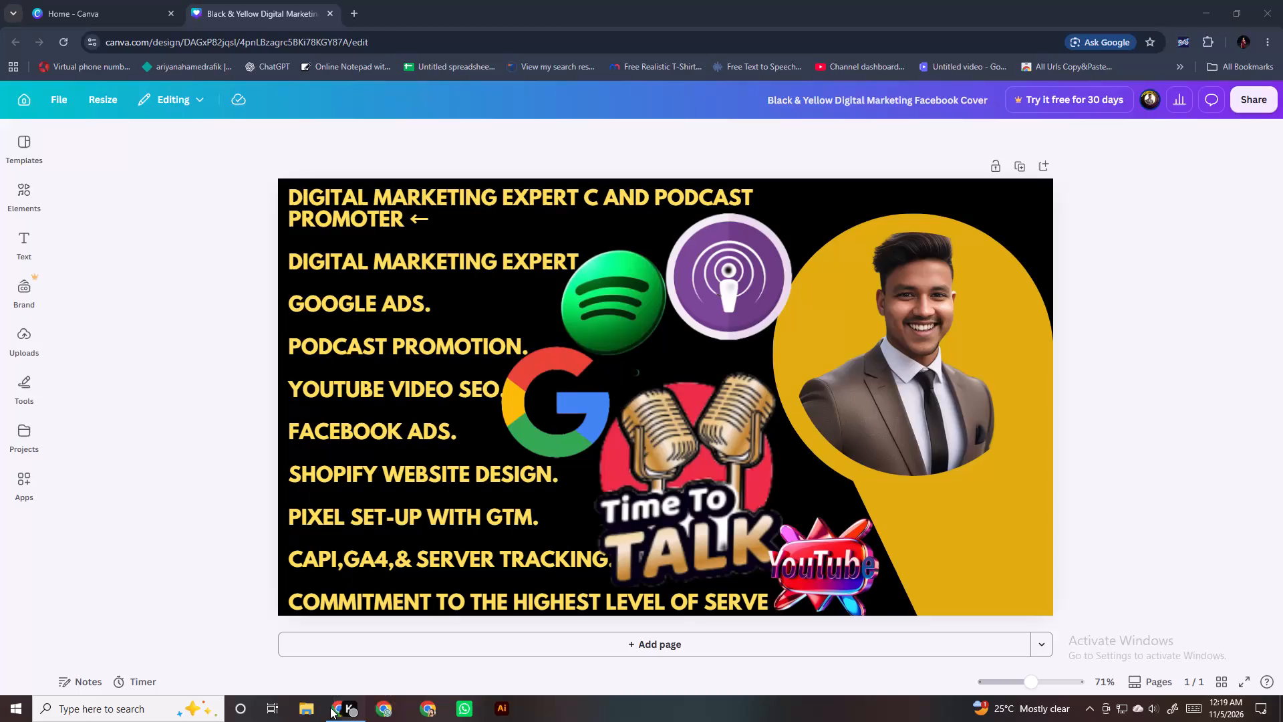
Delete the yellow text block listing the digital marketing services from the Facebook cover.
left_click(561, 183)
left_click(519, 199)
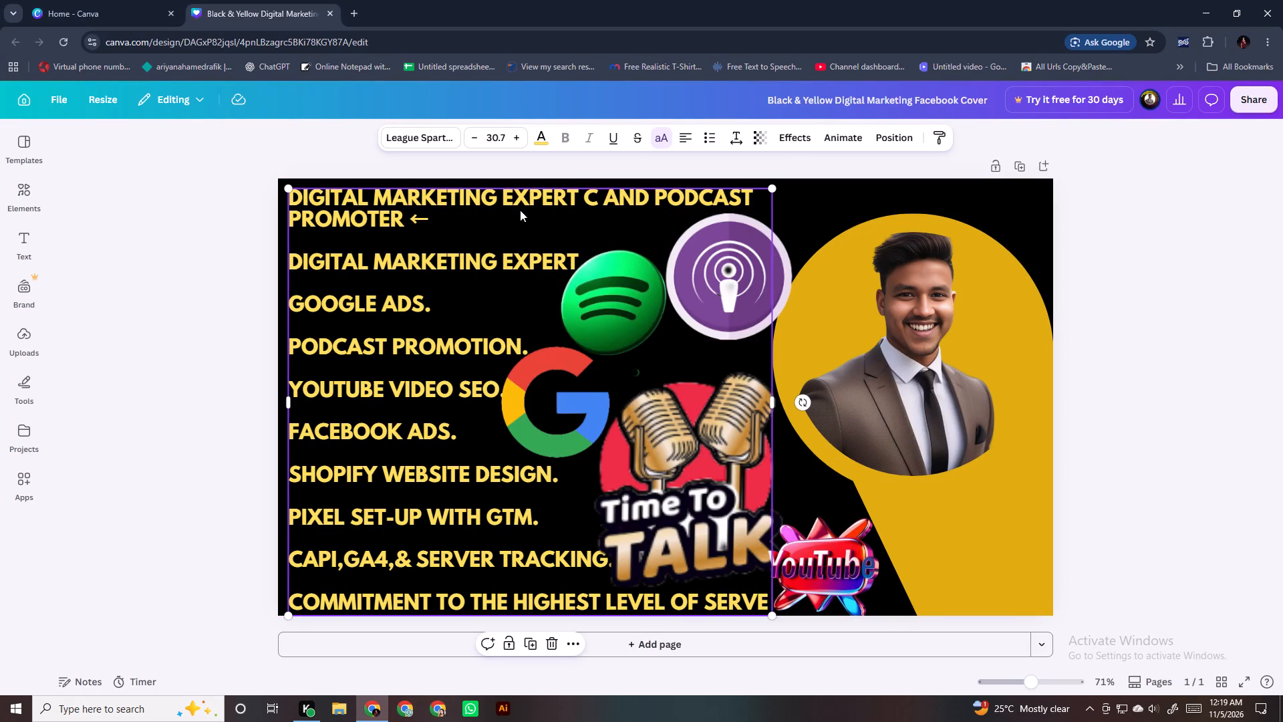
left_click_drag(519, 208, 434, 228)
key("Delete")
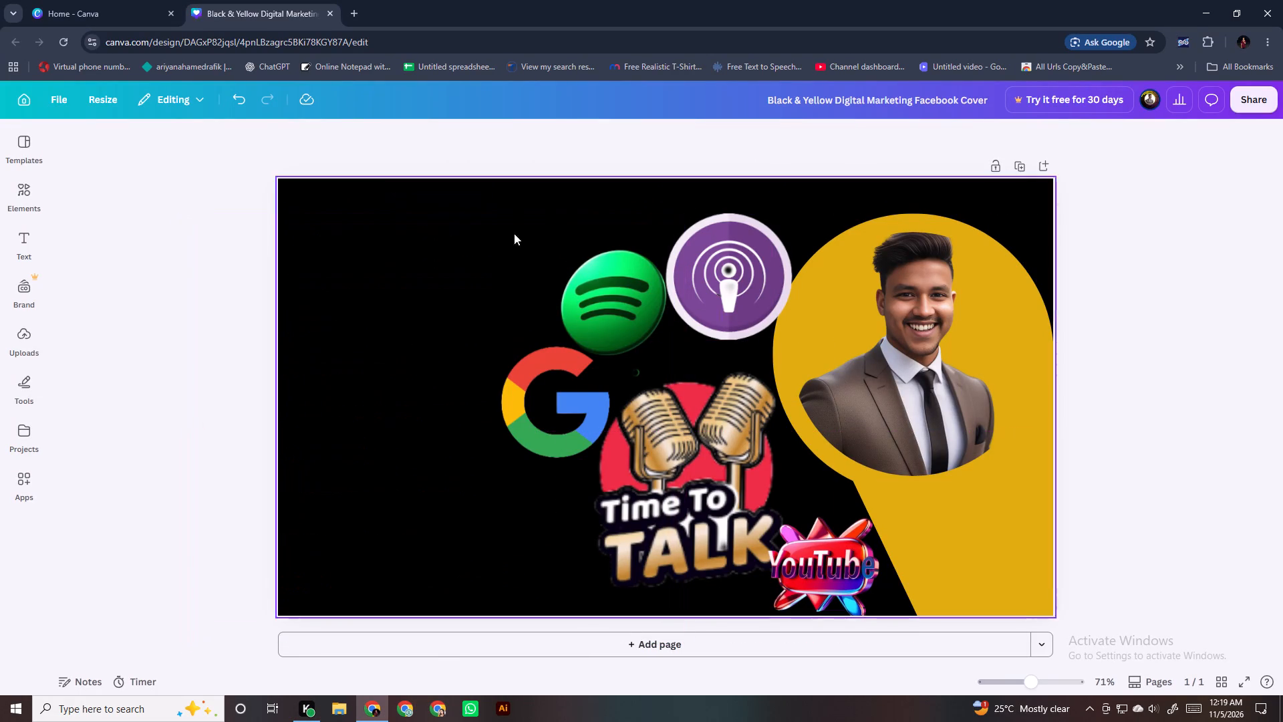
left_click(1074, 327)
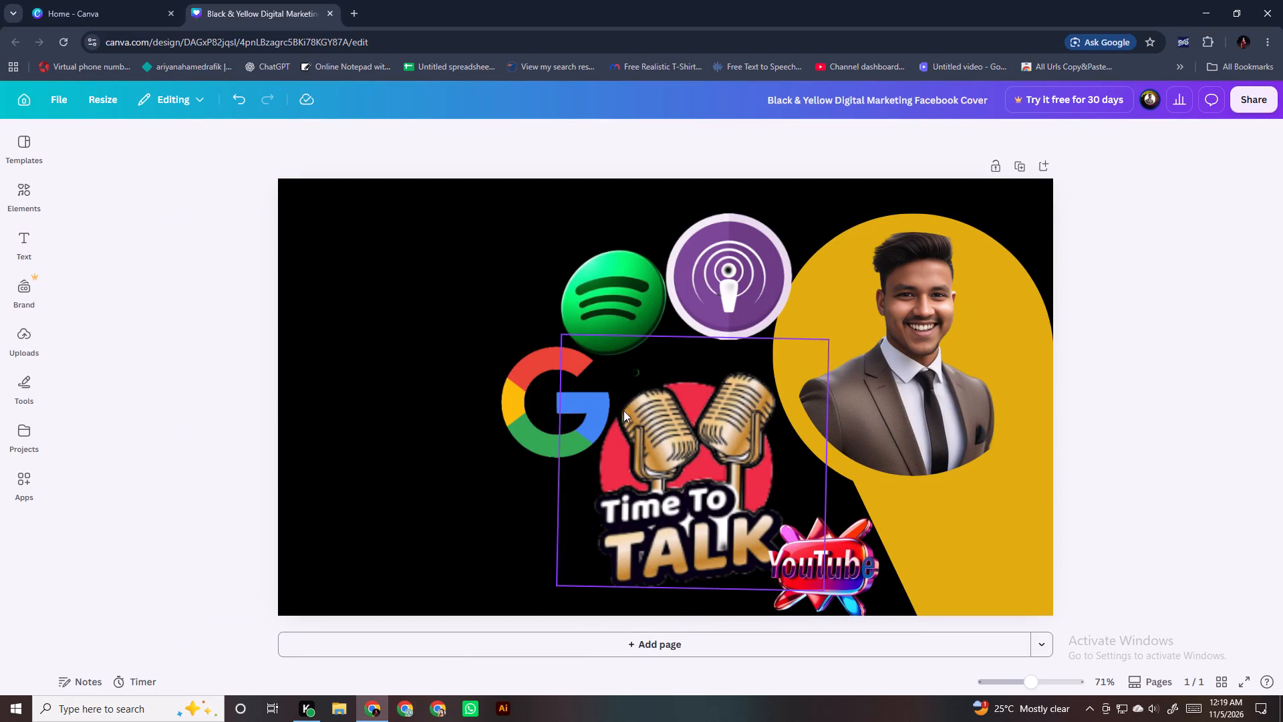
Shrink the "Time To Talk" microphone graphic to about half its size and place it just above the YouTube logo.
left_click(678, 526)
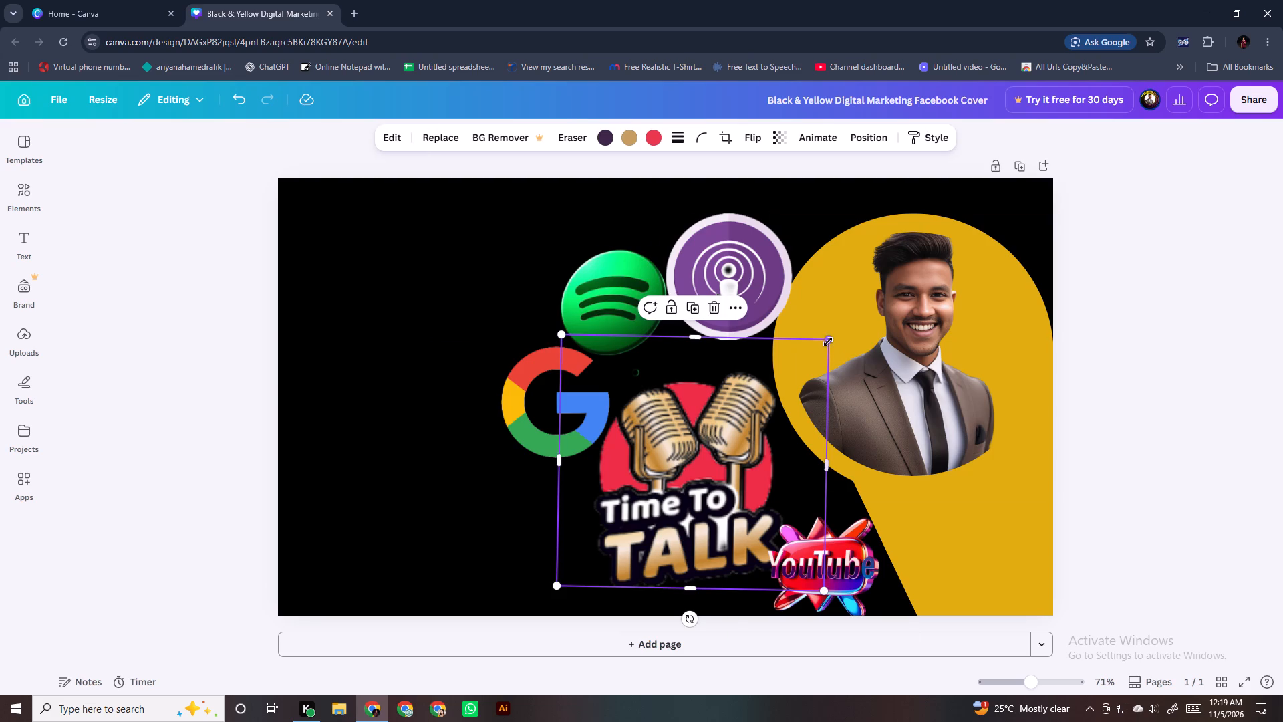
left_click_drag(828, 342, 750, 437)
left_click_drag(666, 523, 731, 481)
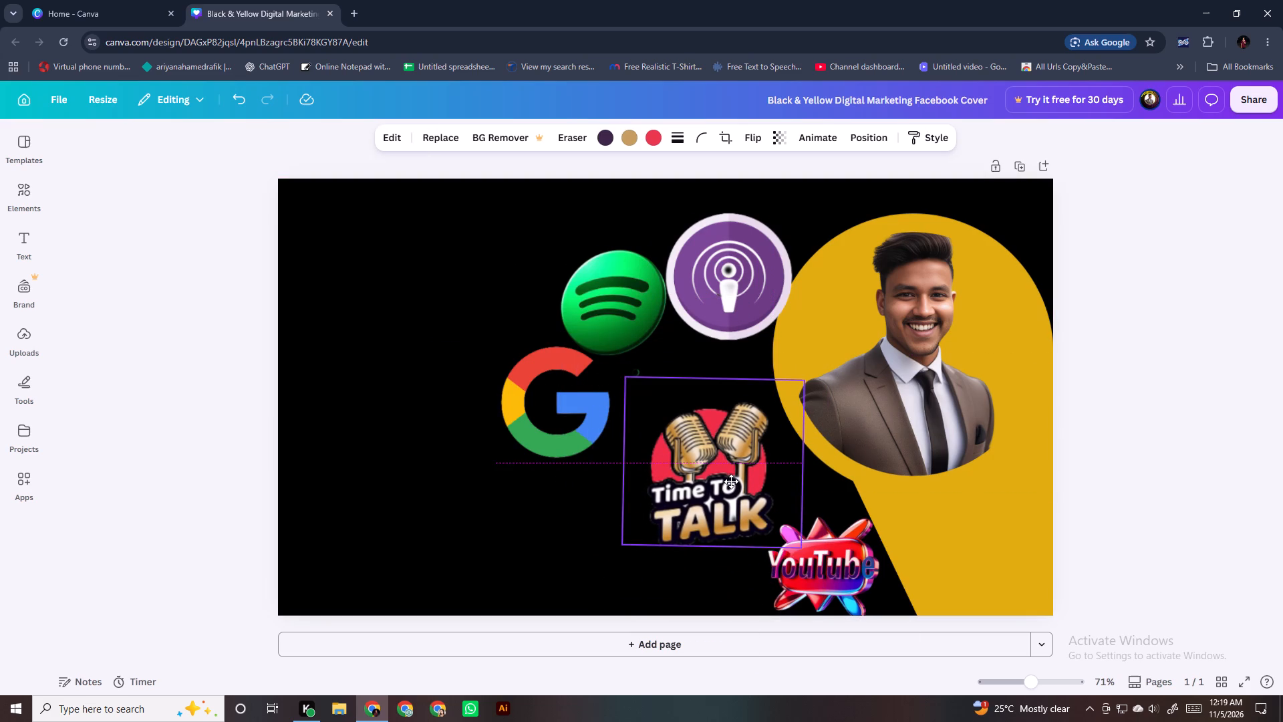
left_click_drag(731, 481, 732, 475)
left_click_drag(807, 375, 778, 403)
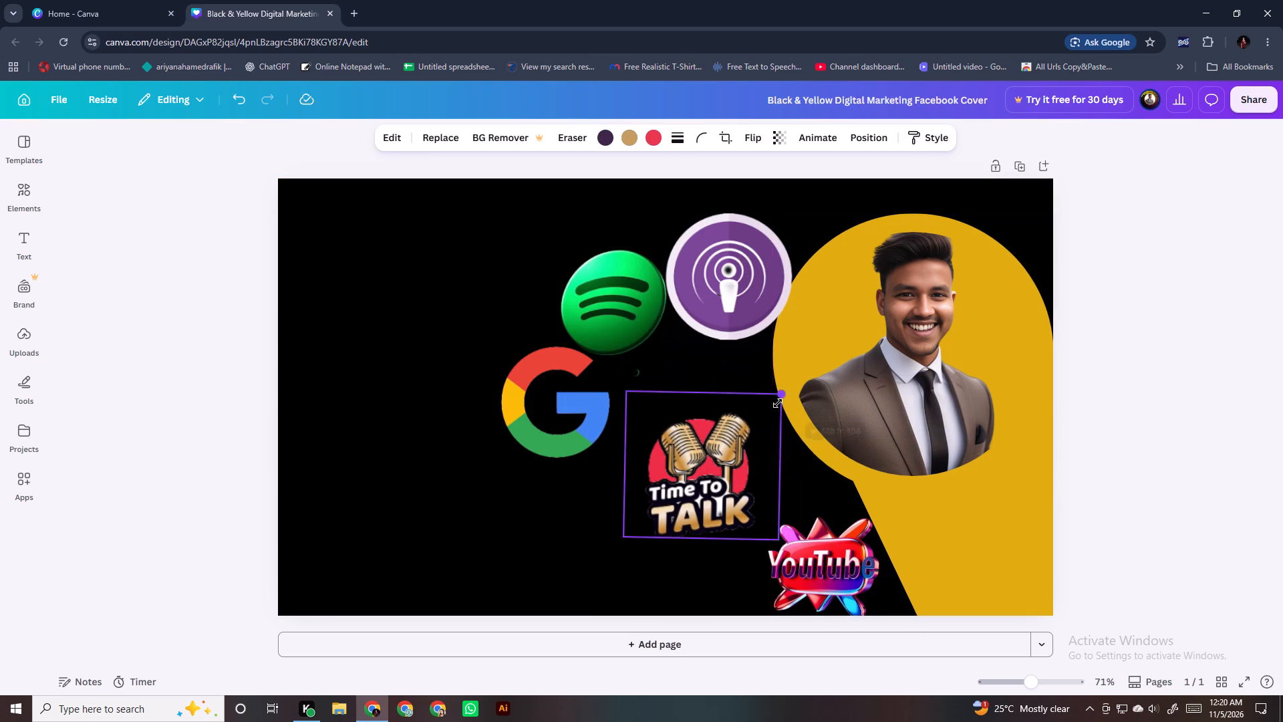
left_click_drag(778, 403, 769, 411)
left_click_drag(706, 471, 756, 468)
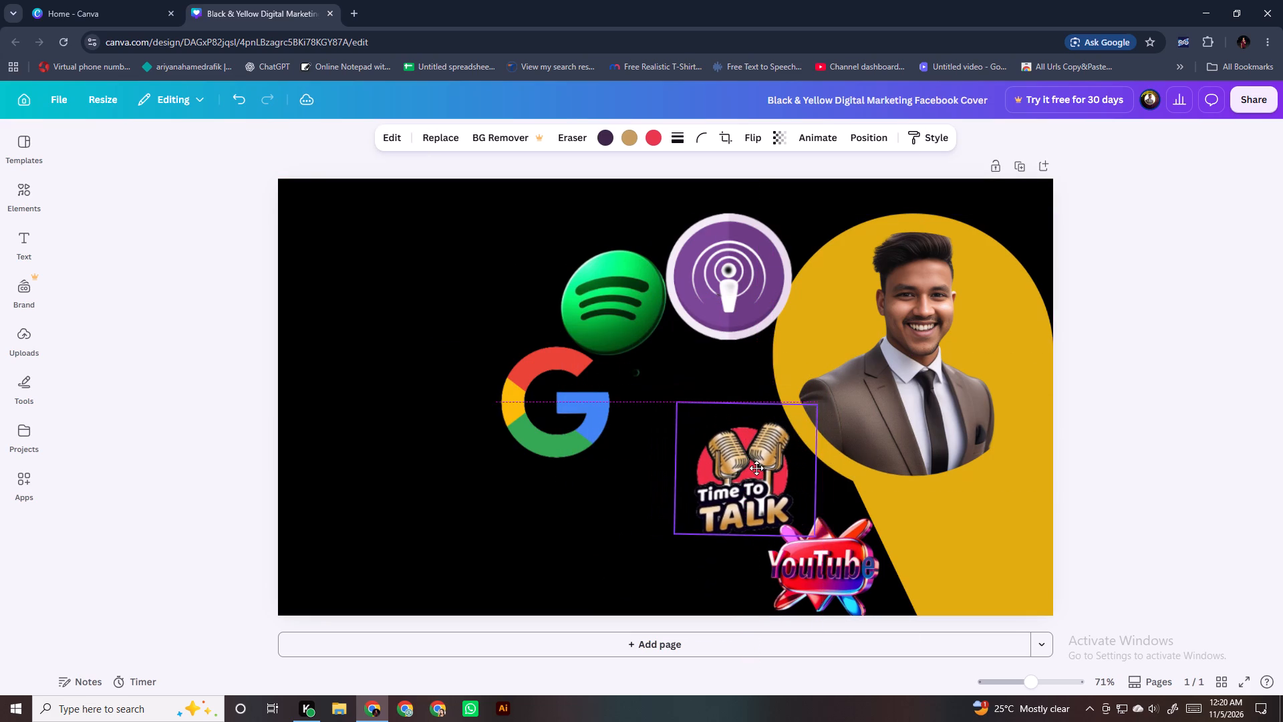
left_click_drag(756, 468, 759, 465)
left_click(1228, 396)
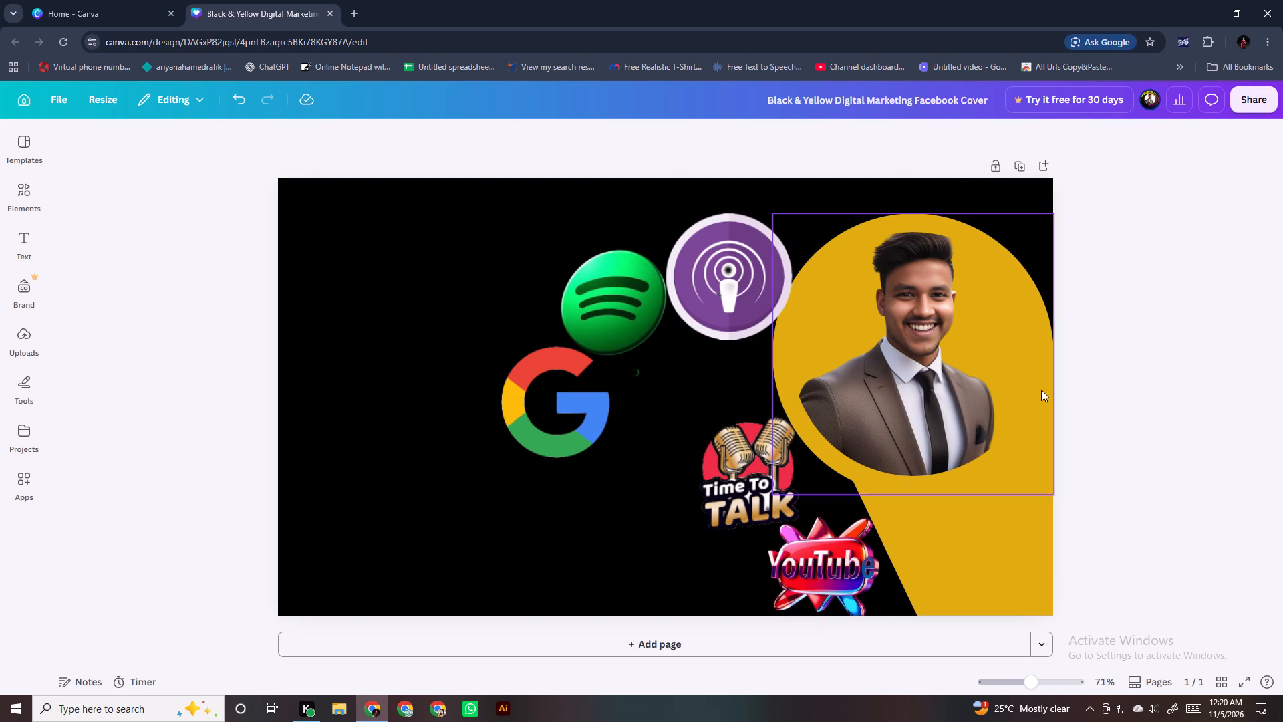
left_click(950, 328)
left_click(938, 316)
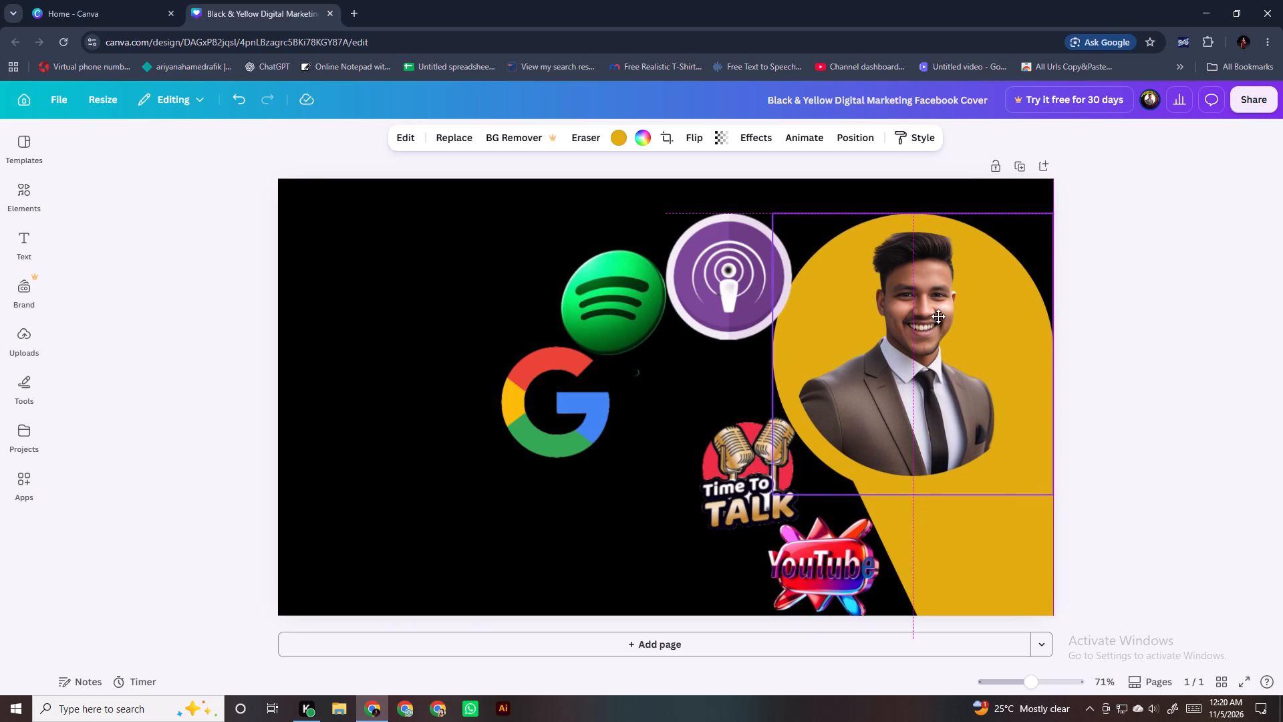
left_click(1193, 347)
Move the purple podcast icon up to the cover's top edge, just beside the yellow portrait circle.
left_click(770, 304)
left_click_drag(762, 295, 666, 558)
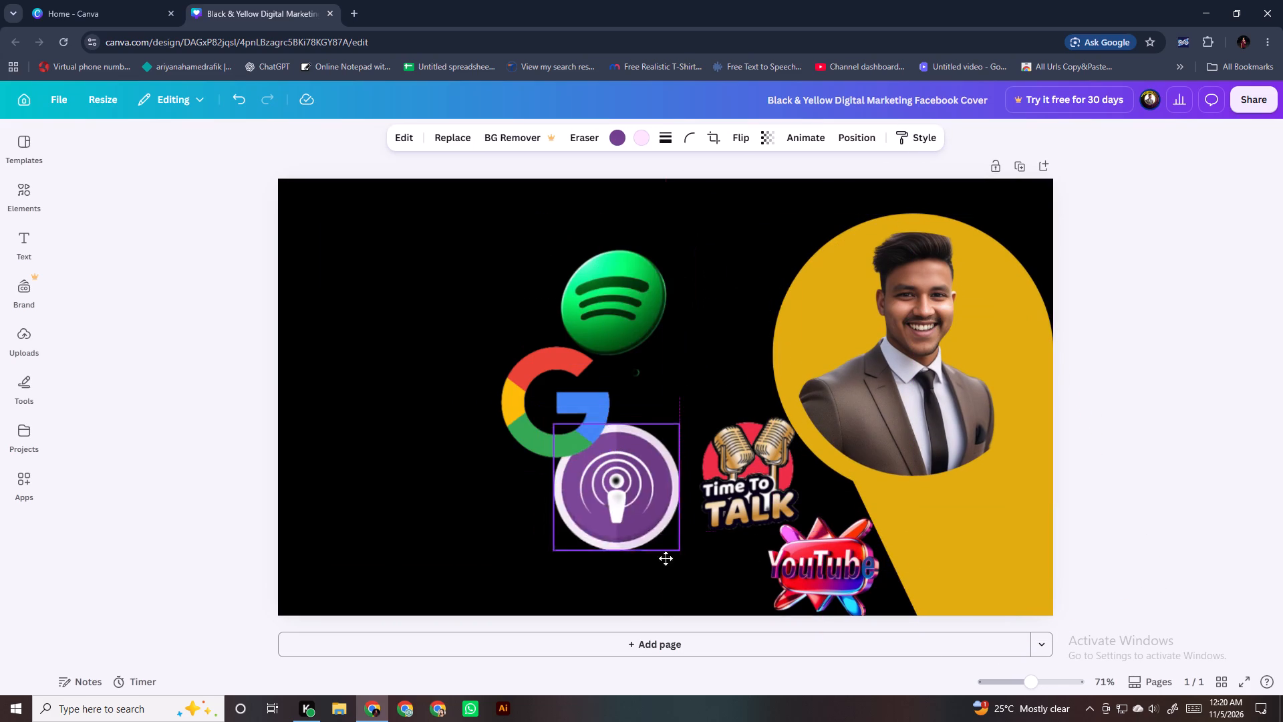
left_click_drag(666, 558, 762, 271)
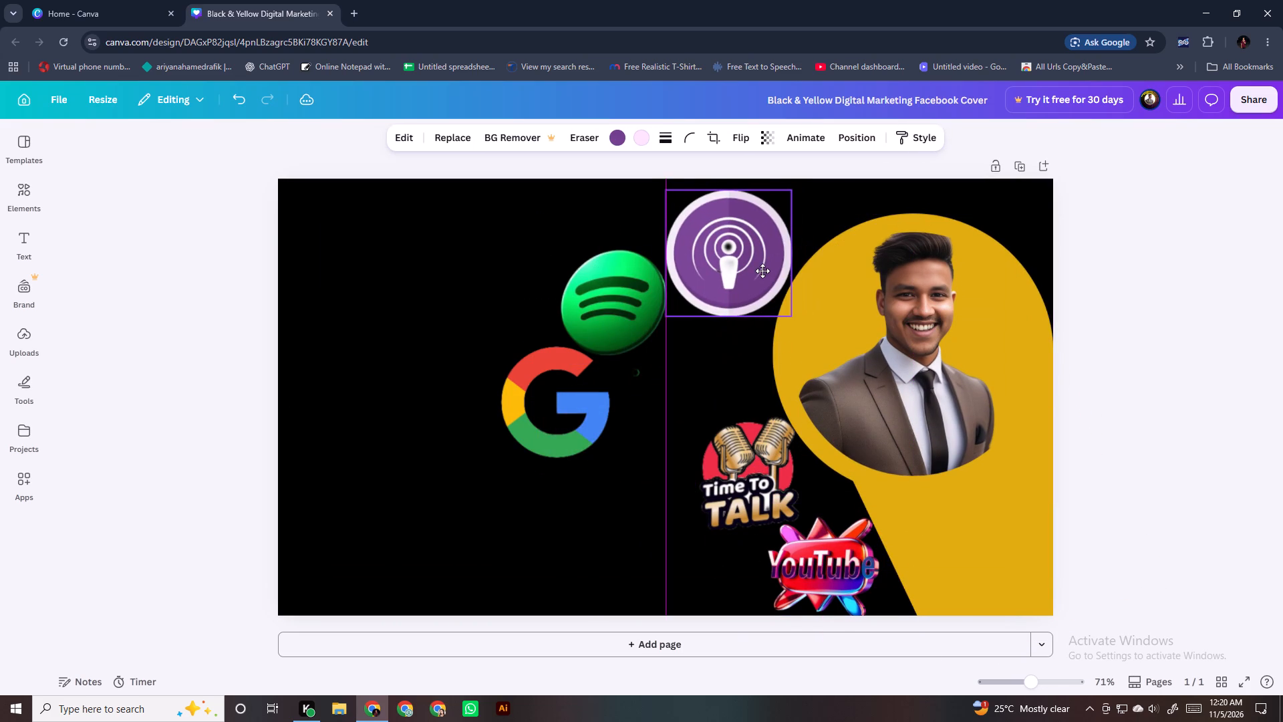
left_click_drag(762, 271, 772, 267)
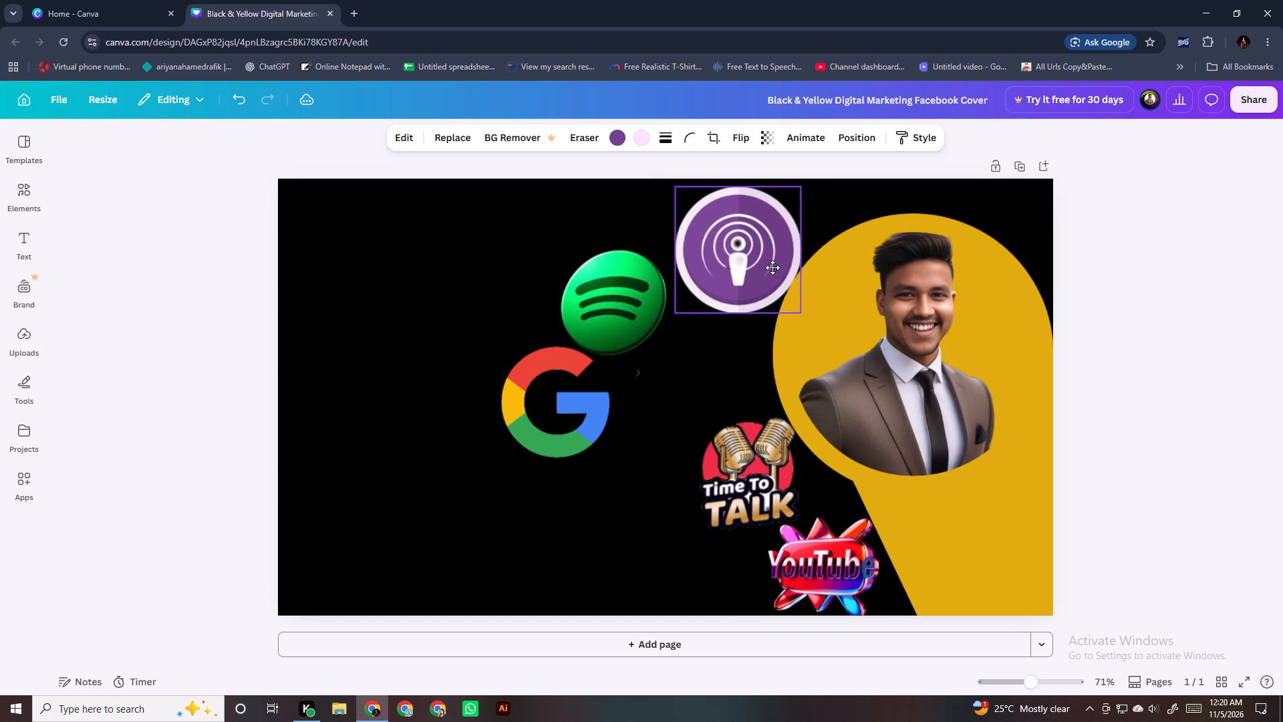
left_click_drag(772, 267, 775, 263)
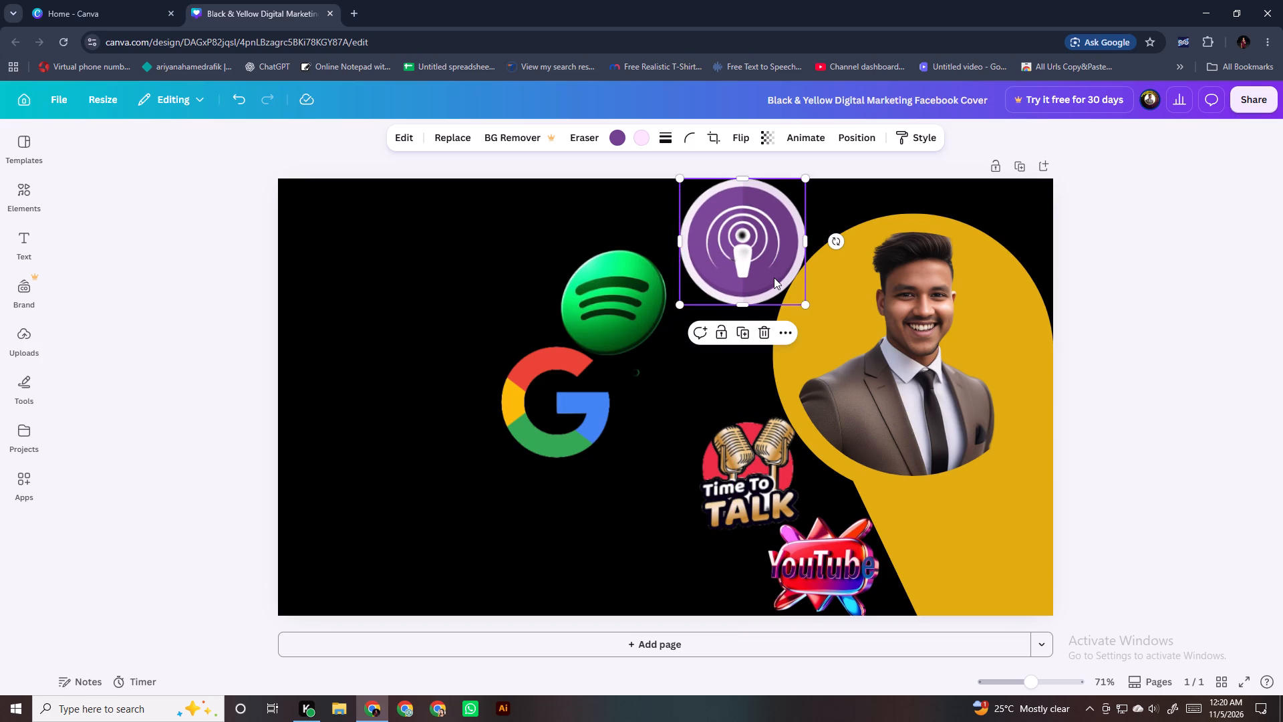
Nudge the podcast icon slightly left and down for a small gap from the top edge and the portrait circle.
key("Left")
key("Left")
key("Left")
key("Left")
key("Left")
key("Left")
key("Left")
key("Left")
key("Left")
key("Left")
key("Down")
key("Down")
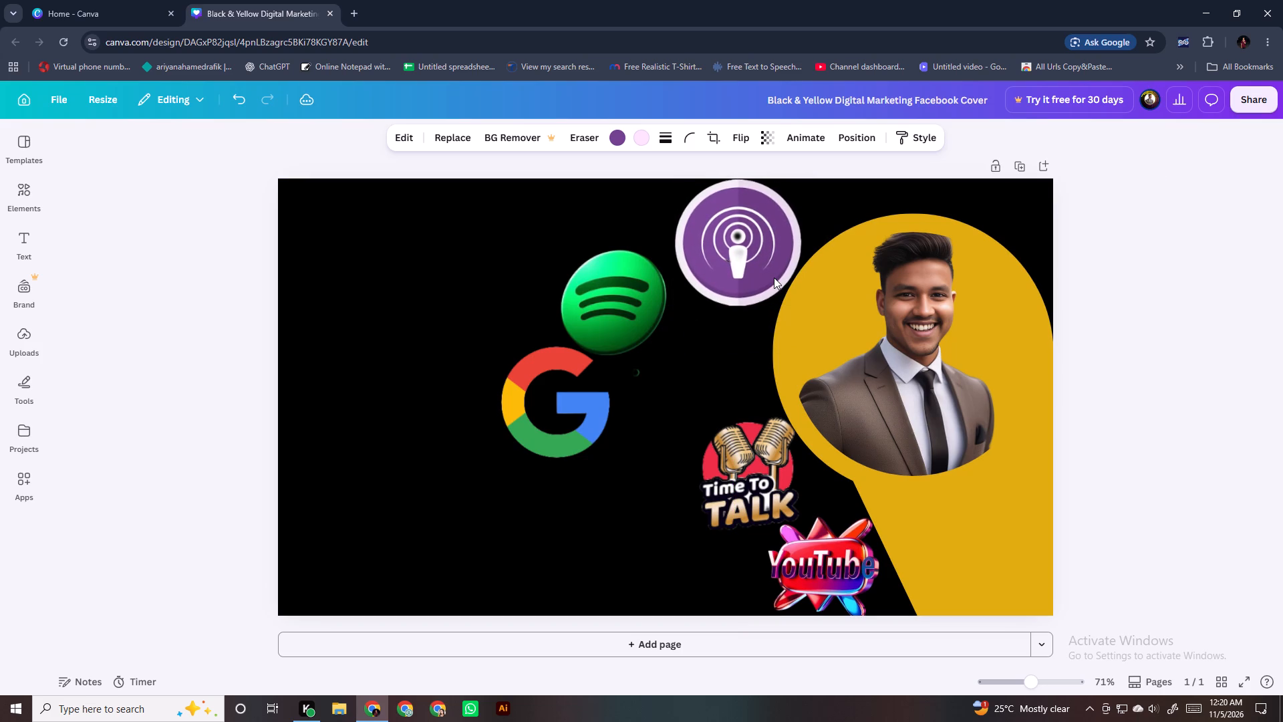
key("Down")
key("Down")
key("Down")
key("Up")
key("Right")
key("Right")
key("Right")
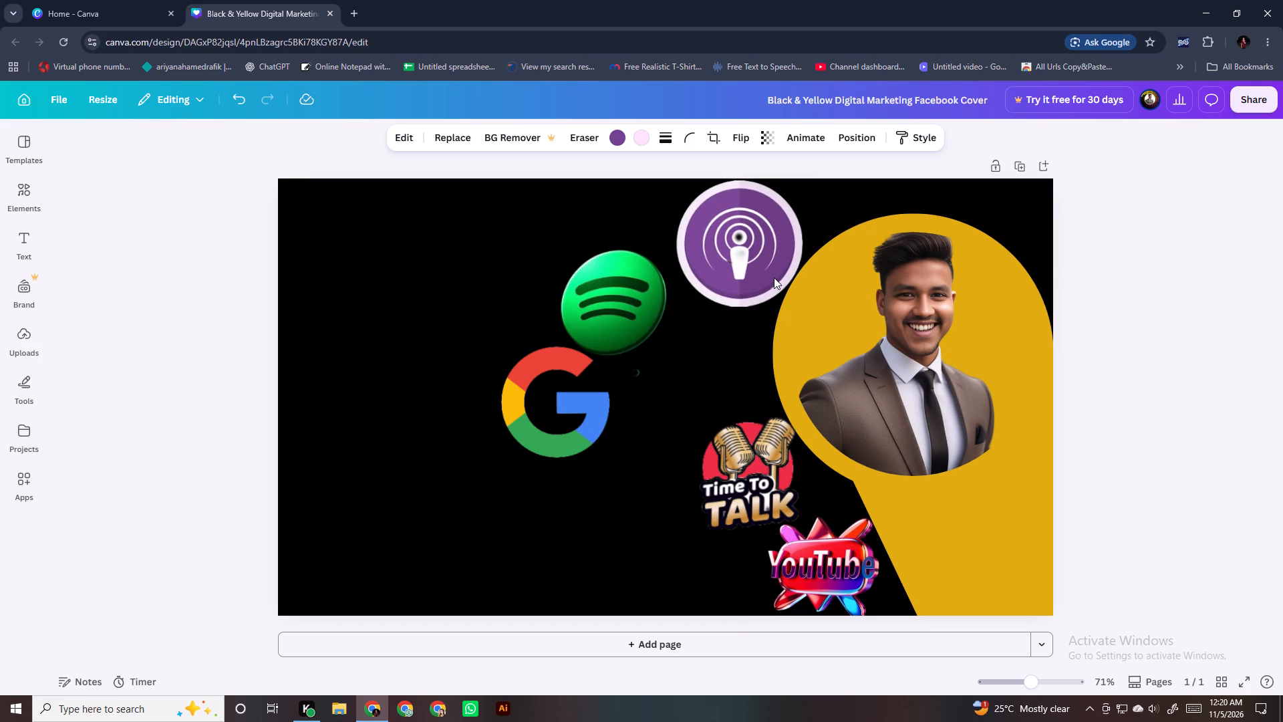
key("Up")
left_click(1153, 329)
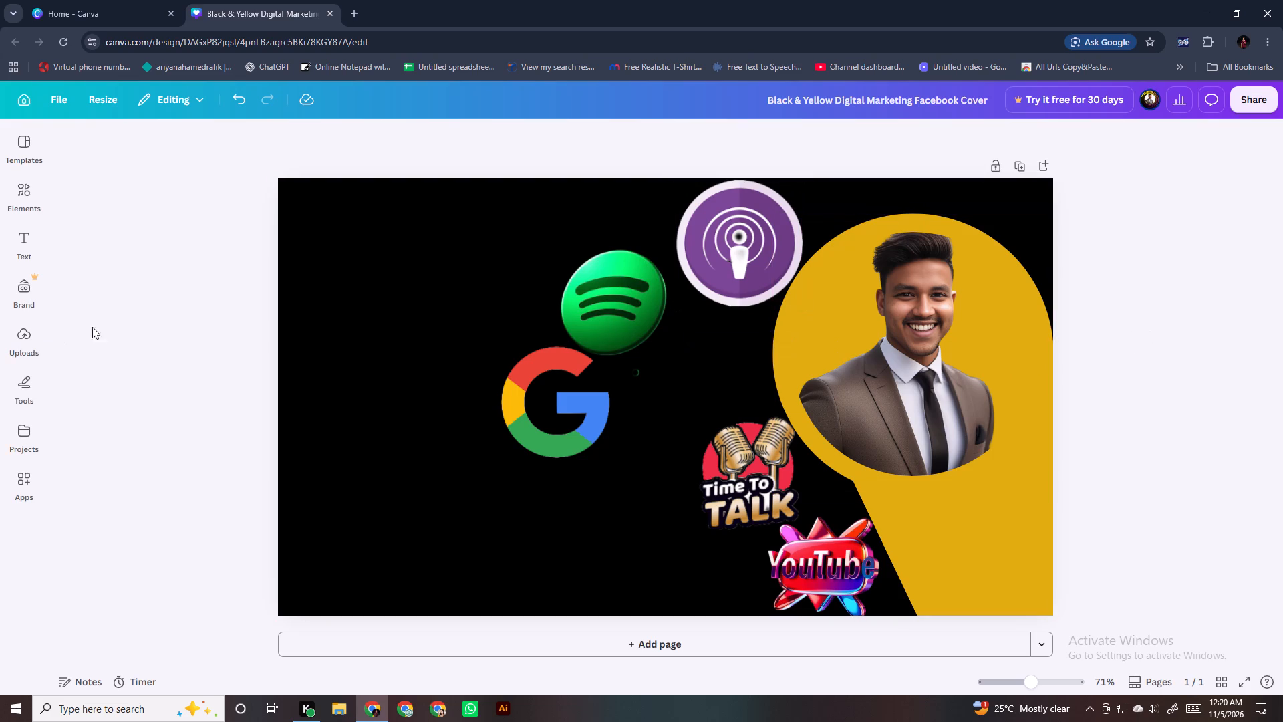
Move the Spotify logo up beside the podcast icon and enlarge it to about 489 by 389.
left_click(620, 306)
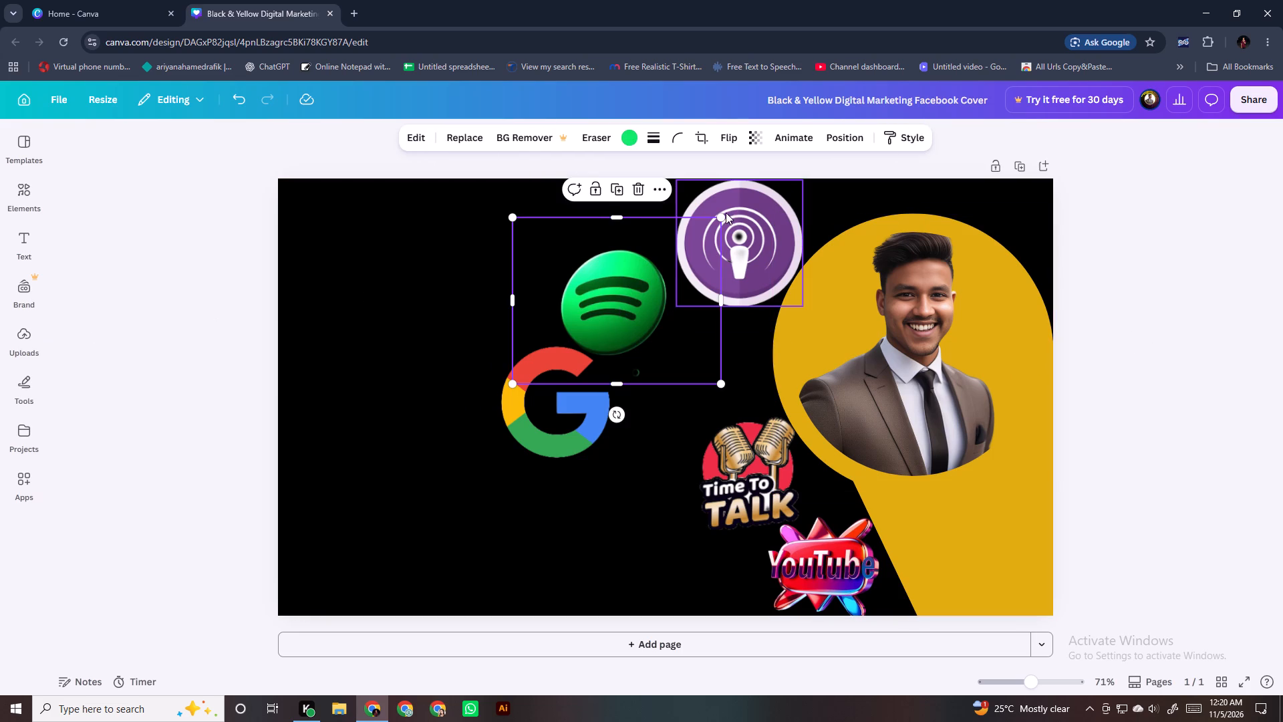
left_click_drag(629, 306, 635, 243)
left_click_drag(515, 320, 503, 348)
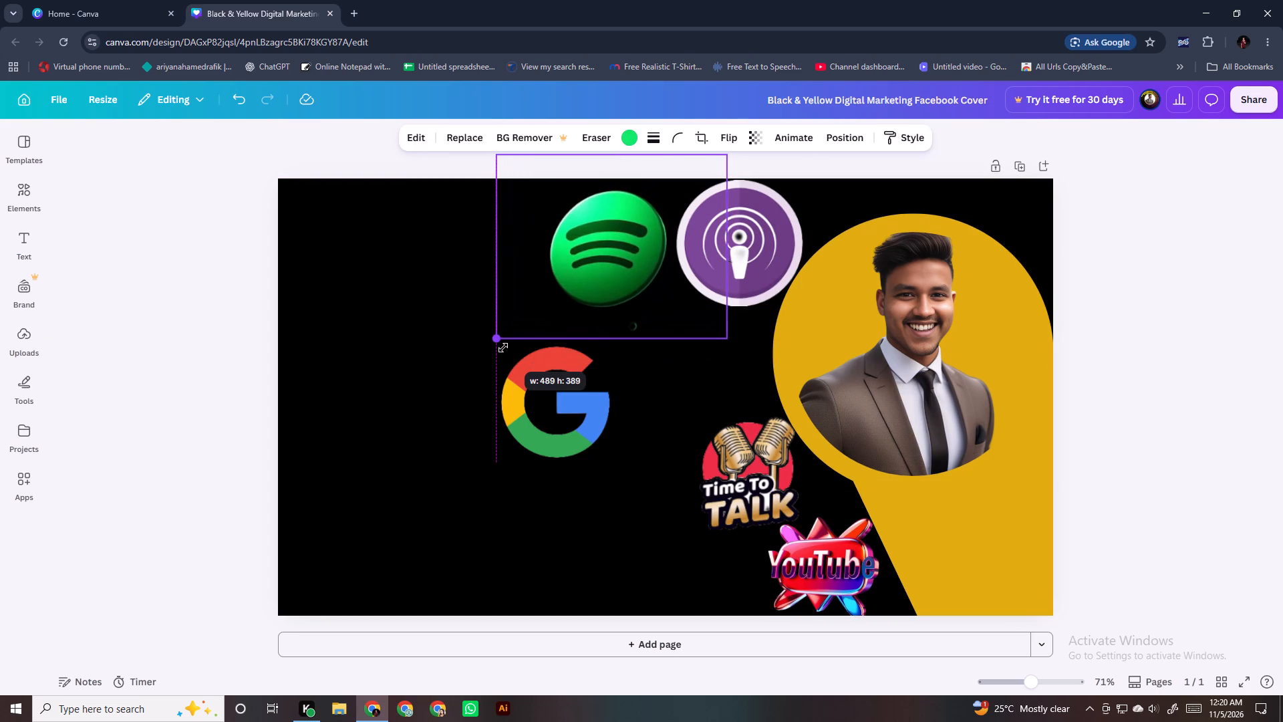
left_click_drag(503, 348, 502, 352)
left_click(1174, 268)
Move the Google logo into the top row, left of the Spotify logo, and enlarge it slightly to match.
left_click(555, 425)
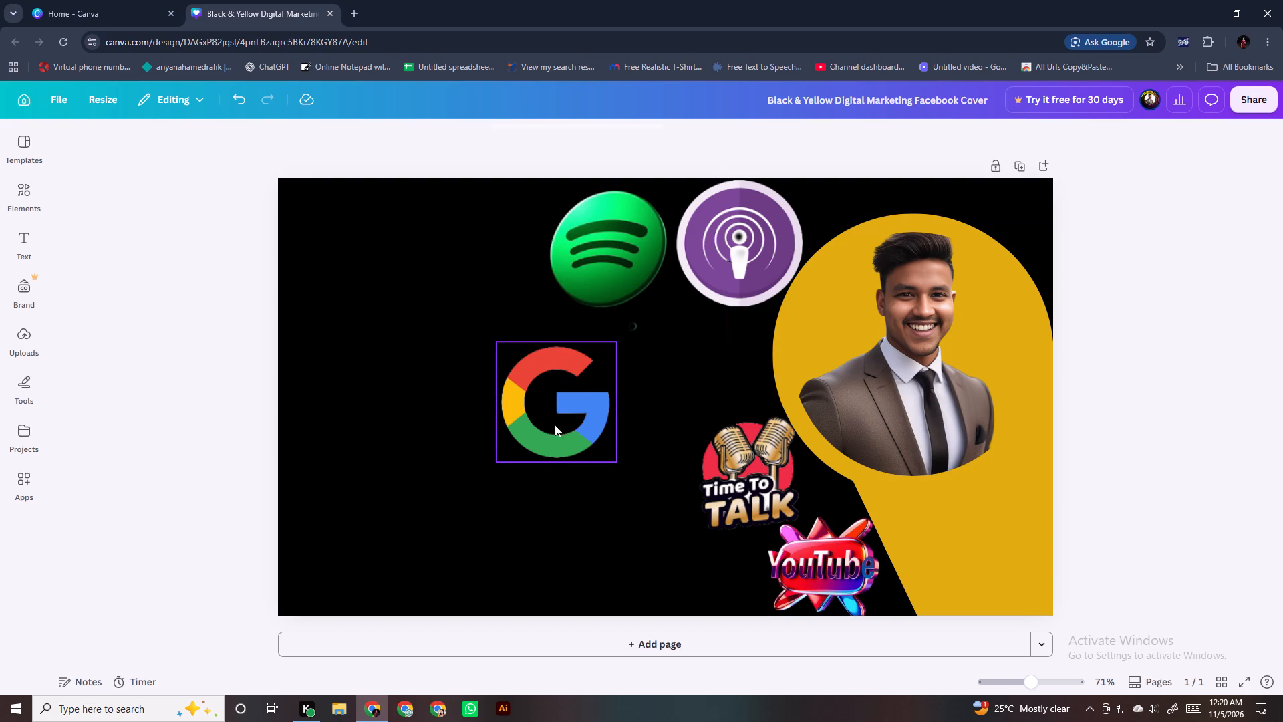
left_click_drag(531, 447, 458, 294)
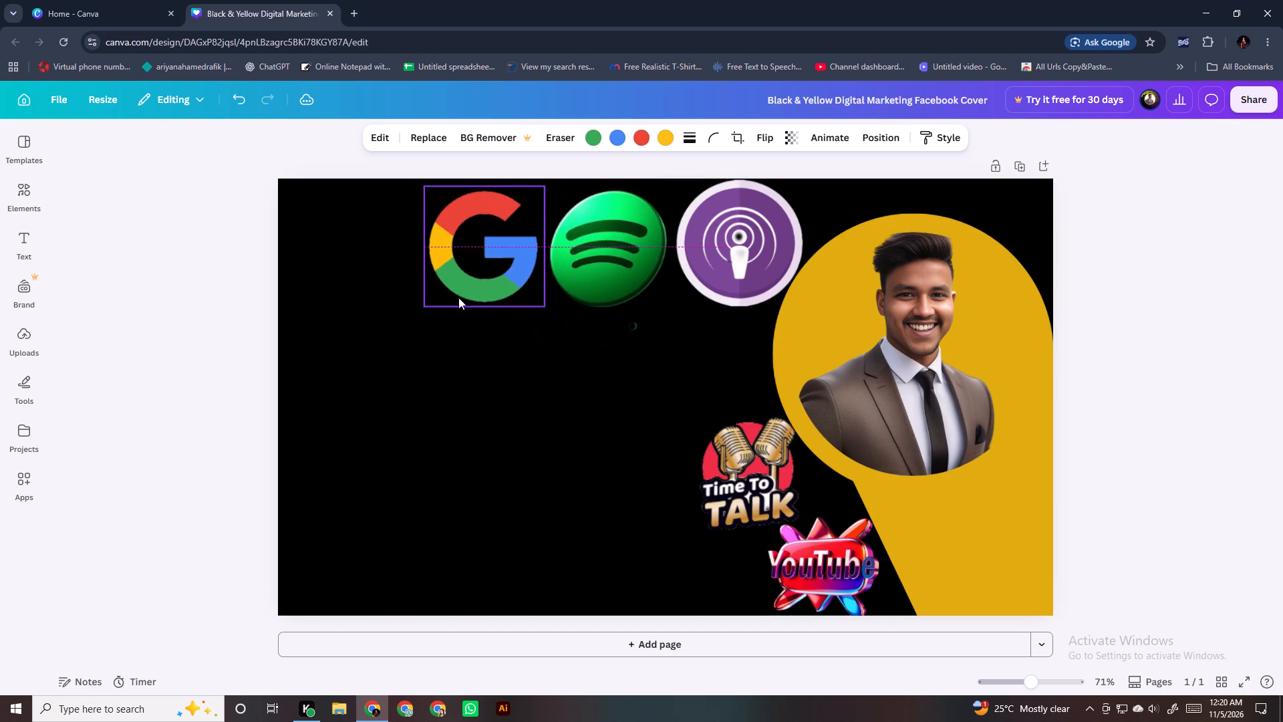
left_click_drag(543, 310, 544, 322)
left_click(1197, 305)
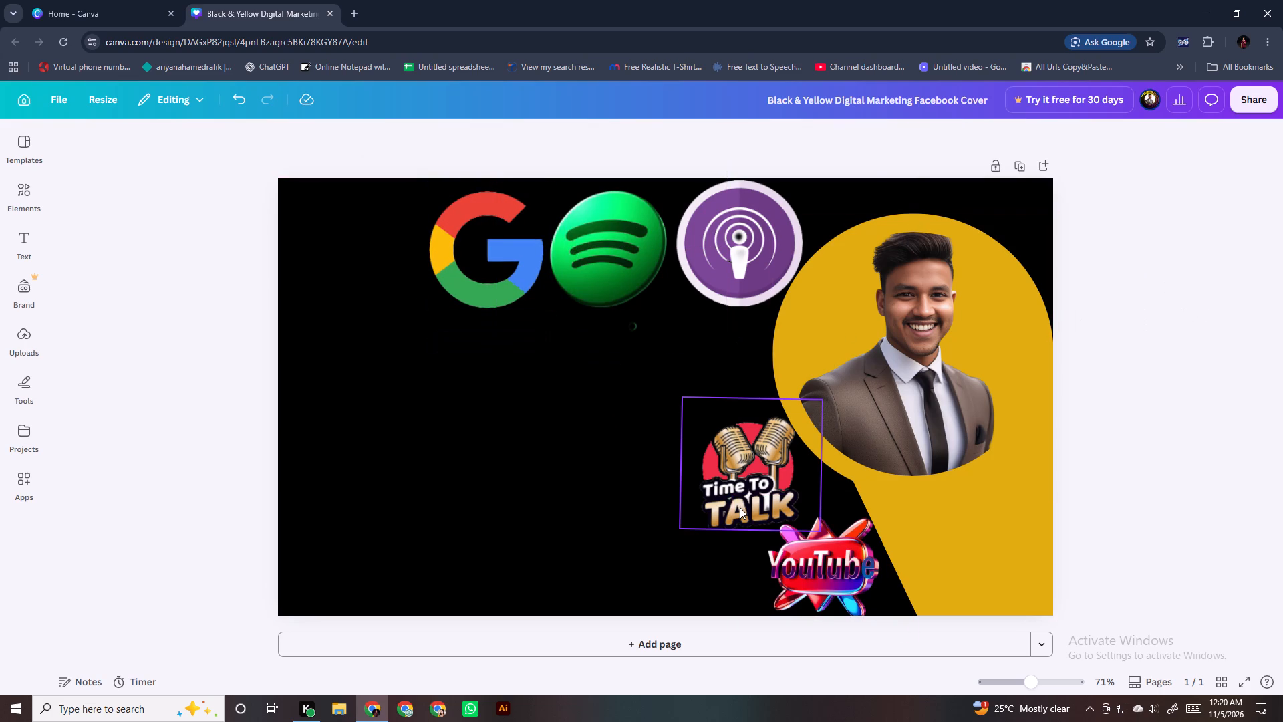
Move the "Time To Talk" graphic to the cover's top-left corner beside the Google logo and enlarge it slightly.
left_click(736, 470)
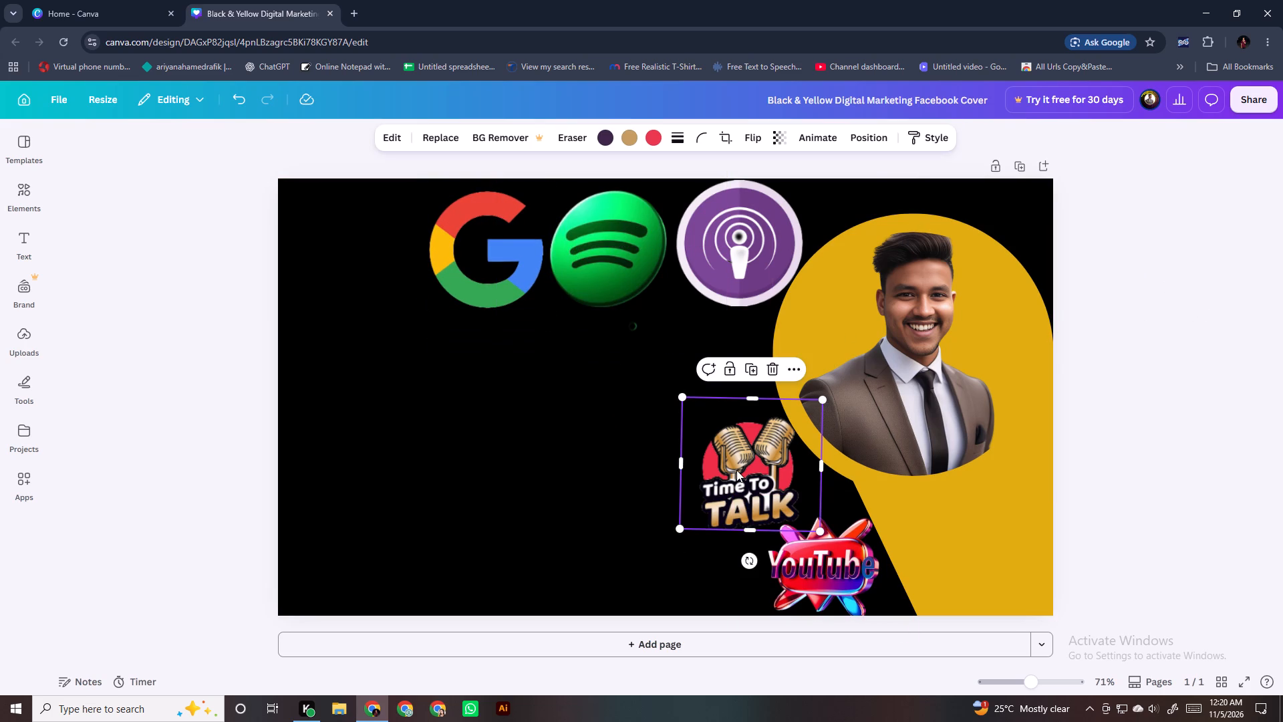
left_click_drag(735, 464, 349, 247)
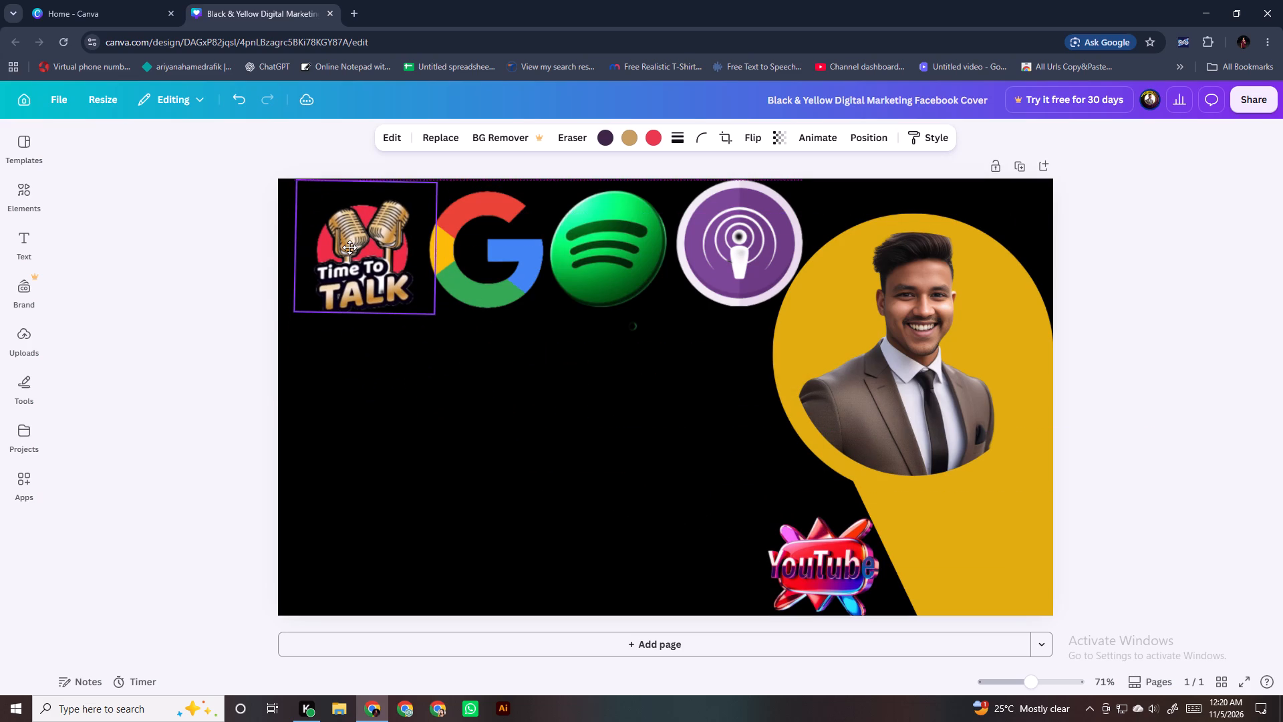
left_click_drag(349, 247, 349, 243)
left_click_drag(294, 311, 275, 314)
left_click(1133, 352)
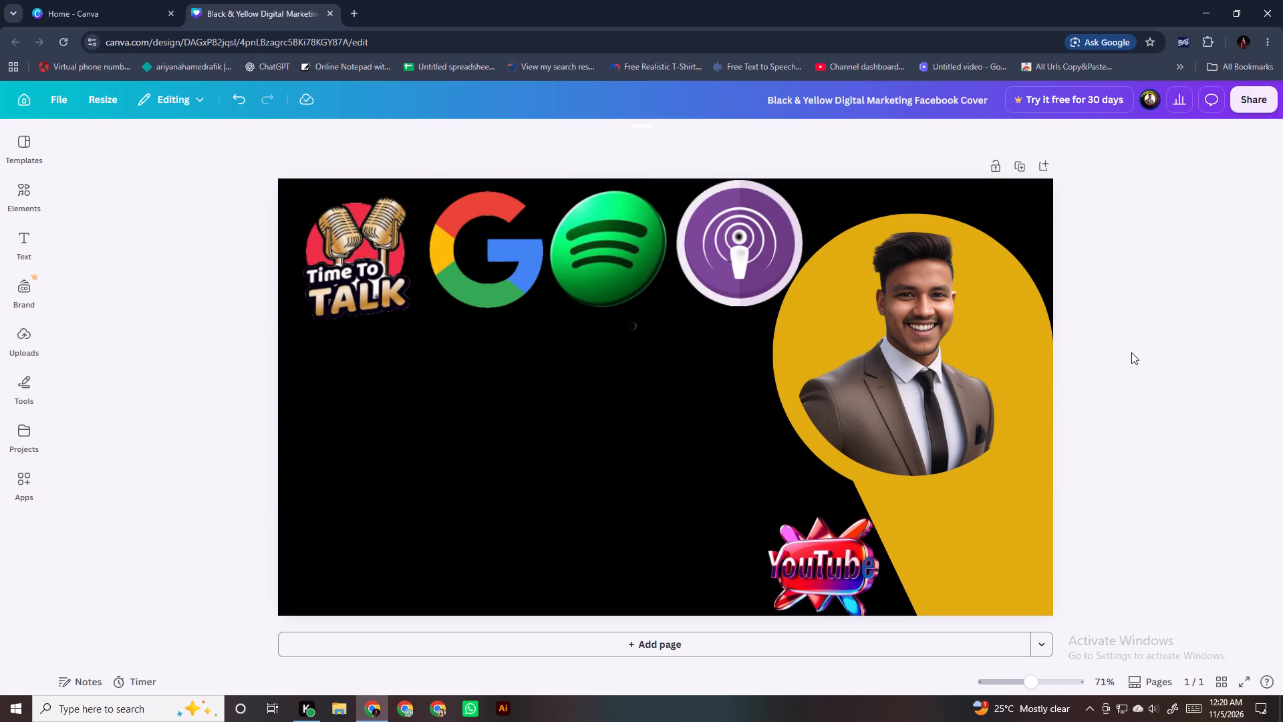
Move the YouTube logo directly beneath the "Time To Talk" graphic and adjust its size to fit the column.
left_click(856, 552)
left_click_drag(834, 569, 386, 400)
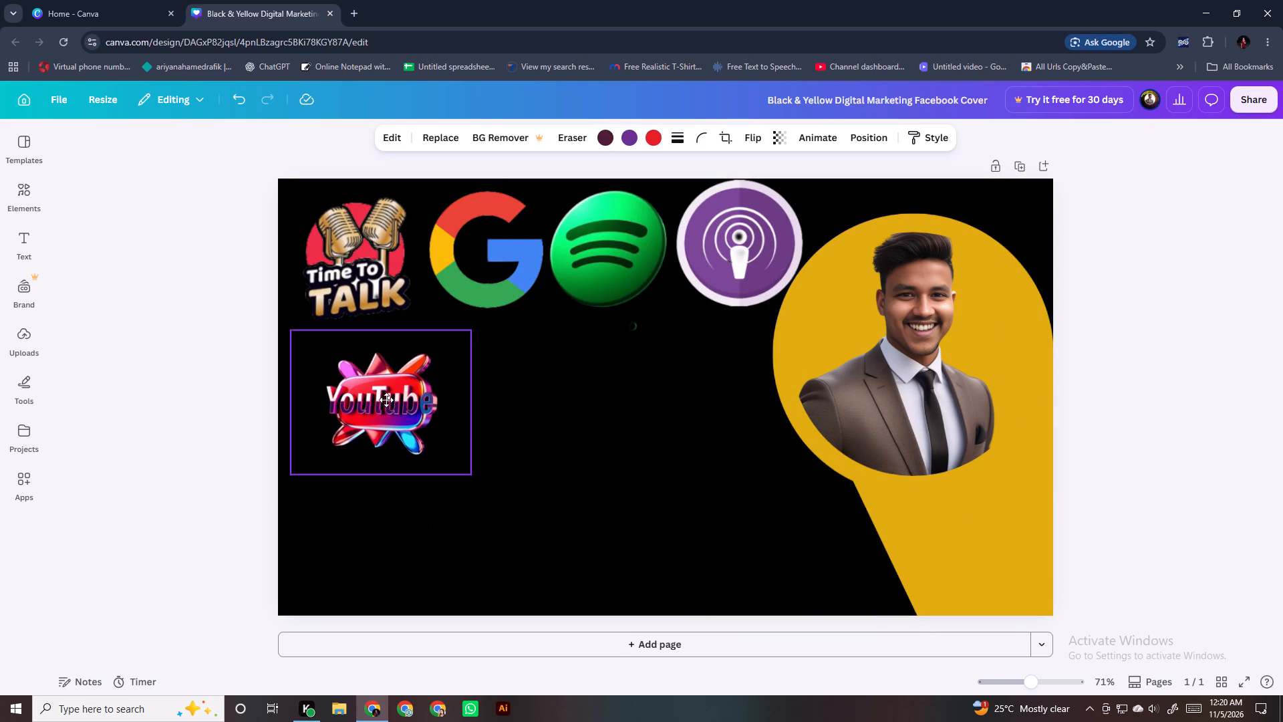
left_click_drag(386, 400, 351, 374)
left_click_drag(249, 445, 239, 452)
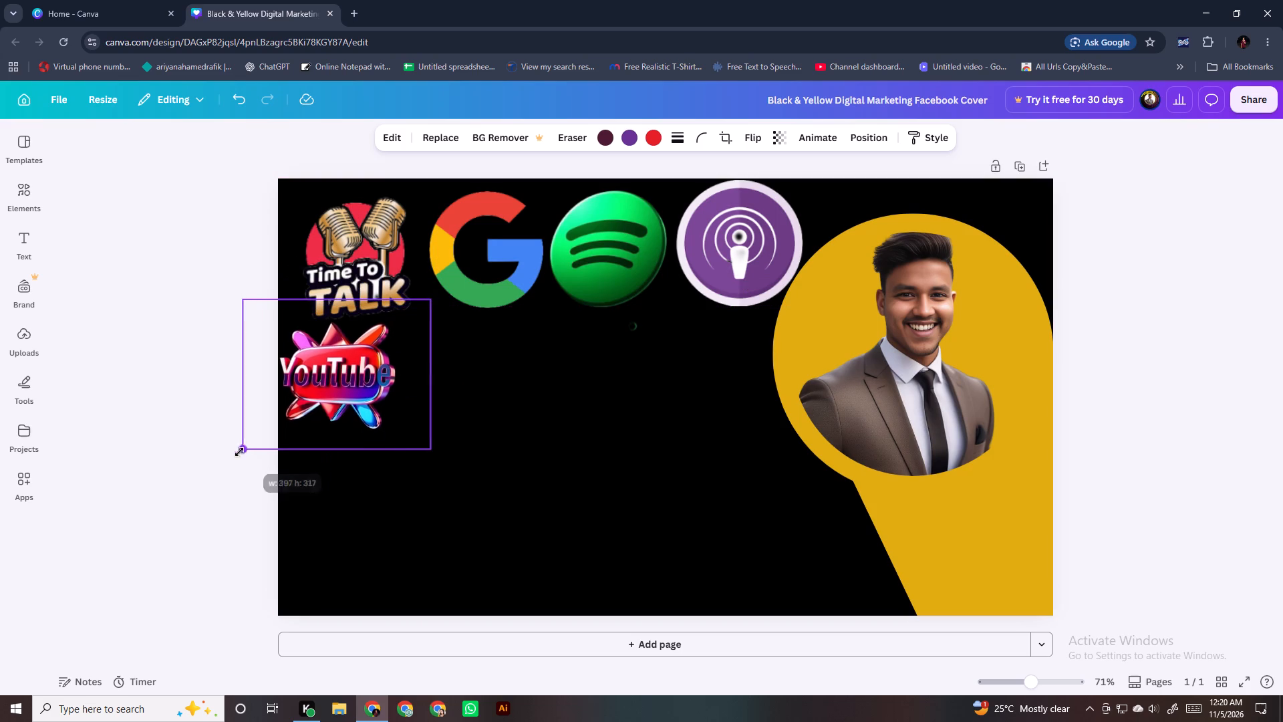
left_click_drag(239, 452, 236, 455)
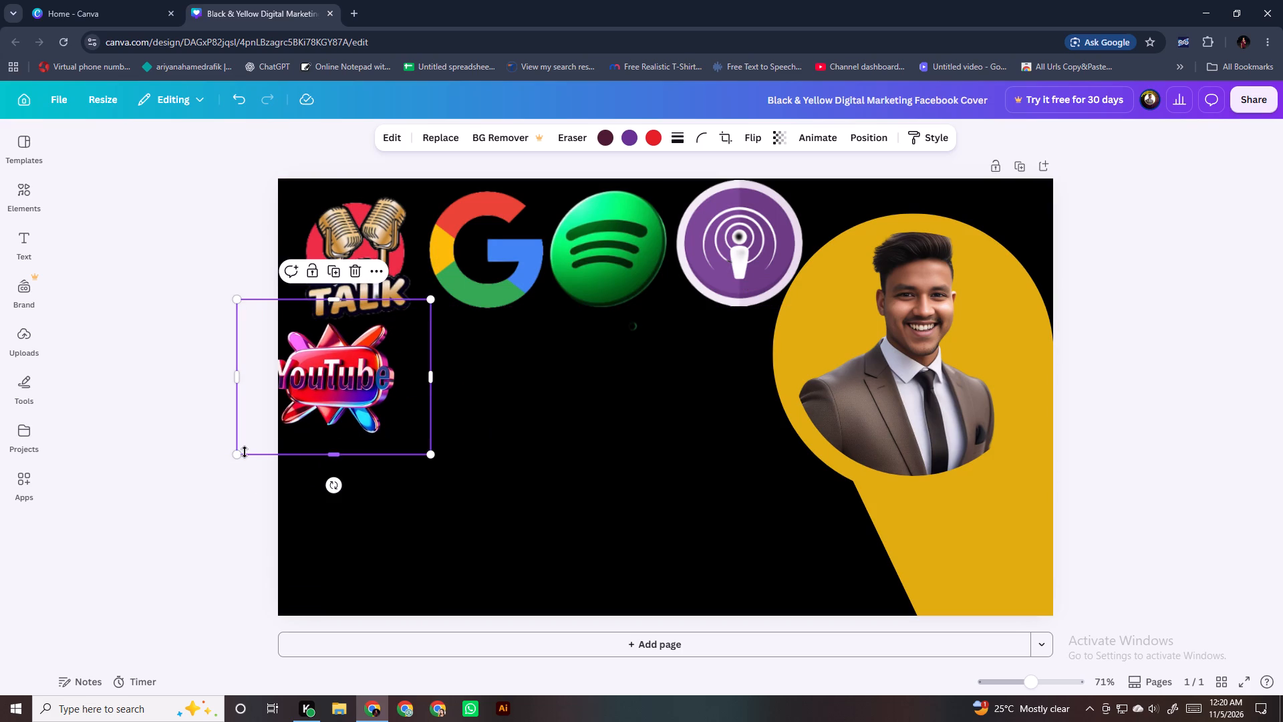
left_click_drag(236, 457, 255, 441)
left_click(1266, 400)
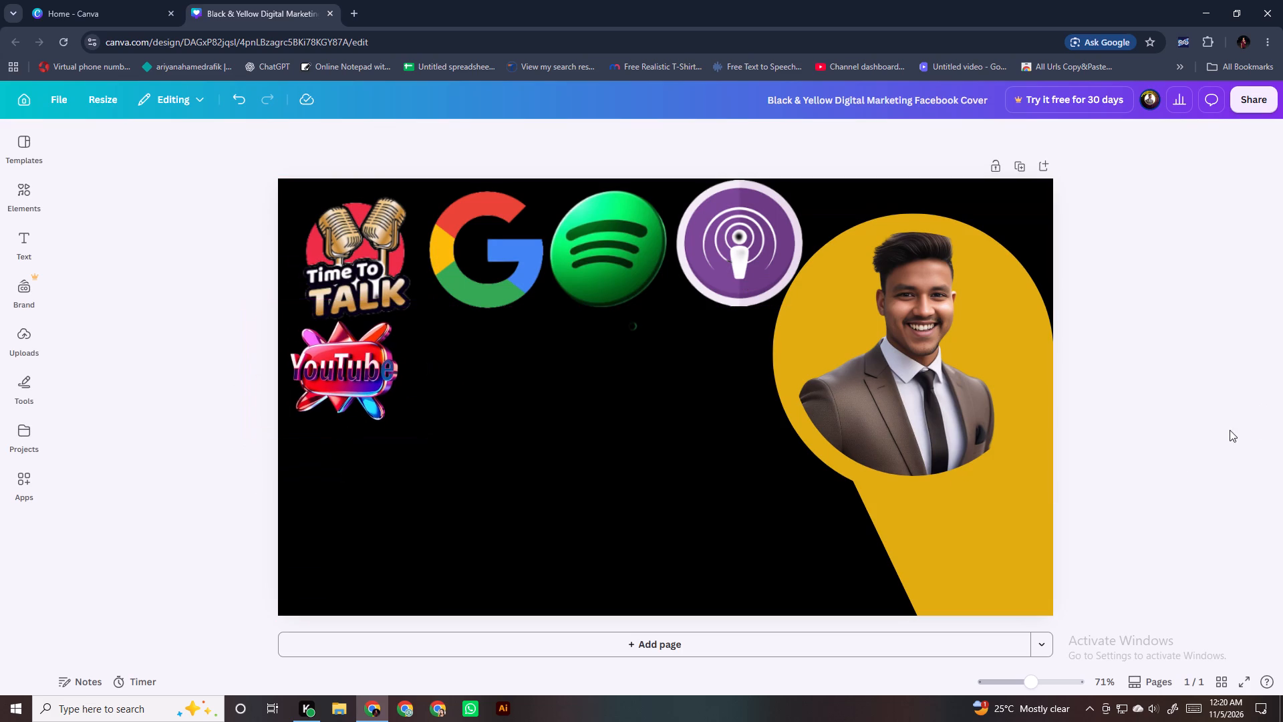
Search Google for the iTunes logo in a new browser tab.
left_click(360, 8)
type("i t")
key("i")
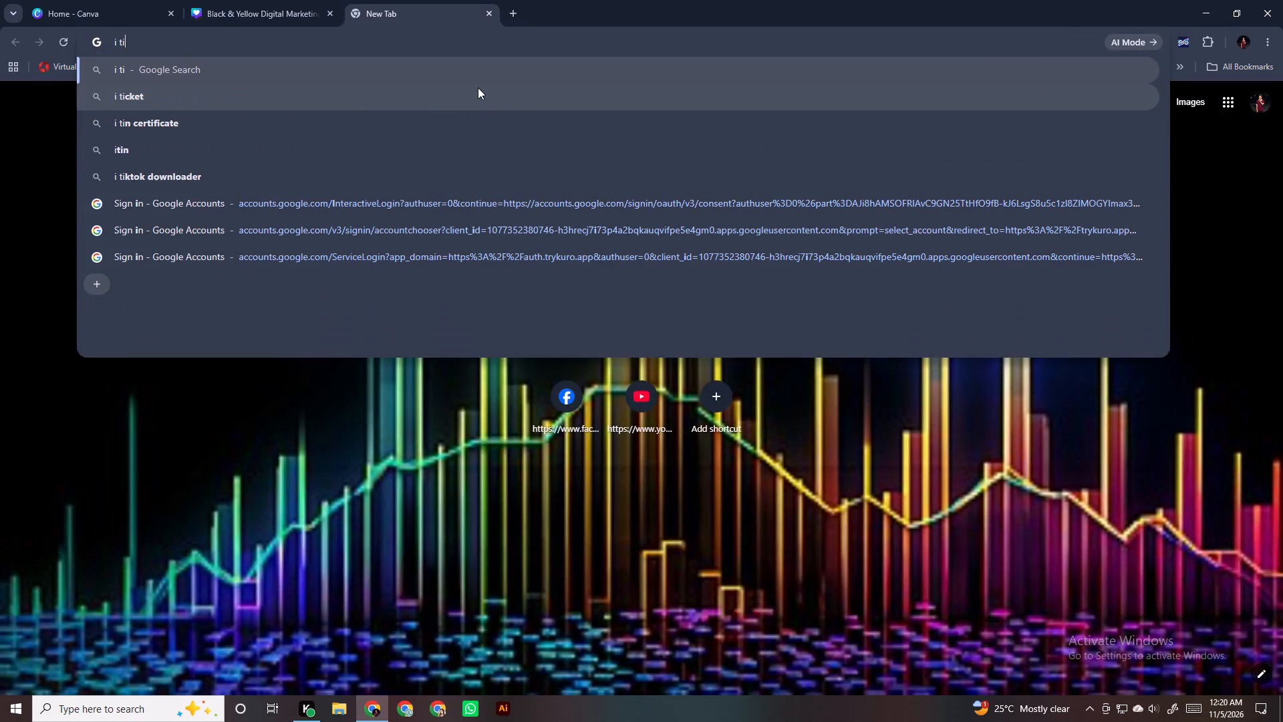
key("u")
type("ns")
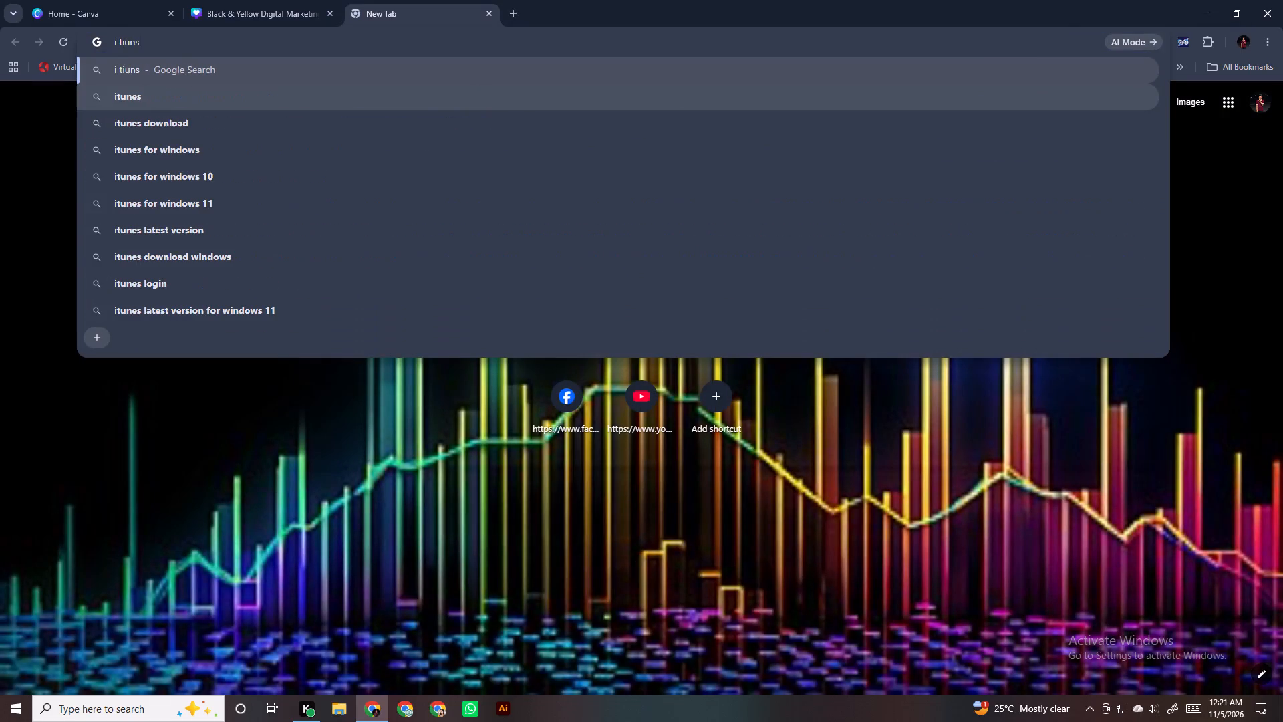
key("space")
type("logo")
key("Return")
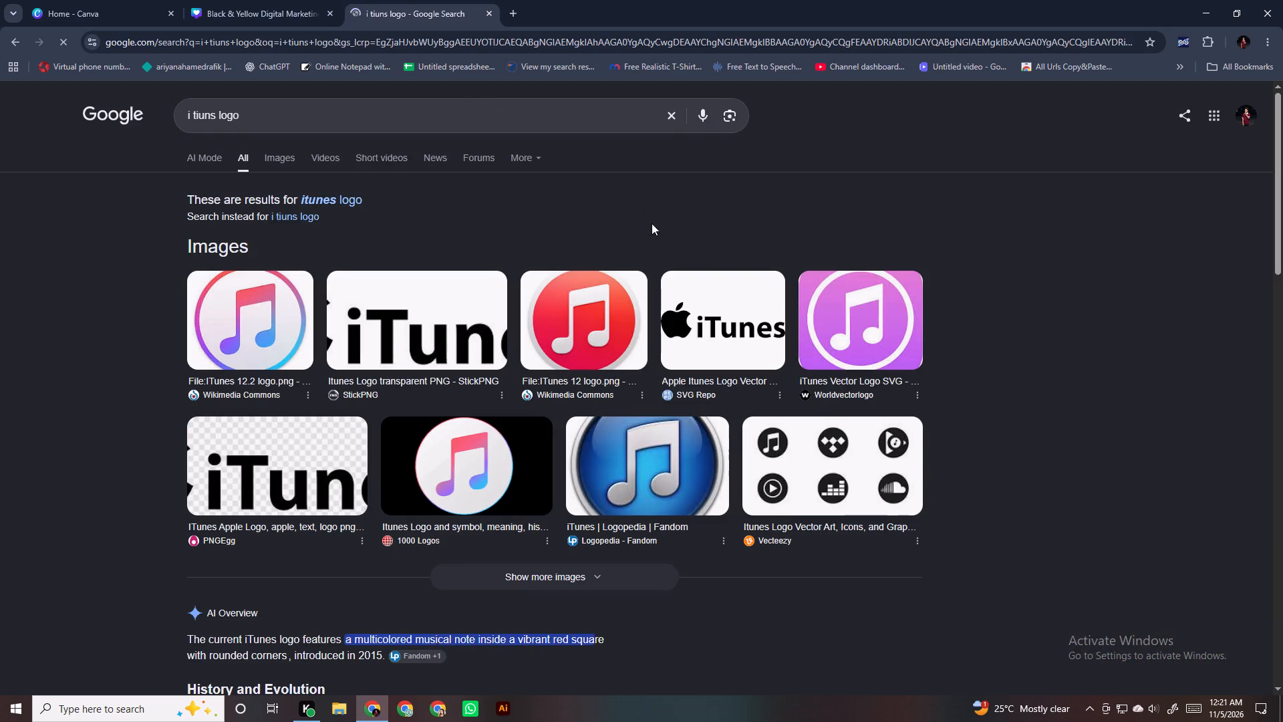
Copy the round iTunes 12.2 logo image from Wikimedia Commons and paste it into the Facebook cover design.
left_click(257, 343)
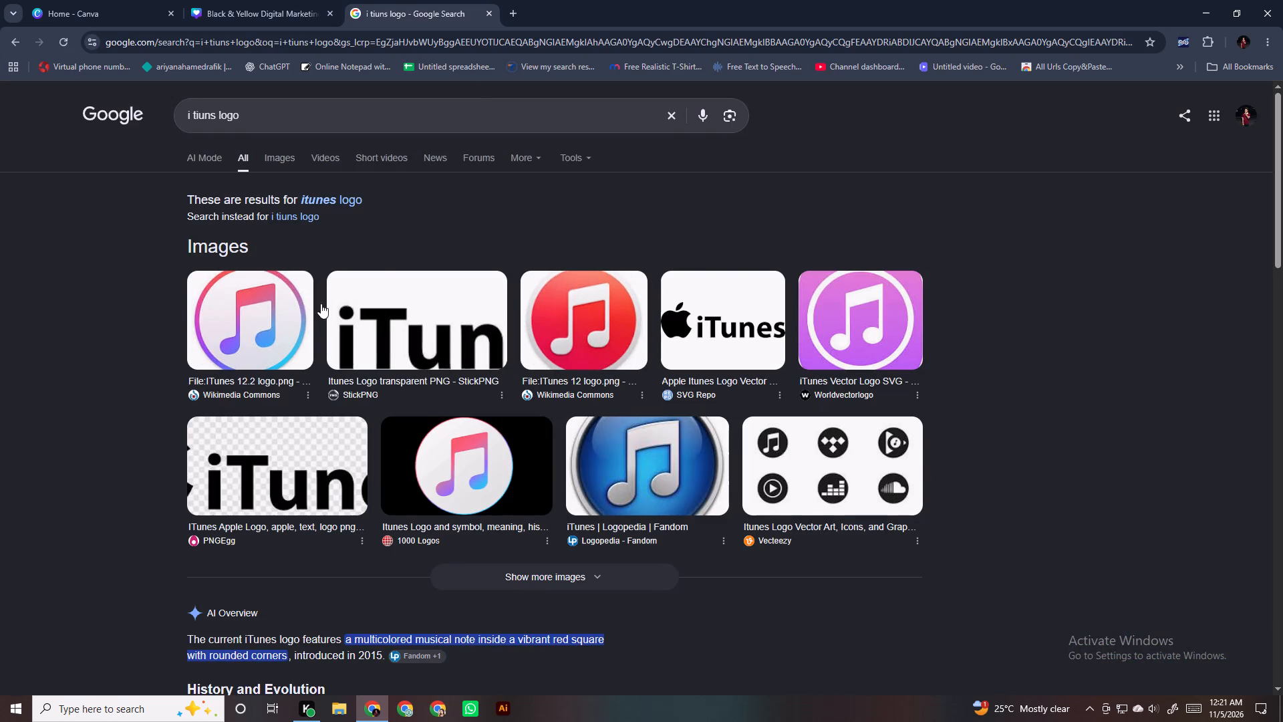
left_click(286, 316)
right_click(788, 343)
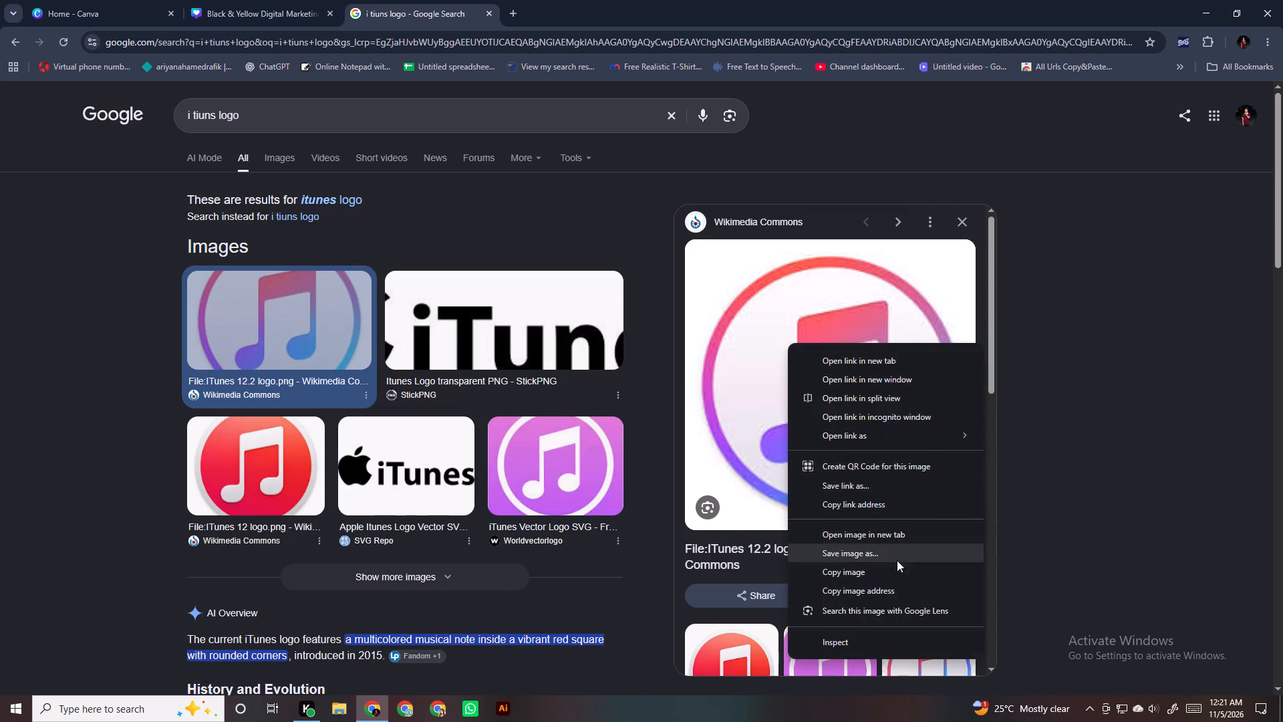
left_click(883, 574)
left_click(240, 0)
left_click(133, 0)
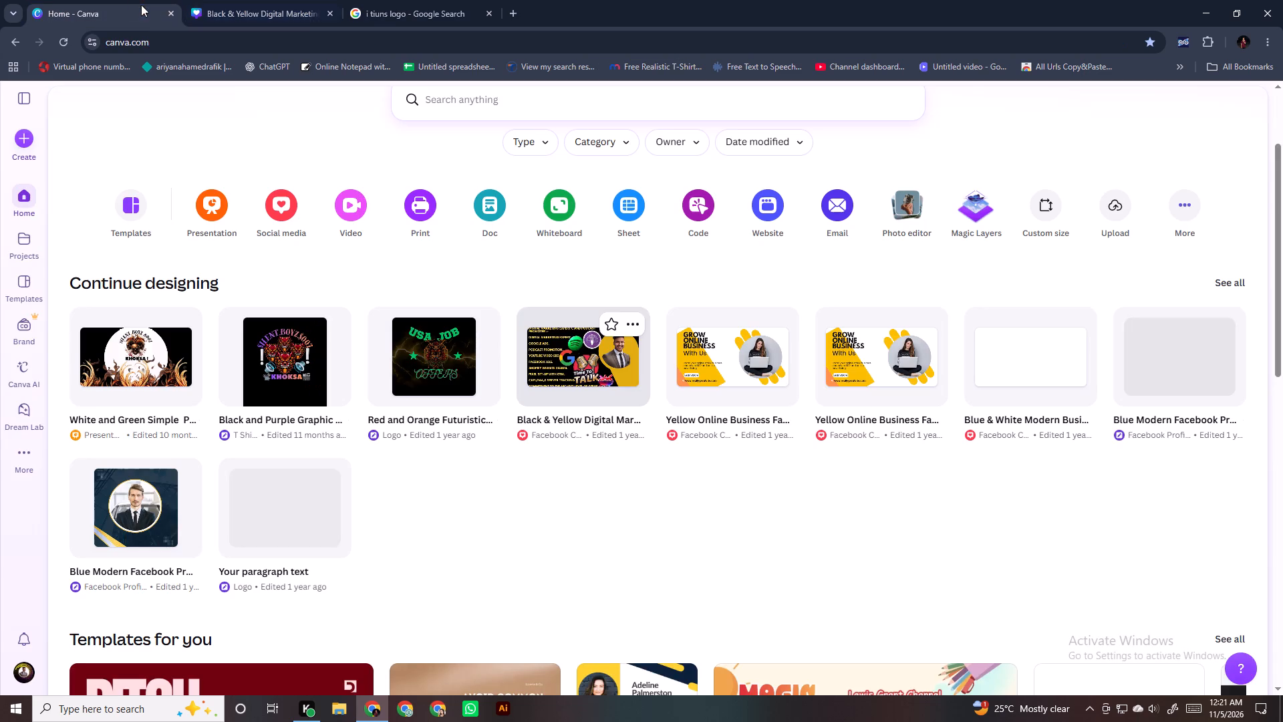
left_click(257, 0)
key("ctrl+v")
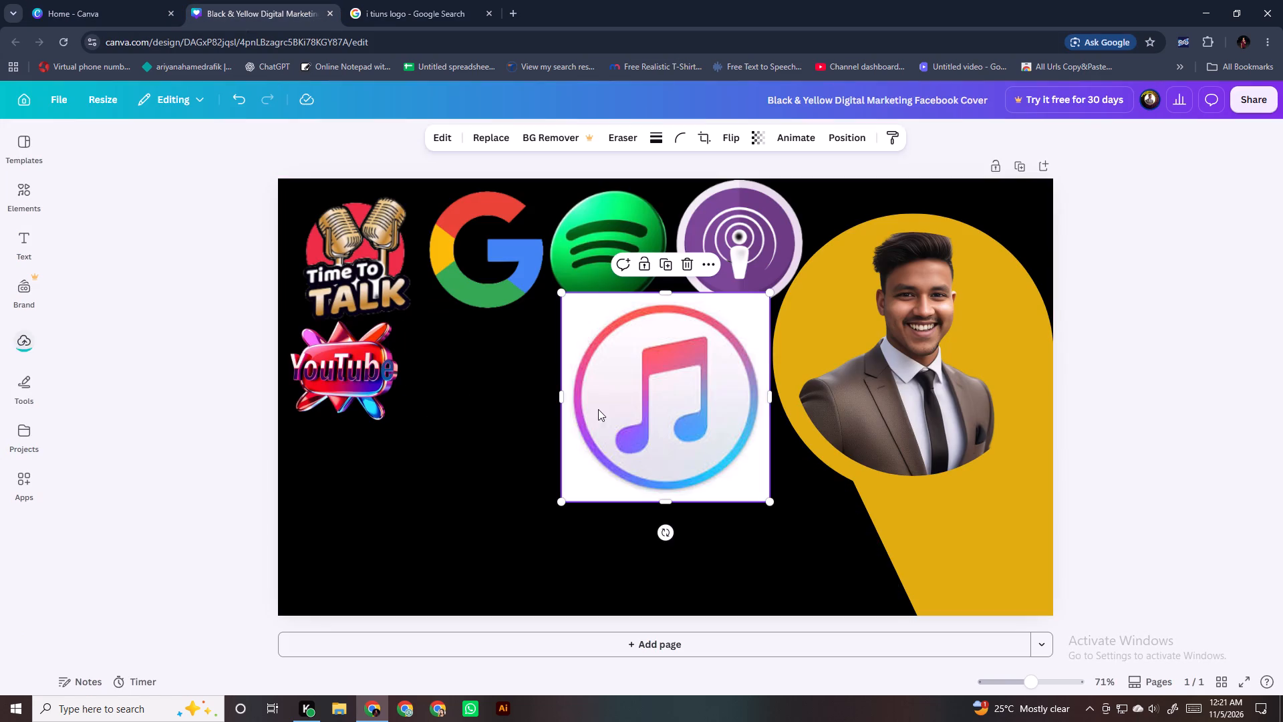
Shrink the iTunes logo to about the YouTube logo's height and place it beneath the Google logo, beside the YouTube logo.
left_click_drag(560, 503, 577, 478)
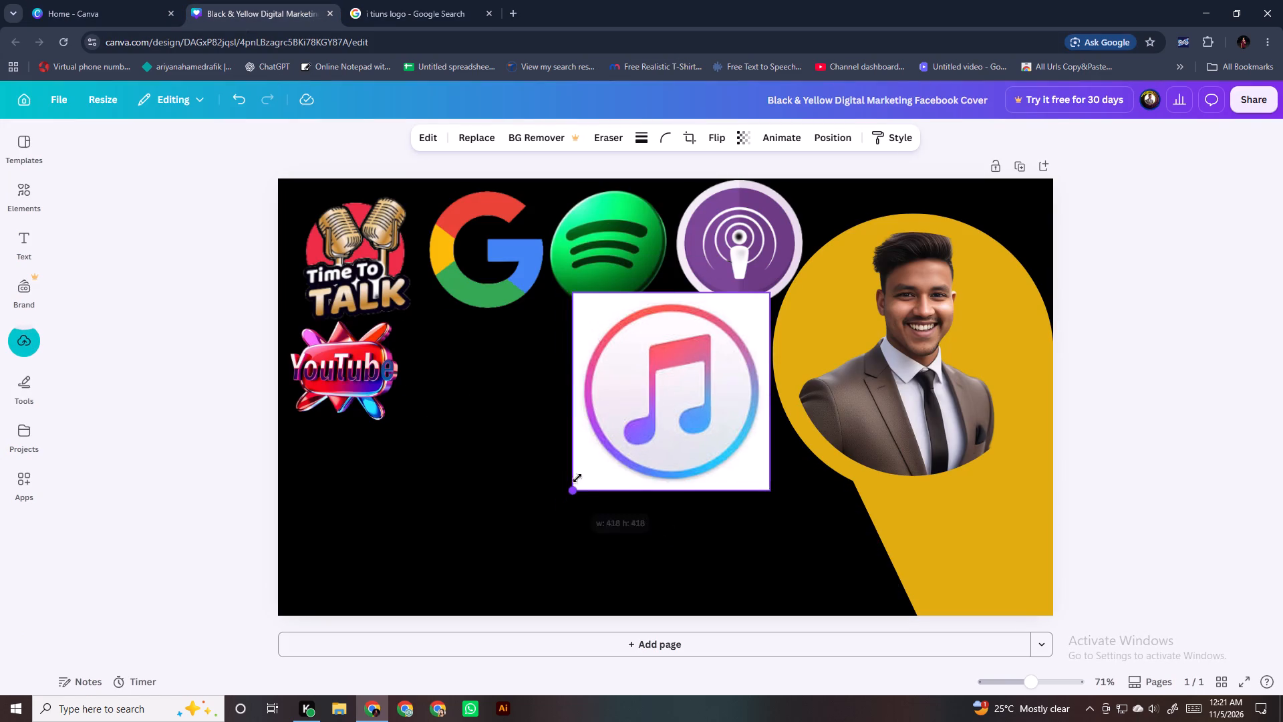
left_click_drag(577, 478, 609, 422)
left_click_drag(694, 367, 470, 390)
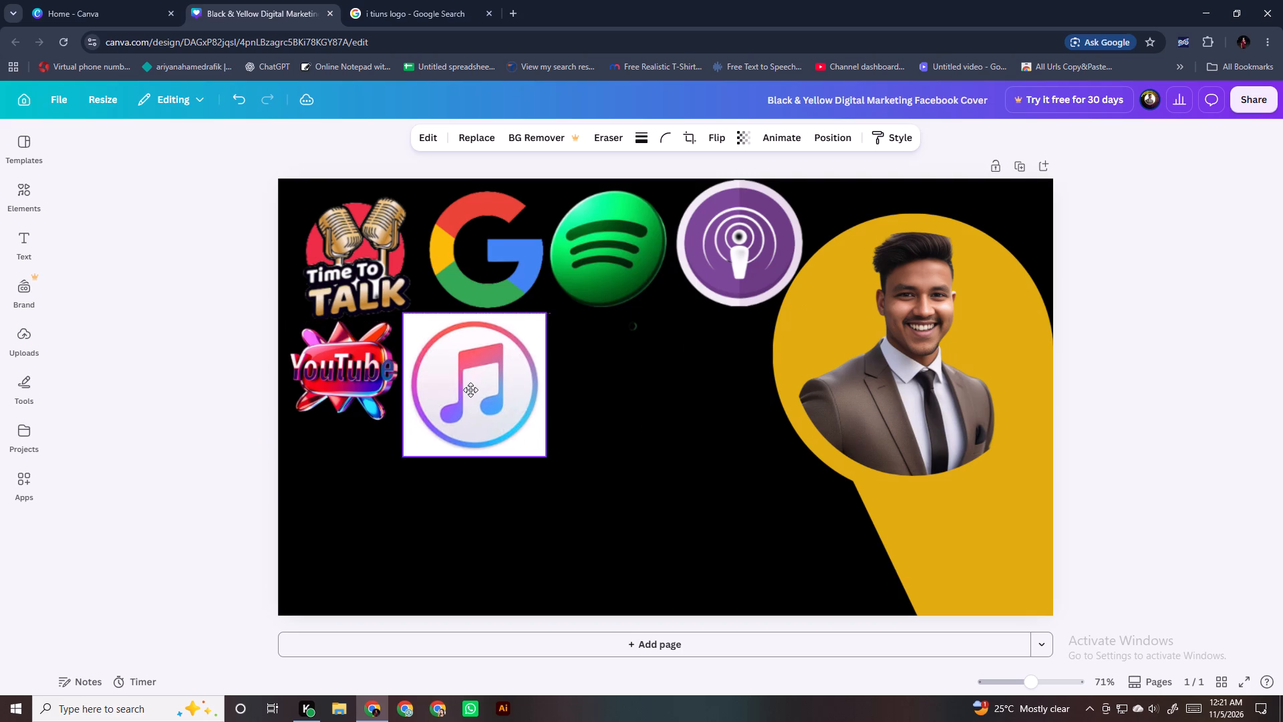
left_click_drag(470, 390, 472, 388)
left_click_drag(409, 458, 421, 420)
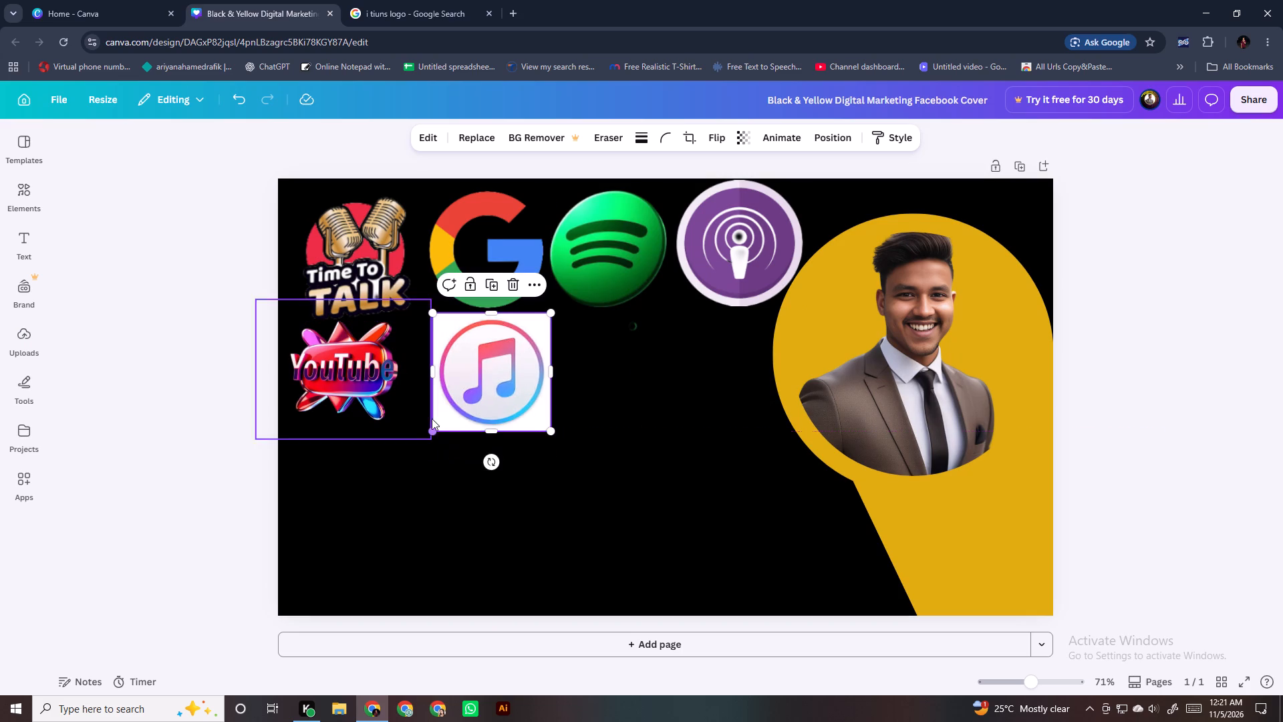
left_click_drag(471, 404, 448, 401)
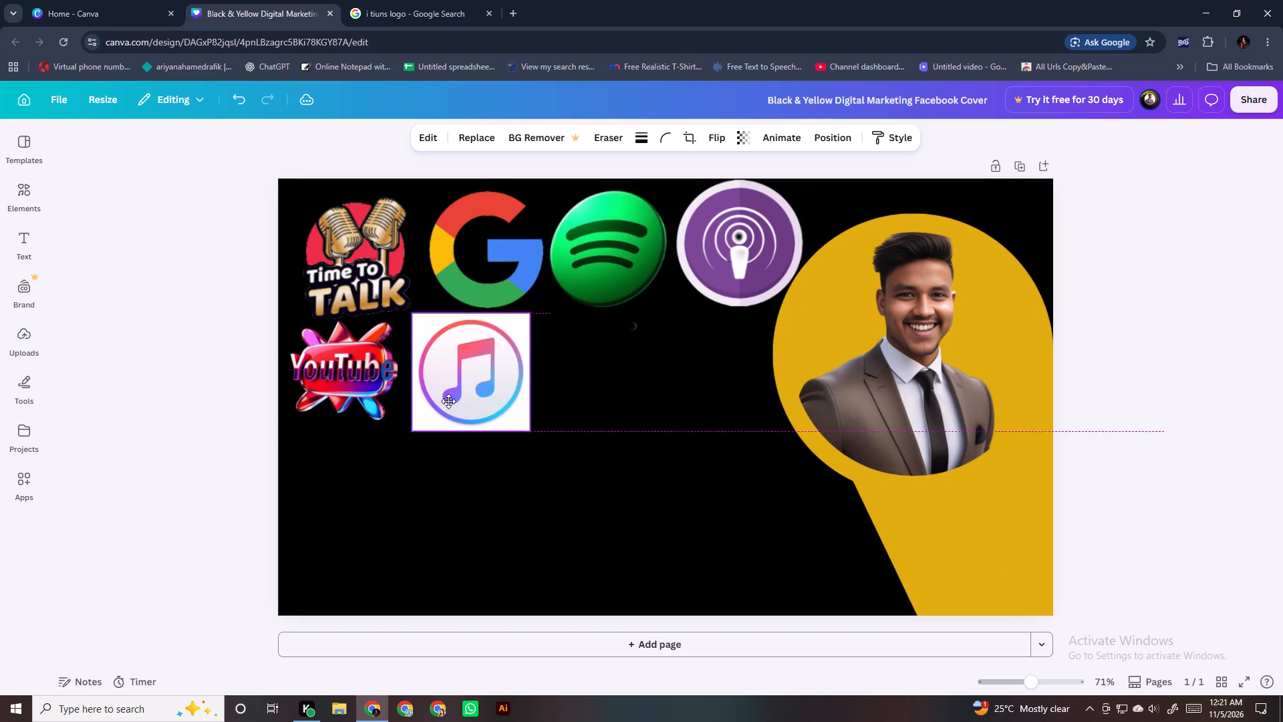
left_click_drag(448, 401, 450, 406)
left_click_drag(450, 406, 449, 406)
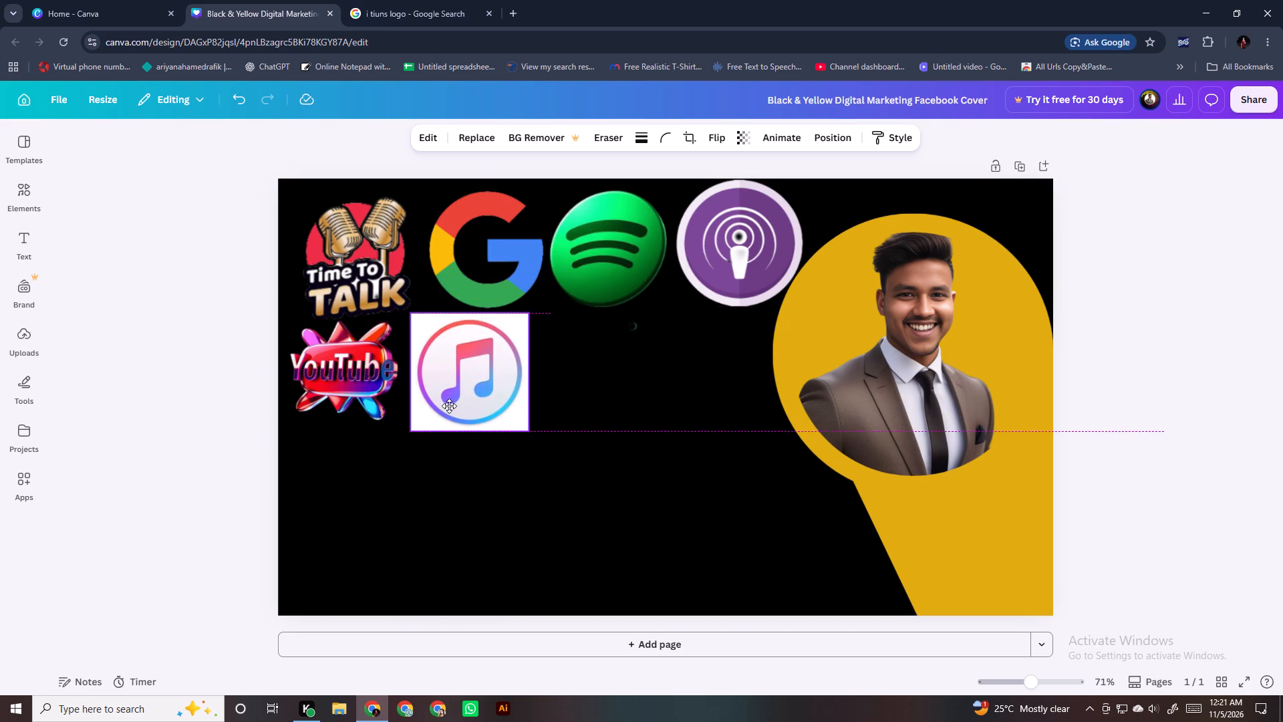
left_click_drag(449, 406, 448, 404)
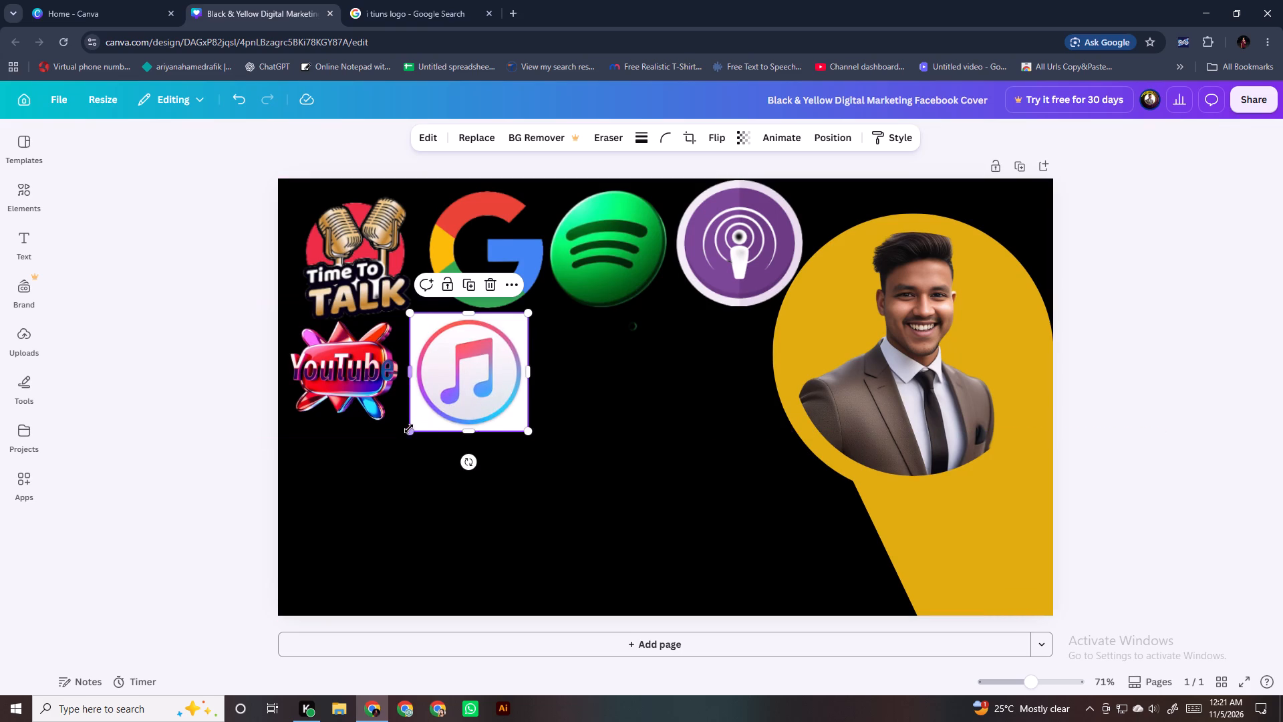
left_click_drag(409, 431, 419, 414)
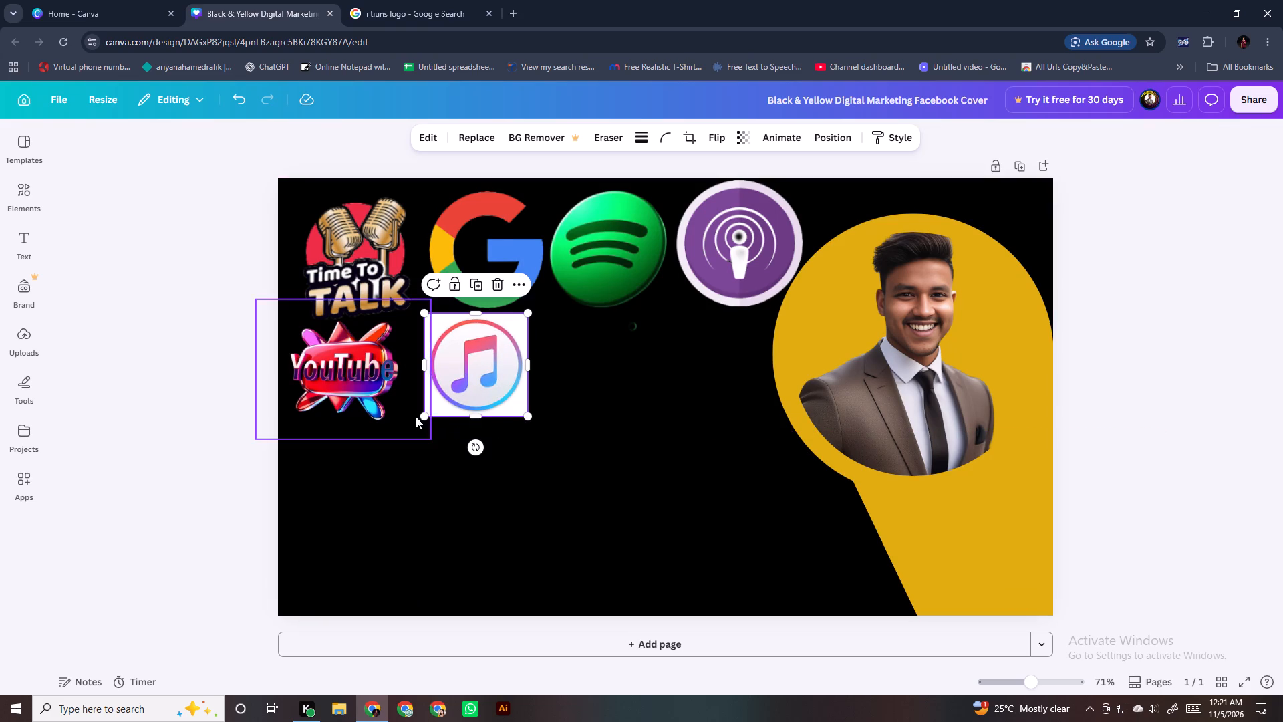
left_click_drag(431, 418, 422, 420)
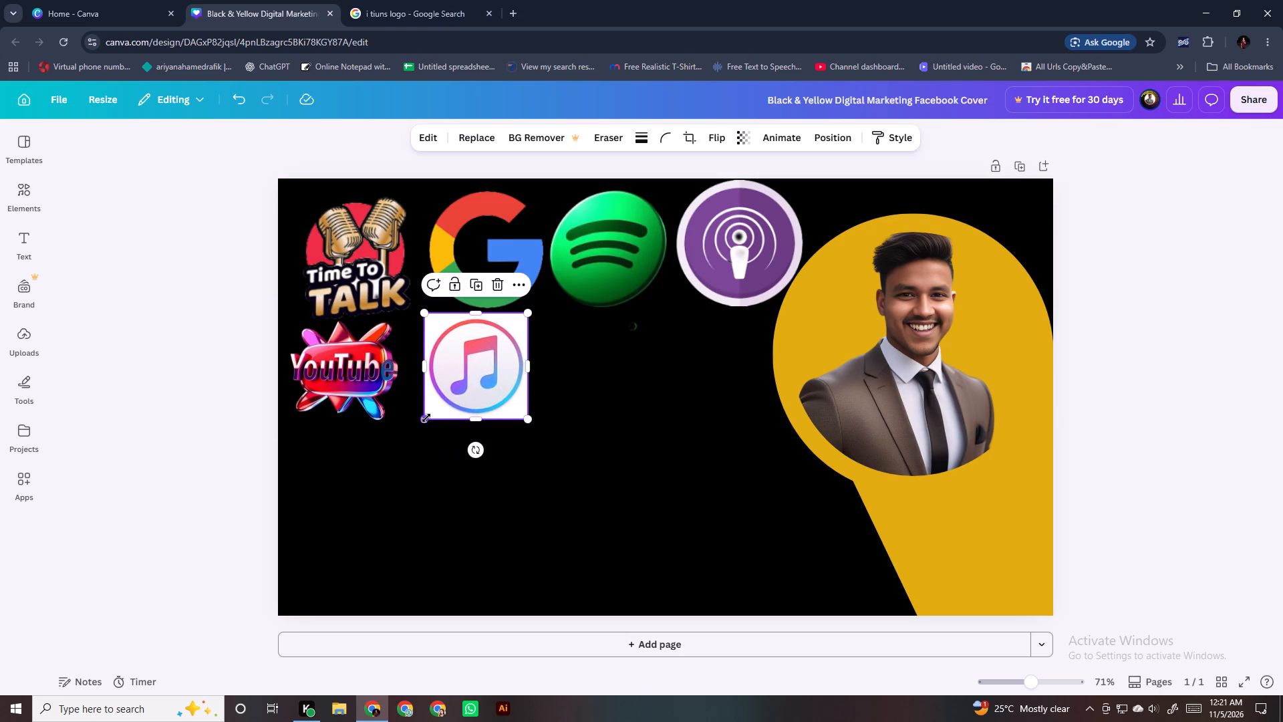
Nudge the iTunes logo slightly down and closer to the YouTube logo so it lines up in the second row, and deselect it.
key("Down")
key("Down")
key("Down")
key("Down")
key("Down")
key("Down")
key("Down")
key("Left")
key("Left")
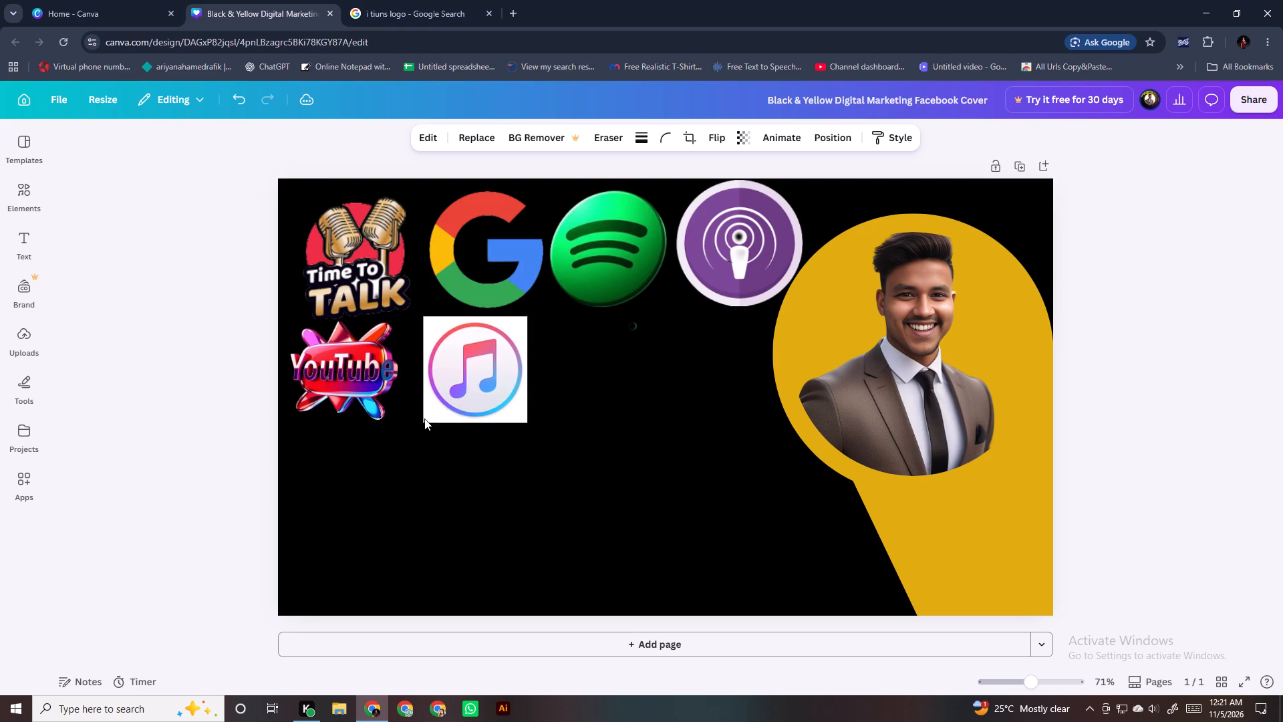
key("Left")
key("Left")
key("Left")
key("Left")
key("Left")
key("Left")
key("Left")
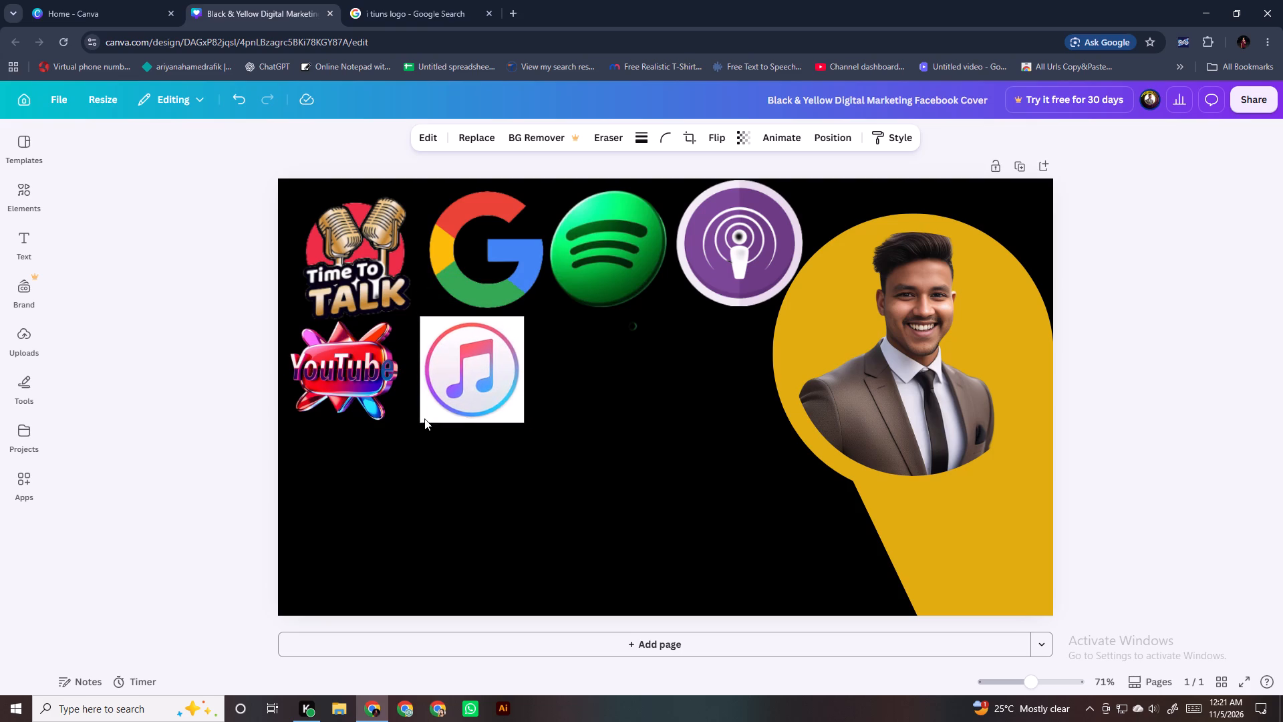
key("Left")
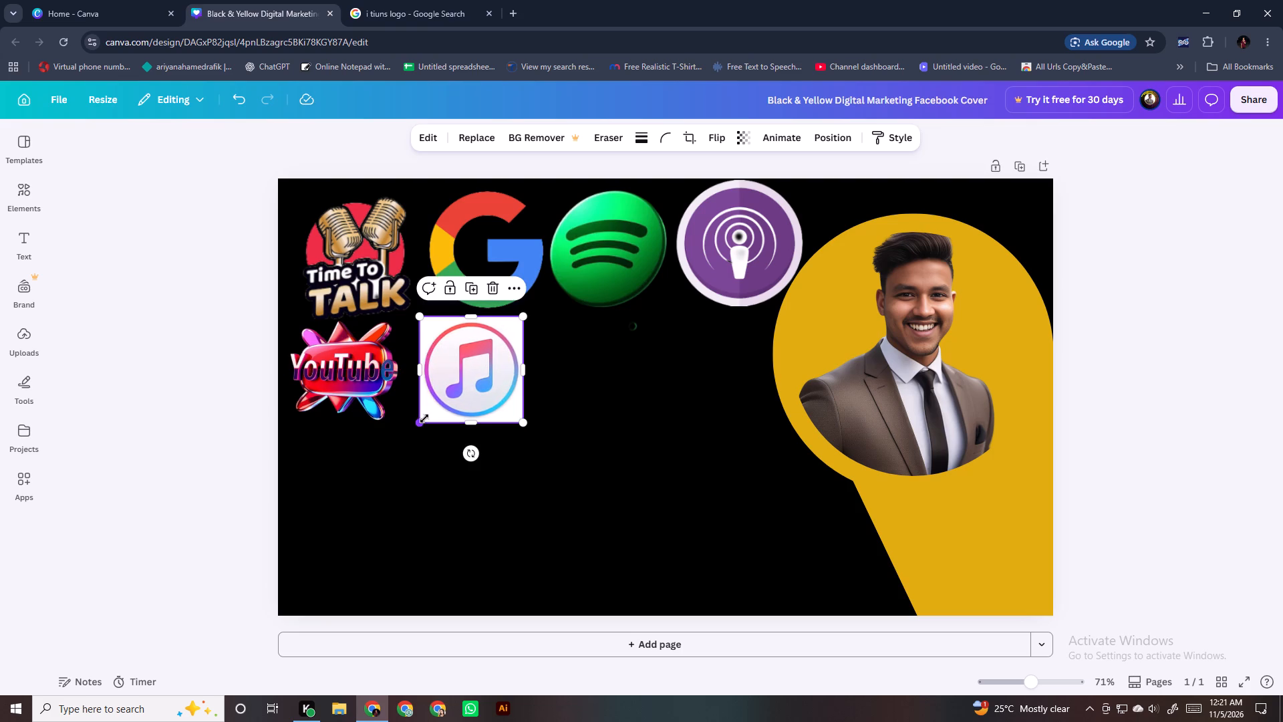
key("Left")
key("Left")
key("Left")
key("Left")
key("Left")
key("Left")
key("Left")
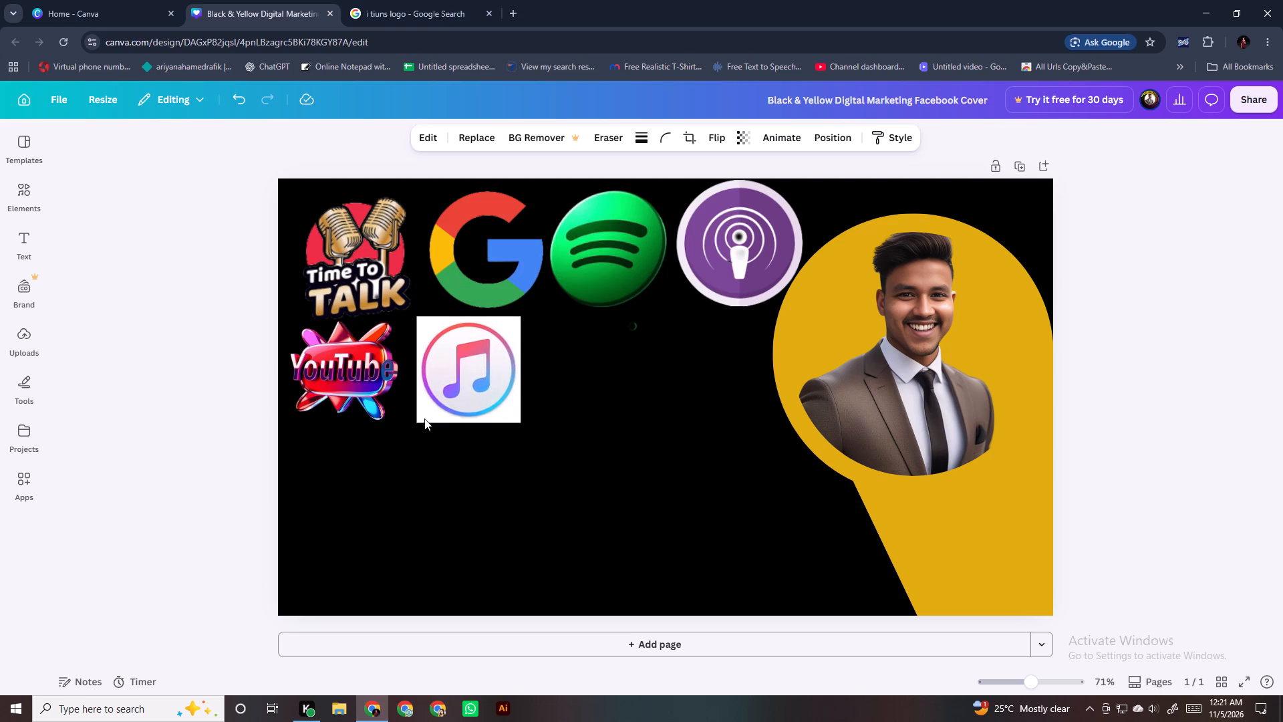
key("Left")
key("Left")
key("Left")
key("Left")
key("Left")
key("Left")
key("Left")
key("Down")
key("Down")
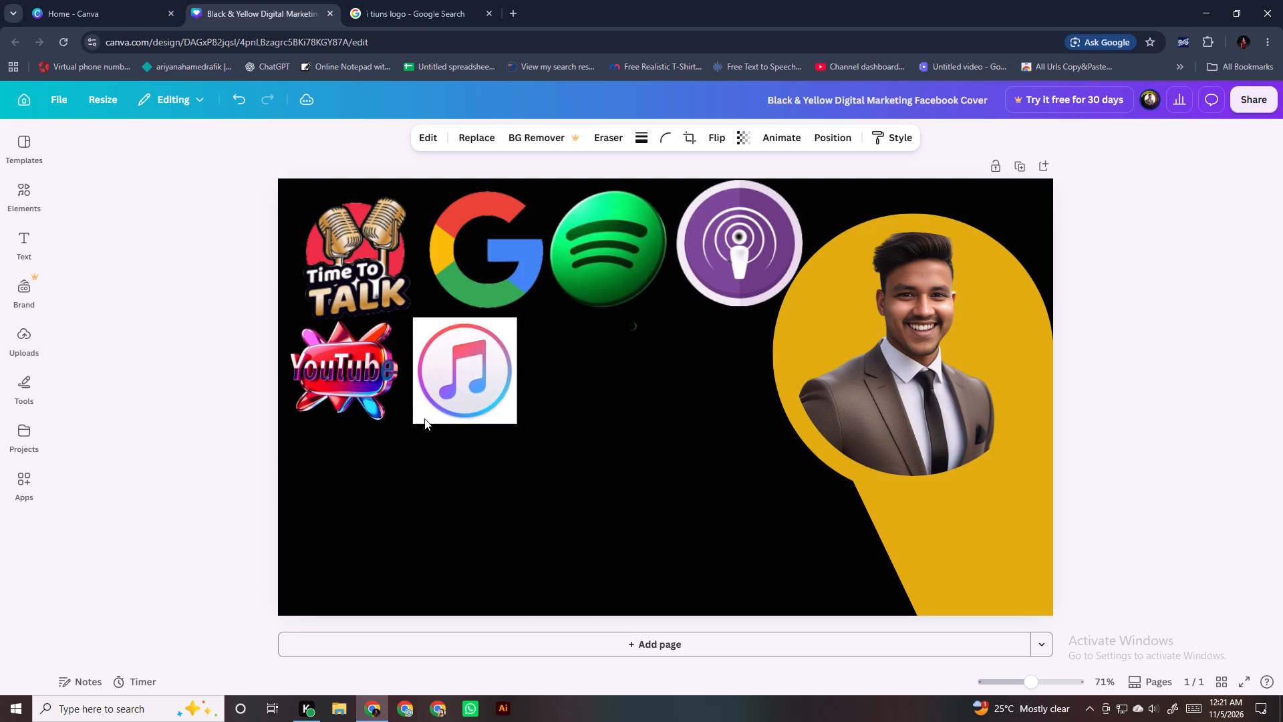
key("Up")
key("Left")
key("Left")
key("Left")
key("Up")
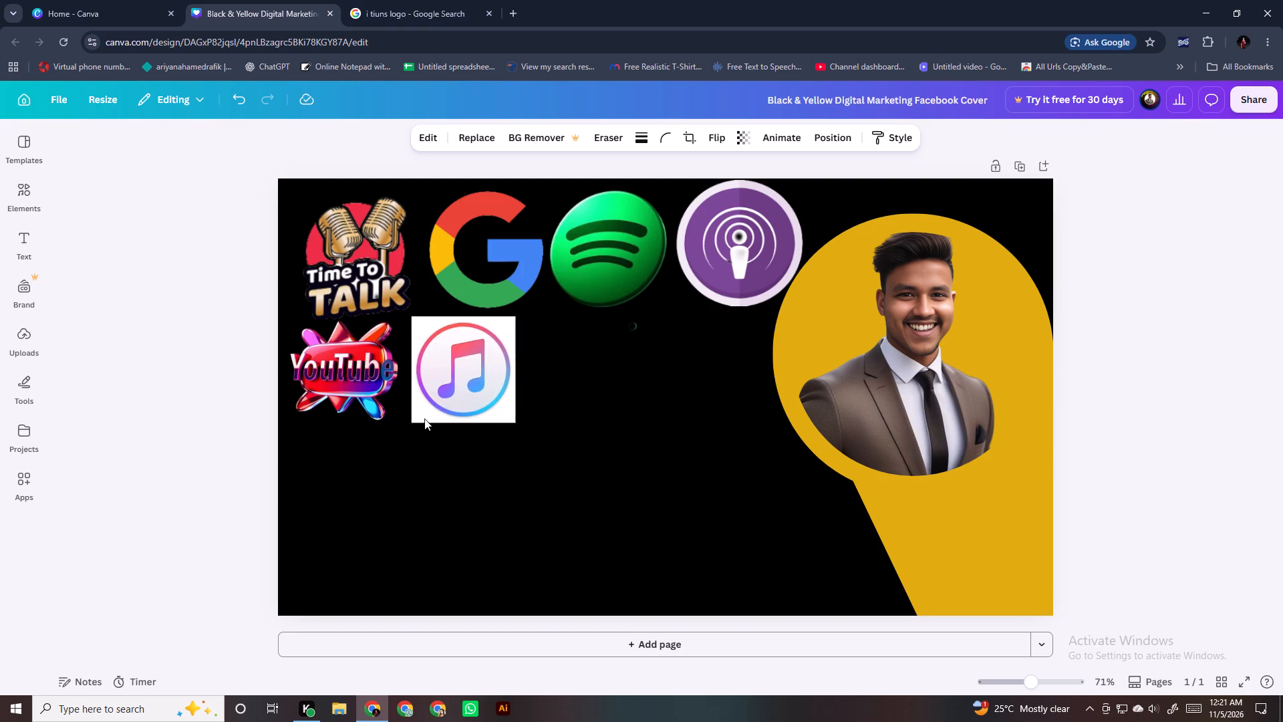
left_click(1109, 293)
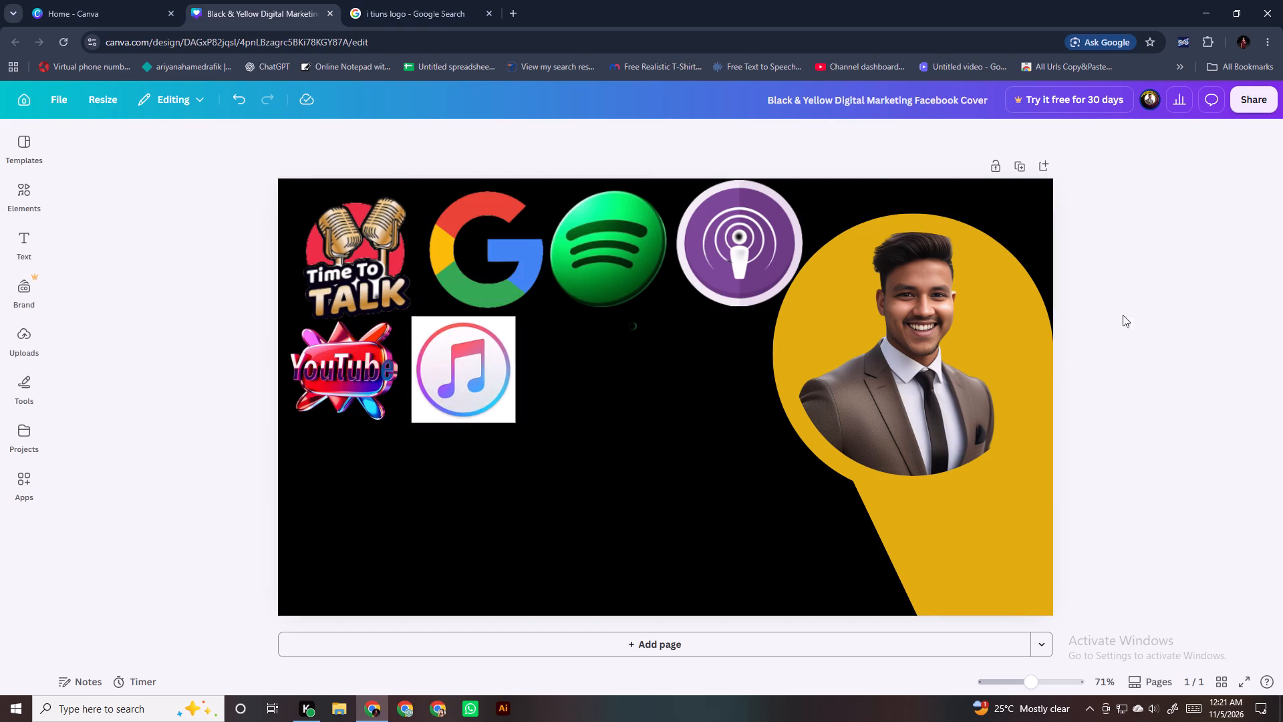
left_click(1179, 327)
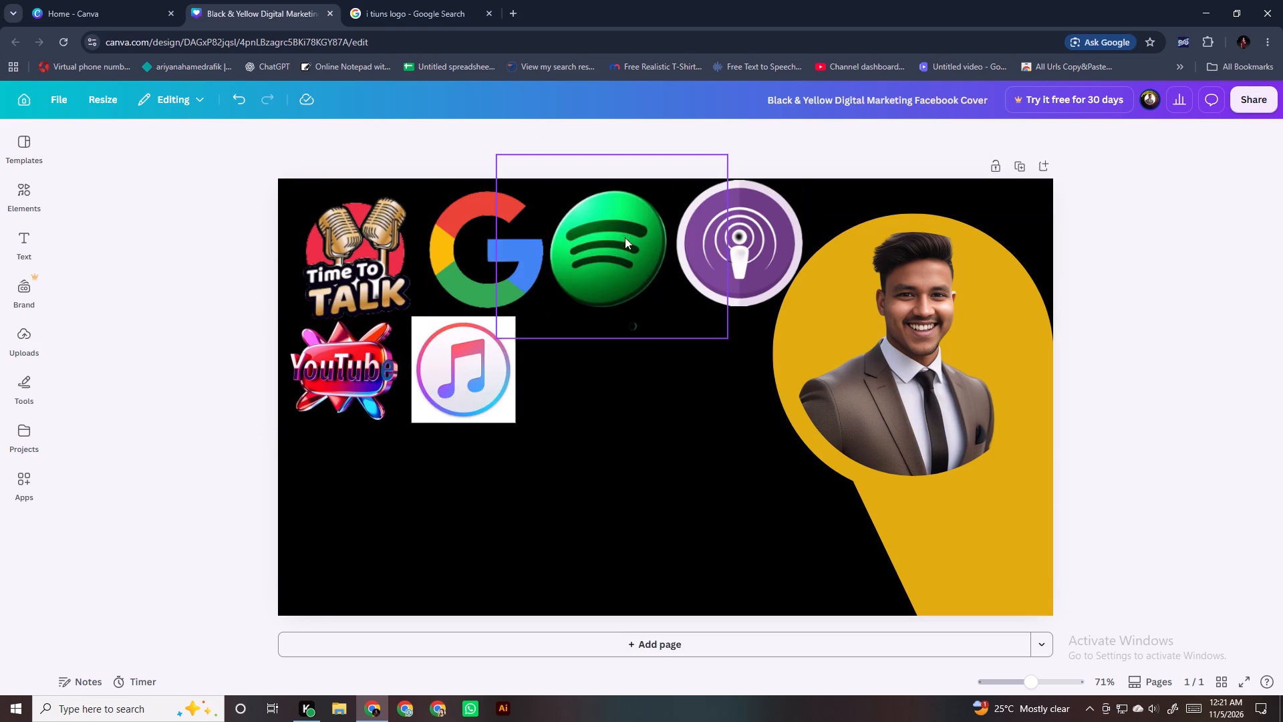
Search Google for "amazon podcast logo" in the browser tab used for the iTunes logo search.
left_click(370, 0)
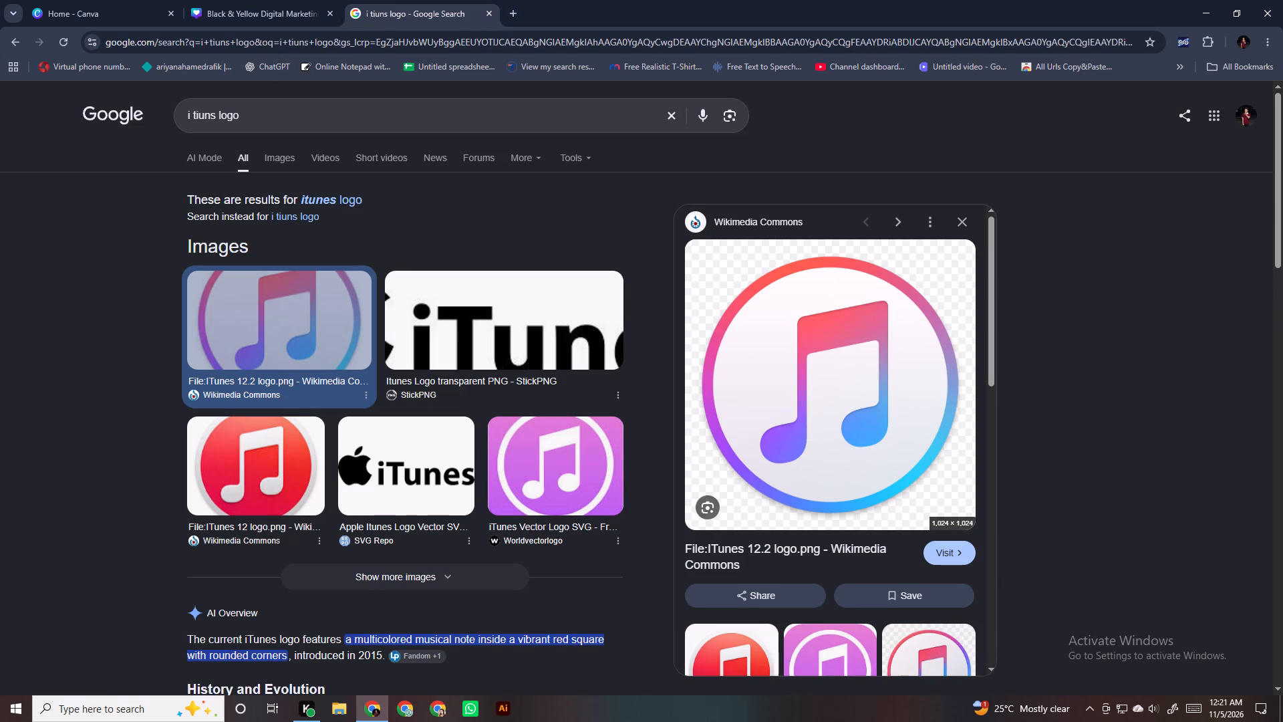
left_click_drag(219, 111, 16, 111)
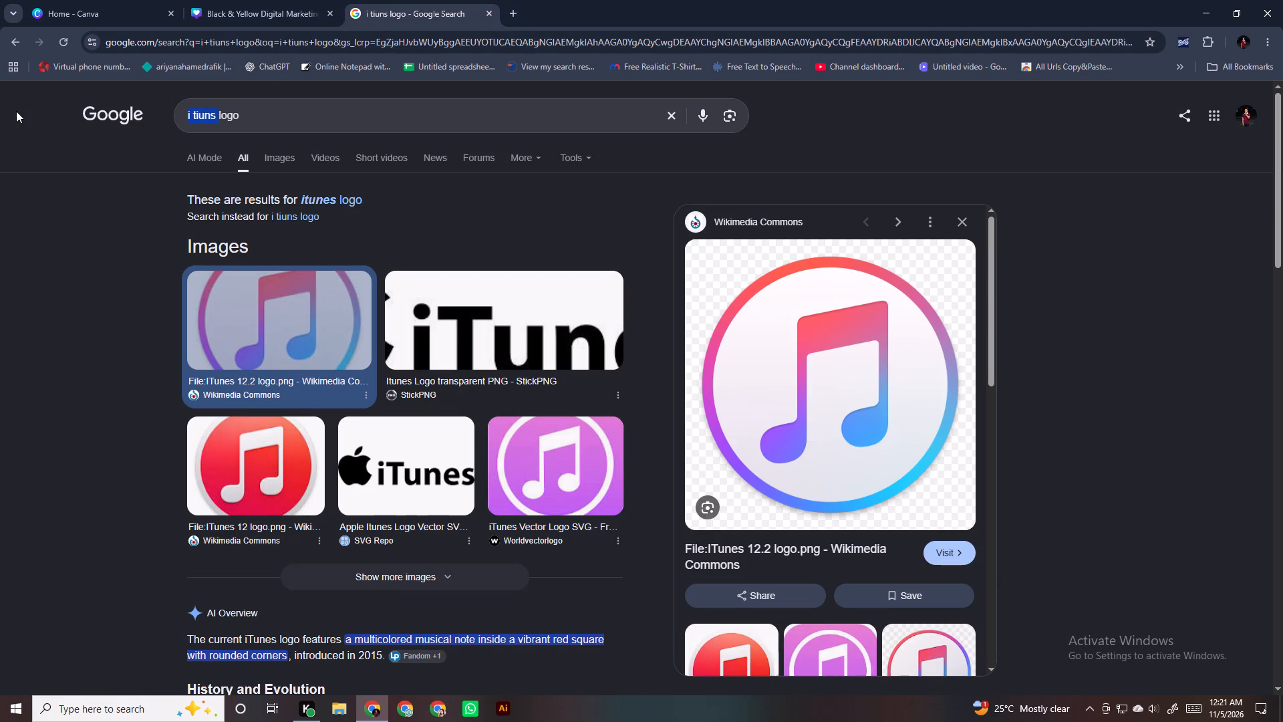
type("amazon")
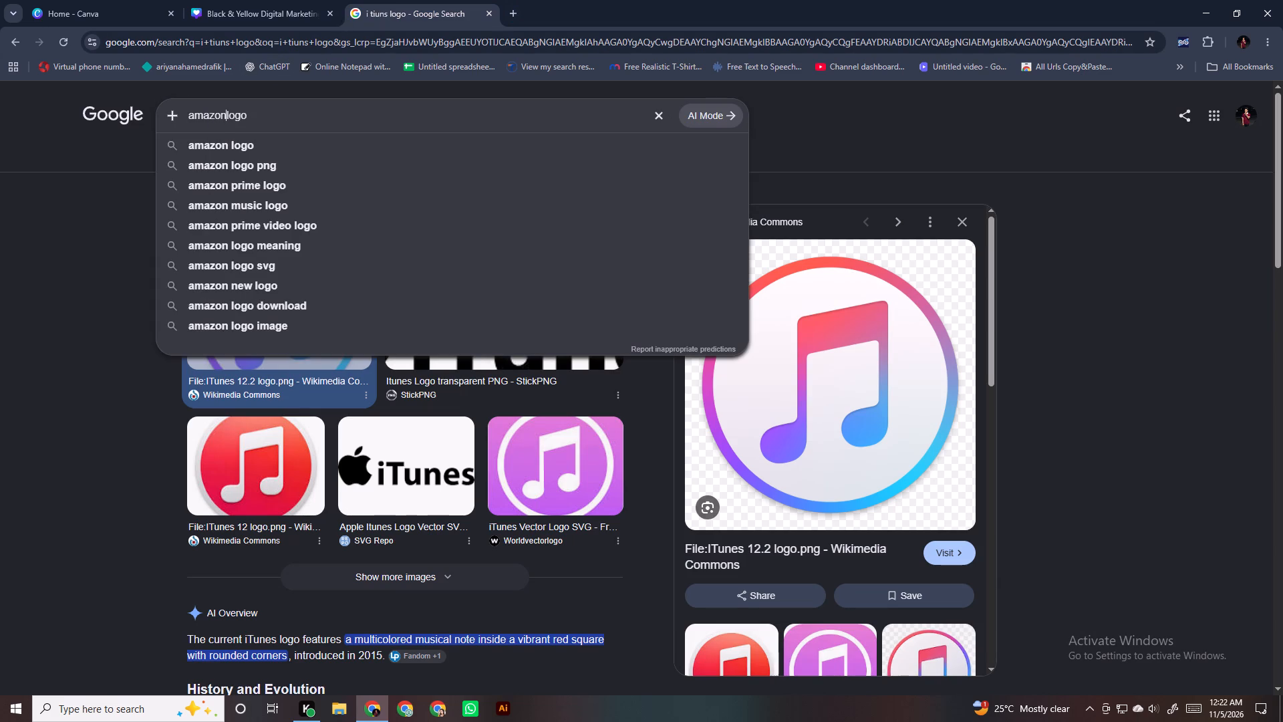
key("space")
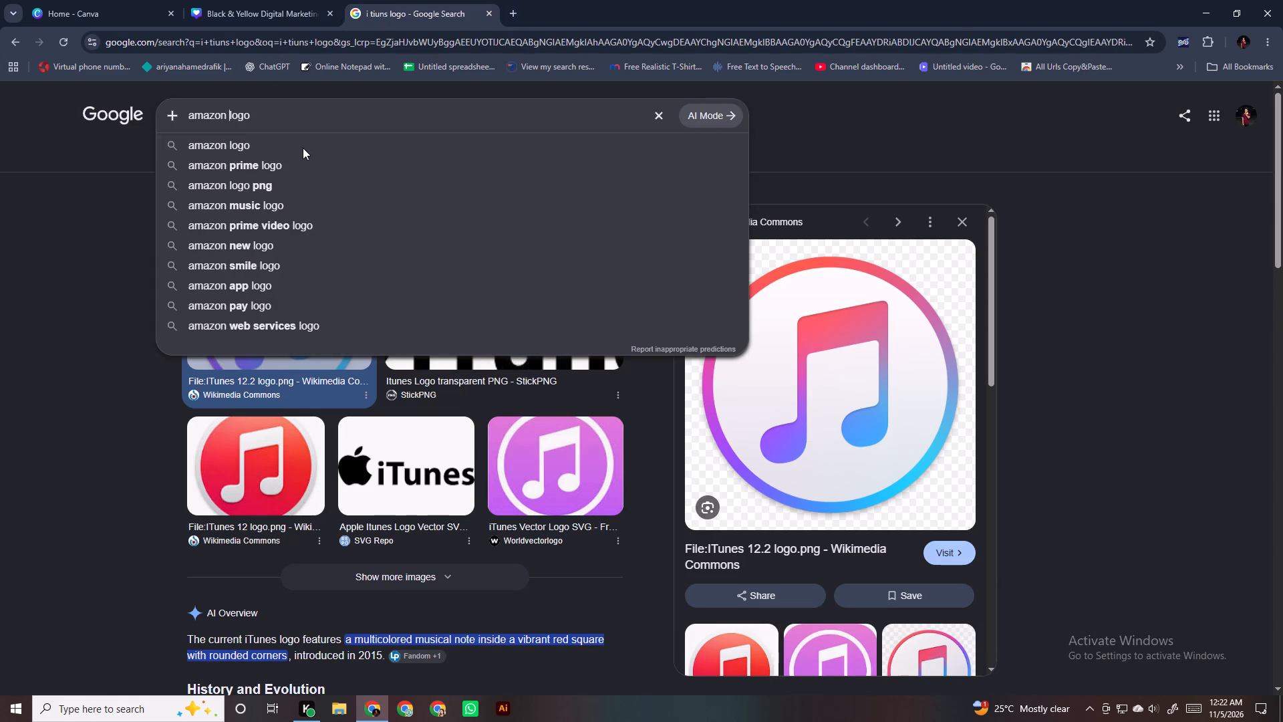
type("pod")
type("cast")
key("space")
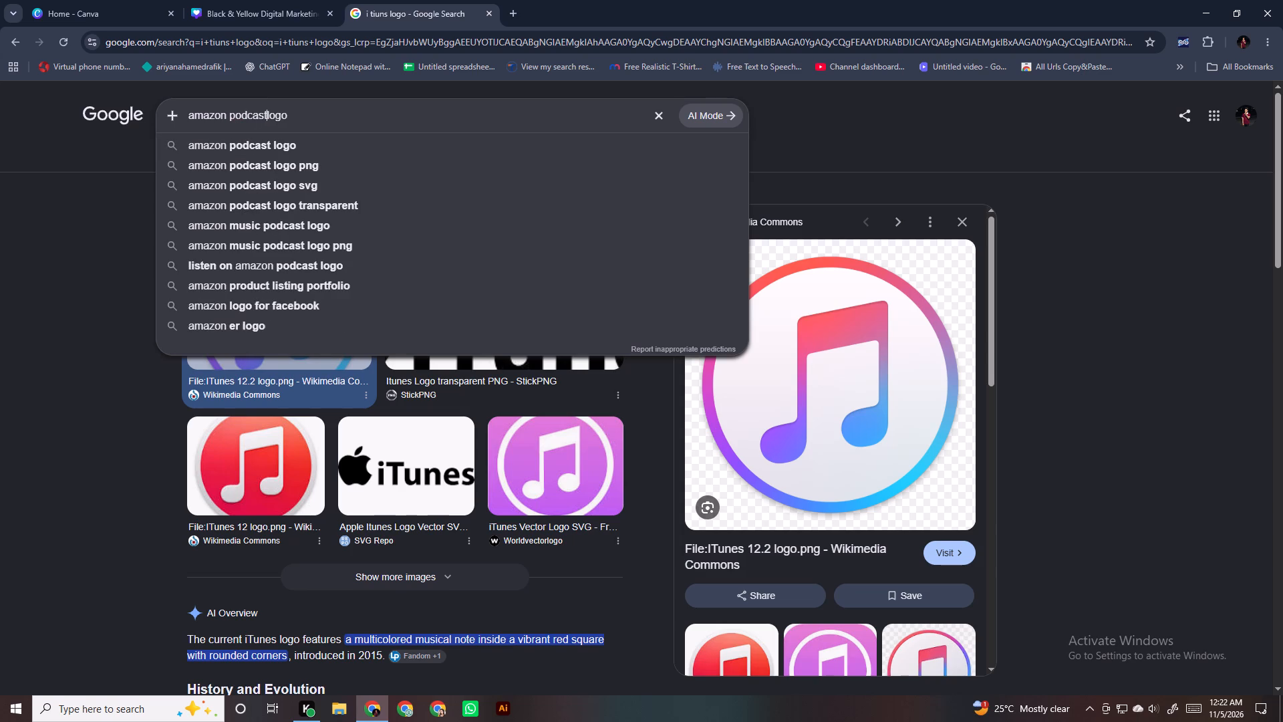
key("Return")
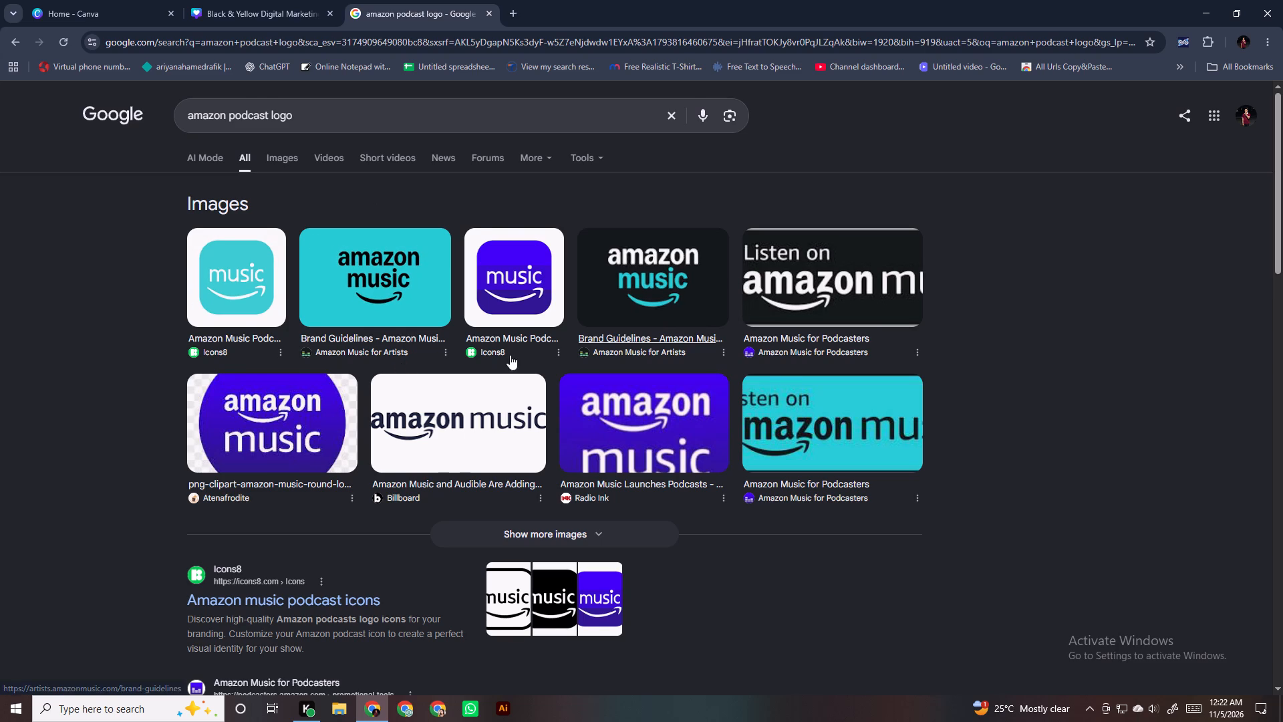
Copy the purple Amazon Music podcast logo image from Icons8 and paste it into the Facebook cover design.
scroll(440, 373, "down", 2)
scroll(469, 287, "up", 2)
left_click(511, 253)
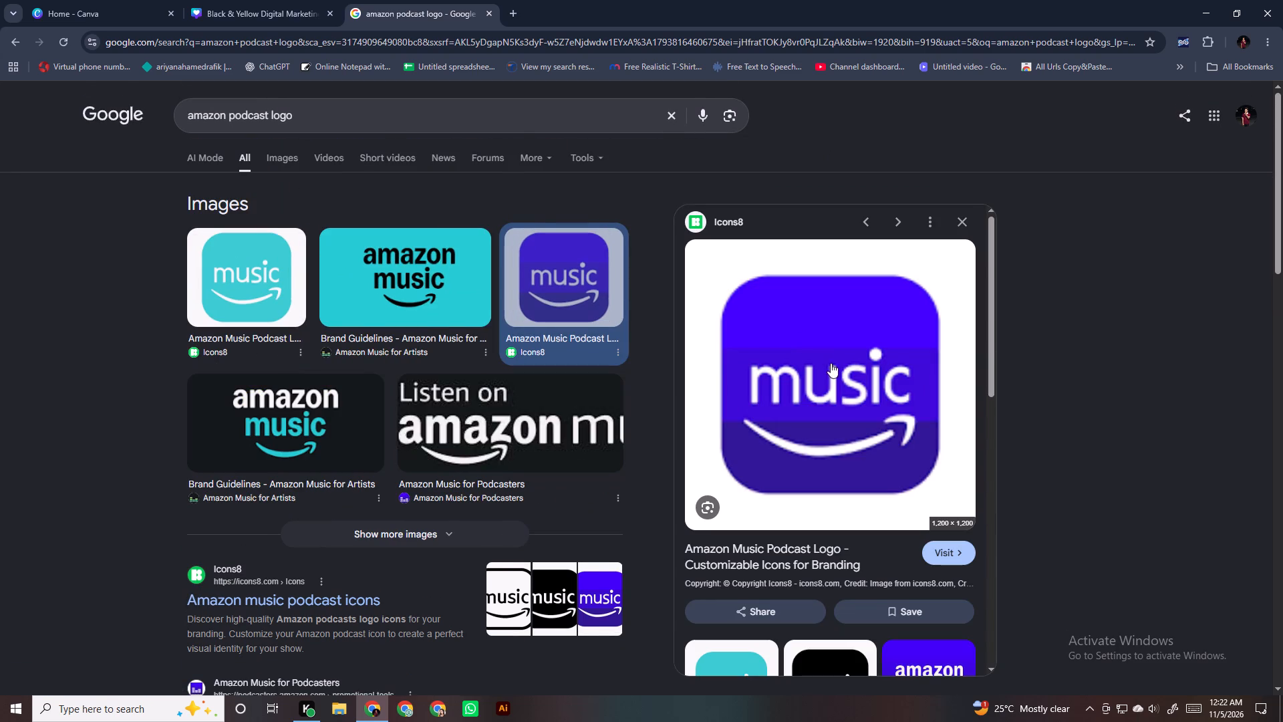
right_click(821, 344)
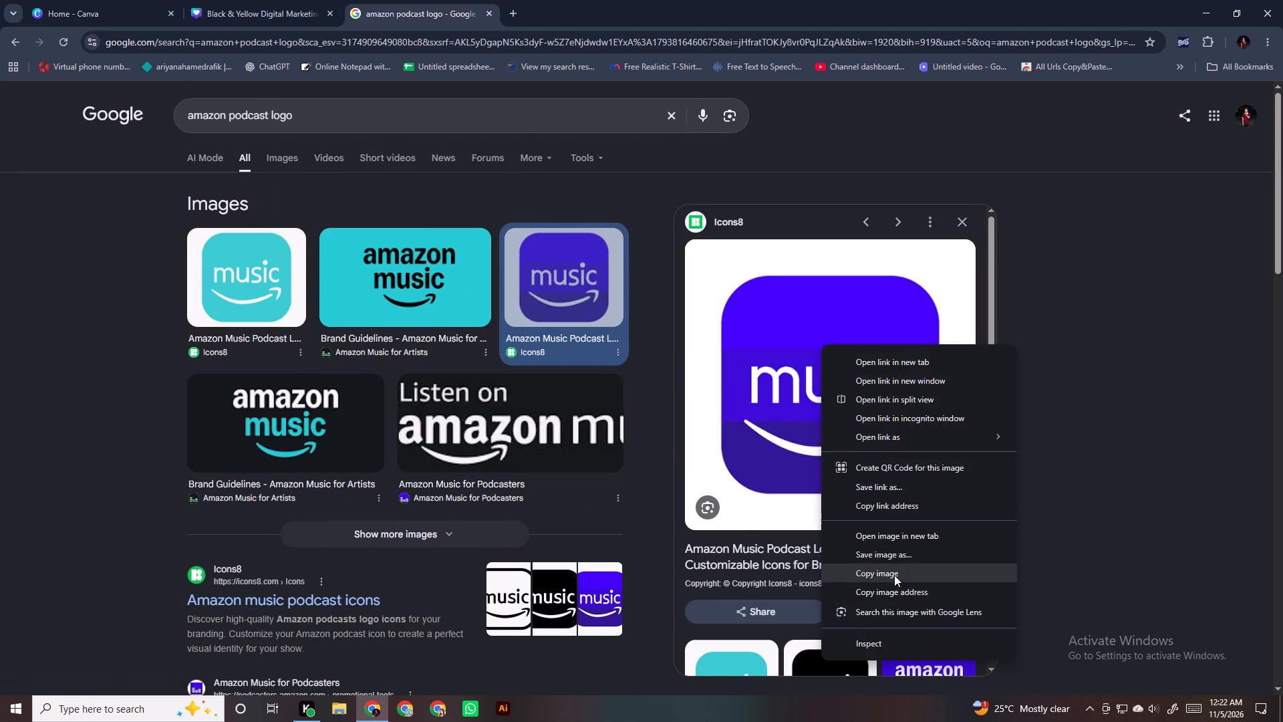
left_click(894, 575)
left_click(239, 0)
key("ctrl+v")
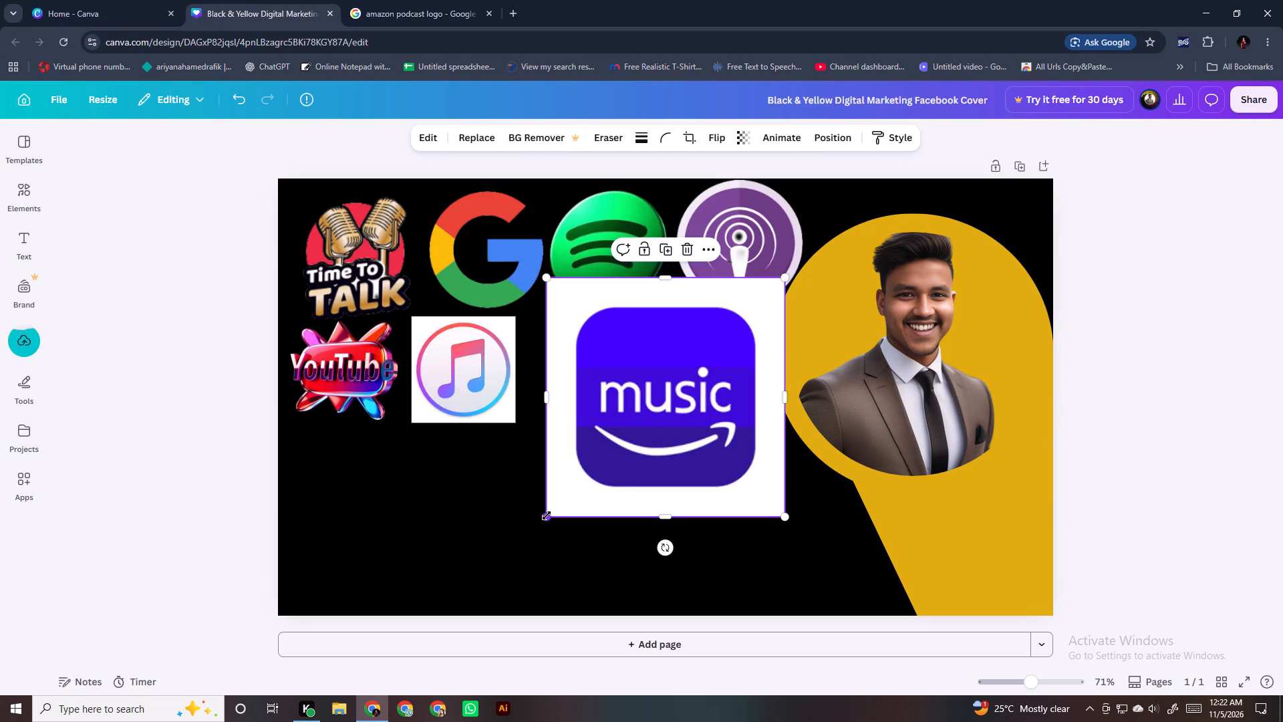
Shrink the Amazon Music logo and place it beneath the Spotify logo, beside the iTunes logo.
left_click_drag(547, 515, 592, 448)
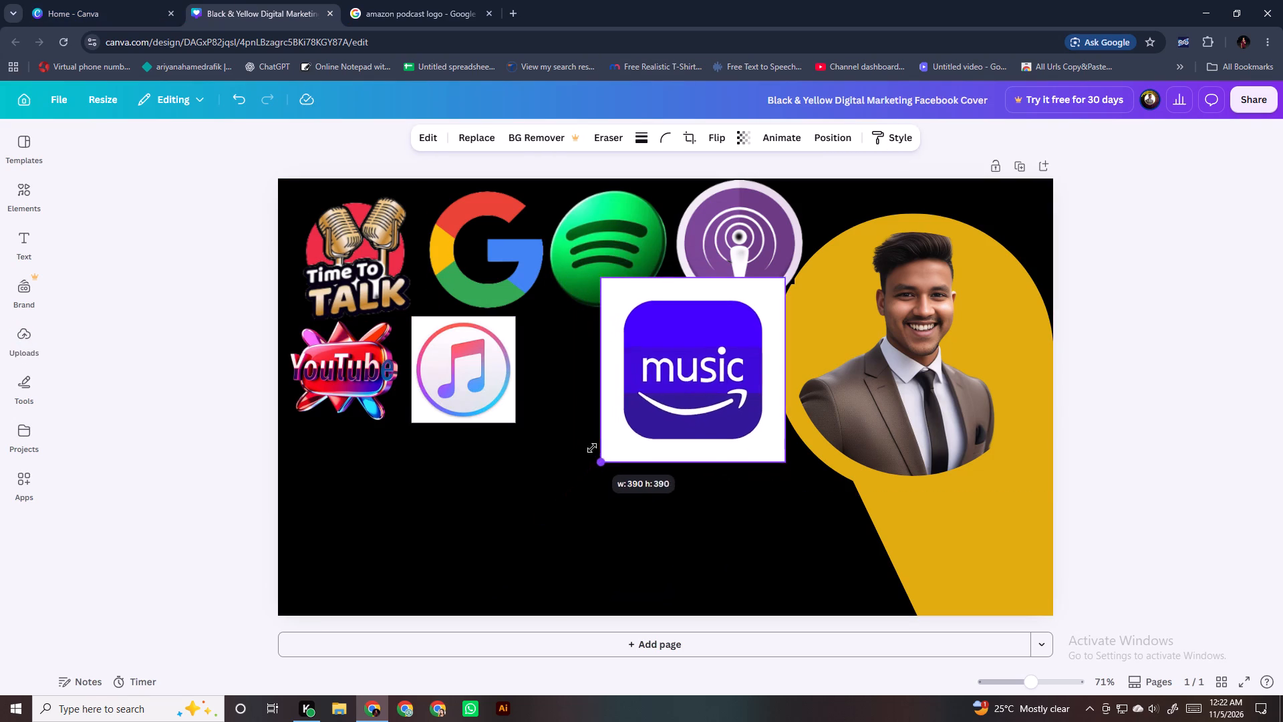
left_click_drag(592, 448, 608, 422)
left_click_drag(730, 354, 672, 400)
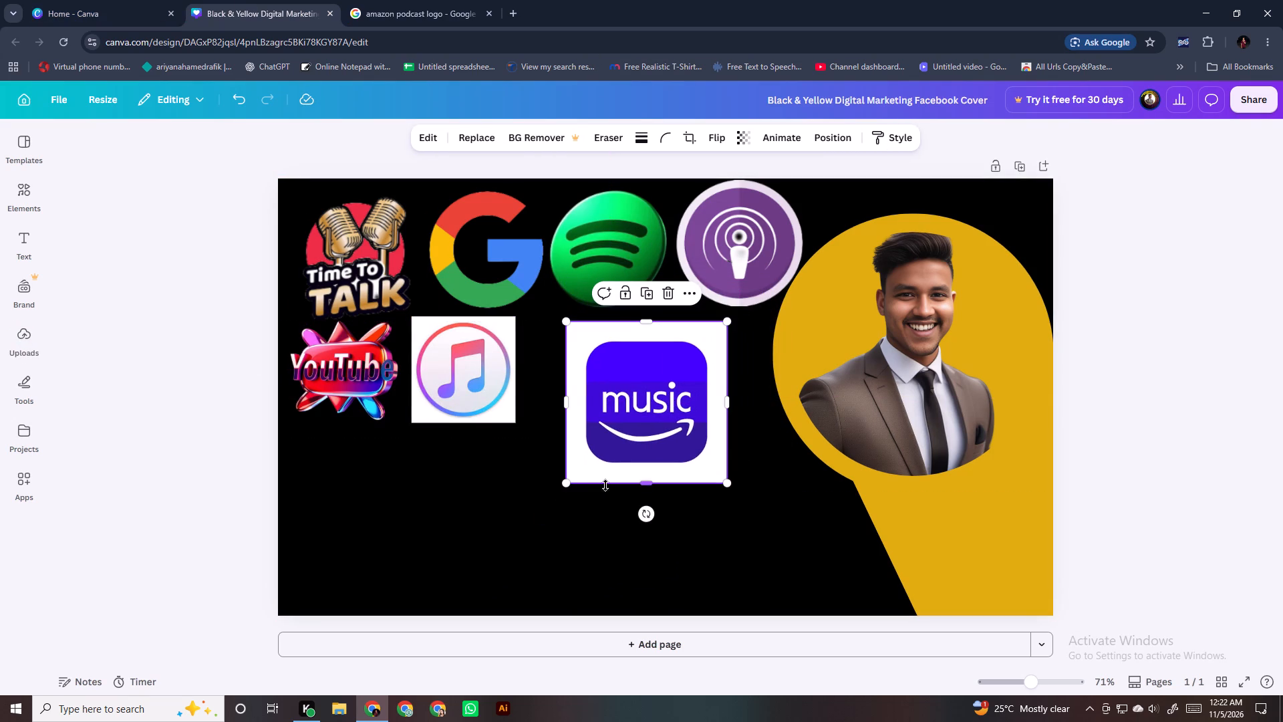
left_click_drag(568, 486, 580, 436)
left_click_drag(621, 419, 603, 417)
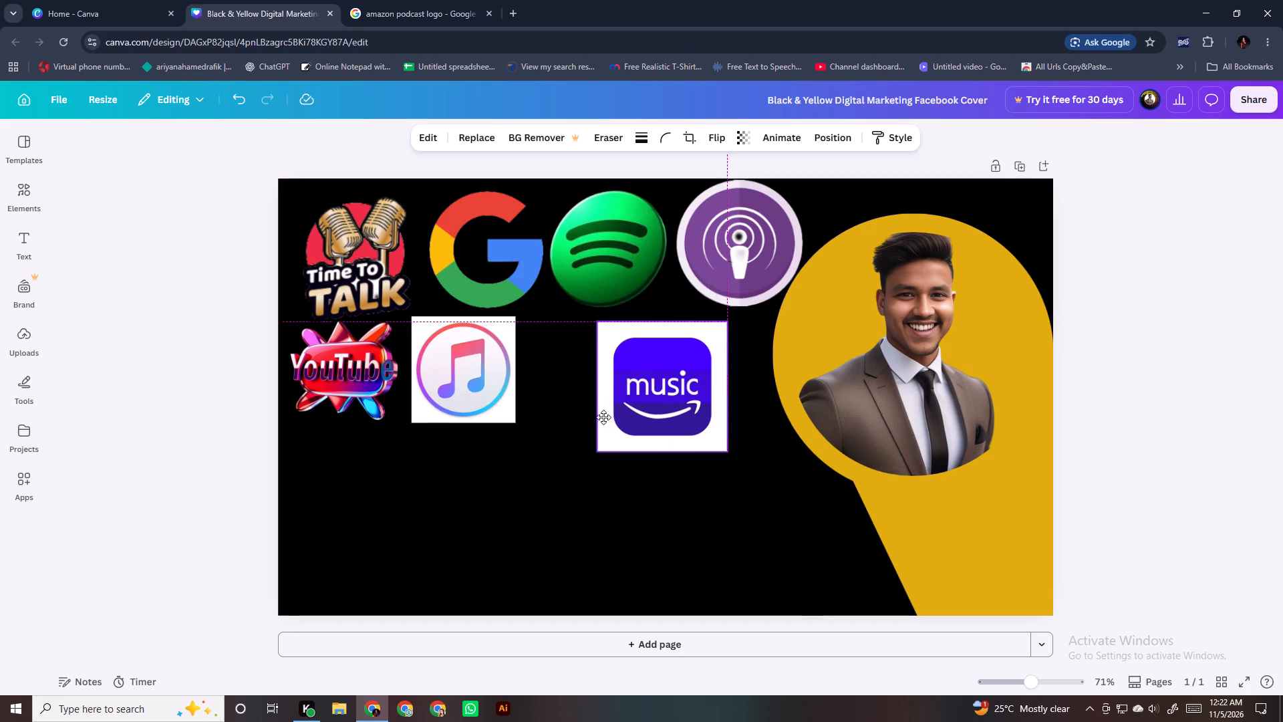
left_click_drag(603, 417, 573, 414)
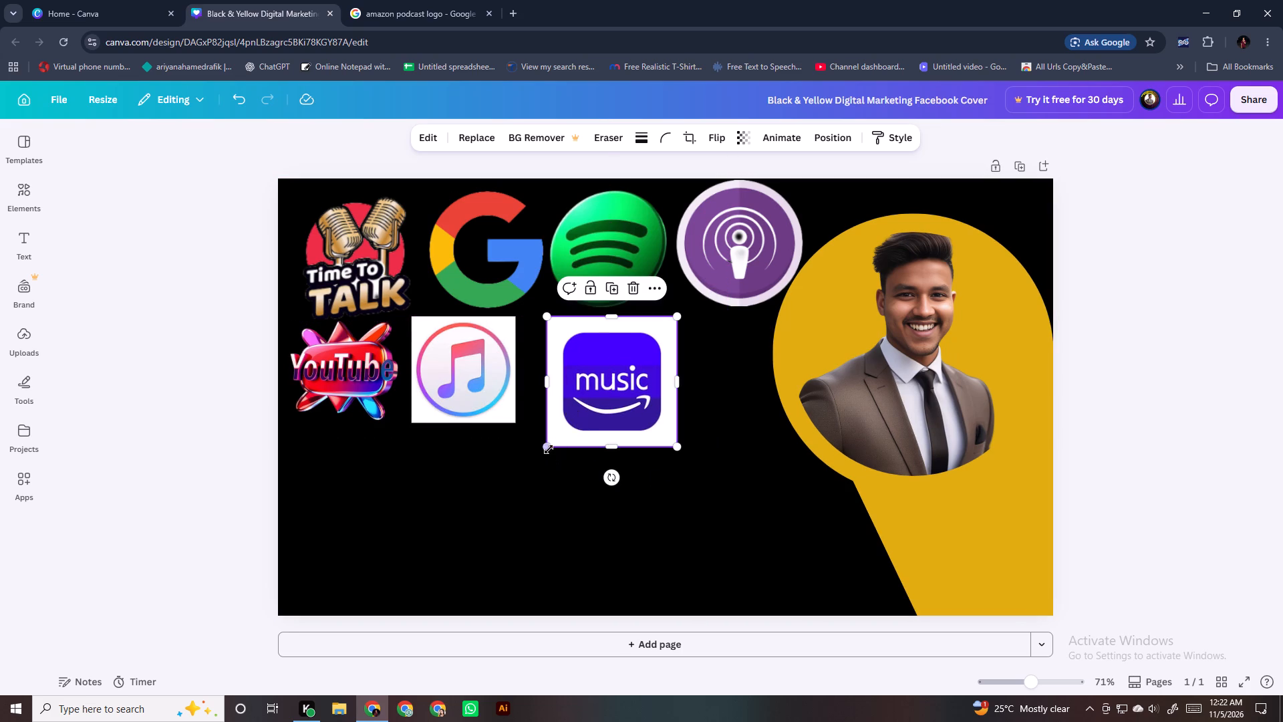
left_click_drag(548, 449, 558, 429)
left_click_drag(601, 404, 578, 404)
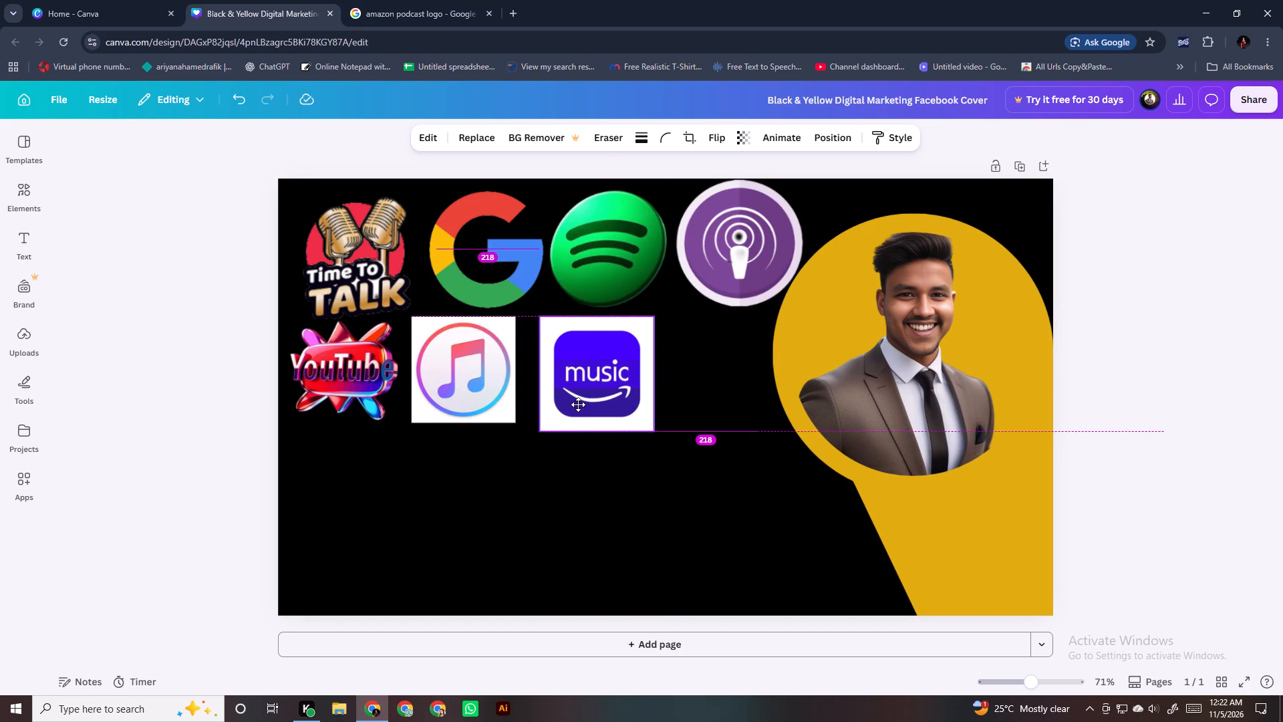
left_click_drag(578, 404, 578, 402)
Fine-tune the Amazon Music logo's vertical position and size so its top and bottom edges align with the iTunes logo.
key("Up")
key("Up")
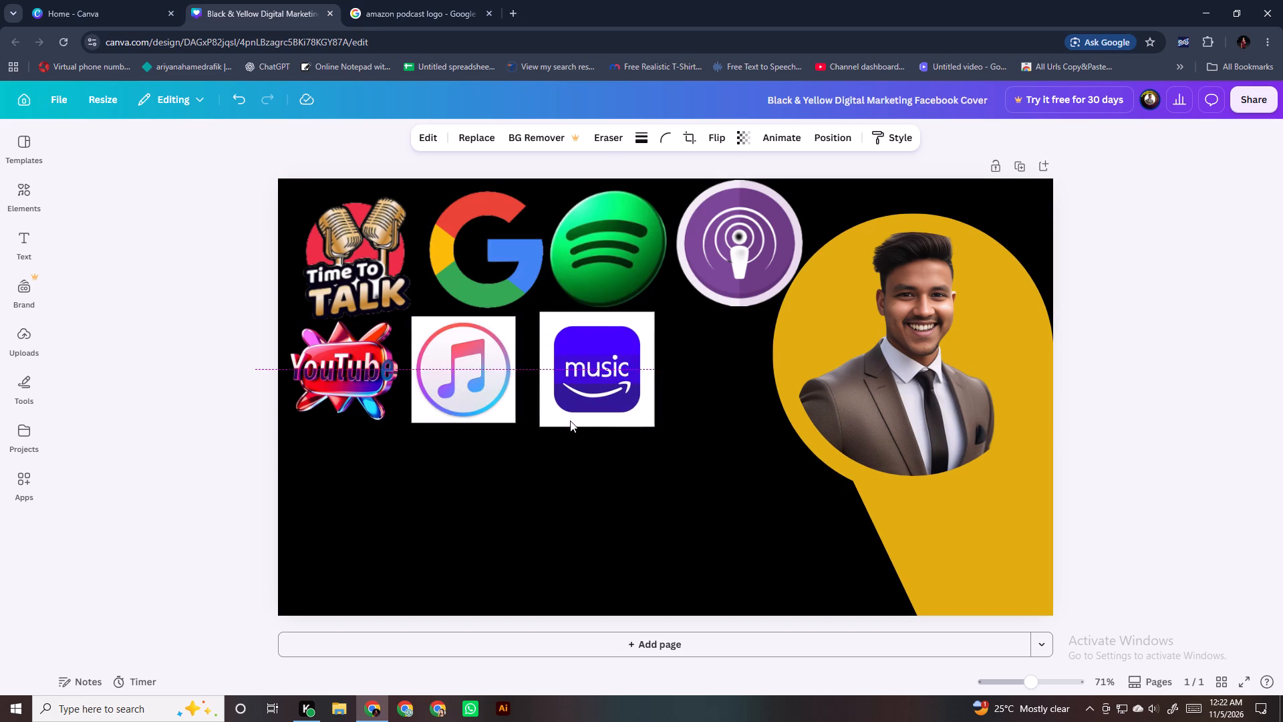
key("Up")
key("Up")
key("Down")
key("Down")
key("Down")
key("Down")
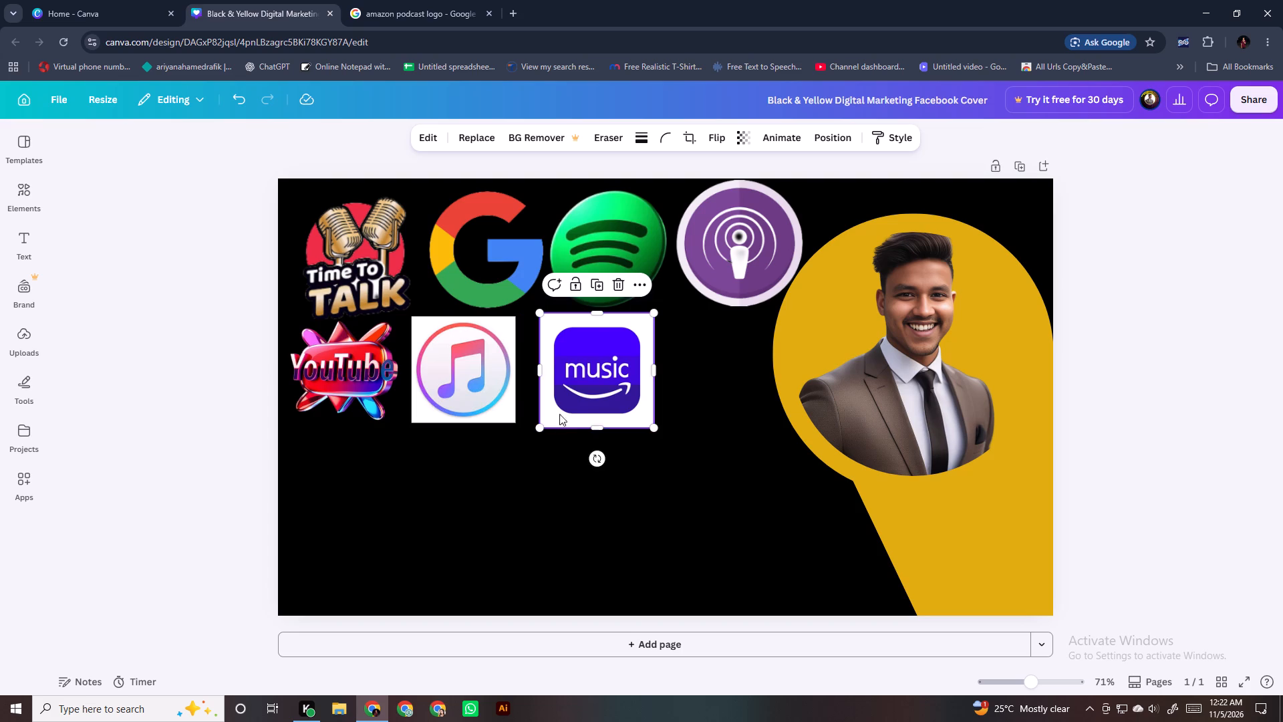
left_click(654, 313)
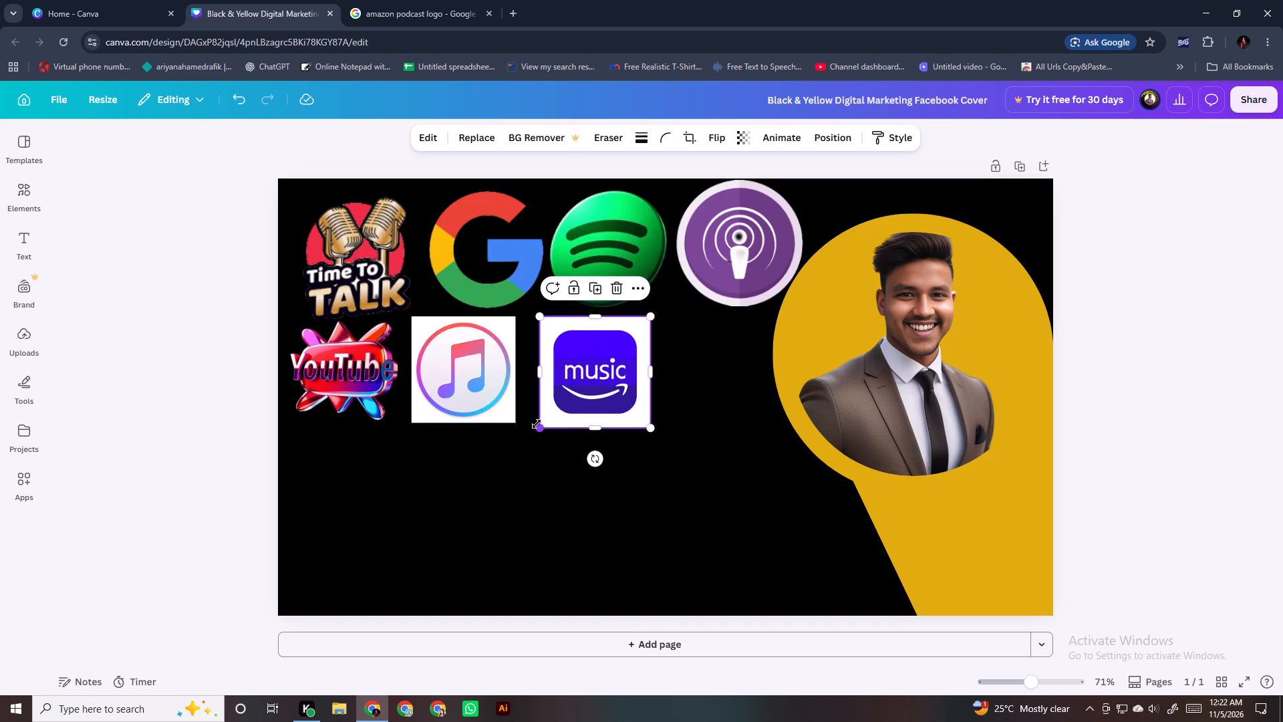
left_click(539, 428)
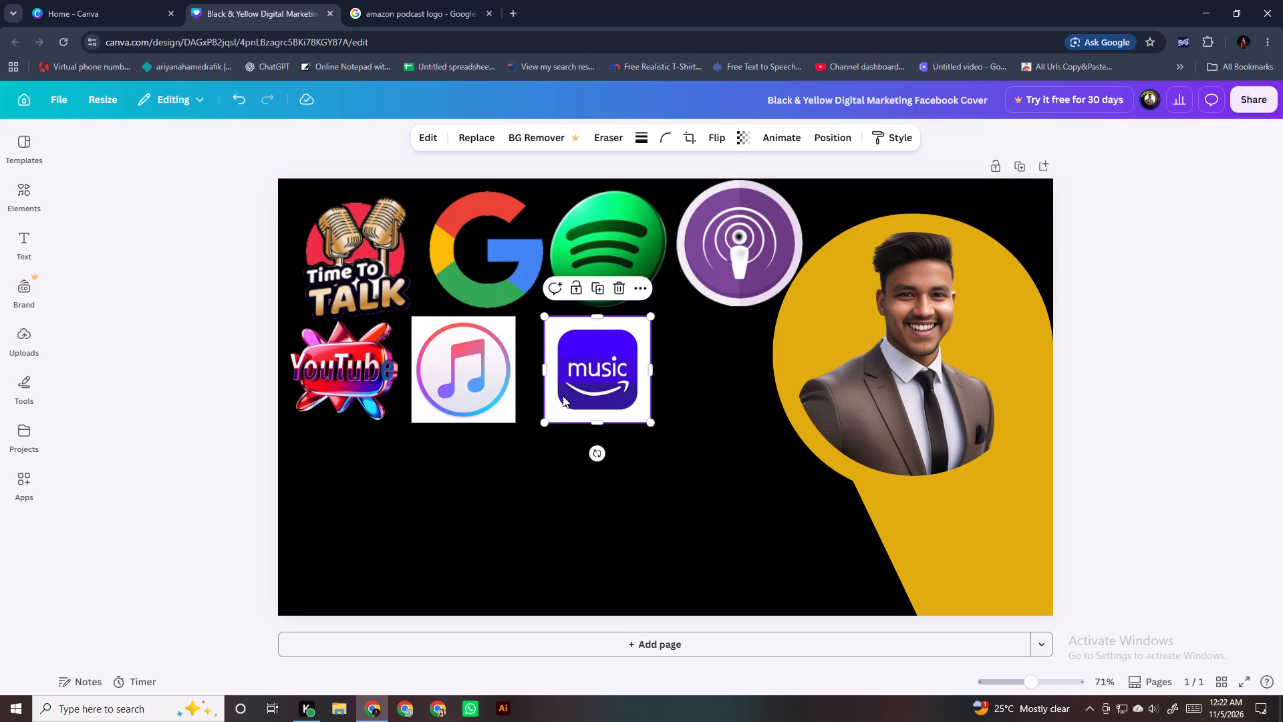
Nudge the Amazon Music logo left to narrow its gap with the iTunes logo.
key("Left")
key("Left")
key("Left")
key("Left")
key("Left")
key("Left")
key("Left")
key("Left")
key("Left")
key("Left")
key("Left")
key("Left")
key("Left")
key("Left")
key("Left")
key("Left")
key("Left")
key("Left")
key("Left")
key("Left")
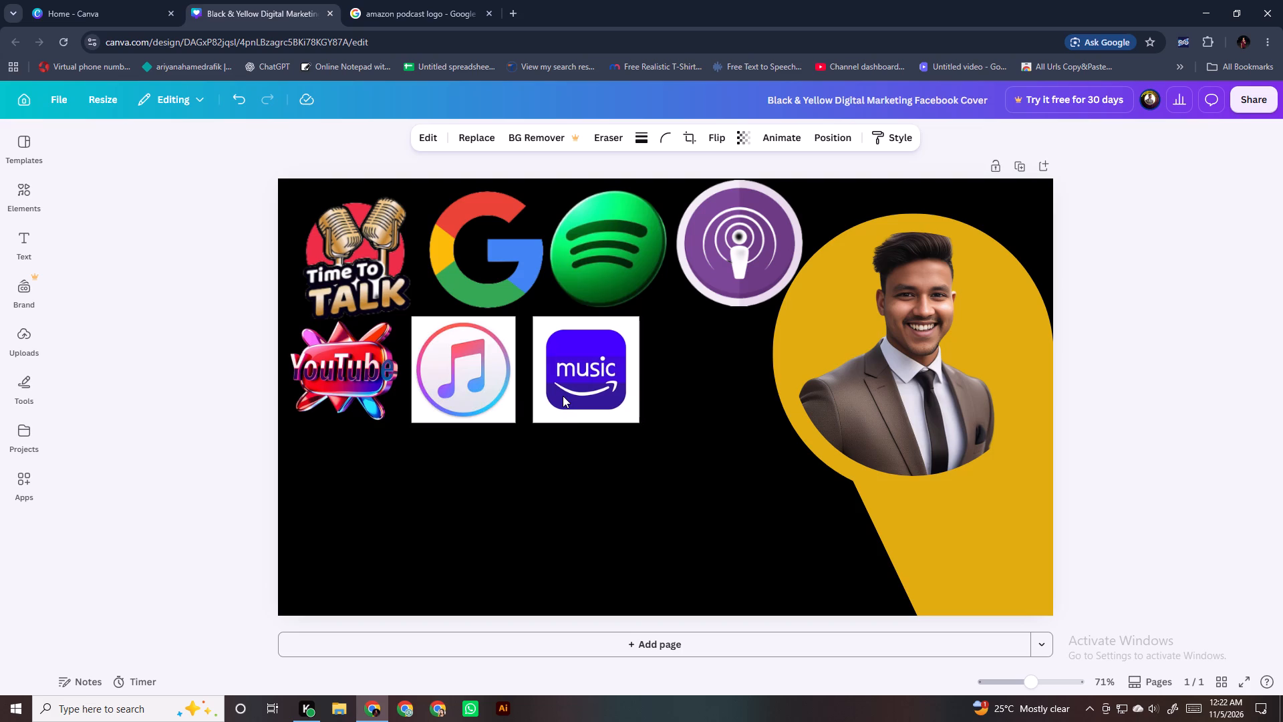
key("0")
key("Left")
key("Left")
key("Left")
key("Left")
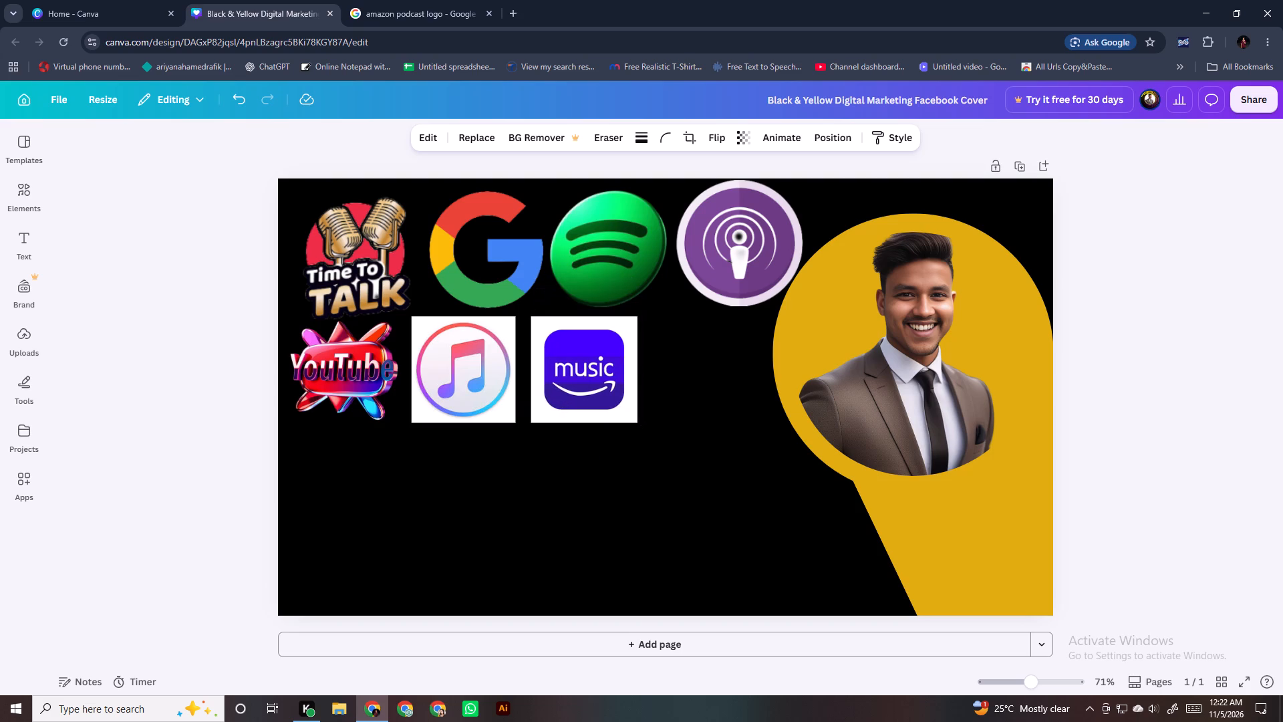
left_click(1155, 275)
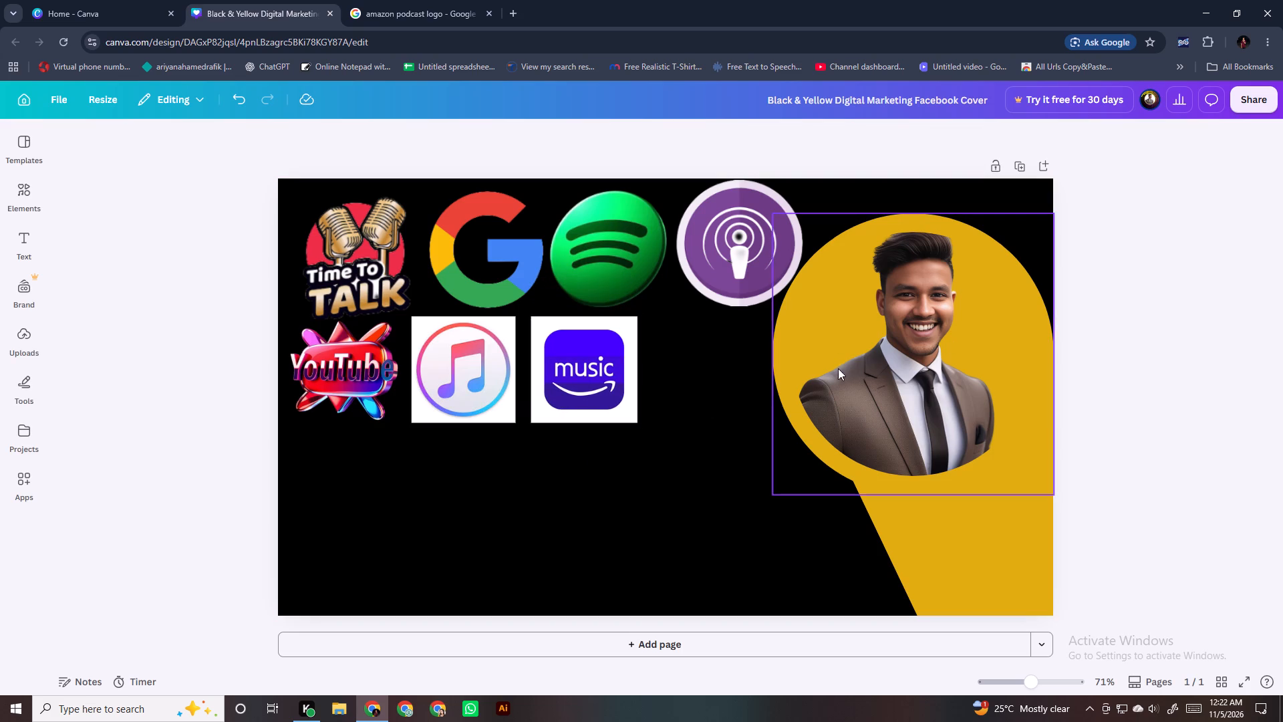
left_click(1206, 306)
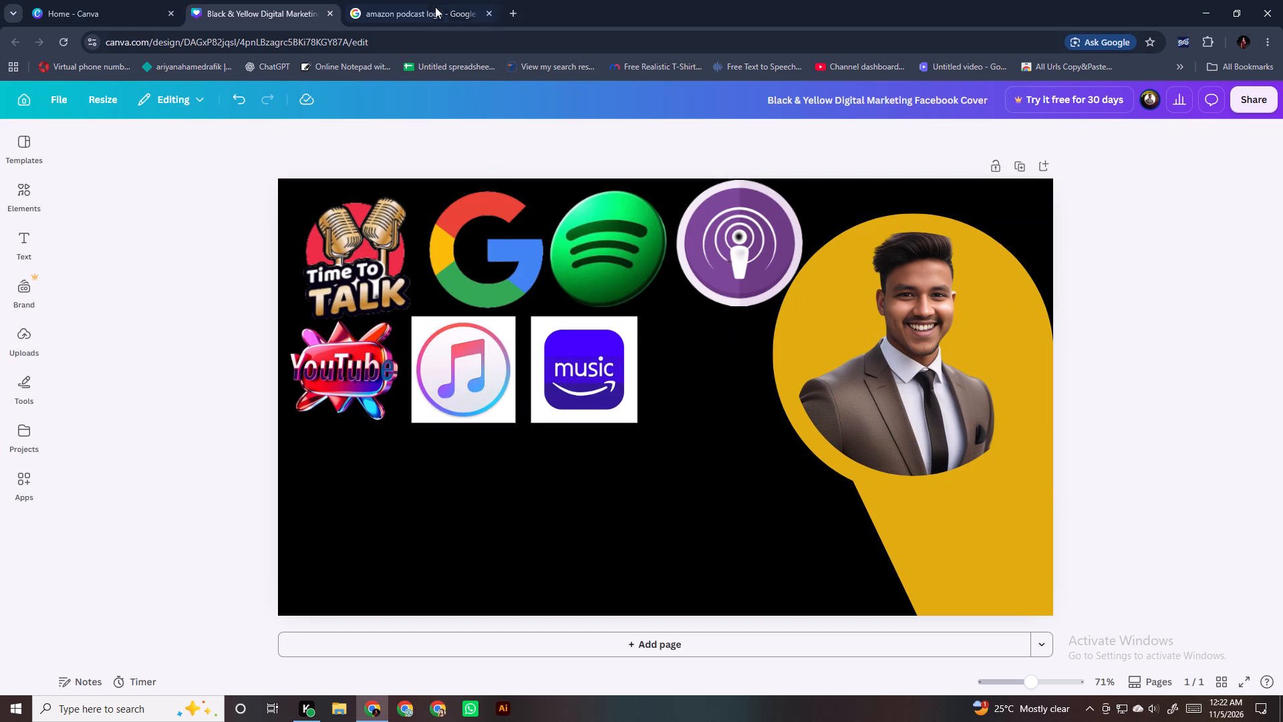
Nudge the purple podcast logo down and slightly left, closer to the Spotify logo and in line with the top row.
left_click(655, 216)
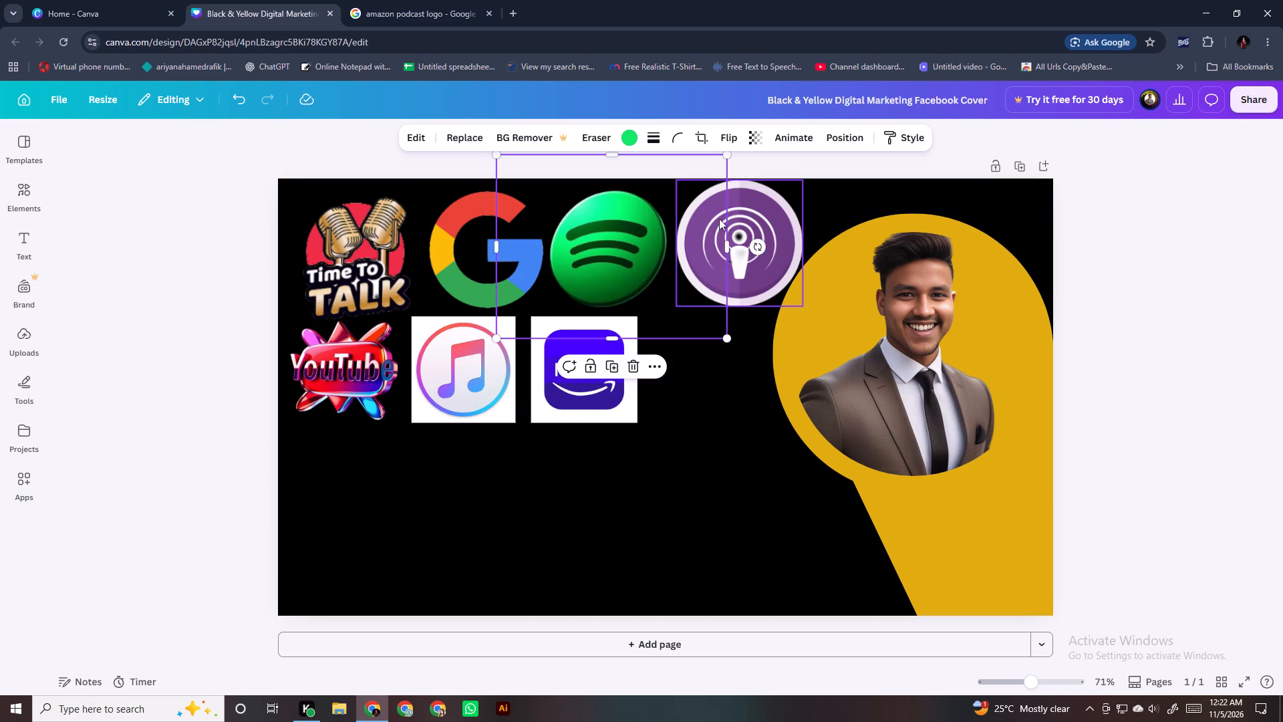
left_click(1167, 258)
left_click(768, 240)
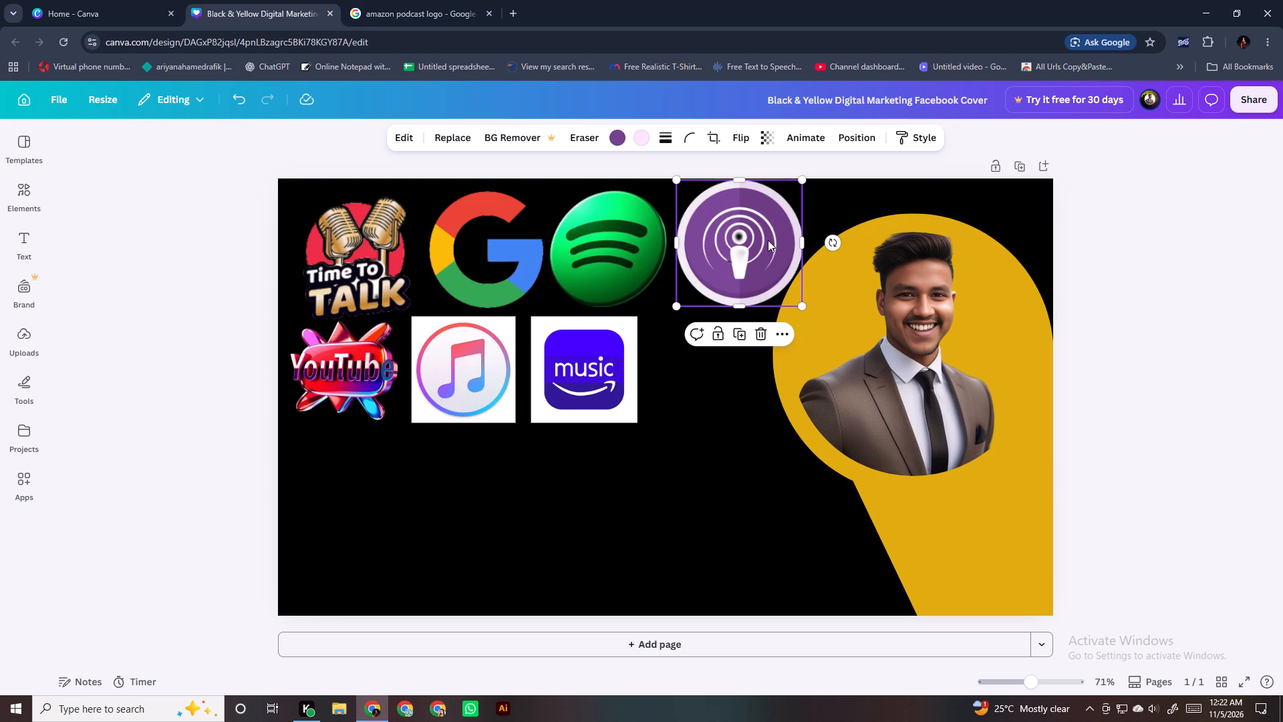
key("Down")
key("Down")
key("Down")
key("Down")
key("Down")
key("Down")
key("Down")
key("Down")
key("Down")
key("Down")
key("Left")
key("Left")
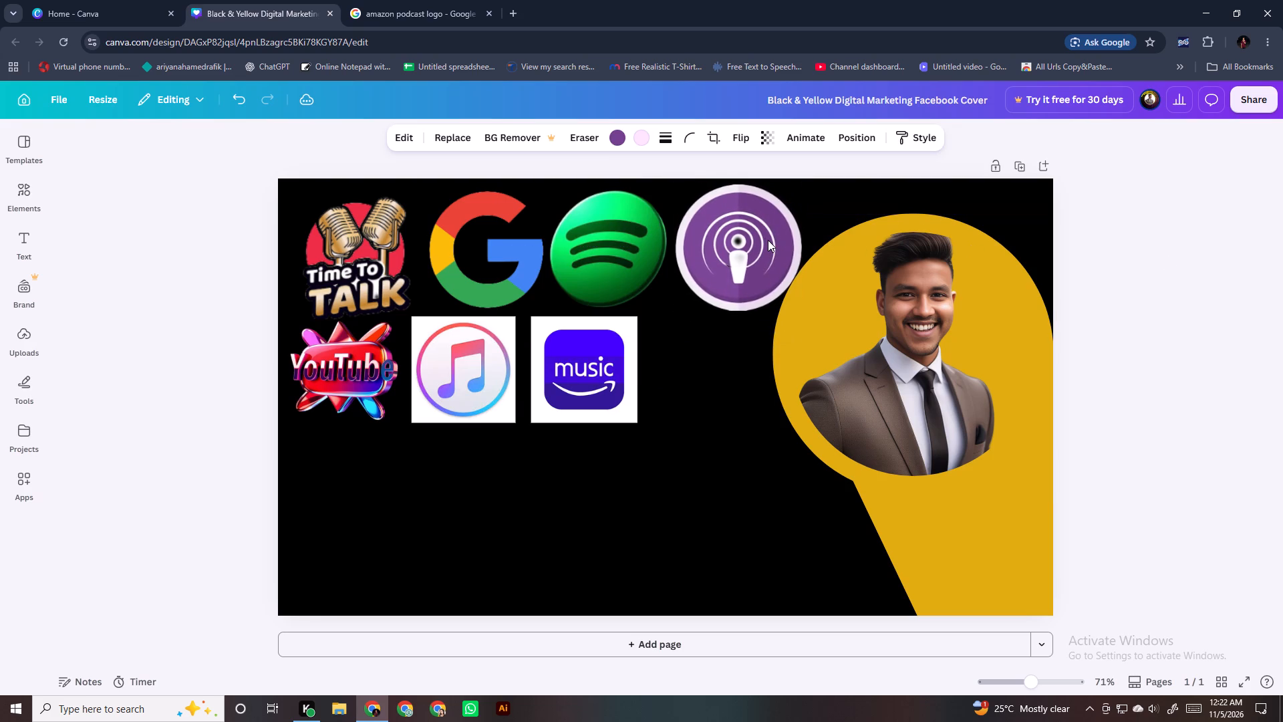
key("Left")
key("Left")
key("Left")
key("Down")
key("Down")
key("Down")
key("Up")
key("Left")
key("Left")
key("Left")
key("Down")
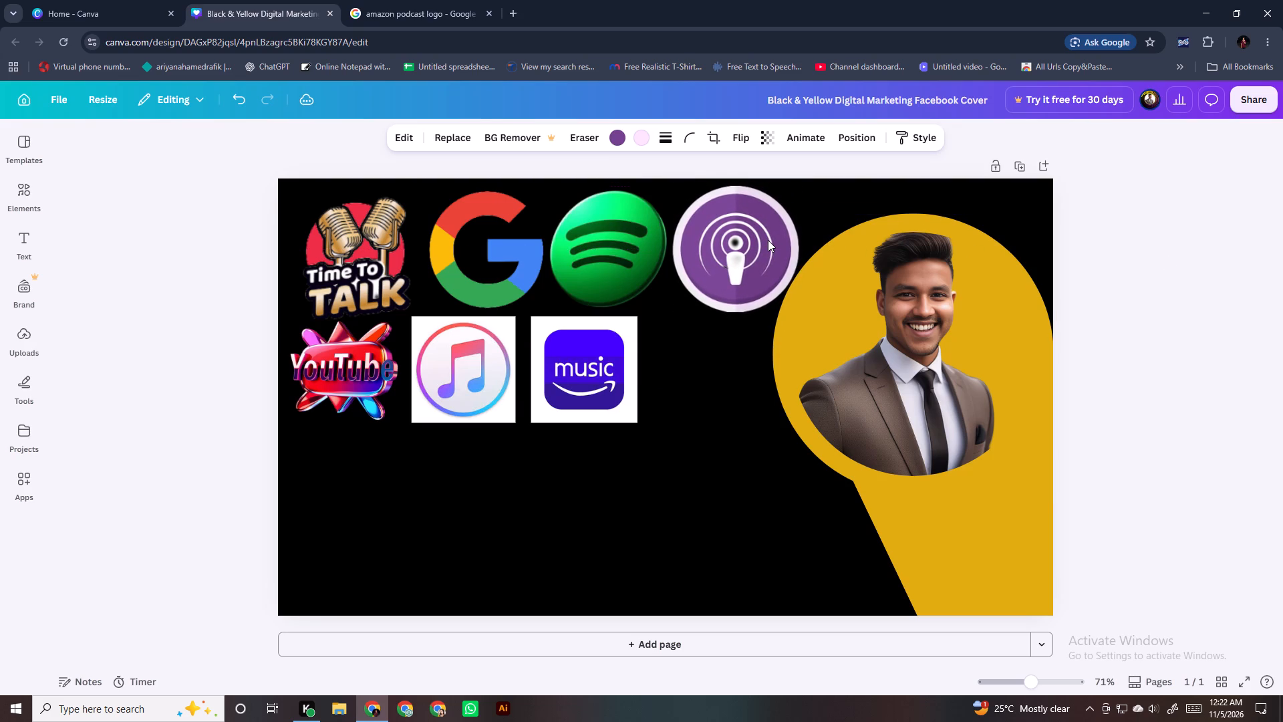
key("Down")
key("Up")
key("Left")
key("Left")
key("Left")
key("Left")
key("Left")
key("Down")
key("Down")
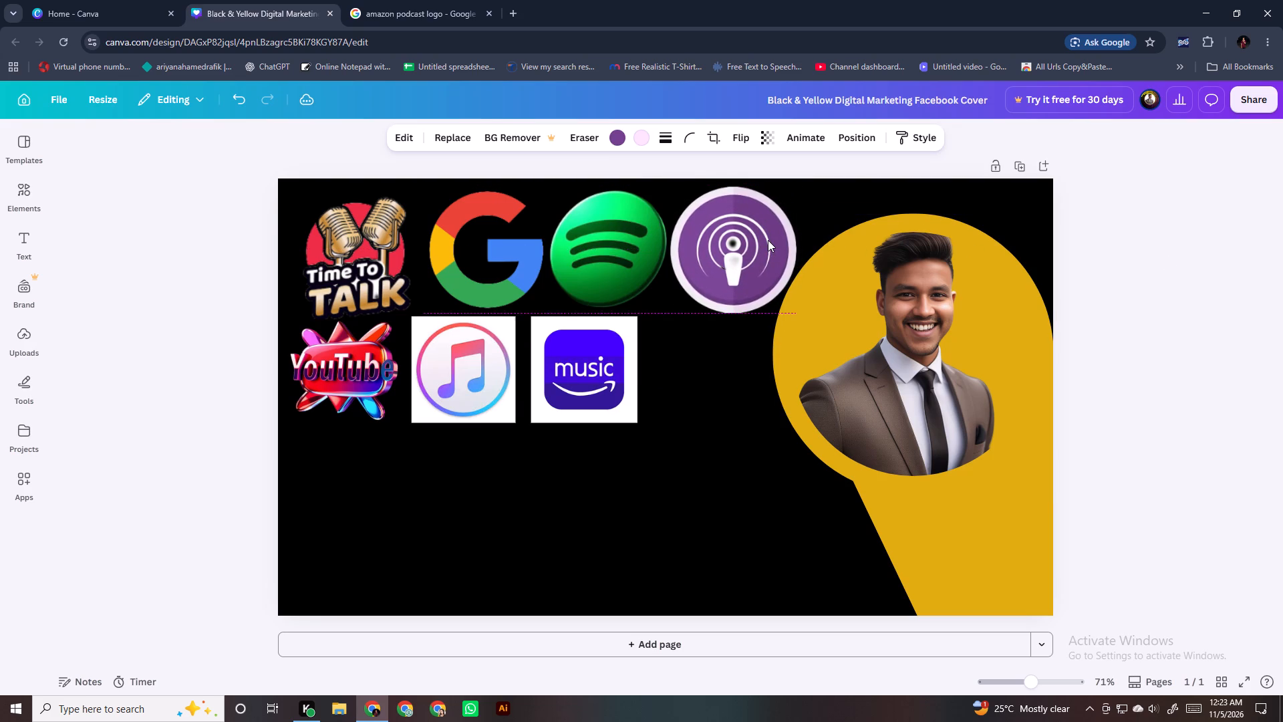
key("Up")
key("Down")
key("Down")
key("Up")
key("Down")
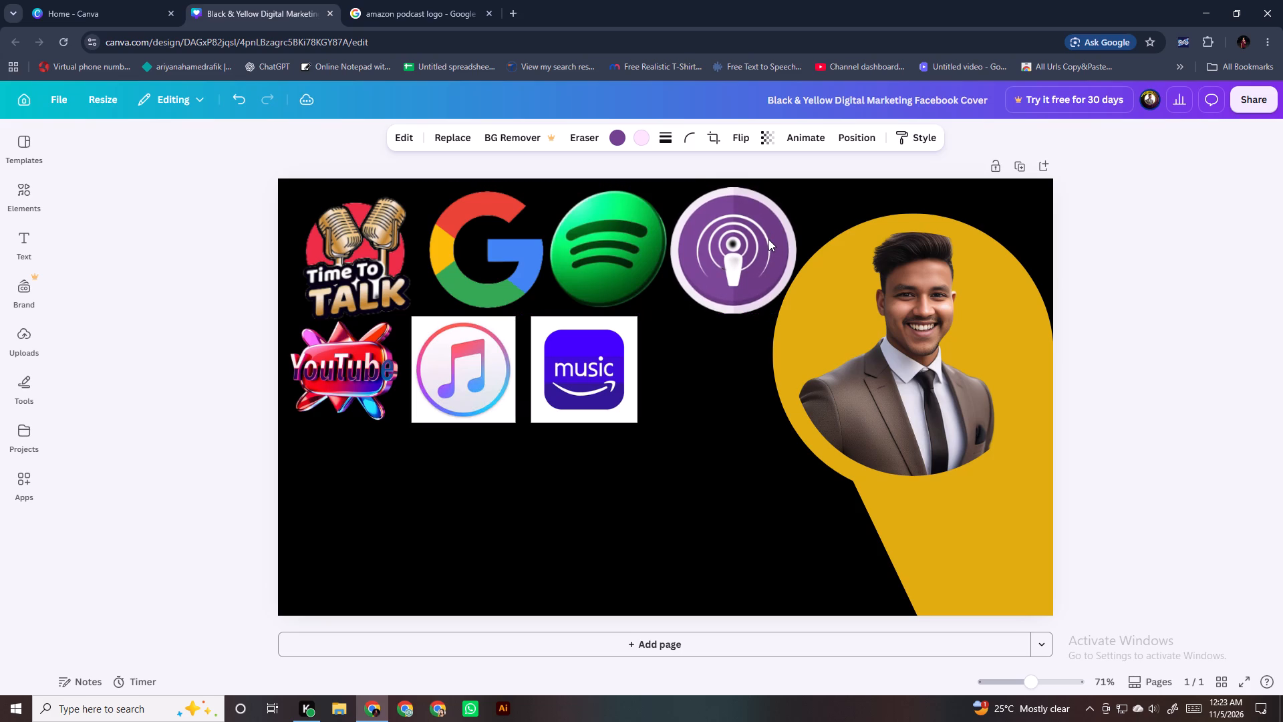
Nudge the Time To Talk logo up and slightly left to line up with the other top-row logos.
left_click(384, 285)
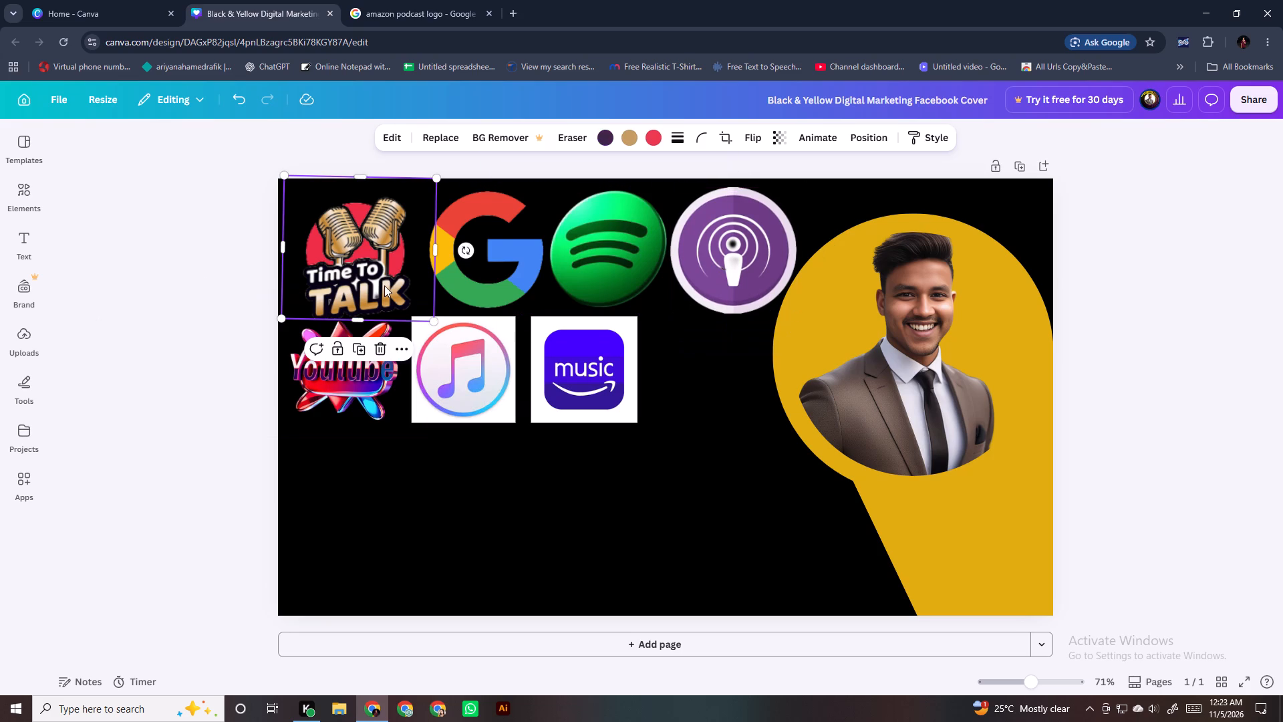
key("Up")
key("Up")
key("Up")
key("Up")
key("Up")
key("Up")
key("Up")
key("Up")
key("Up")
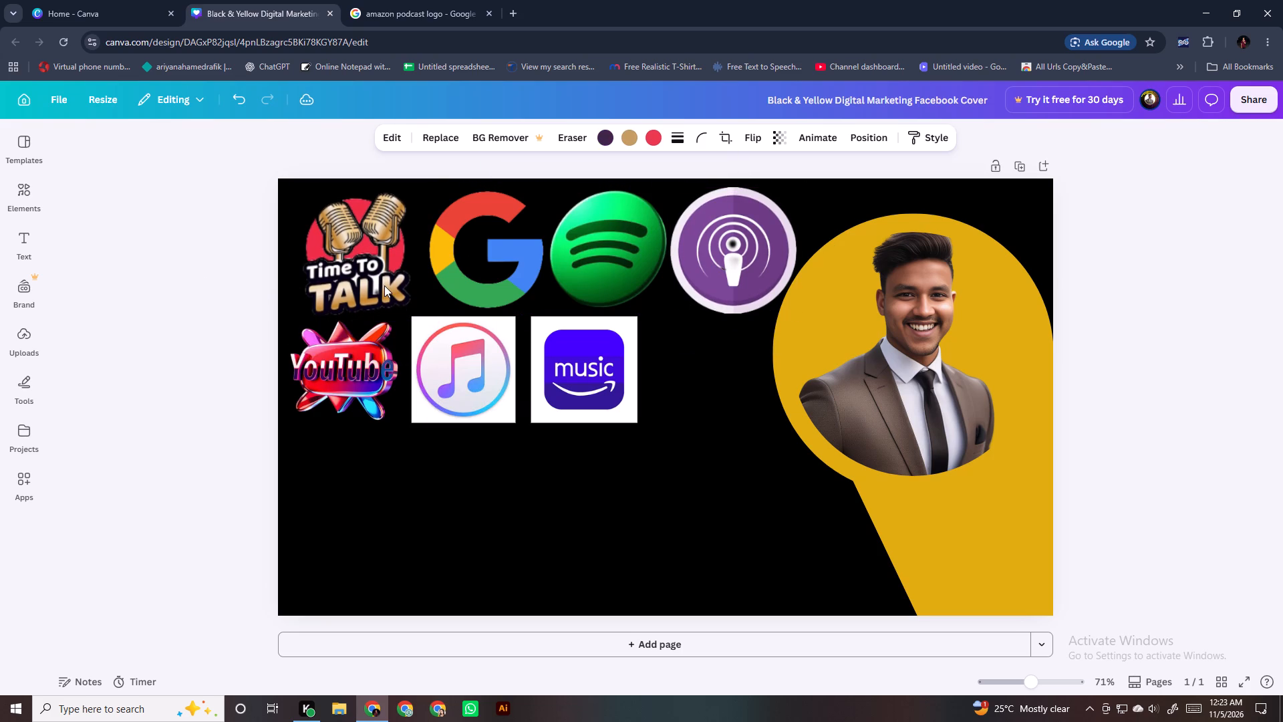
key("Up")
key("Up")
key("Up")
key("Left")
key("Left")
key("Left")
key("Up")
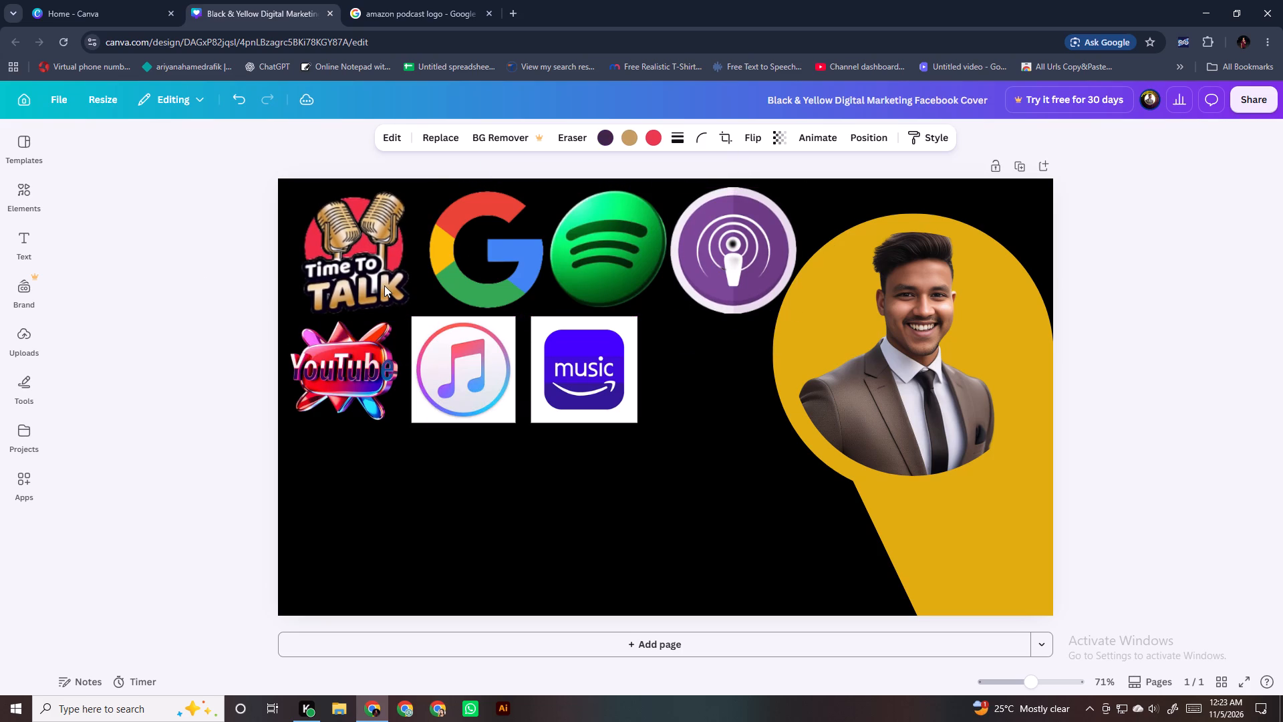
key("Up")
key("Up")
key("Up")
key("Up")
key("Down")
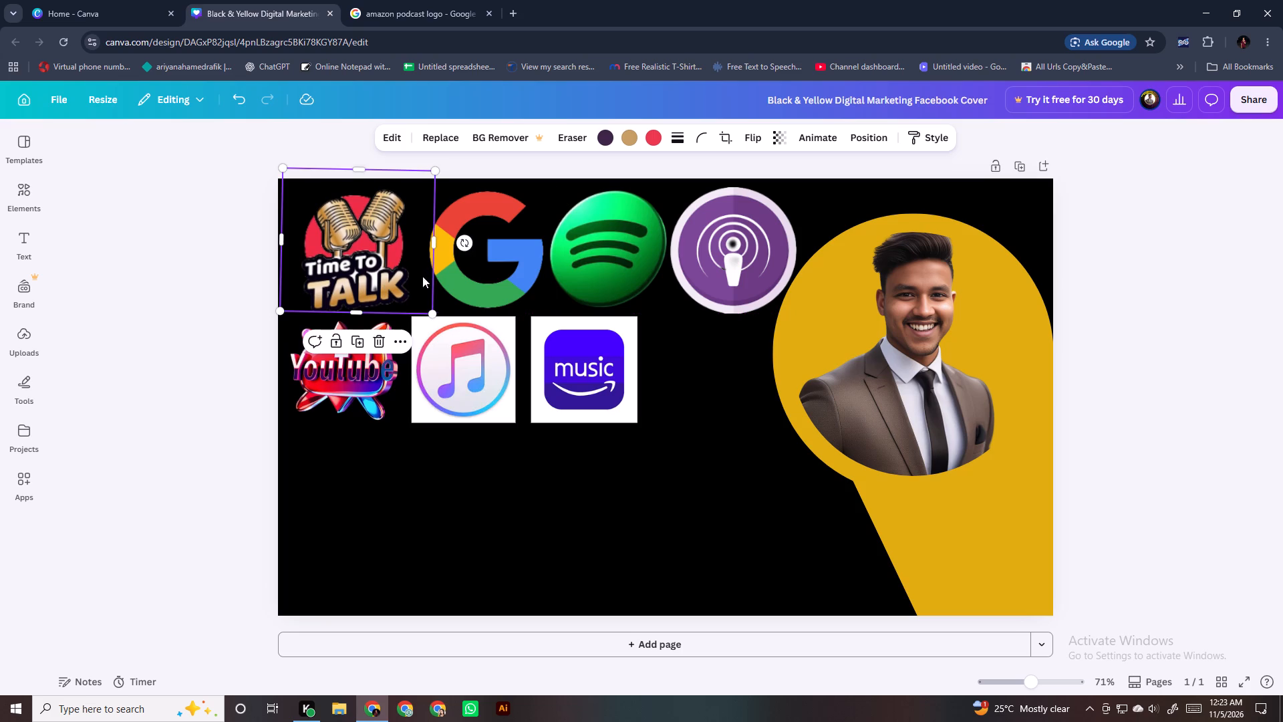
Nudge the YouTube logo slightly up beneath the Time To Talk logo.
left_click(341, 380)
key("Up")
key("Up")
key("Up")
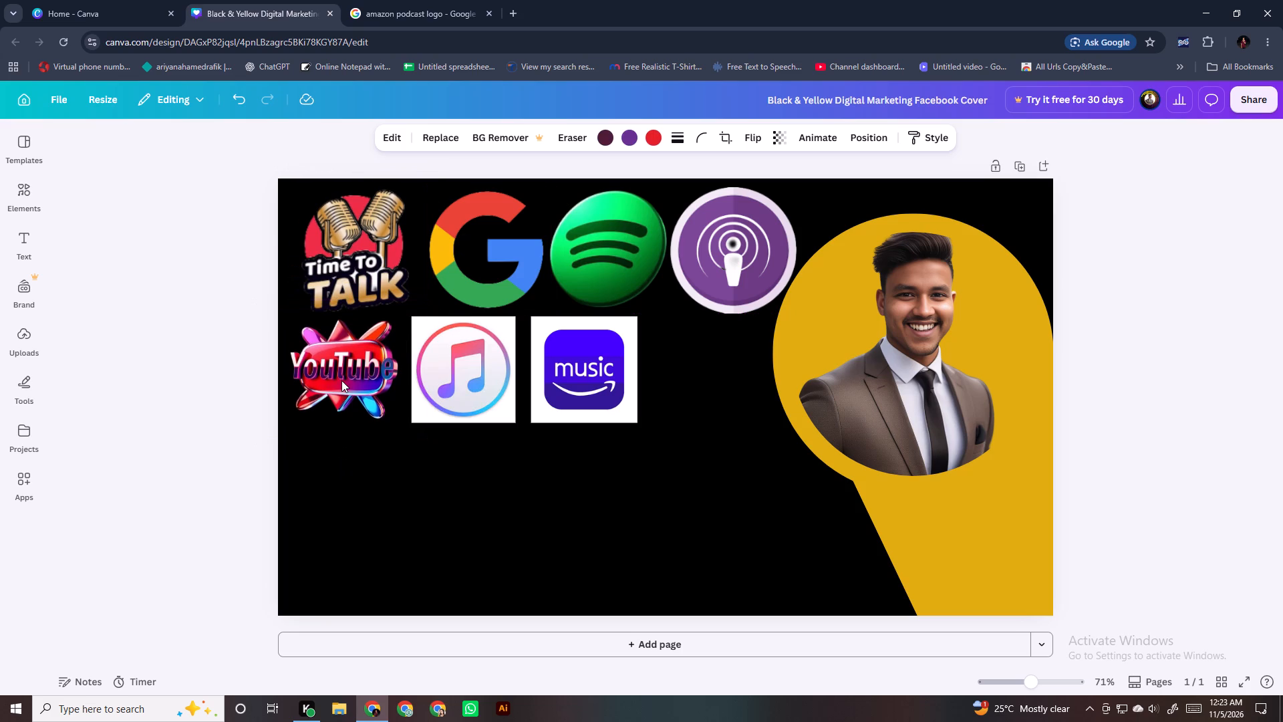
key("Up")
key("Up")
key("Up")
left_click(1133, 284)
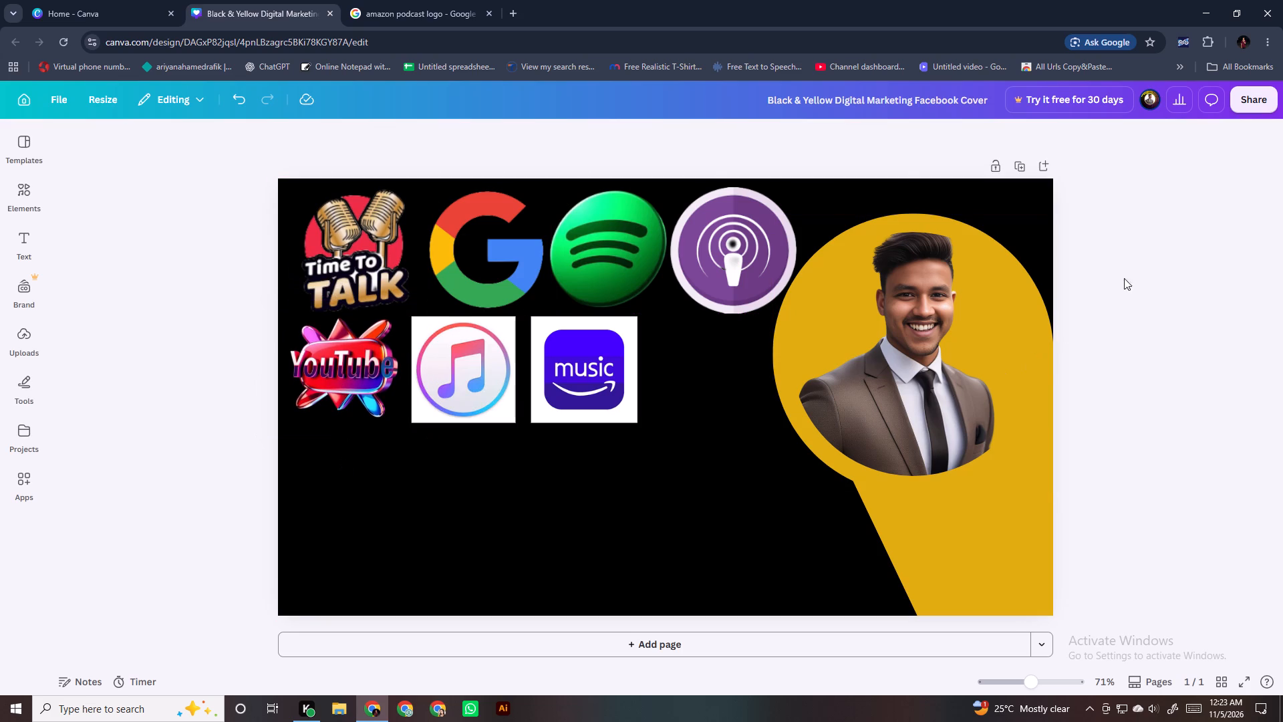
left_click(1182, 324)
left_click(1260, 324)
Try several default gradients on the yellow circle behind the man's portrait and settle on the pale yellow-to-pink one.
left_click(1036, 479)
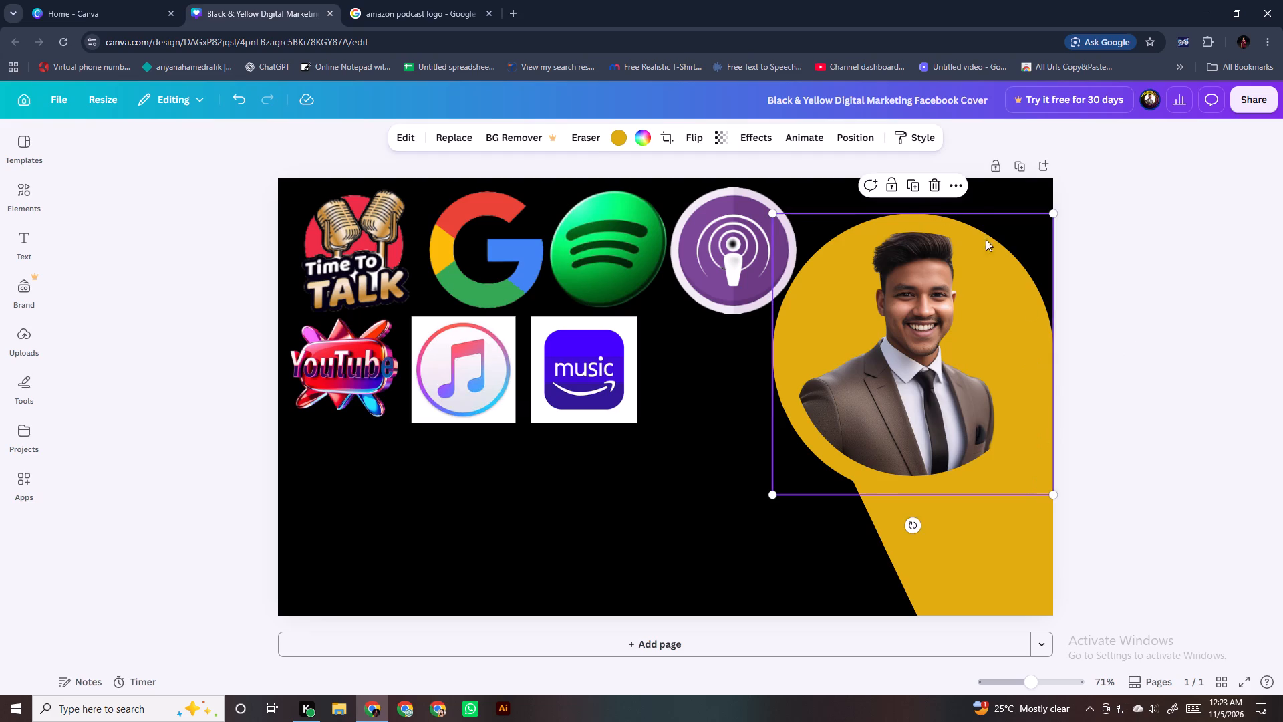
left_click(613, 138)
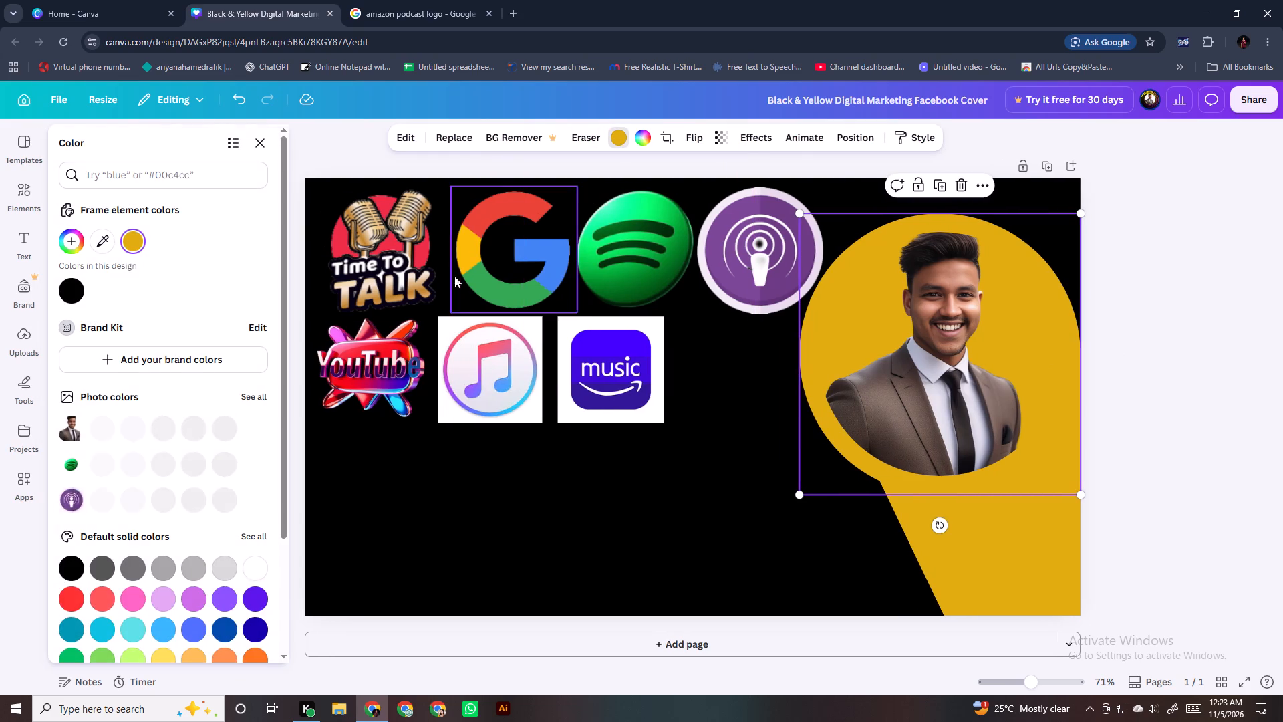
scroll(212, 442, "down", 3)
scroll(244, 561, "down", 2)
left_click(247, 576)
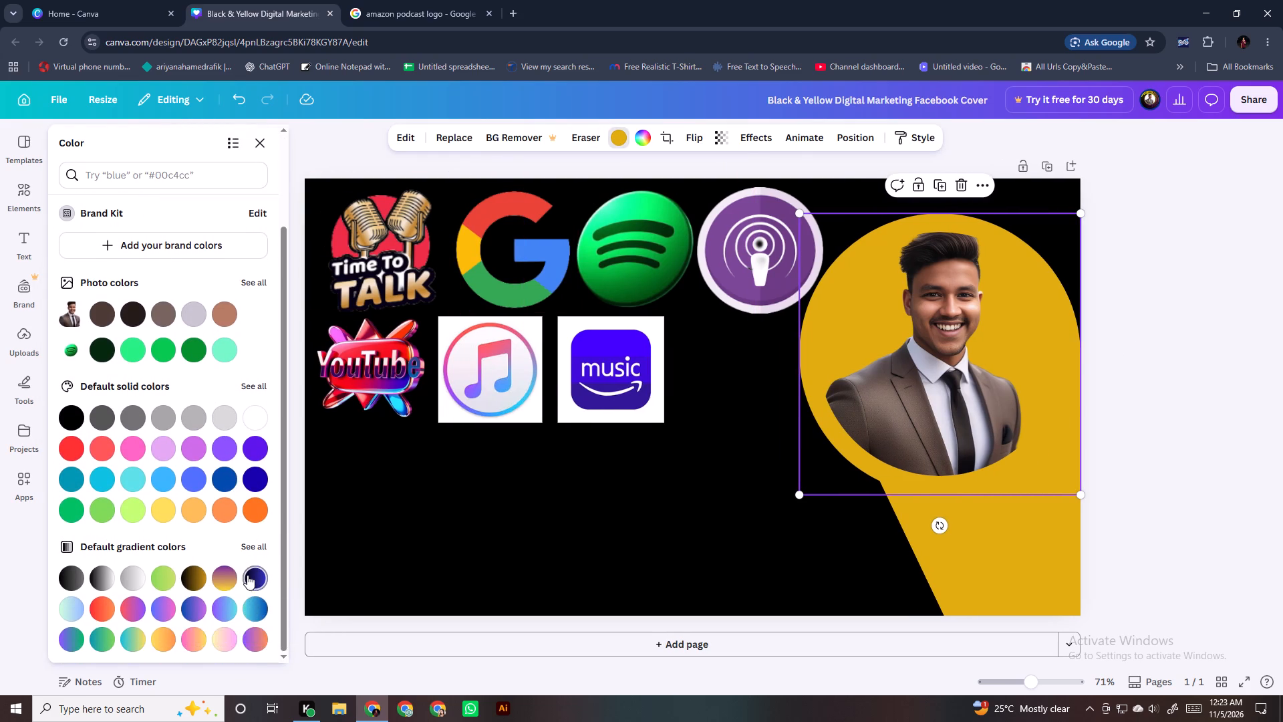
scroll(221, 550, "down", 6)
left_click(260, 573)
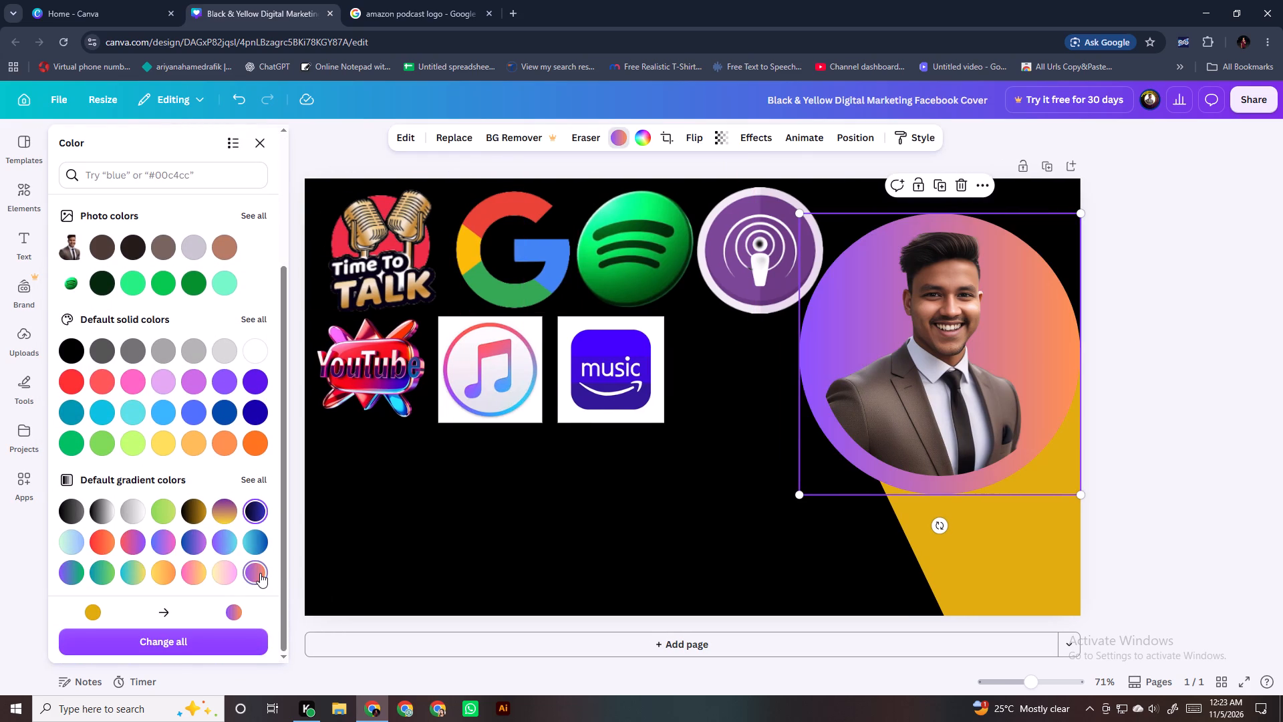
scroll(249, 568, "down", 5)
left_click(223, 574)
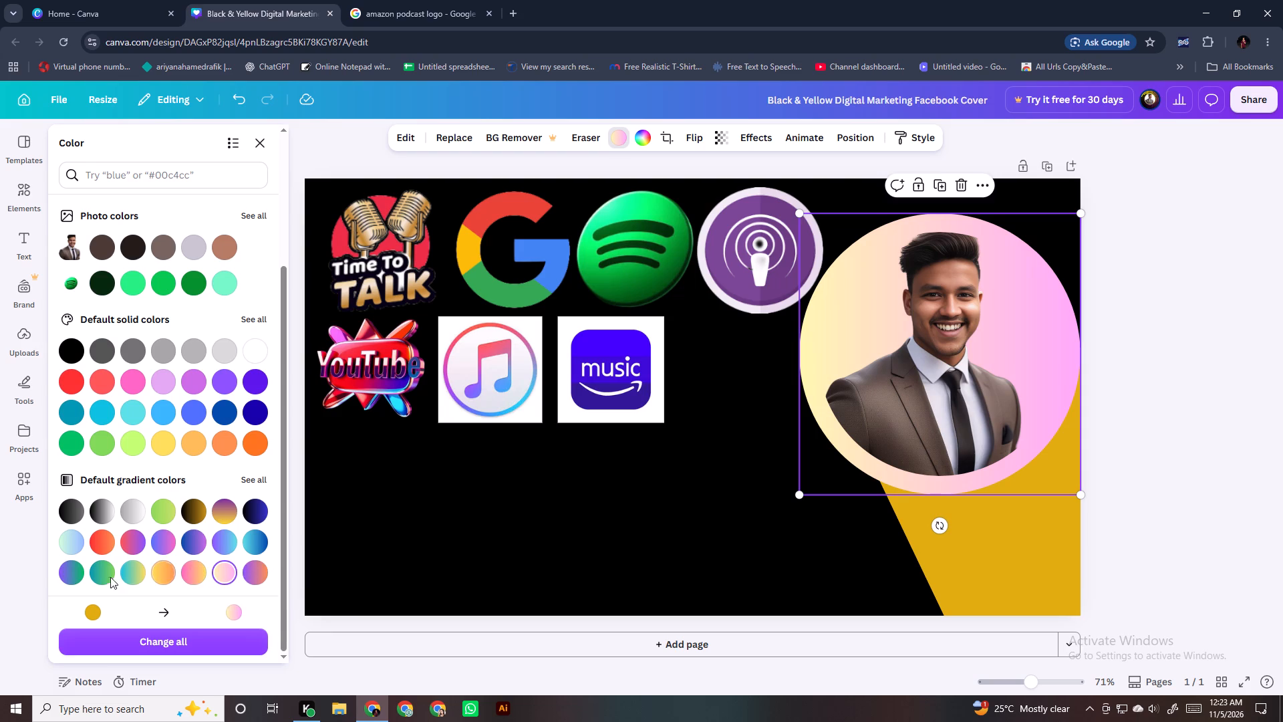
left_click(113, 576)
left_click(81, 576)
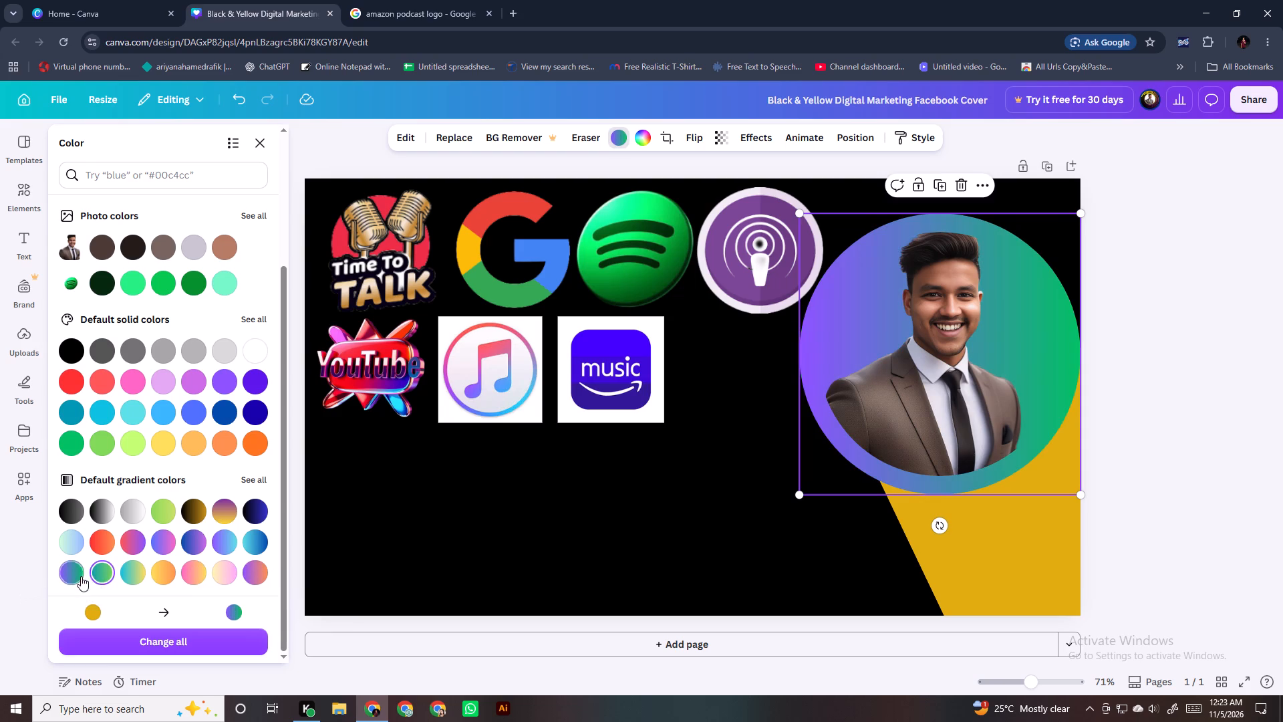
left_click(203, 575)
left_click(217, 573)
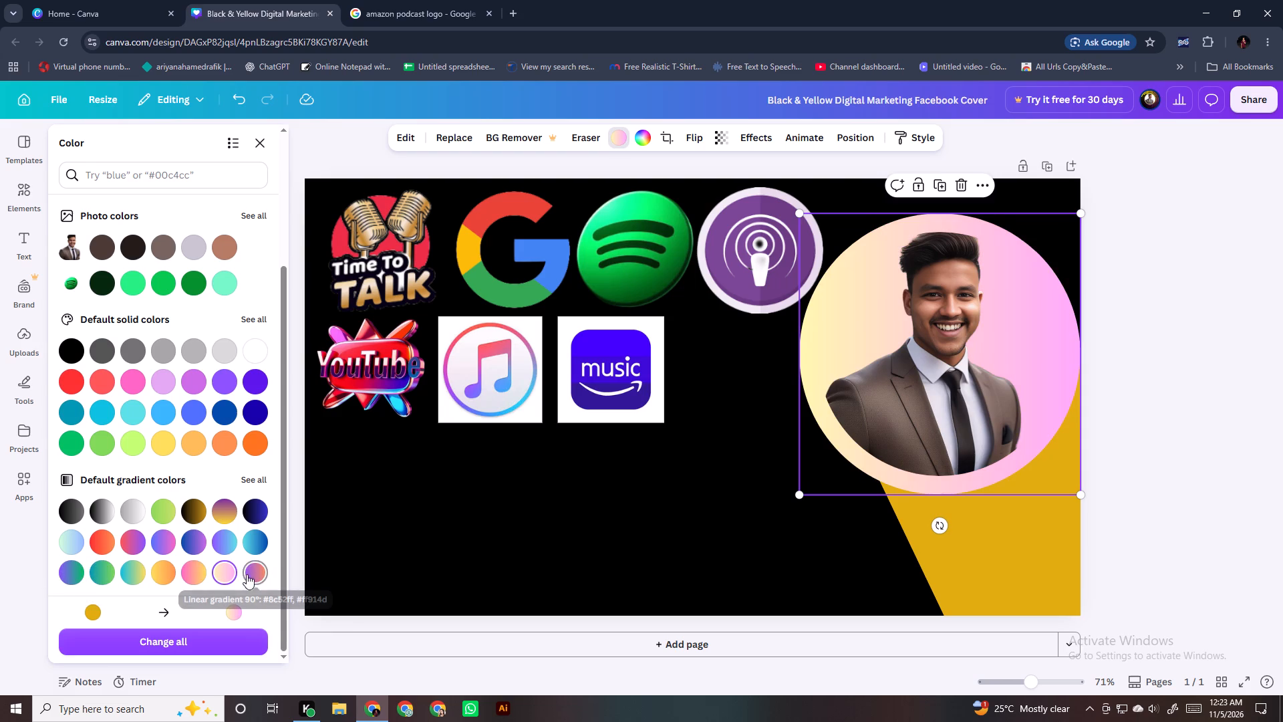
double_click(1164, 324)
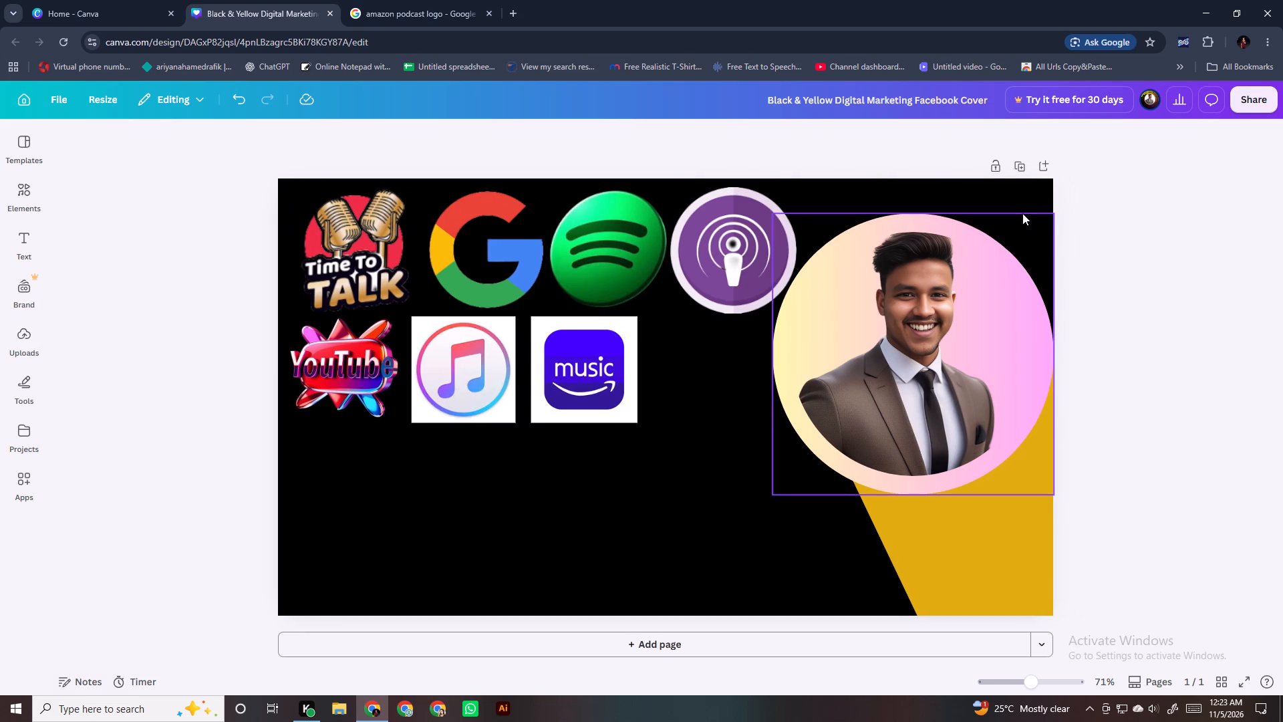
Replace the black page background with a default gradient, trying a few and settling on blue-to-pink.
left_click(1016, 200)
left_click(631, 137)
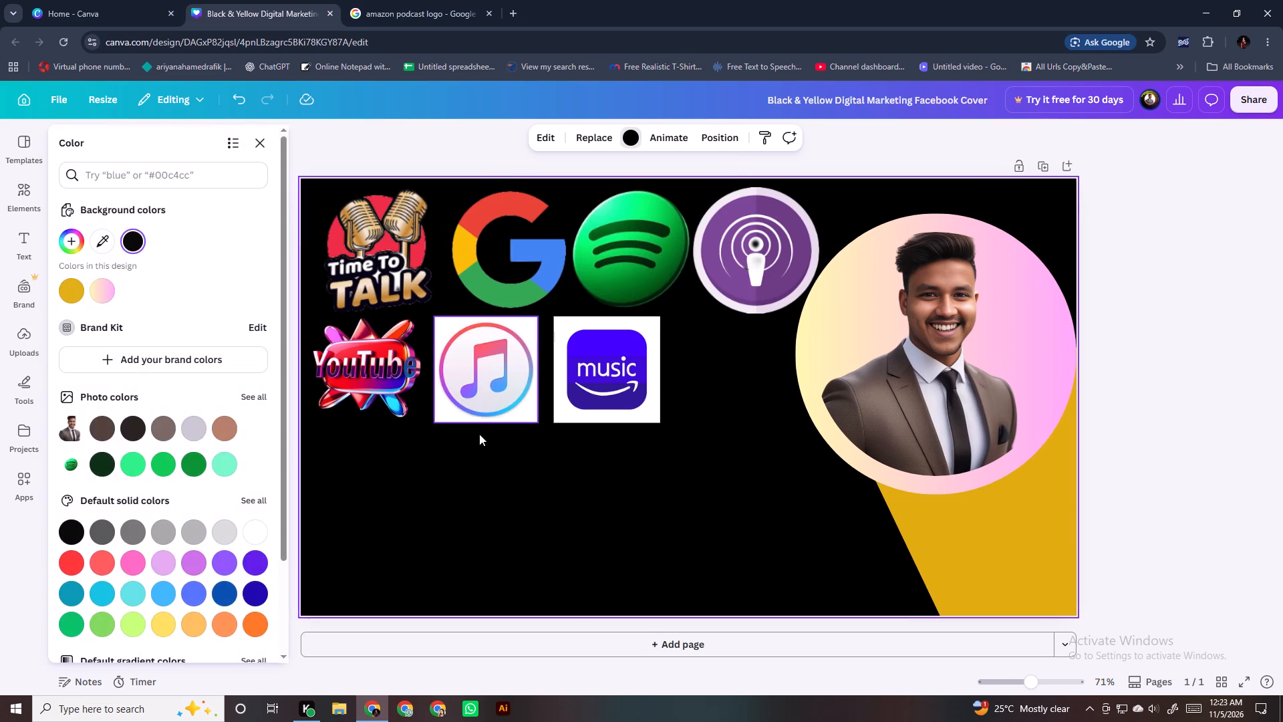
scroll(241, 538, "down", 5)
left_click(254, 644)
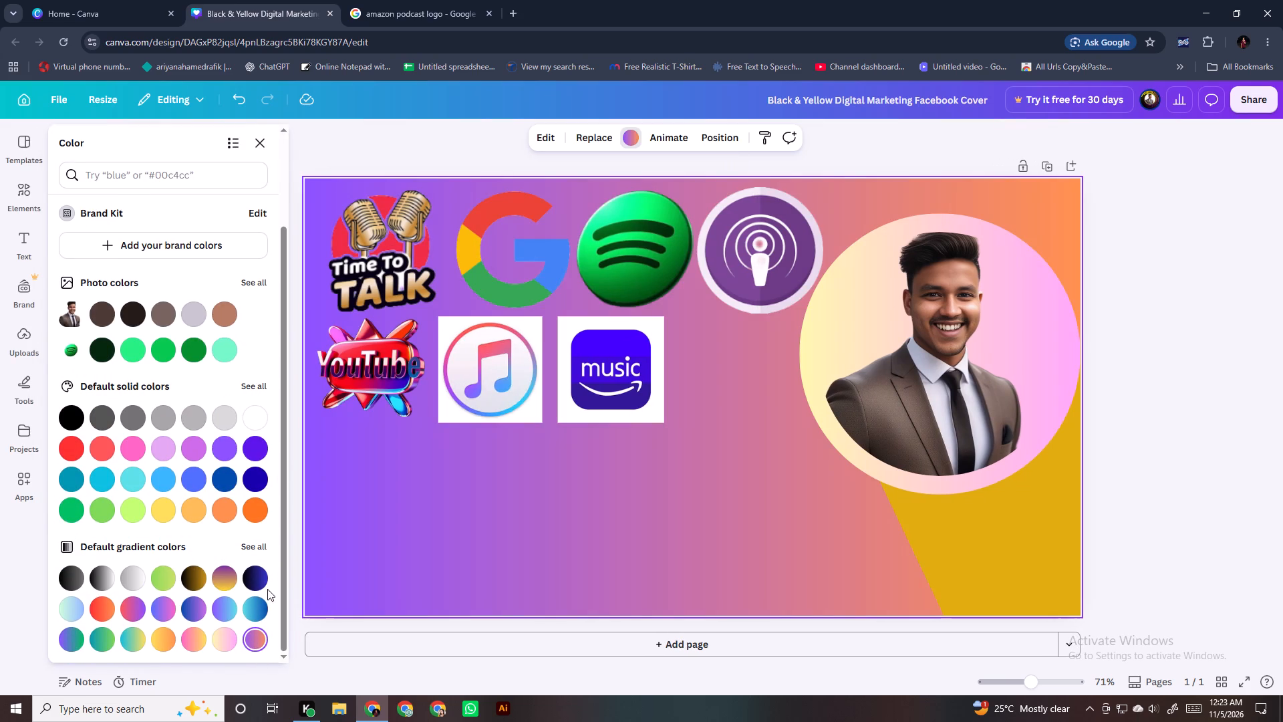
left_click(263, 578)
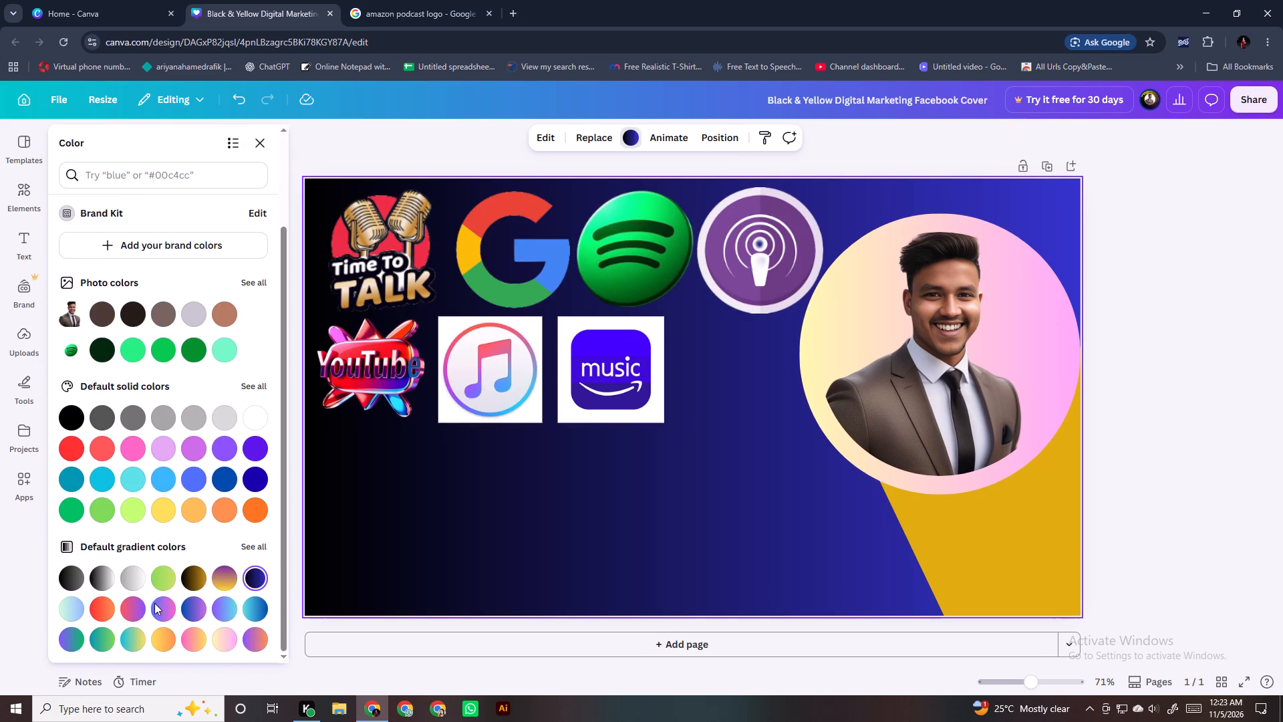
left_click(168, 606)
double_click(1207, 304)
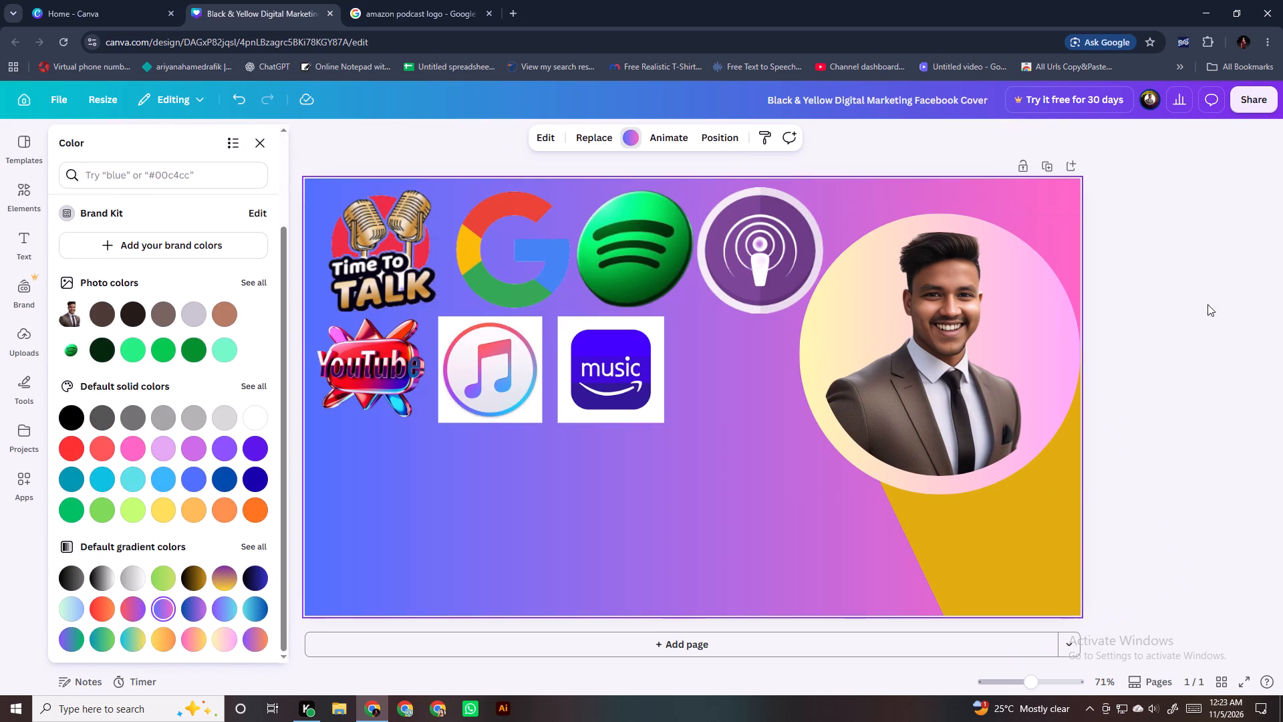
Recolour the yellow diagonal shape below the portrait circle with the same pale yellow-to-pink gradient as the circle.
left_click(1023, 519)
left_click(573, 140)
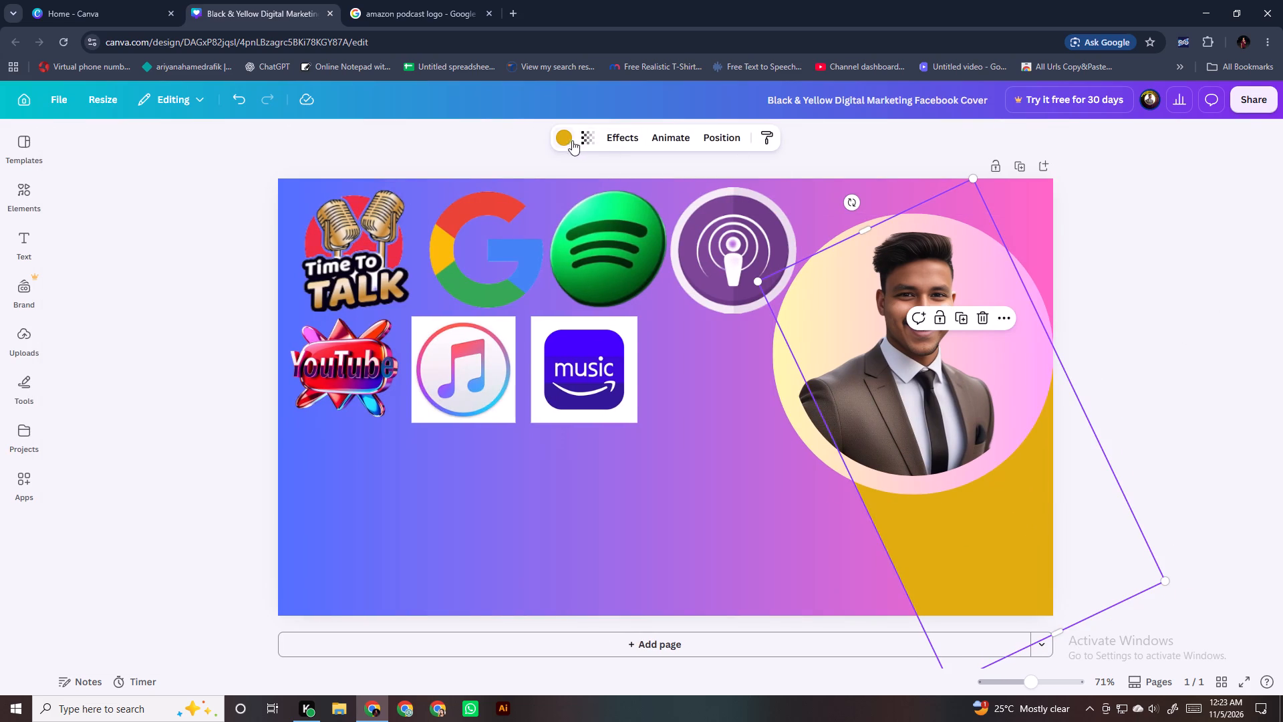
scroll(170, 547, "down", 4)
scroll(246, 576, "down", 1)
left_click(257, 579)
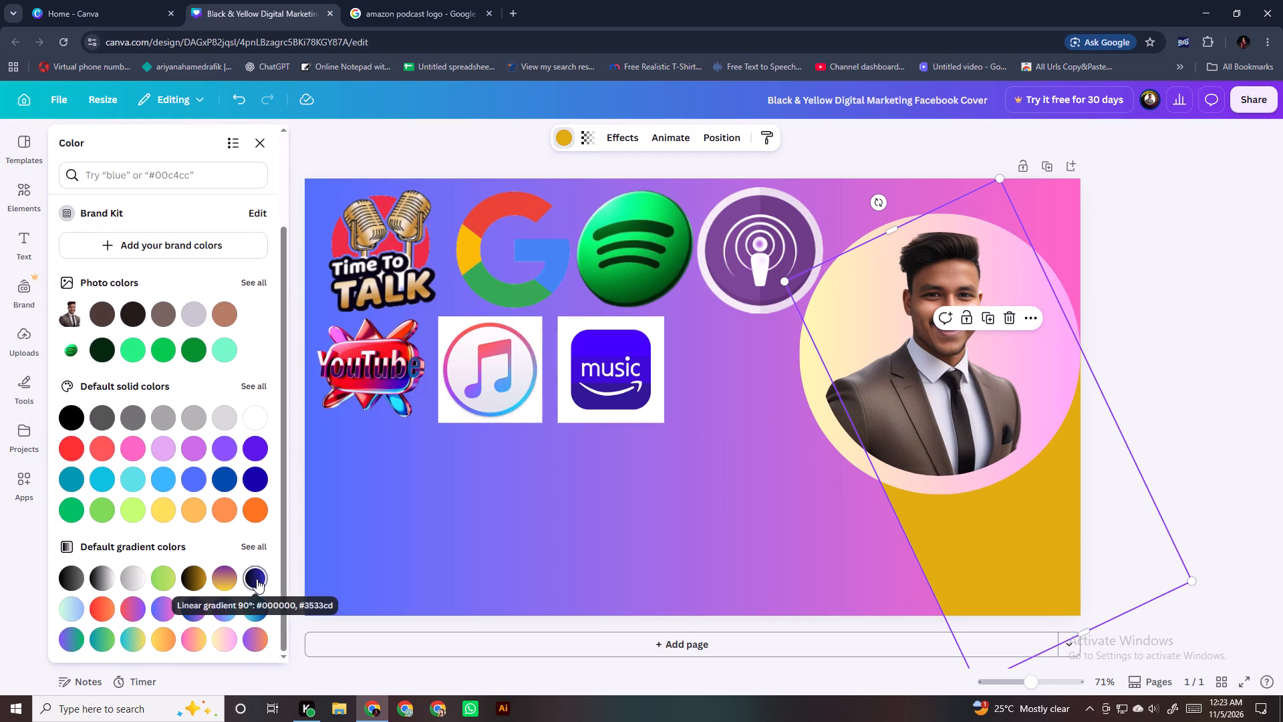
left_click(255, 636)
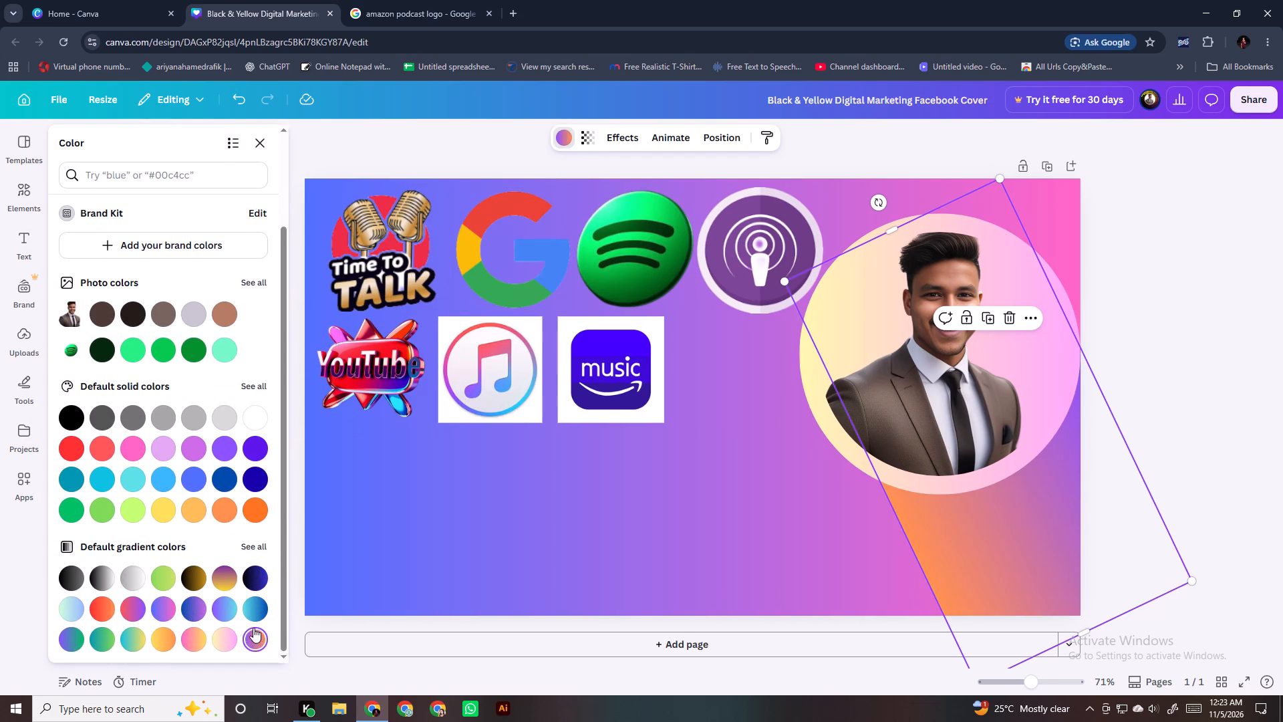
left_click(223, 640)
double_click(1152, 294)
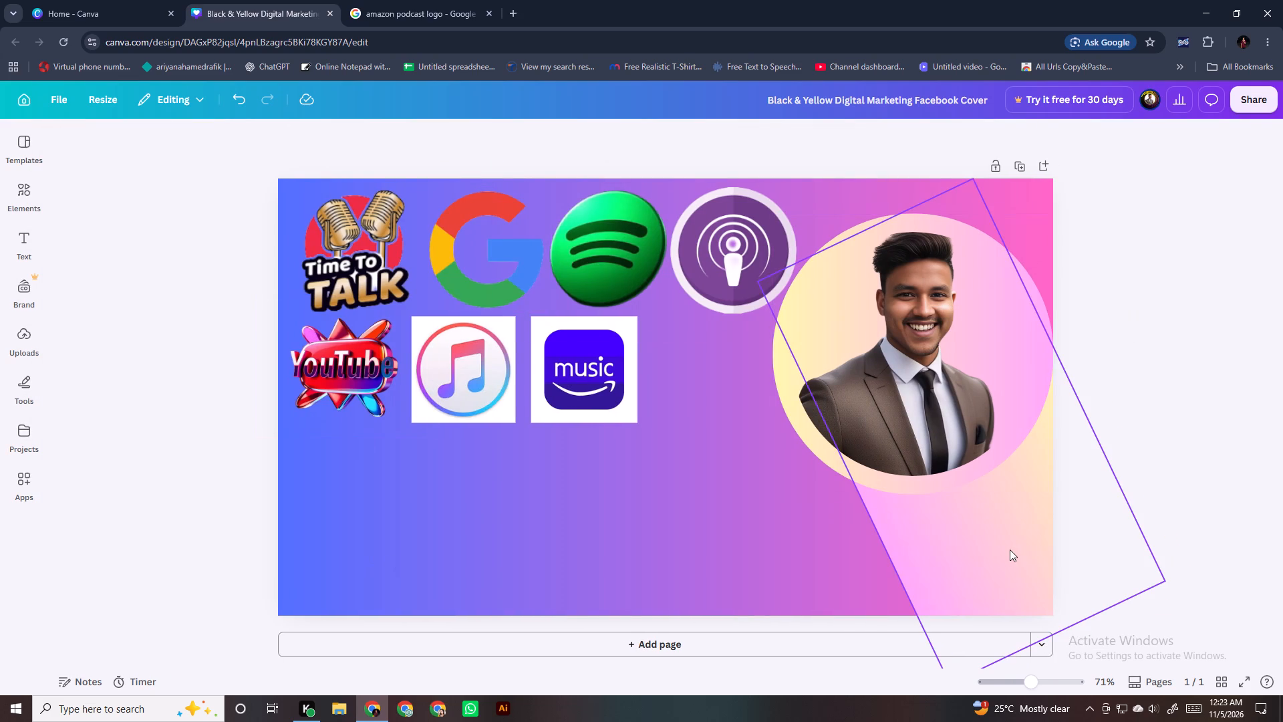
left_click(1010, 550)
left_click(1180, 406)
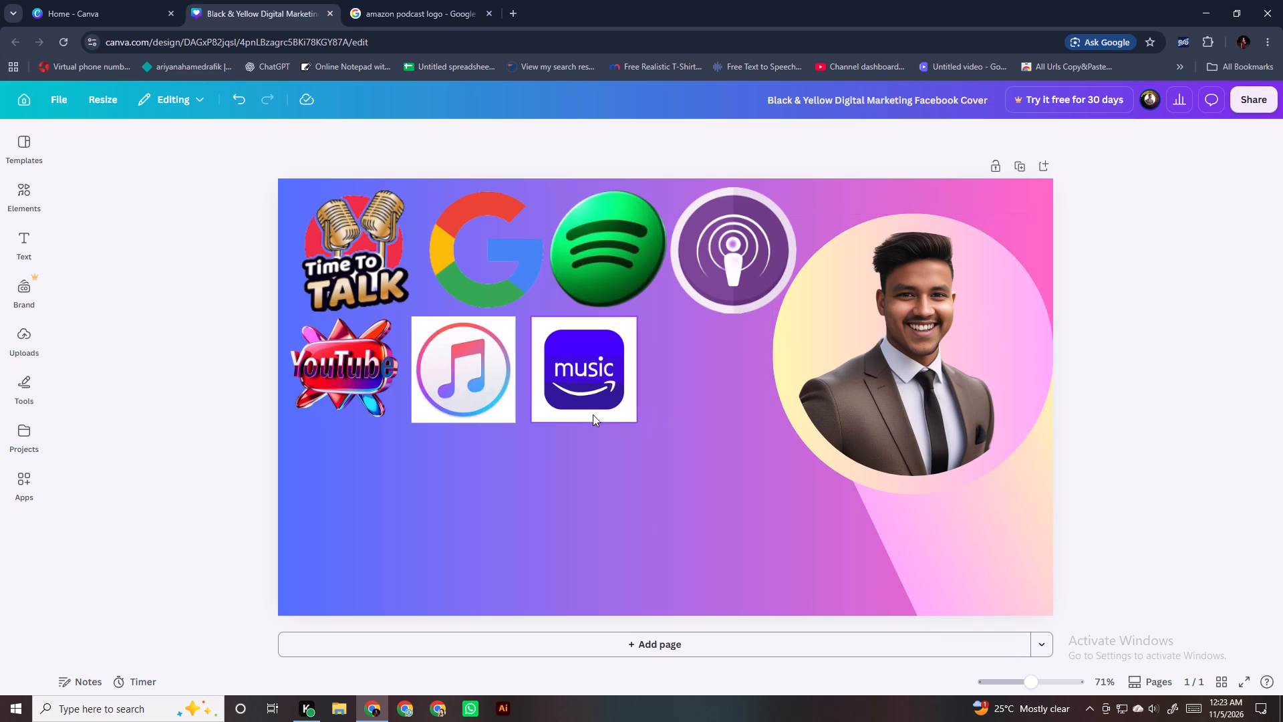
Switch to the Google results tab, search for "rumble logo" and look through the results.
left_click(416, 0)
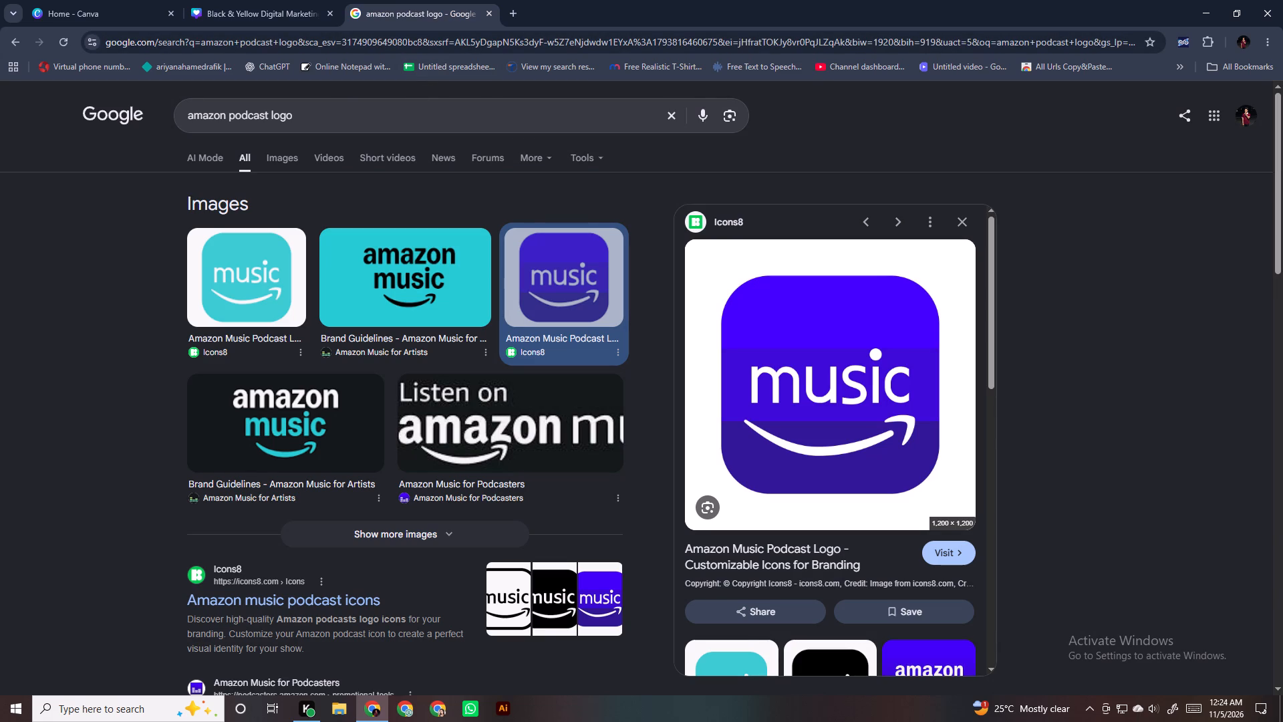
left_click_drag(270, 111, 94, 123)
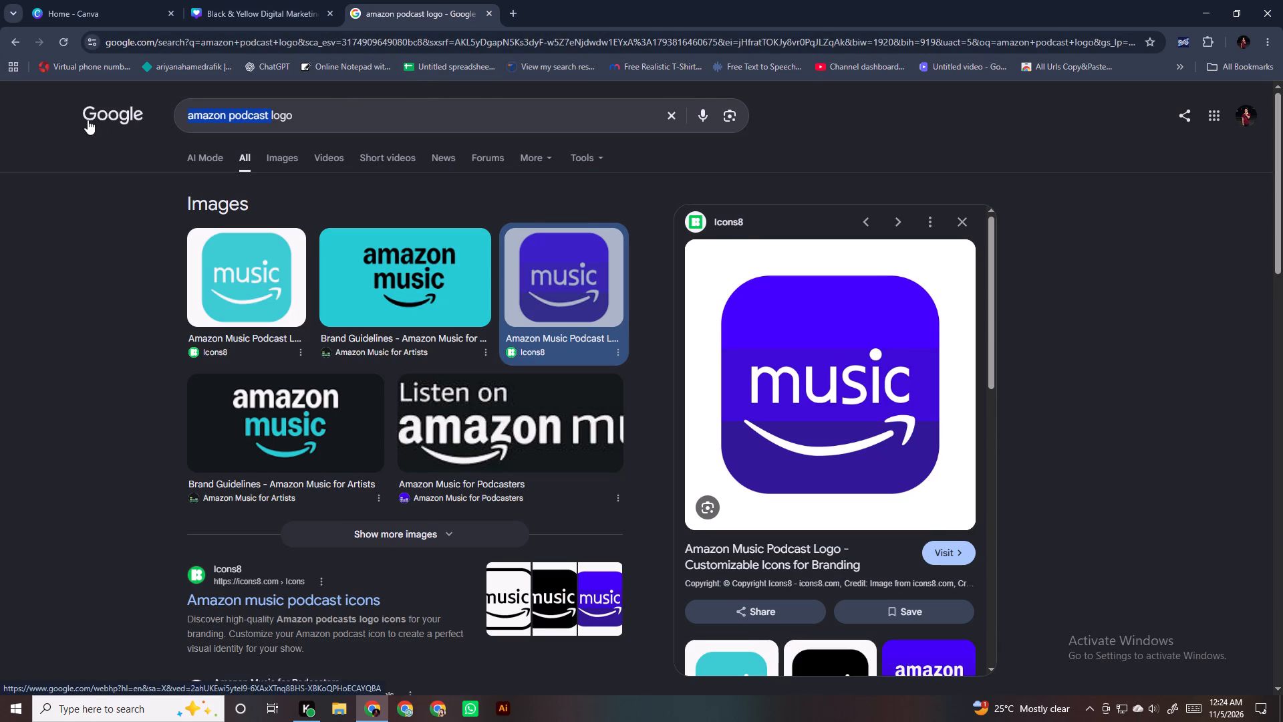
type("rum")
type("ble")
key("space")
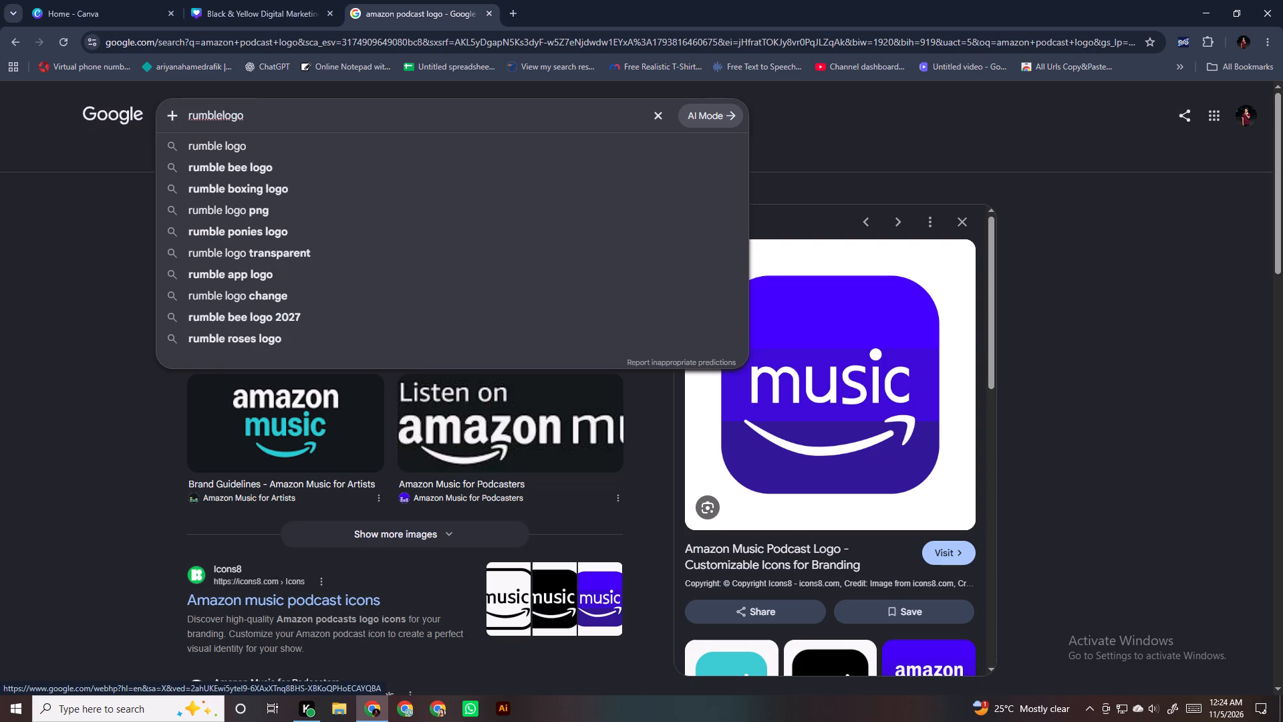
key("Return")
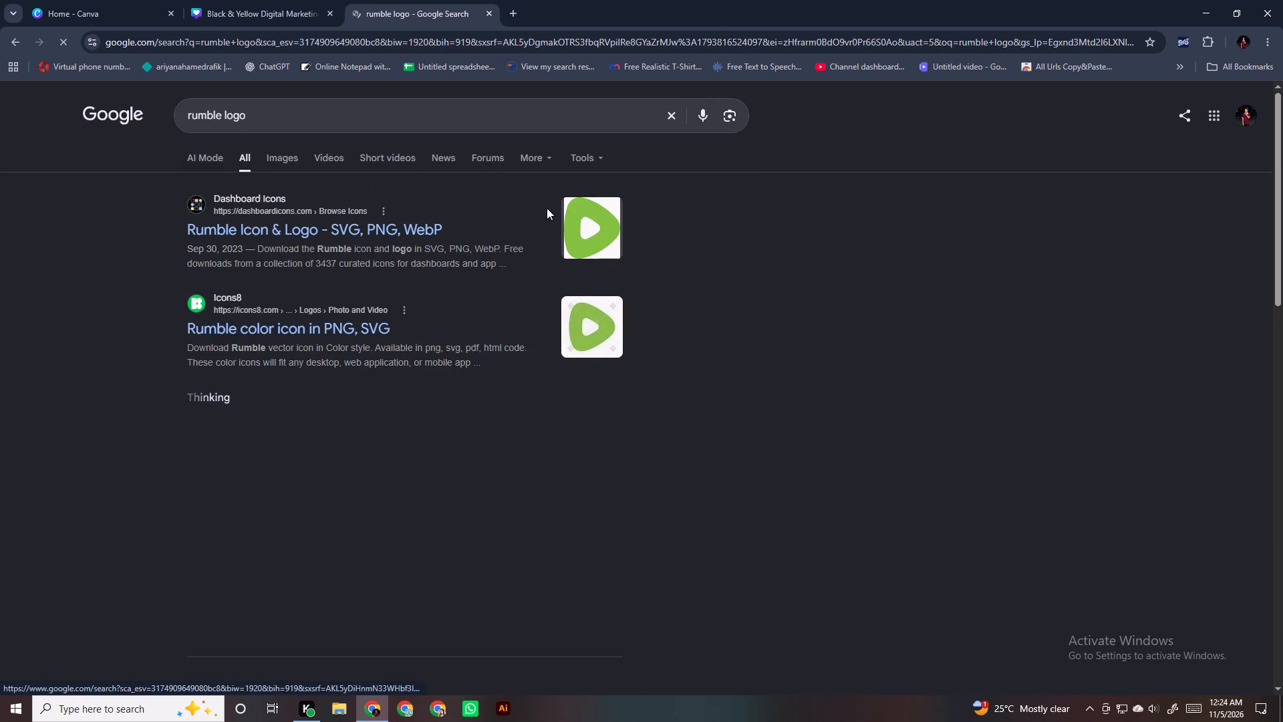
scroll(549, 390, "down", 2)
scroll(325, 439, "down", 4)
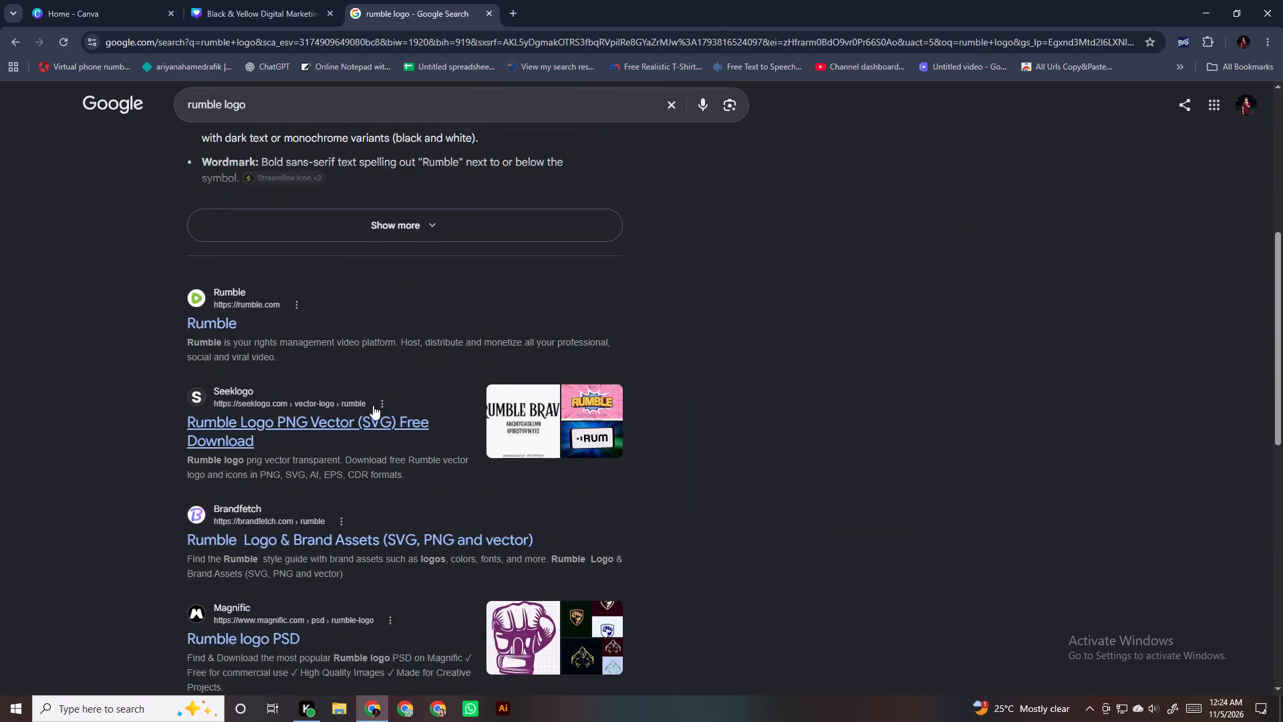
scroll(338, 420, "down", 4)
scroll(428, 437, "down", 6)
scroll(408, 400, "up", 4)
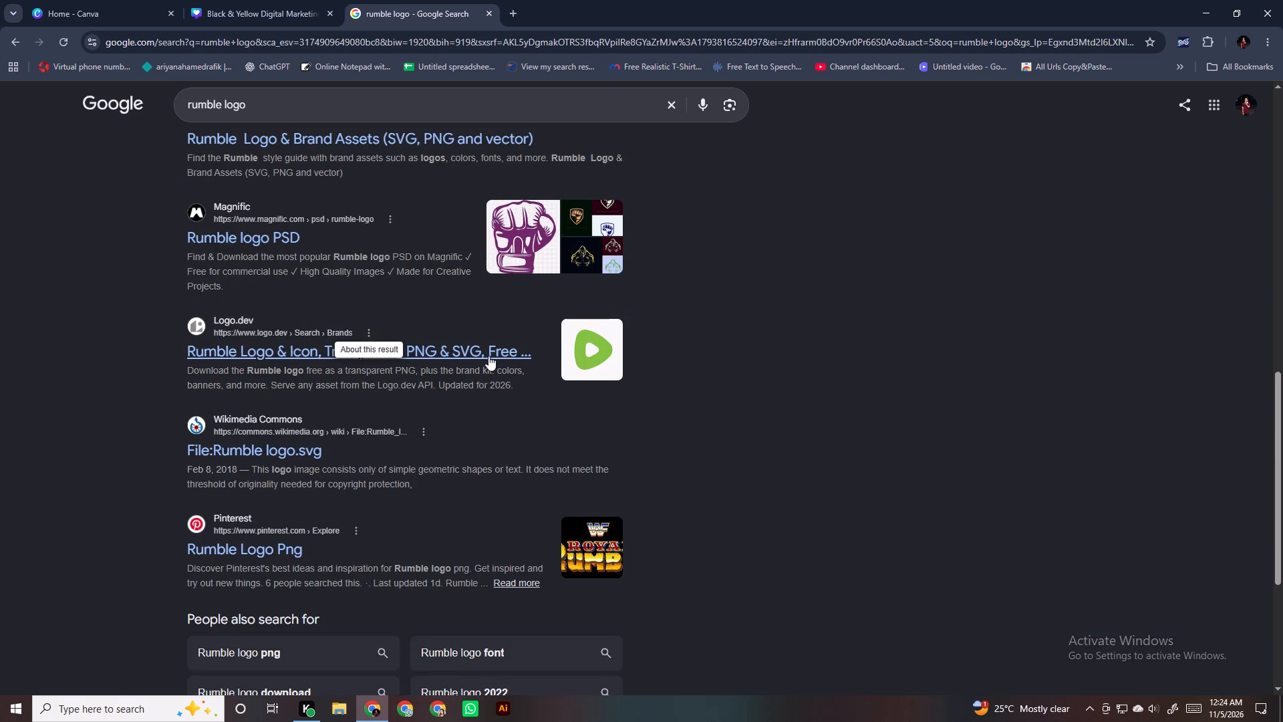
Open the Logo.dev result for Rumble, examine its logo files, and return to the search results.
left_click(487, 354)
scroll(589, 352, "down", 6)
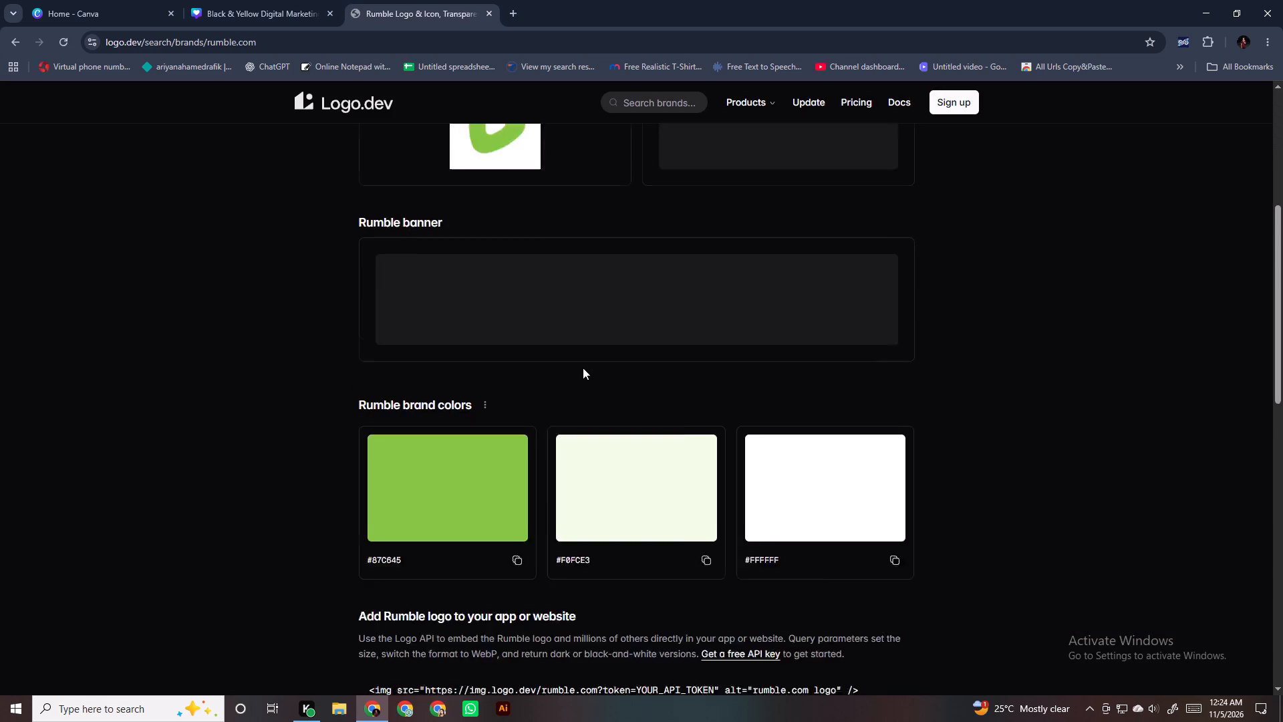
scroll(555, 358, "up", 4)
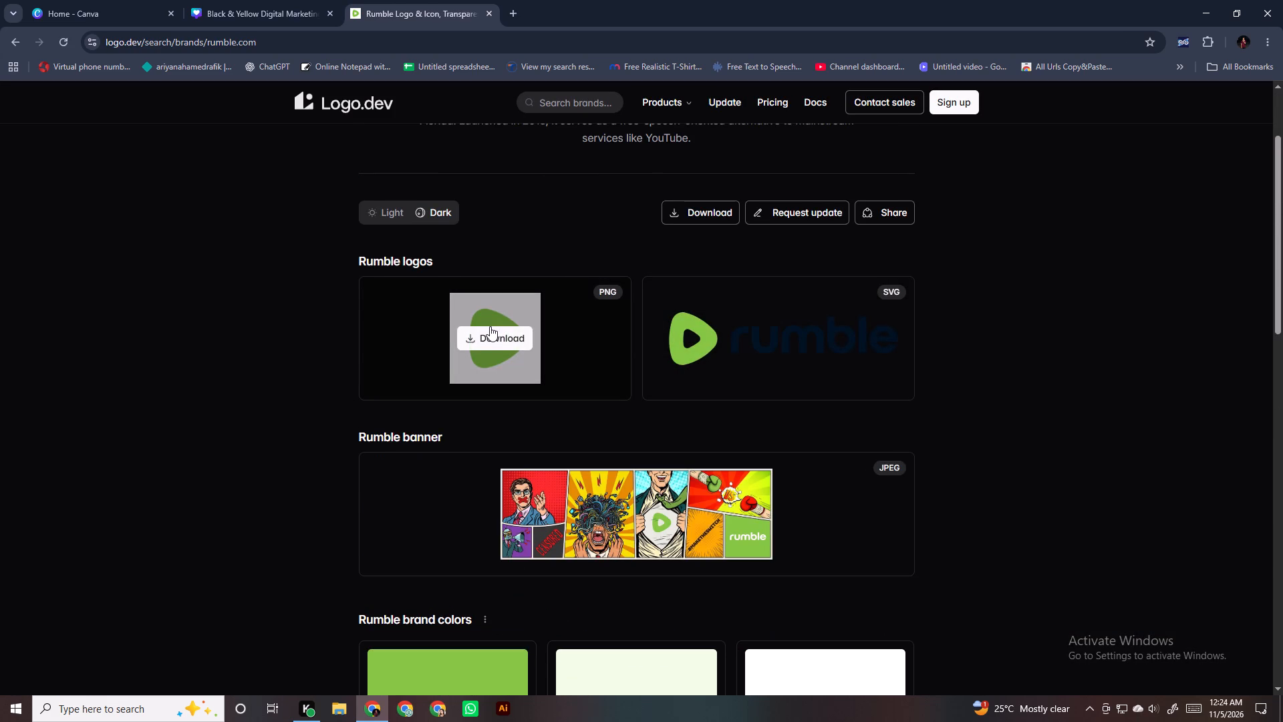
right_click(498, 310)
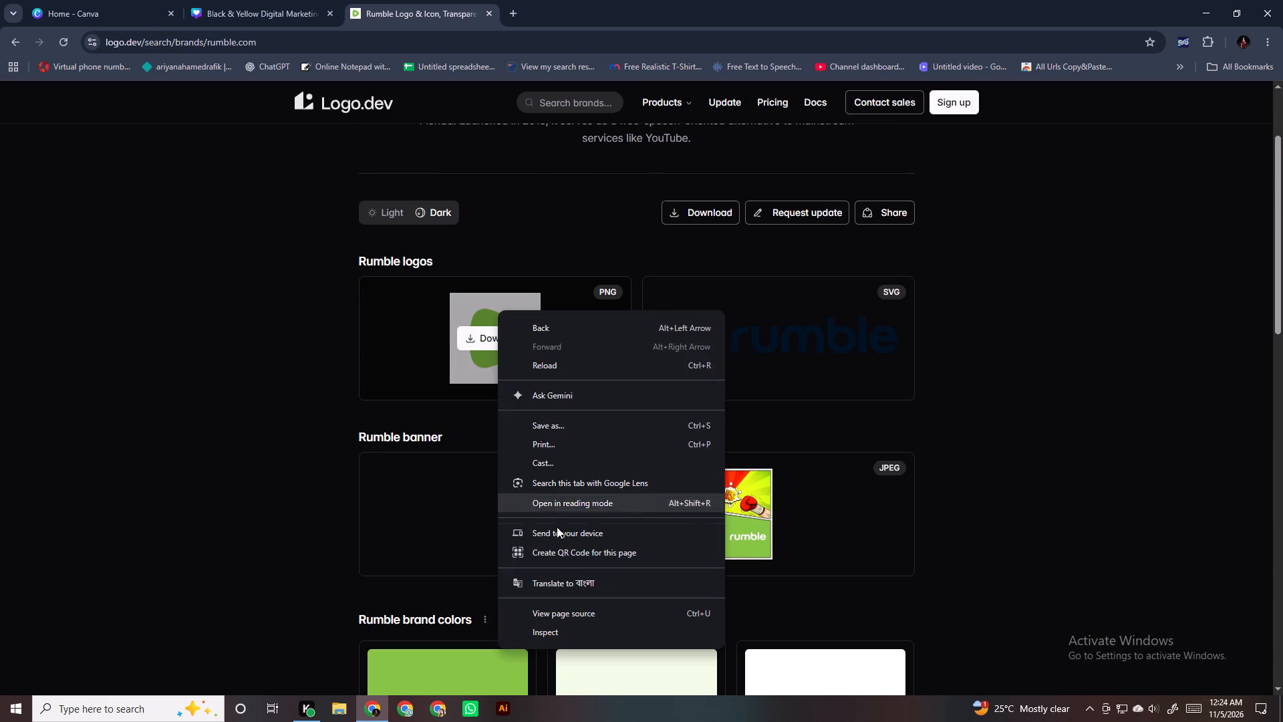
left_click(1130, 266)
scroll(495, 433, "down", 10)
scroll(865, 377, "up", 5)
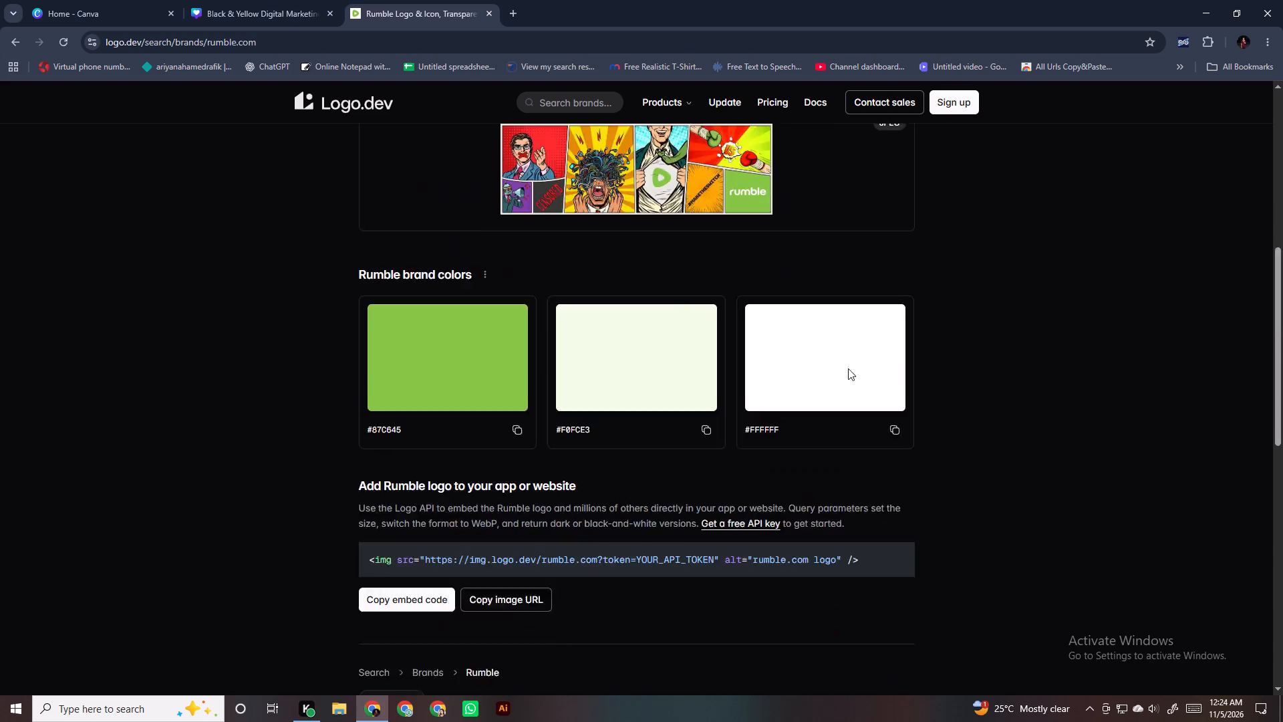
scroll(848, 368, "up", 7)
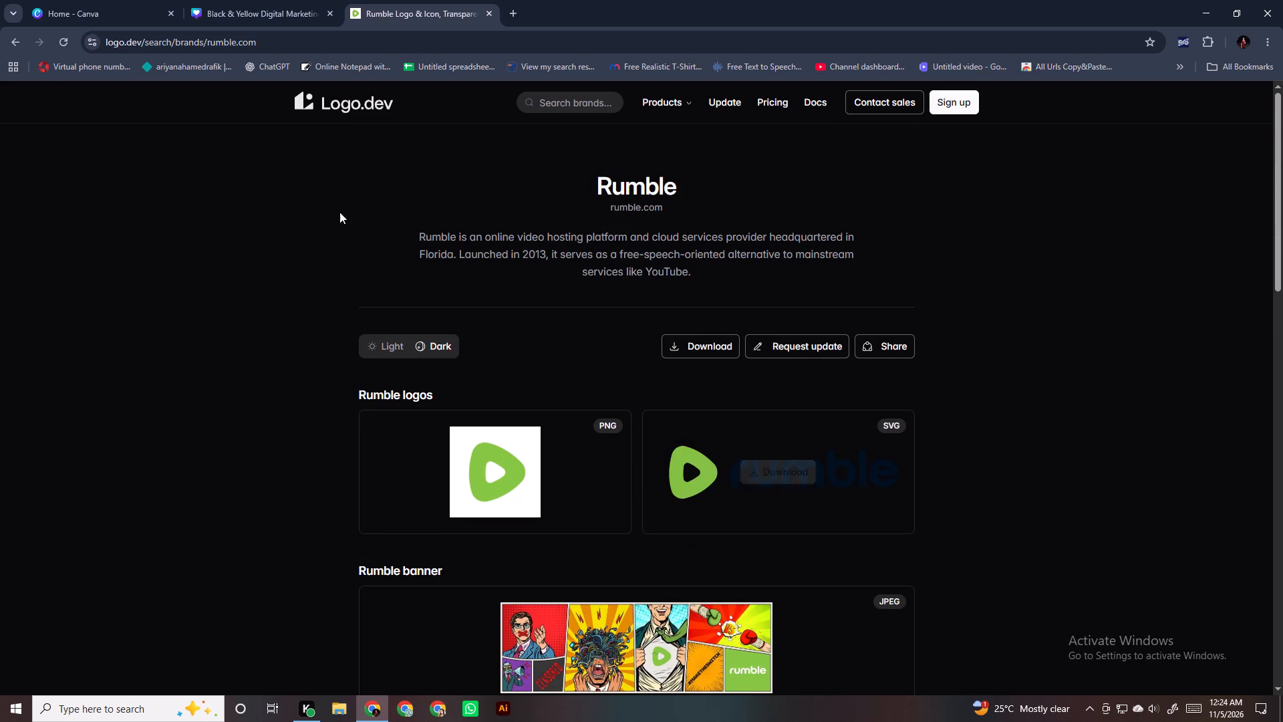
scroll(324, 187, "up", 1)
left_click(25, 42)
Open the Icons8 "Rumble color icon in PNG, SVG" result and examine the icon page.
scroll(490, 322, "up", 8)
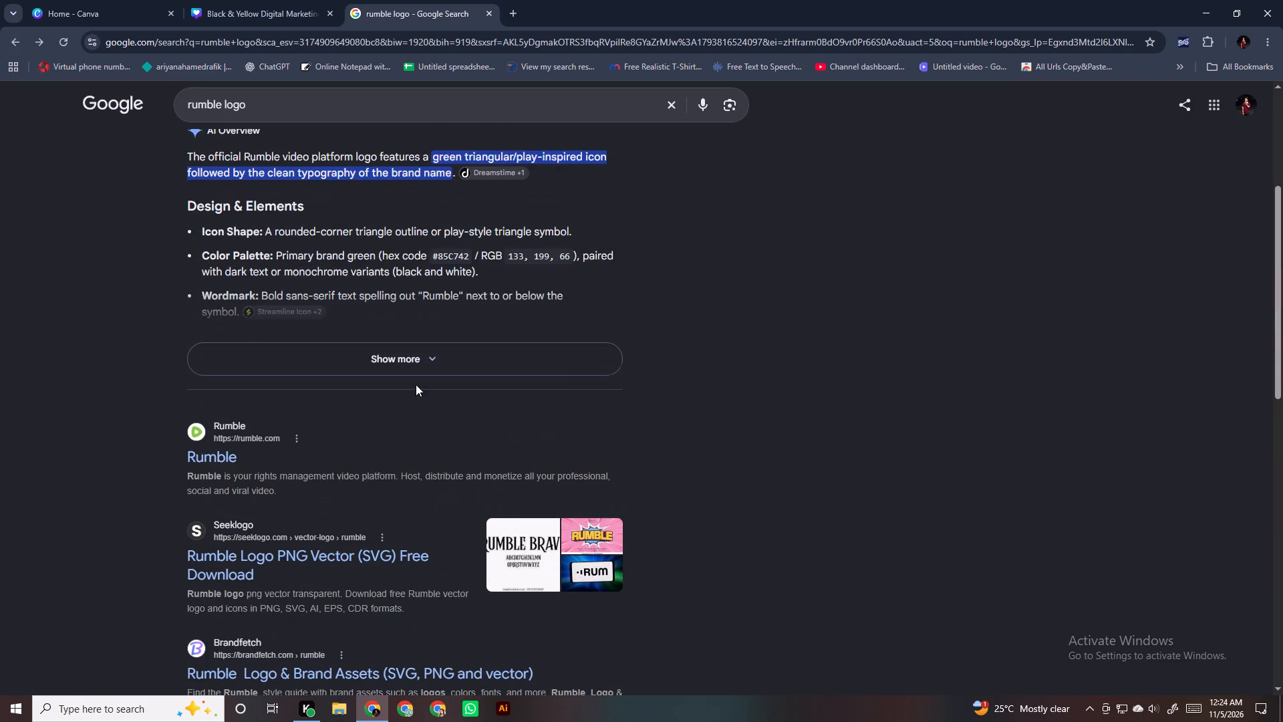
left_click(384, 376)
left_click(385, 359)
scroll(424, 394, "down", 5)
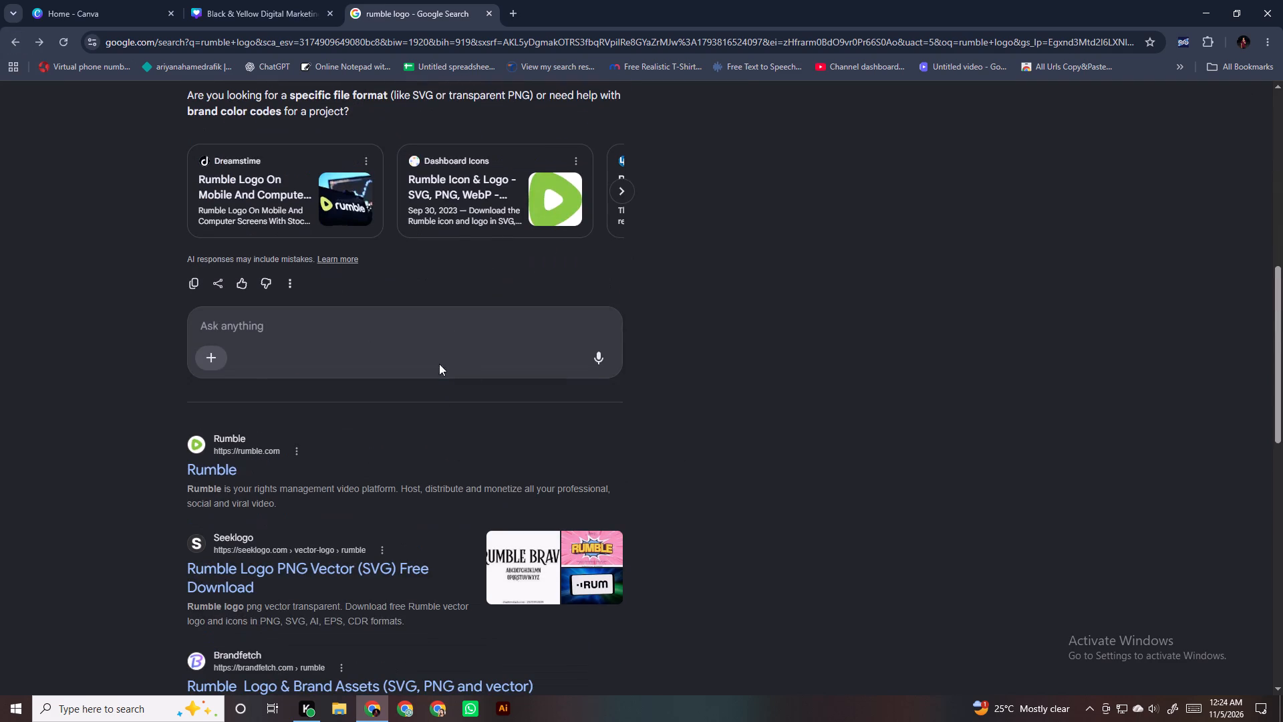
scroll(291, 348, "down", 4)
scroll(659, 351, "up", 20)
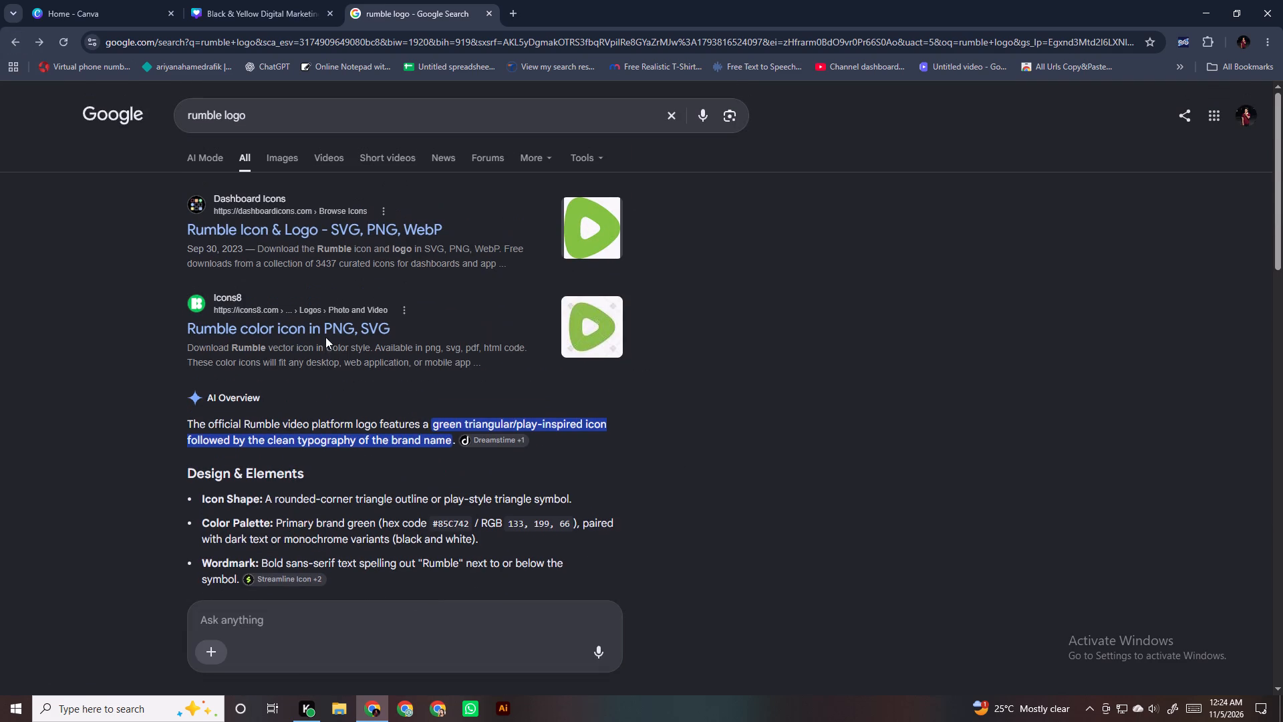
left_click(326, 332)
scroll(593, 400, "down", 4)
scroll(591, 394, "up", 3)
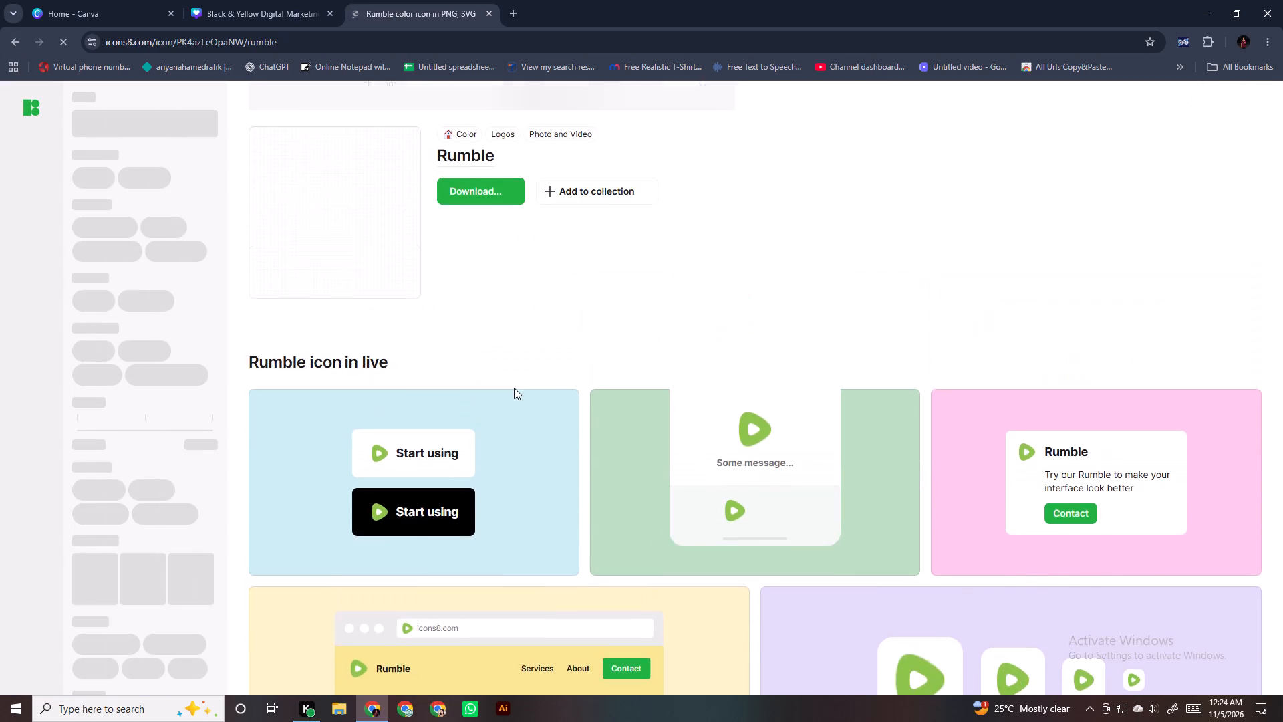
right_click(355, 283)
scroll(795, 357, "down", 2)
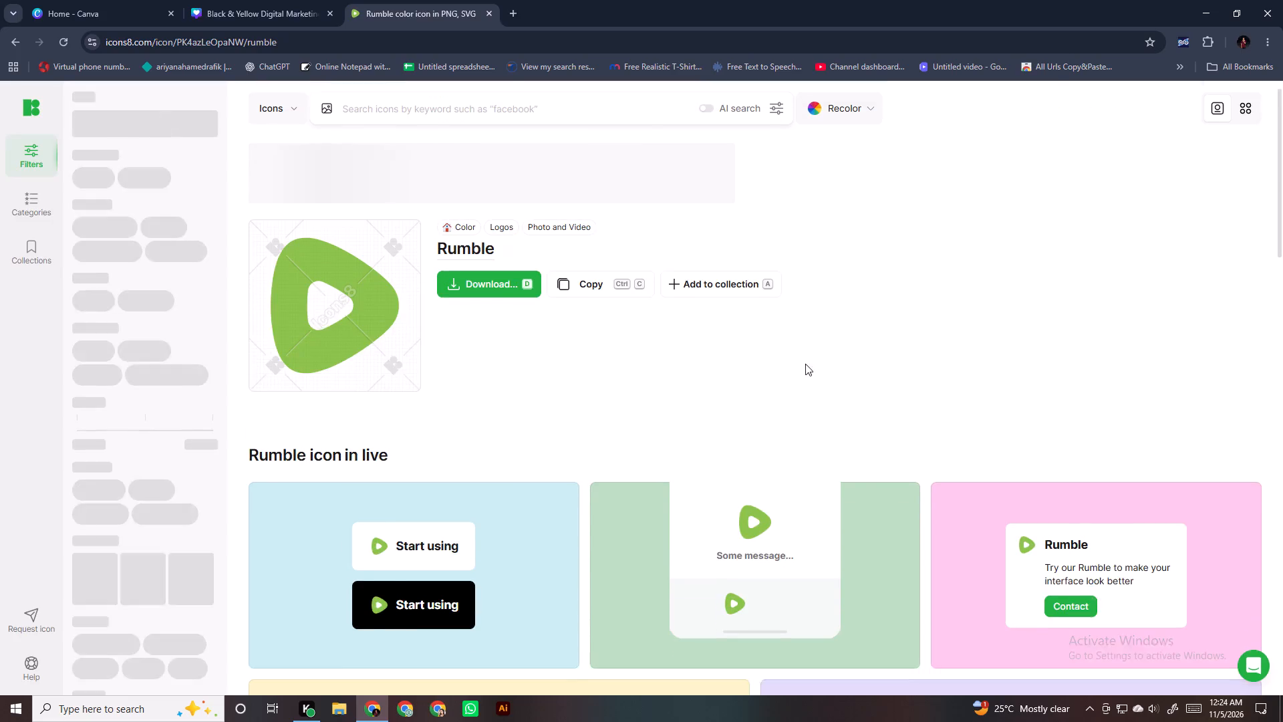
scroll(805, 364, "down", 2)
scroll(927, 466, "down", 1)
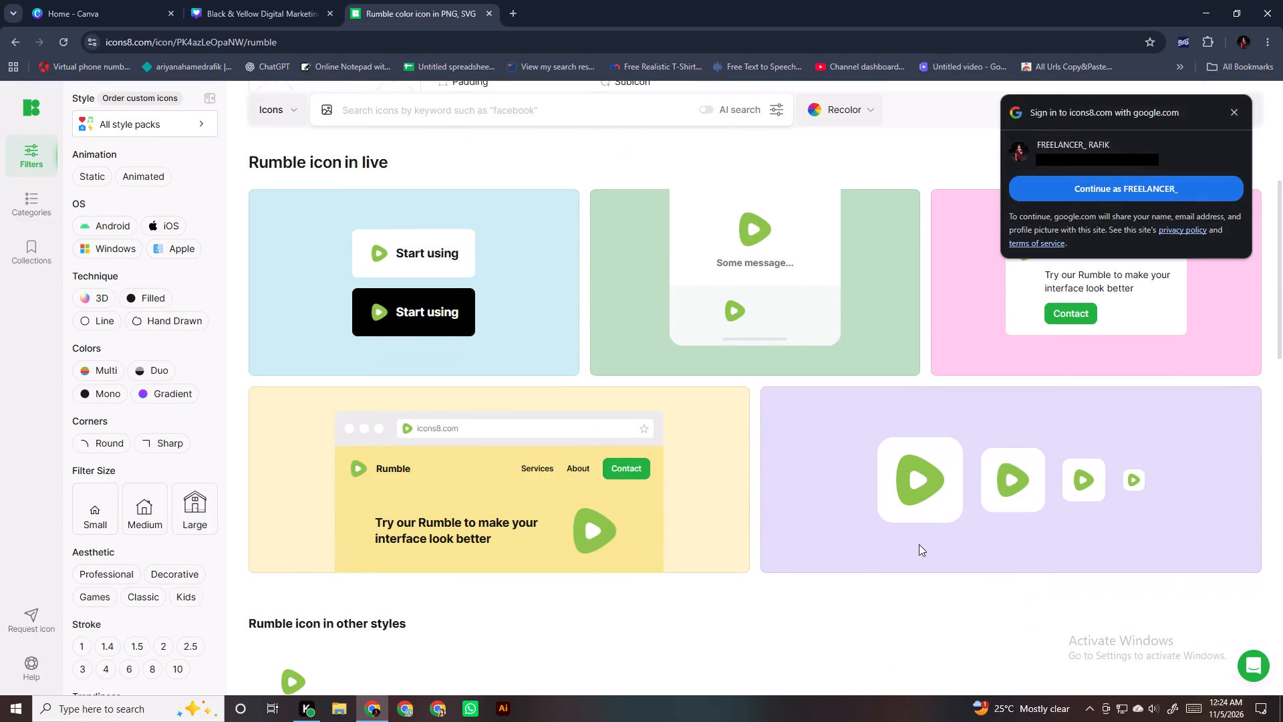
Dismiss the sign-in prompt and copy the green Rumble icon image from the "Rumble icon in other styles" section.
left_click(1239, 112)
scroll(648, 443, "up", 4)
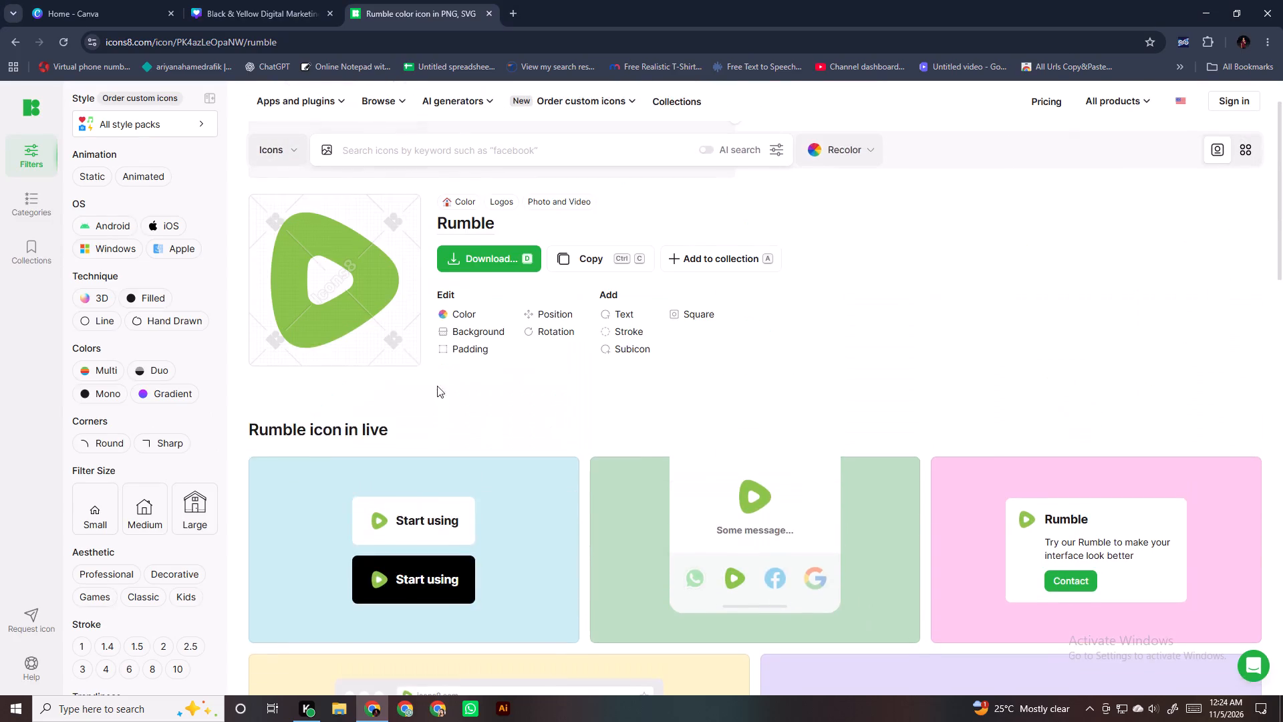
scroll(432, 372, "up", 1)
scroll(446, 437, "down", 5)
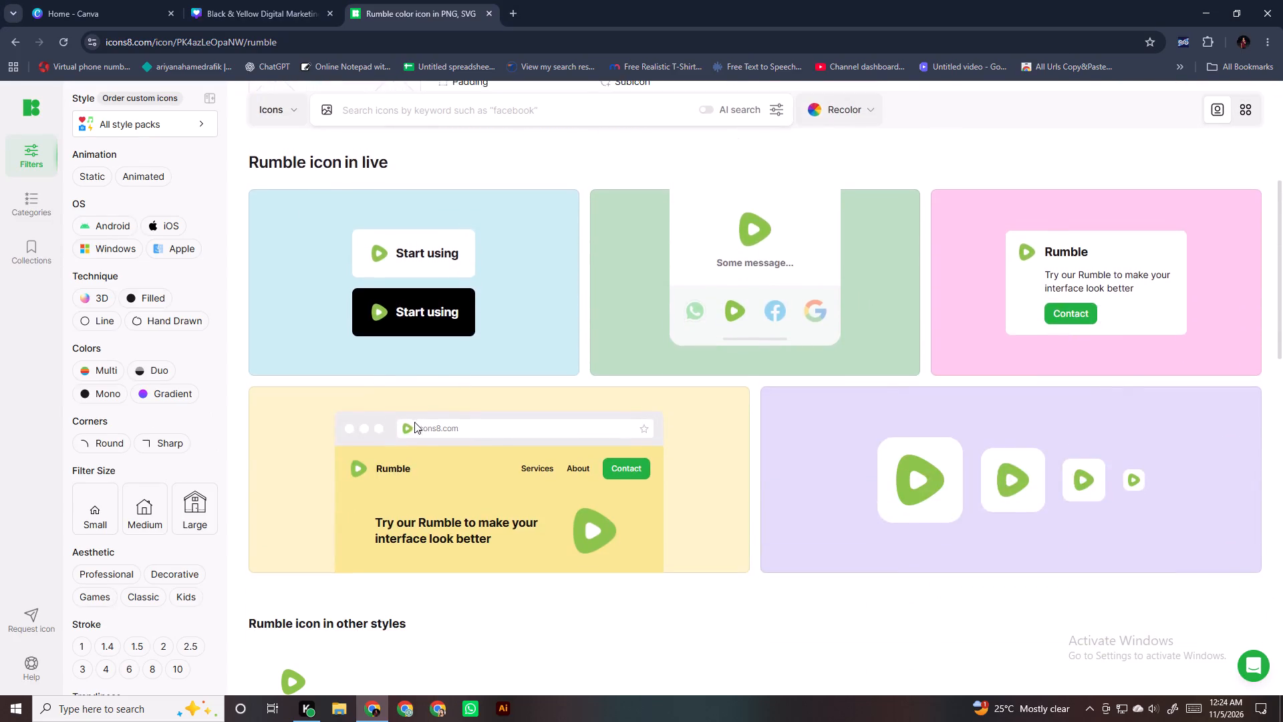
scroll(414, 414, "down", 6)
right_click(277, 283)
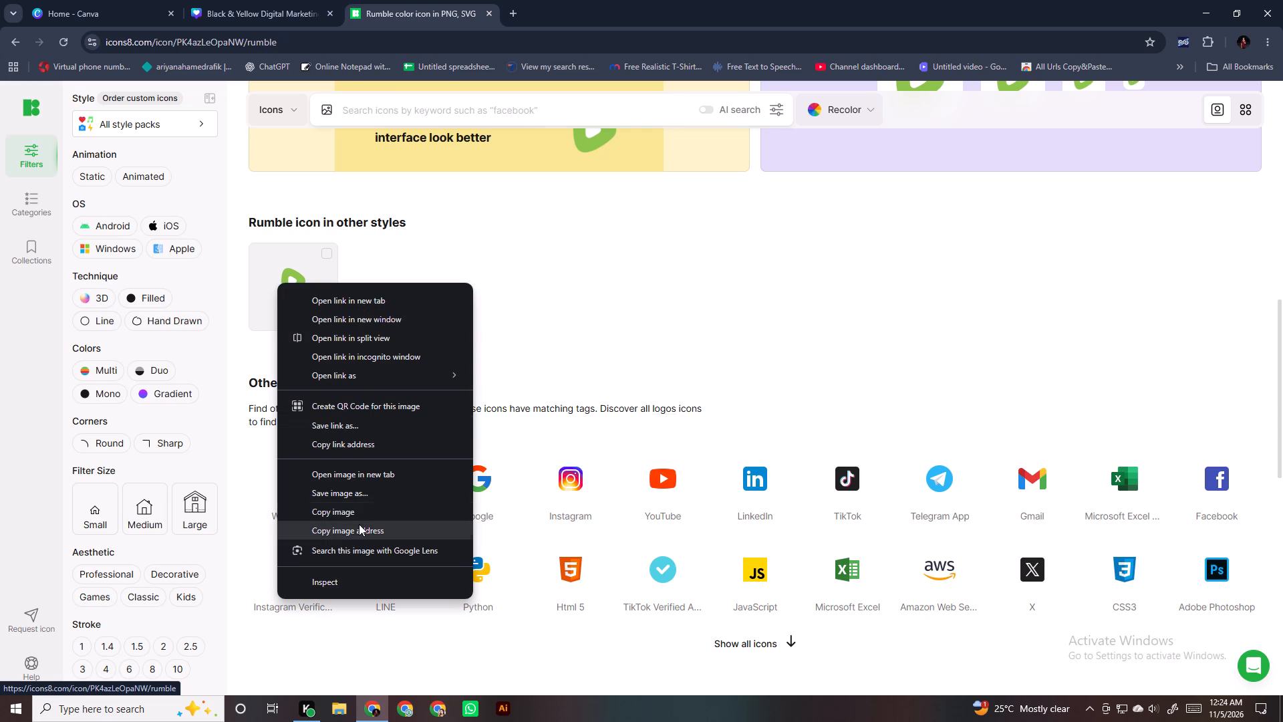
left_click(367, 519)
Paste the Rumble icon into the Canva Facebook cover, shrink it, and place it beside the Amazon Music logo in the second row.
left_click(278, 0)
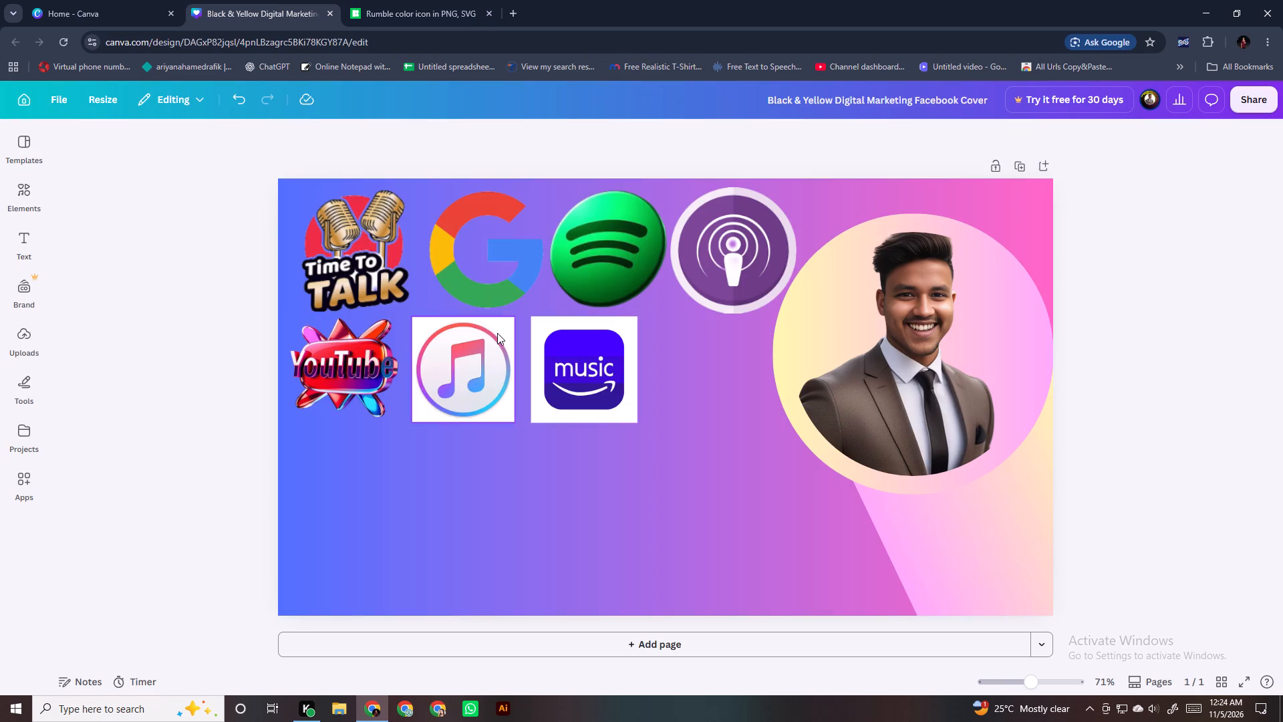
key("ctrl+v")
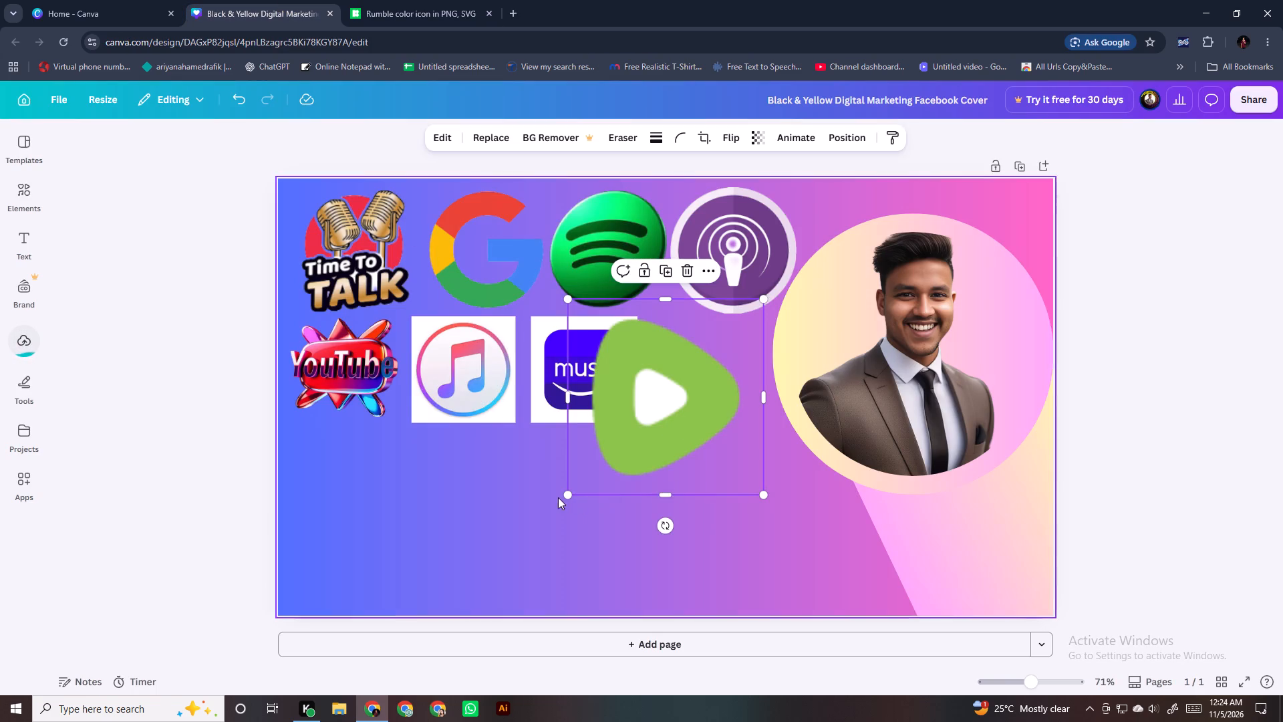
left_click_drag(563, 495, 631, 440)
left_click_drag(692, 388, 693, 386)
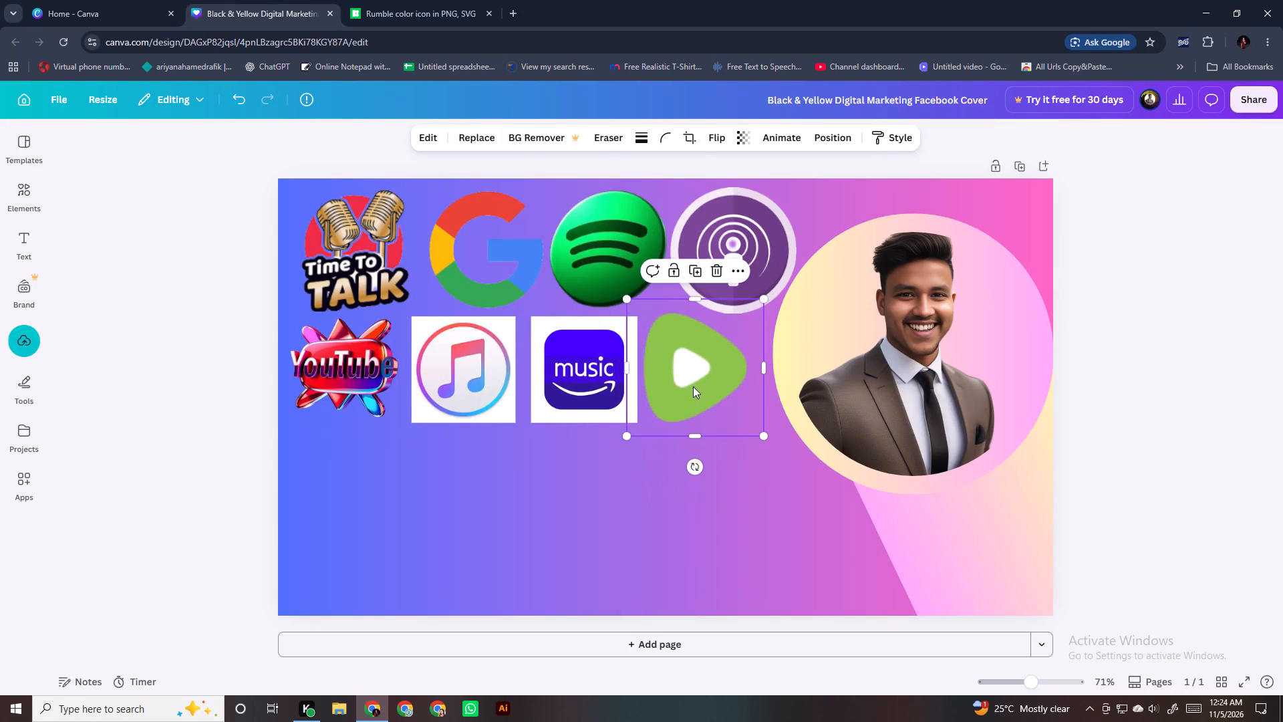
left_click_drag(693, 386, 708, 386)
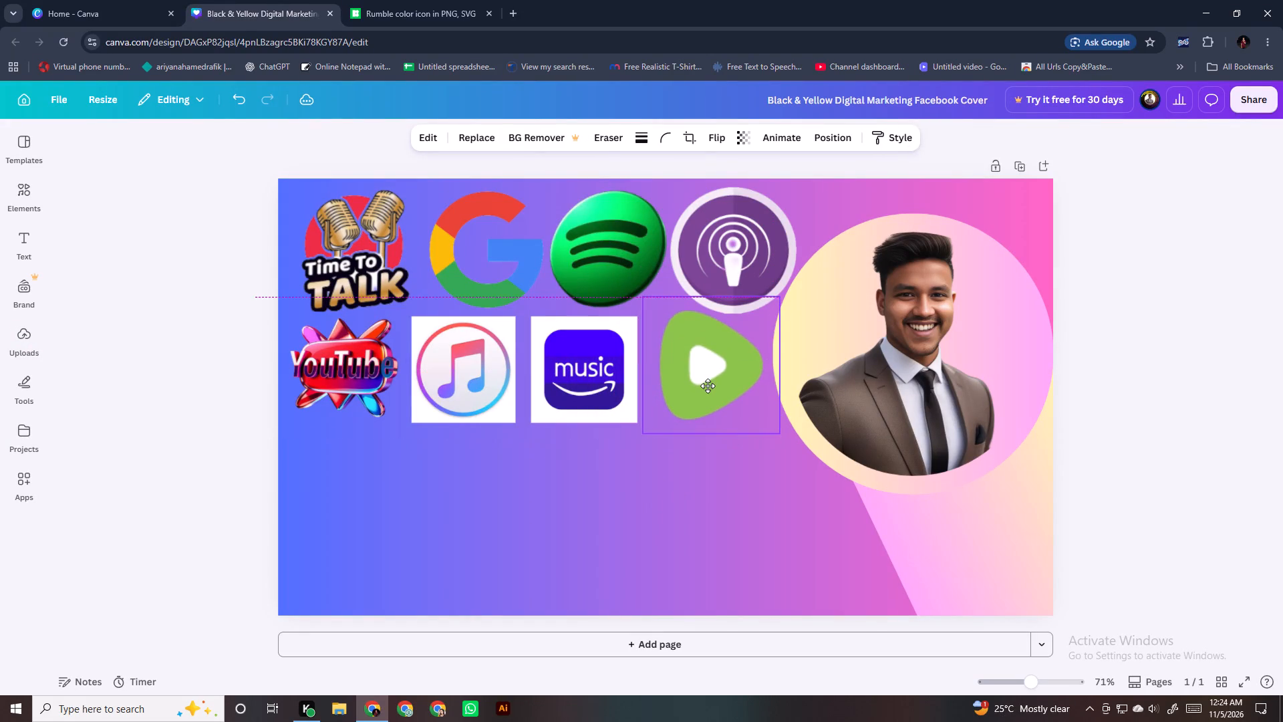
left_click_drag(708, 386, 706, 388)
left_click(1161, 396)
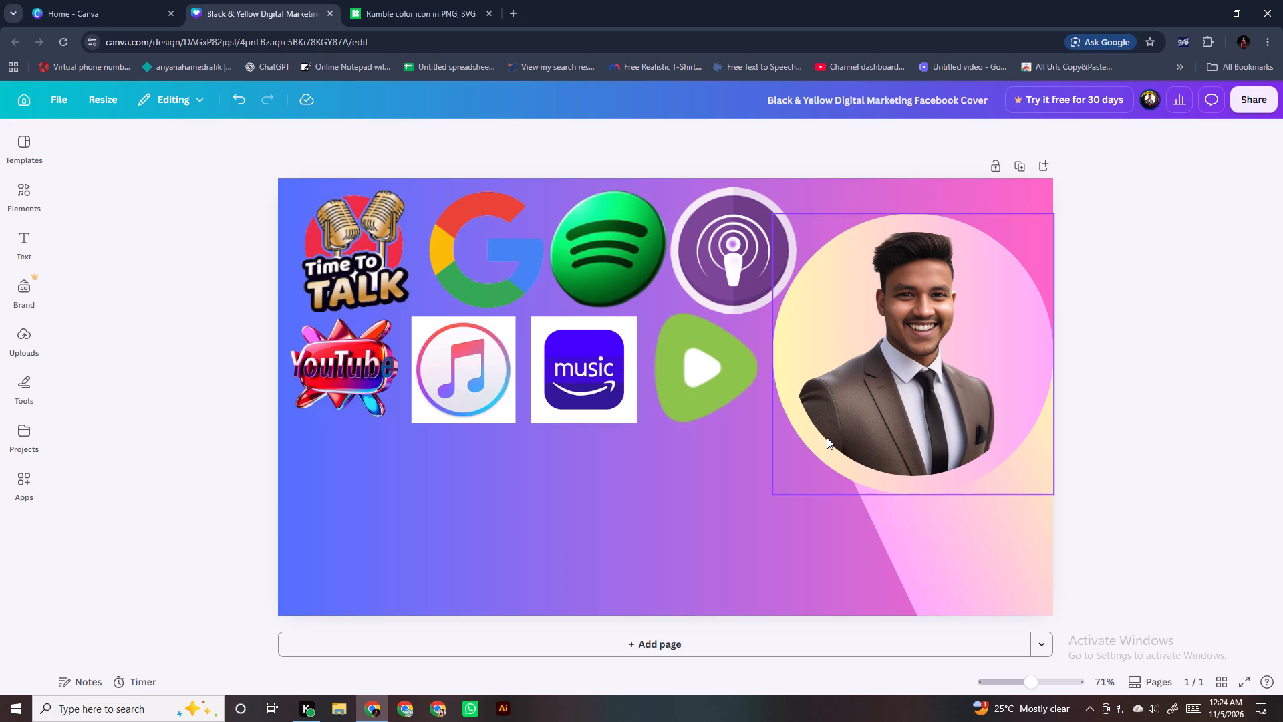
left_click(1203, 261)
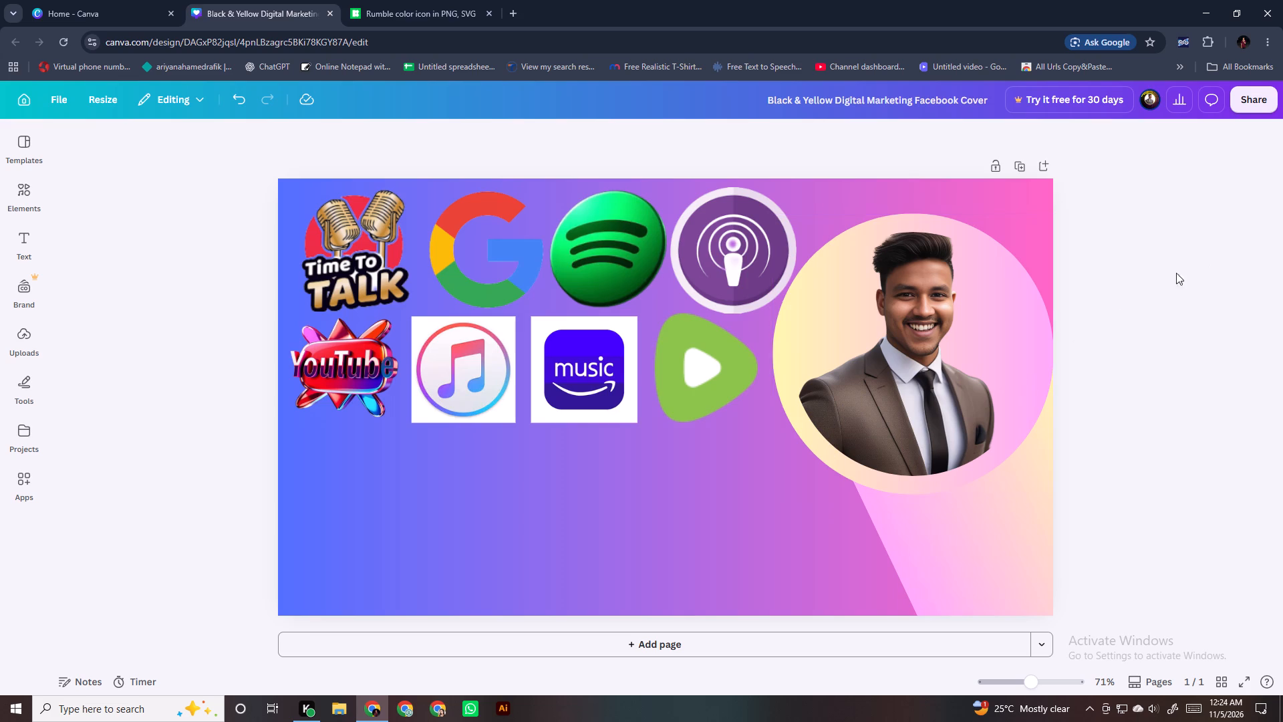
left_click(1136, 236)
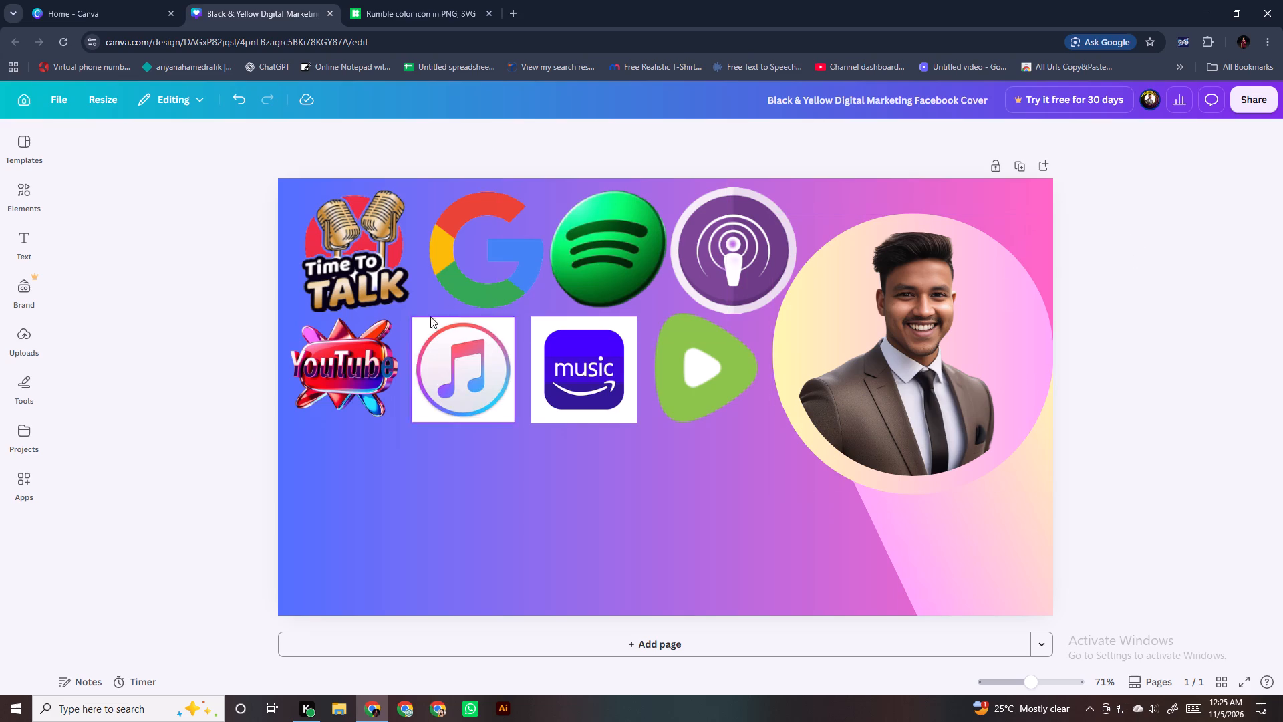
Browse the text font combinations and add the pink outlined "Swag" style to the cover.
left_click(22, 233)
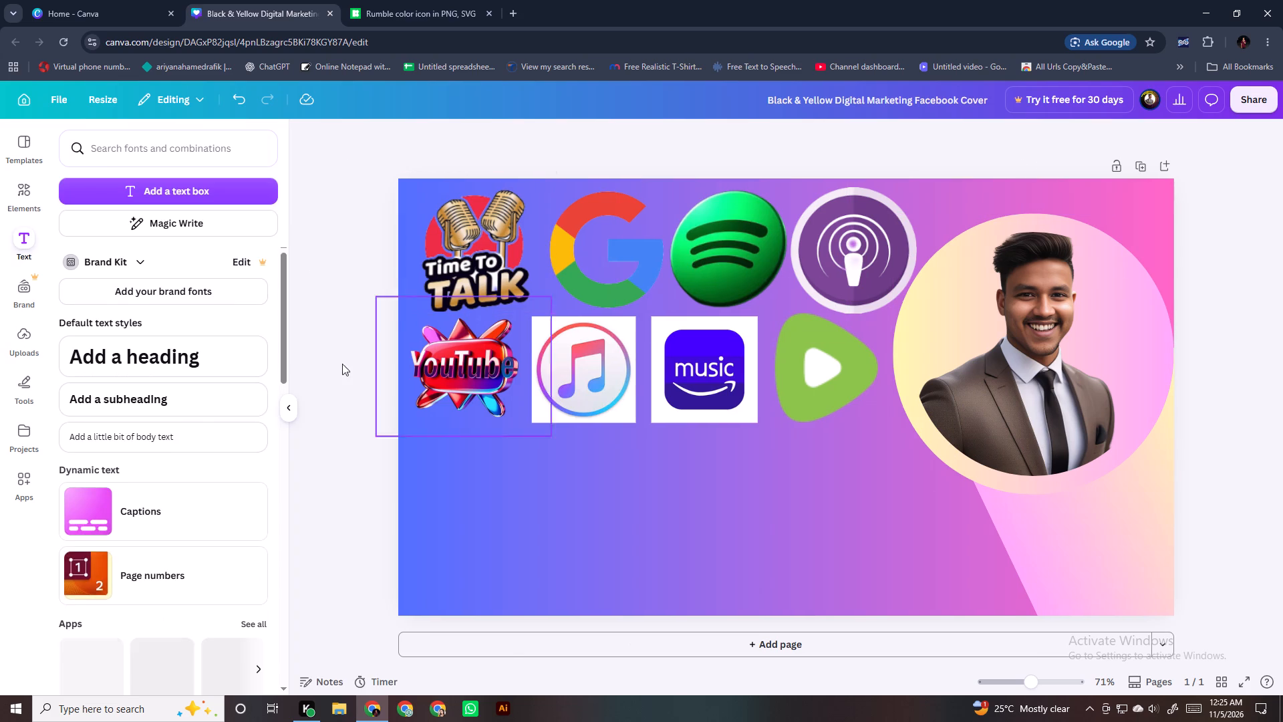
scroll(139, 459, "down", 2)
scroll(136, 348, "up", 3)
scroll(169, 390, "down", 8)
scroll(240, 341, "down", 2)
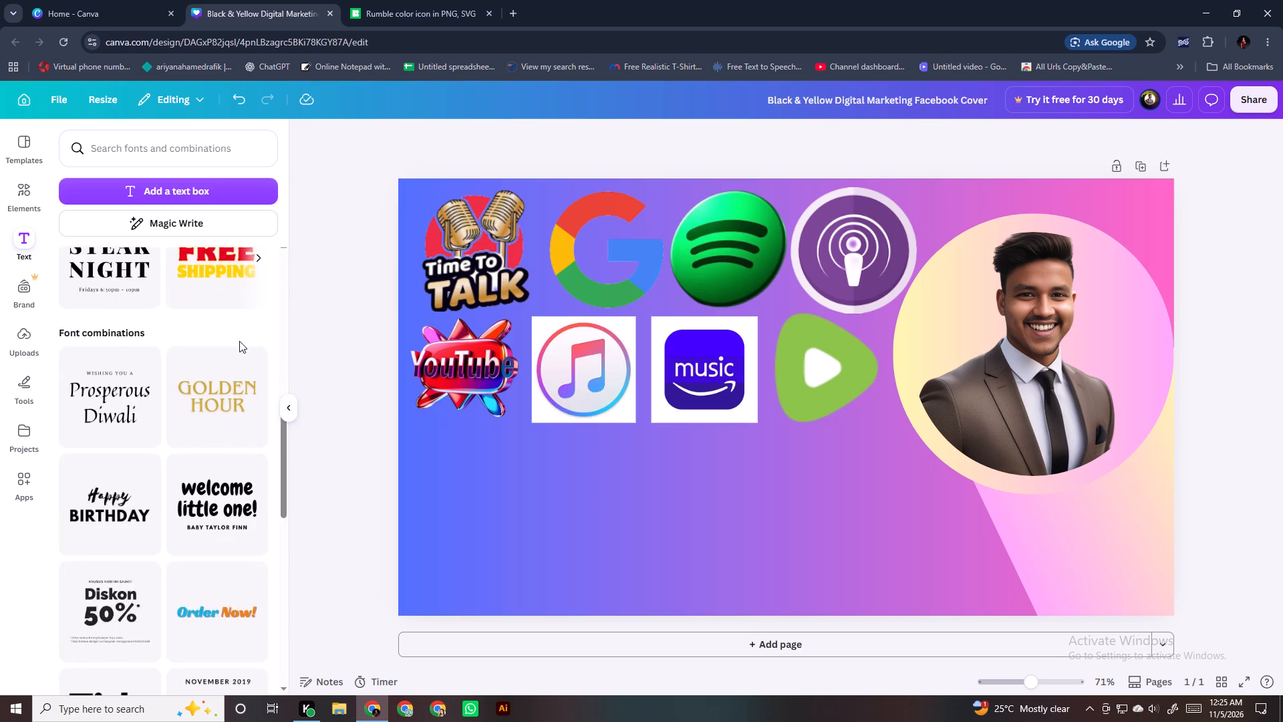
scroll(239, 341, "down", 15)
scroll(116, 449, "down", 2)
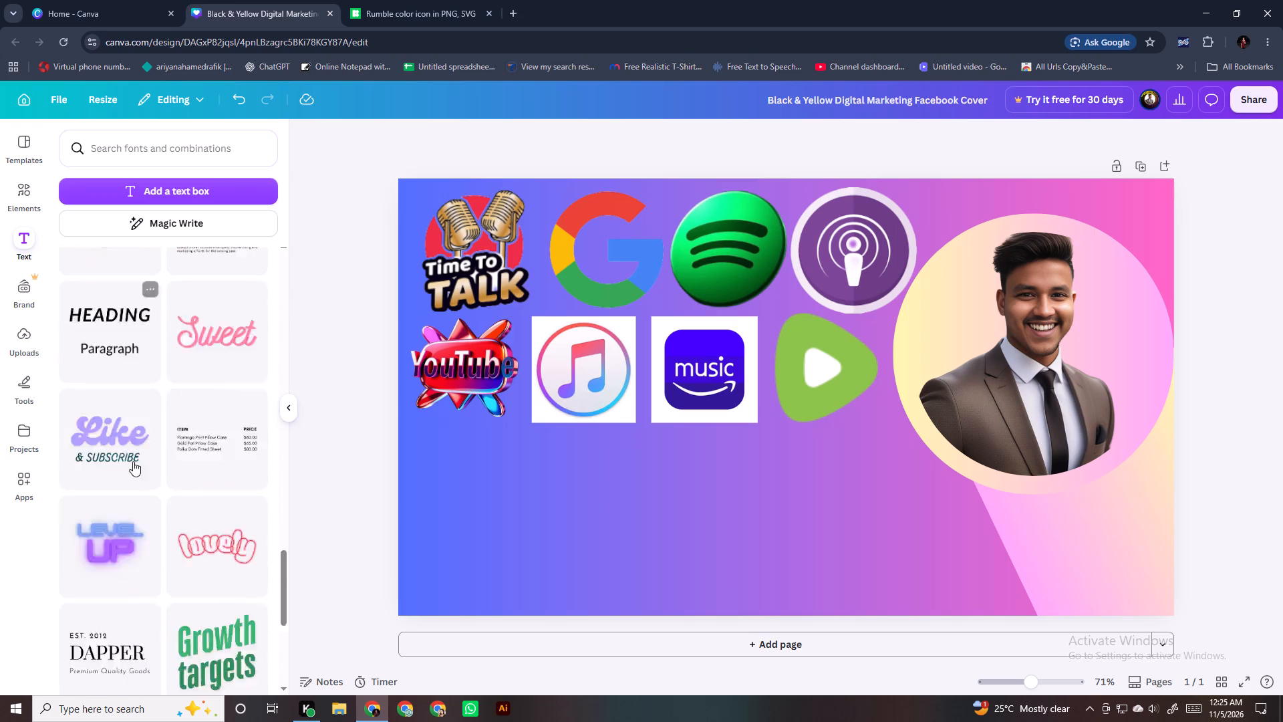
scroll(133, 461, "down", 11)
scroll(178, 458, "up", 2)
scroll(180, 455, "down", 9)
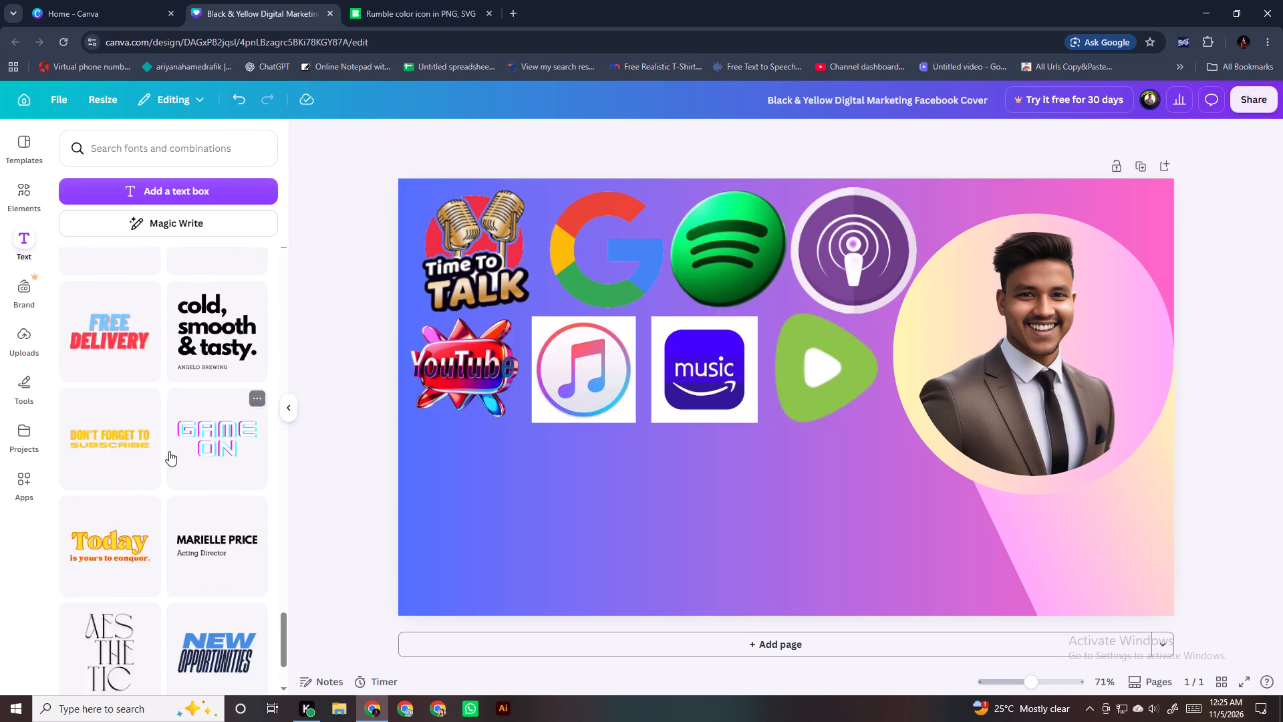
scroll(169, 451, "down", 6)
scroll(163, 450, "up", 2)
scroll(159, 449, "down", 13)
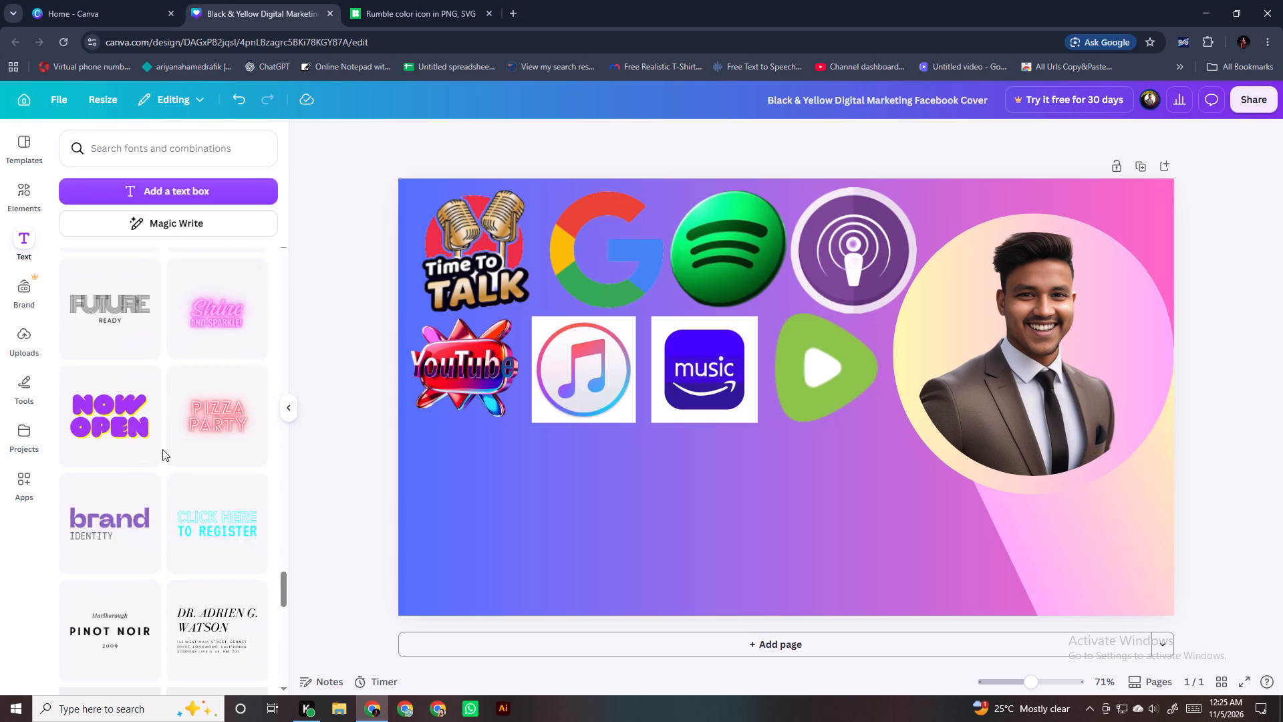
scroll(162, 449, "down", 1)
scroll(162, 449, "up", 3)
scroll(162, 448, "down", 12)
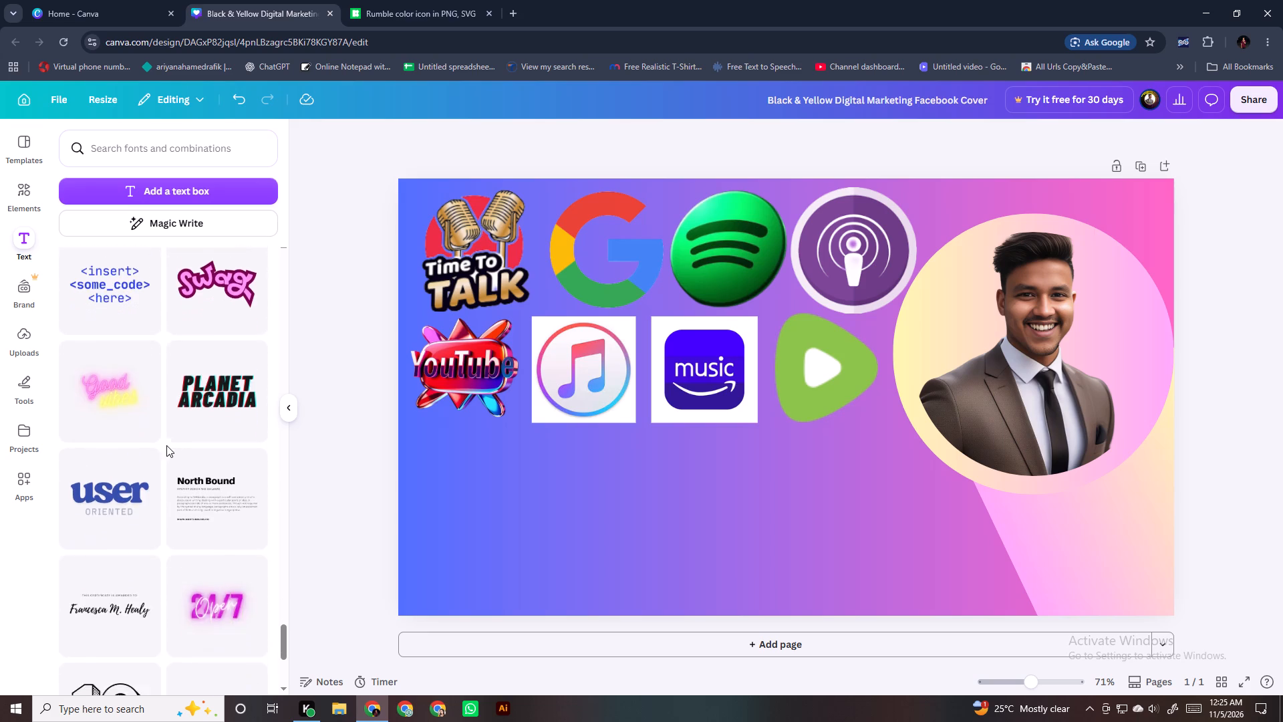
scroll(171, 437, "up", 2)
left_click(209, 431)
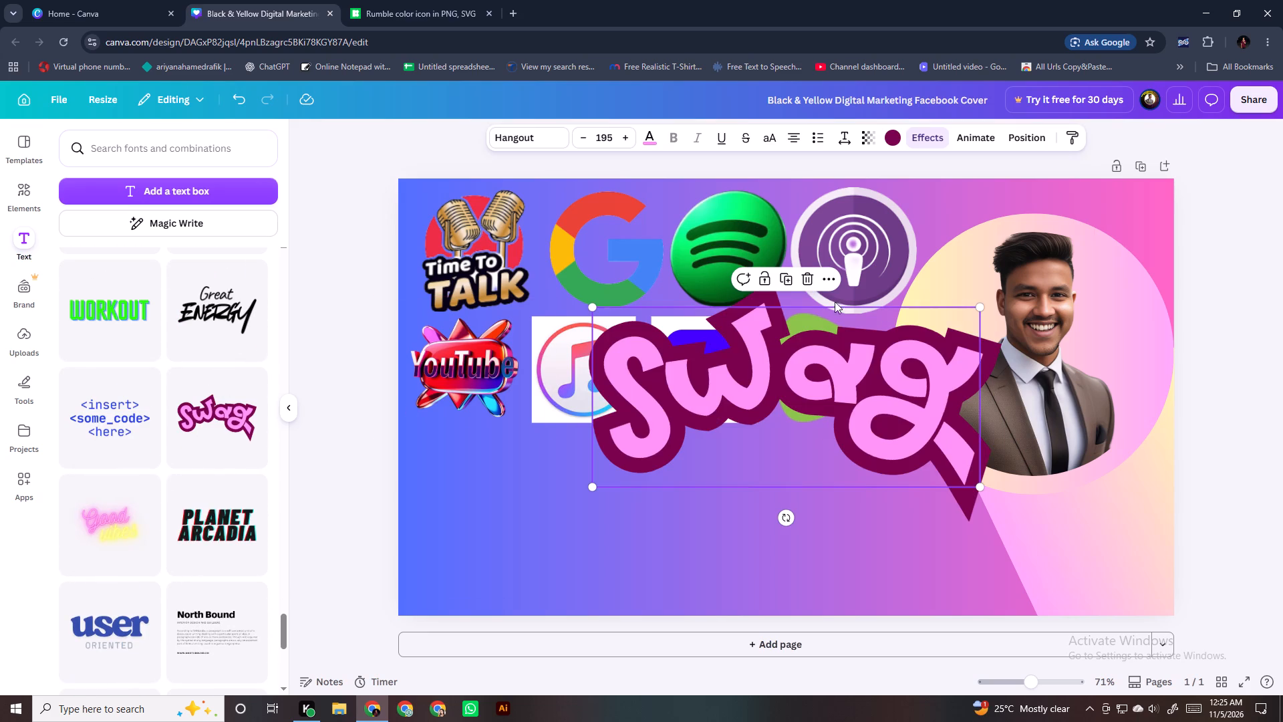
Shrink the "Swag" text to size 61.6 and place it above the man's head on the cover.
left_click_drag(982, 305, 696, 417)
left_click_drag(666, 451, 1031, 216)
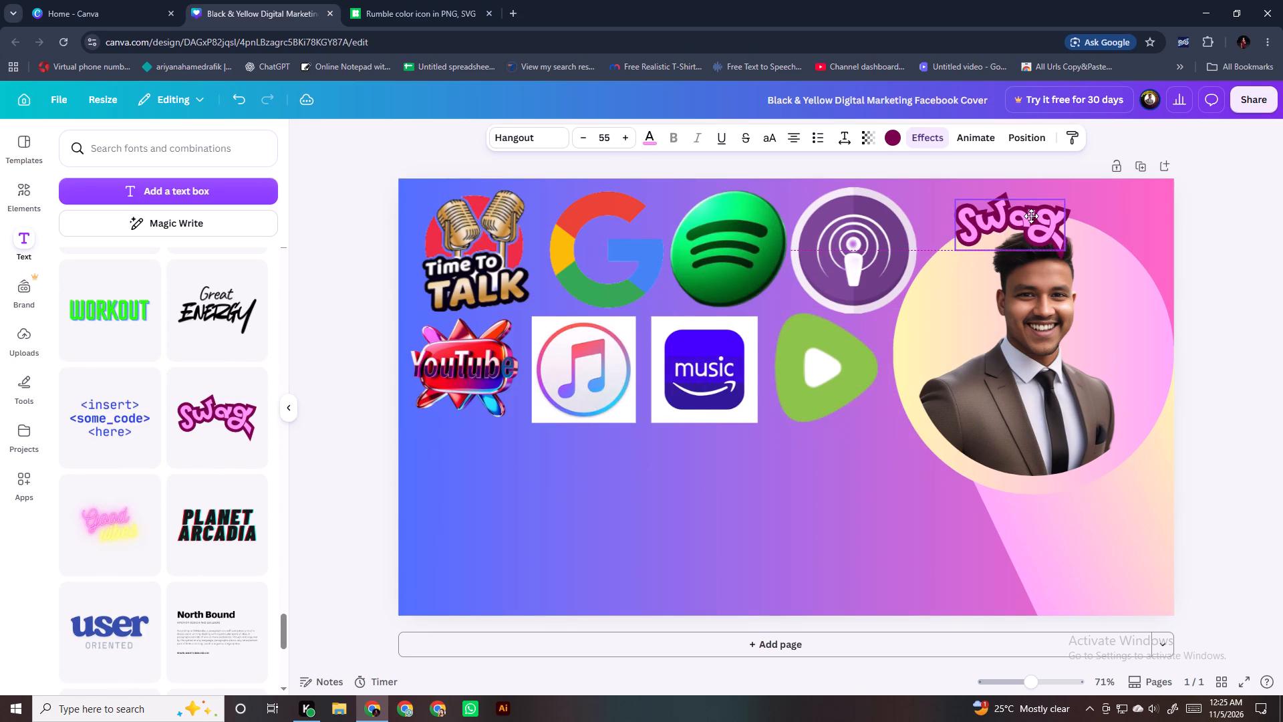
left_click_drag(1031, 216, 1052, 197)
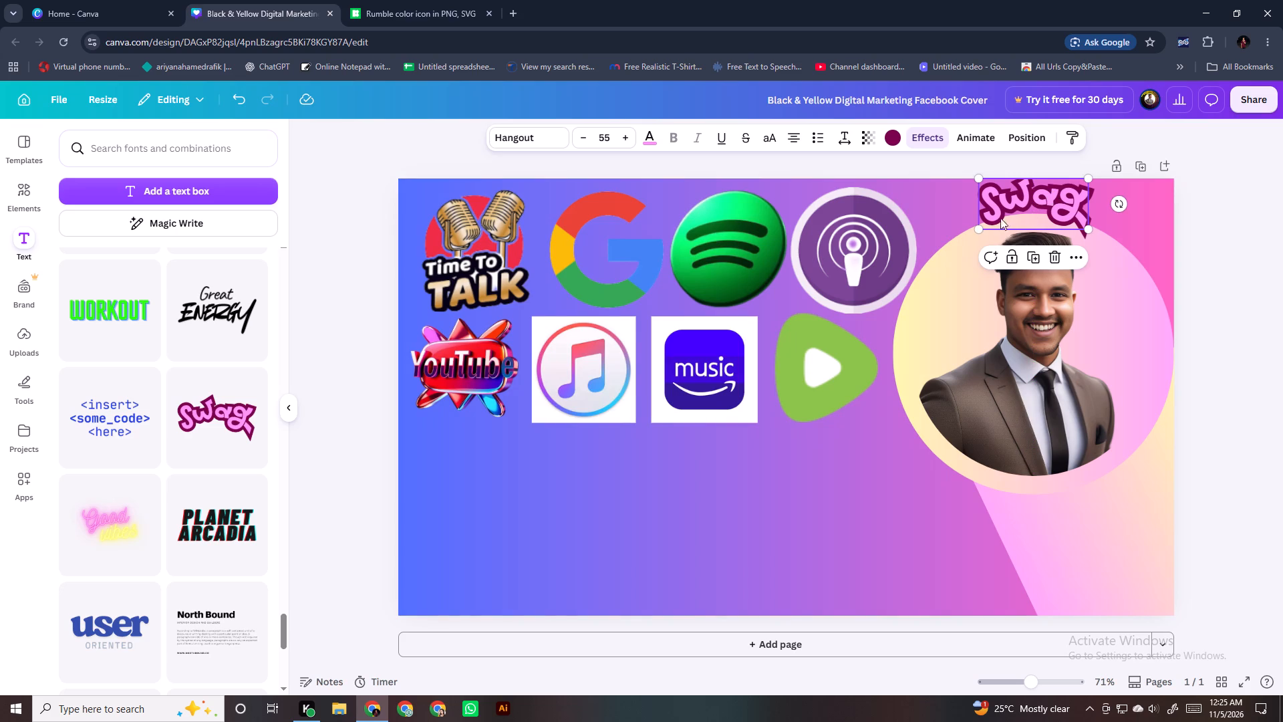
left_click_drag(977, 227, 967, 239)
key("Down")
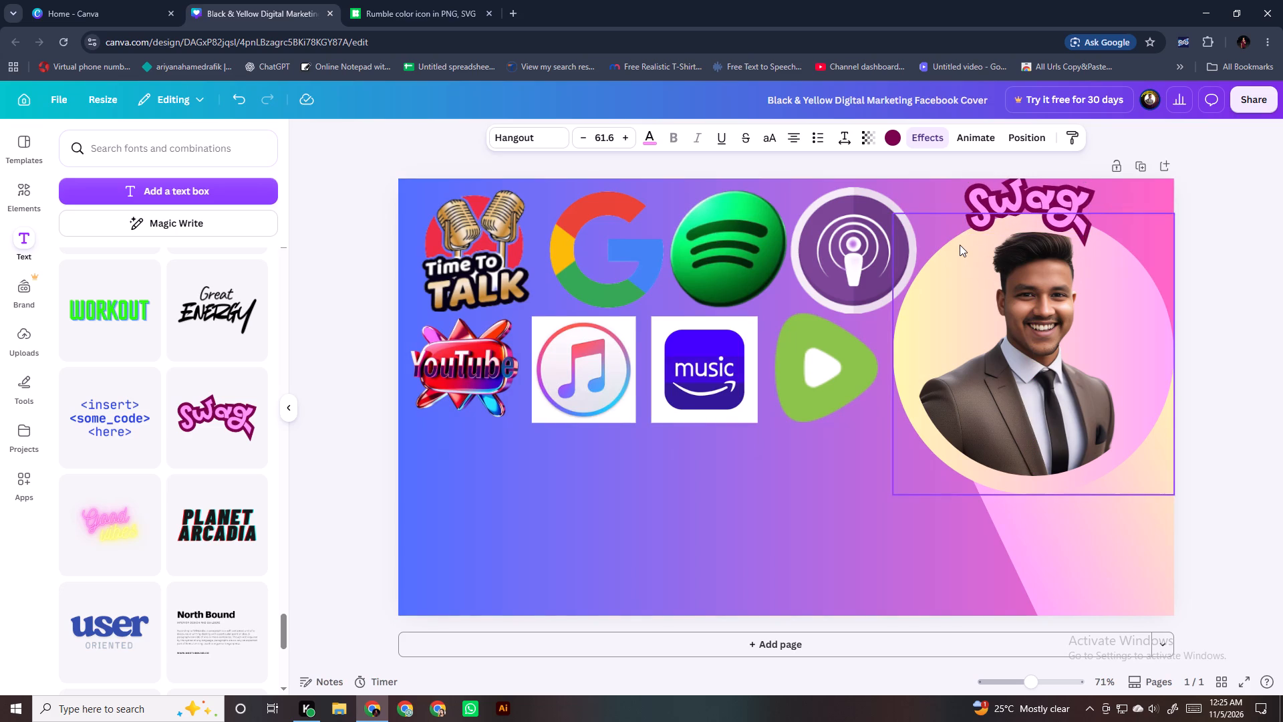
key("Down")
key("Down")
key("Up")
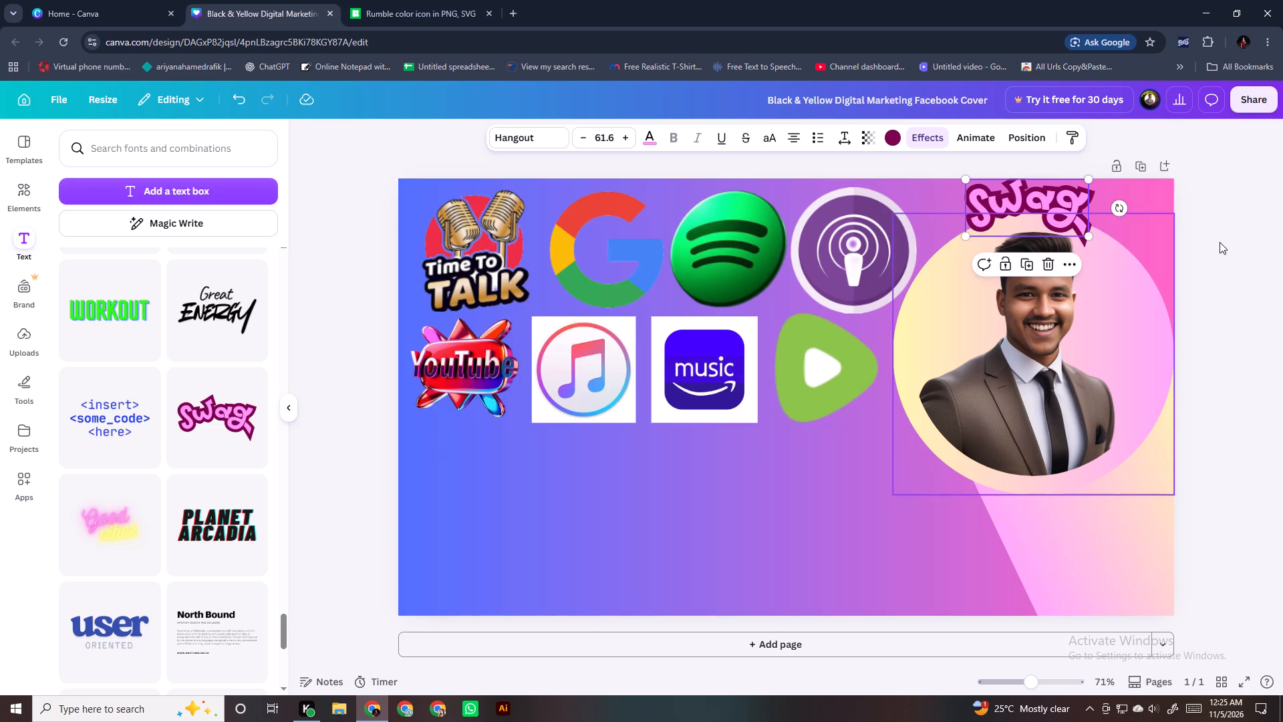
left_click(1220, 242)
left_click_drag(1042, 213, 483, 517)
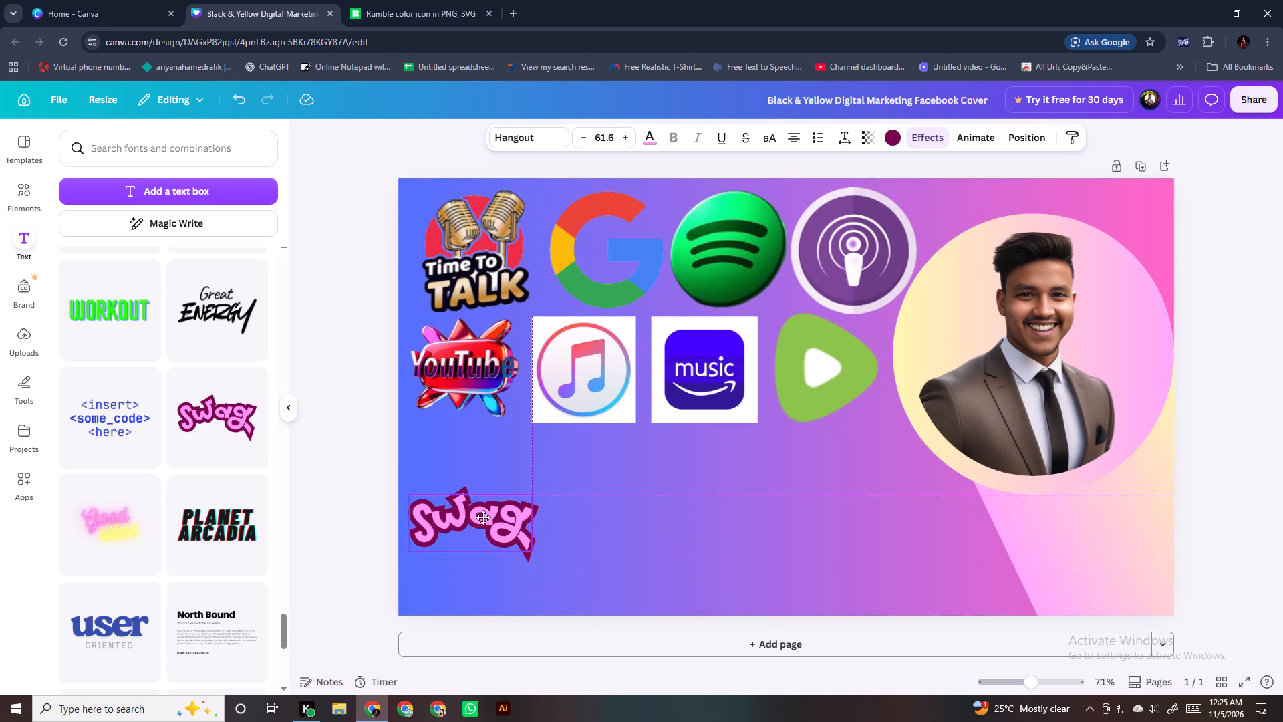
left_click_drag(483, 517, 480, 459)
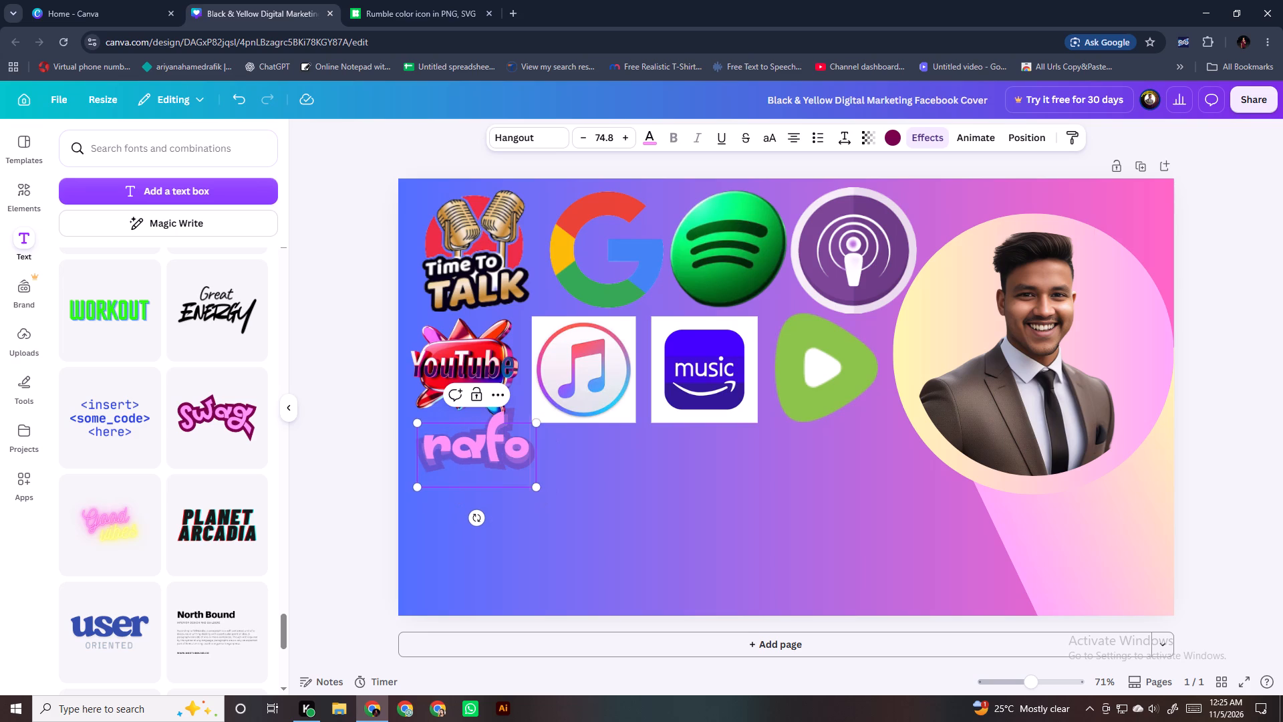
key("BackSpace")
type("ik")
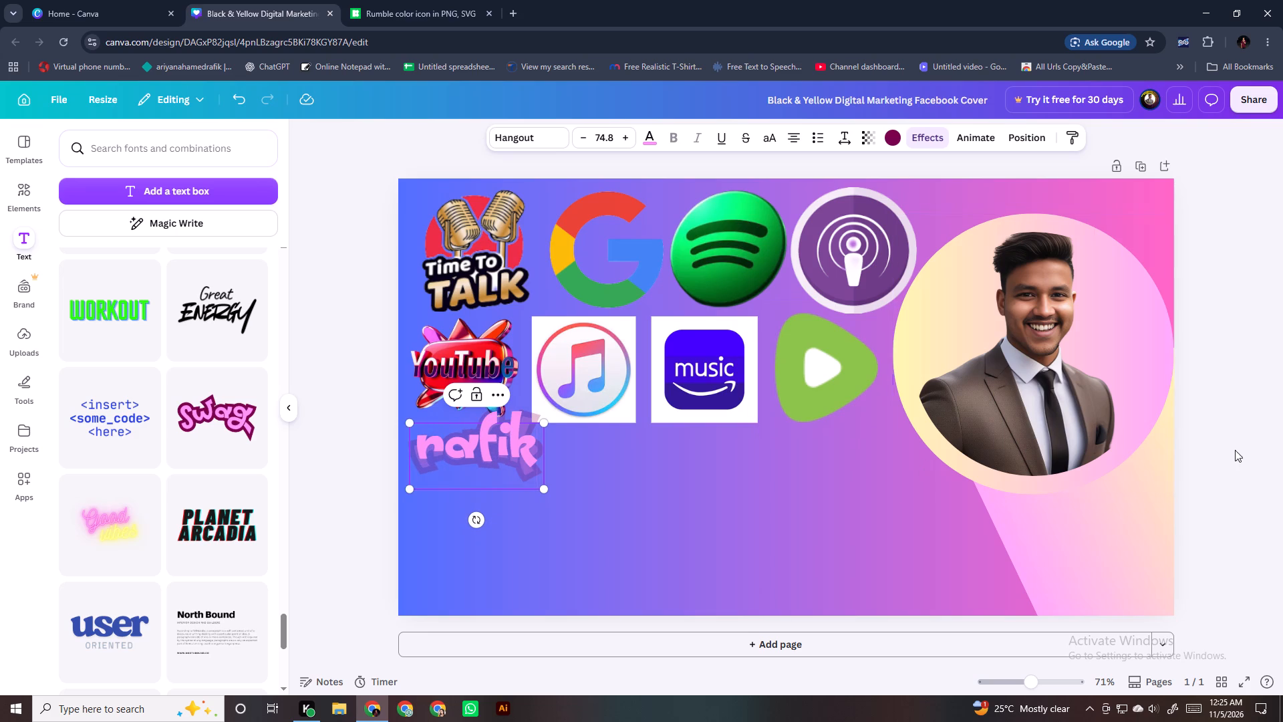
left_click(1271, 391)
Try several solid and gradient colours on the "rafik" text, ending on the default teal-to-yellow gradient.
left_click(494, 451)
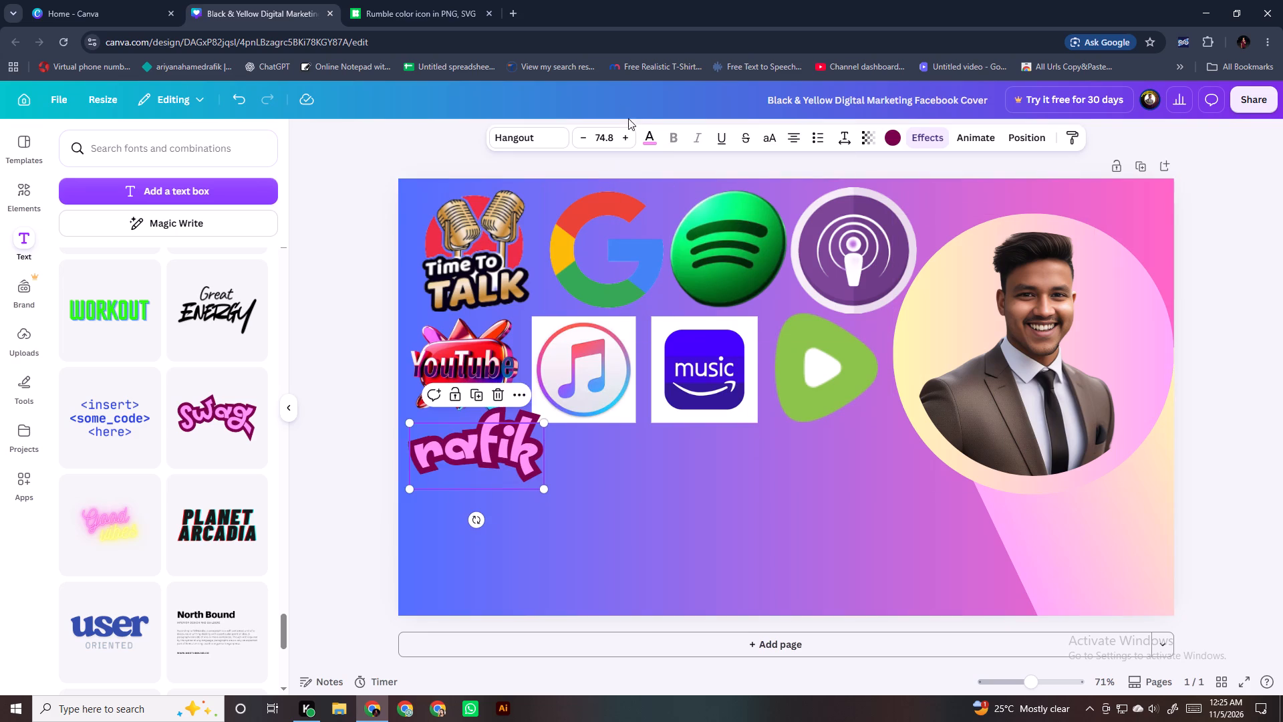
left_click(659, 142)
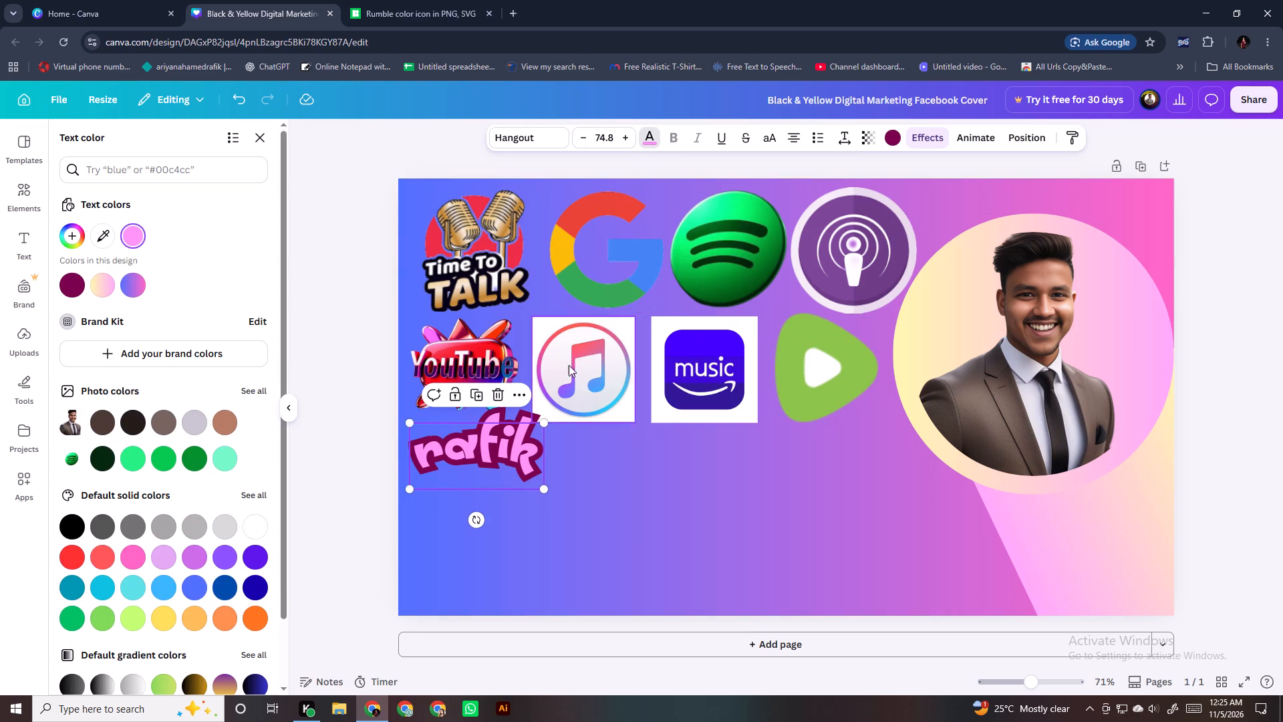
scroll(196, 641, "down", 9)
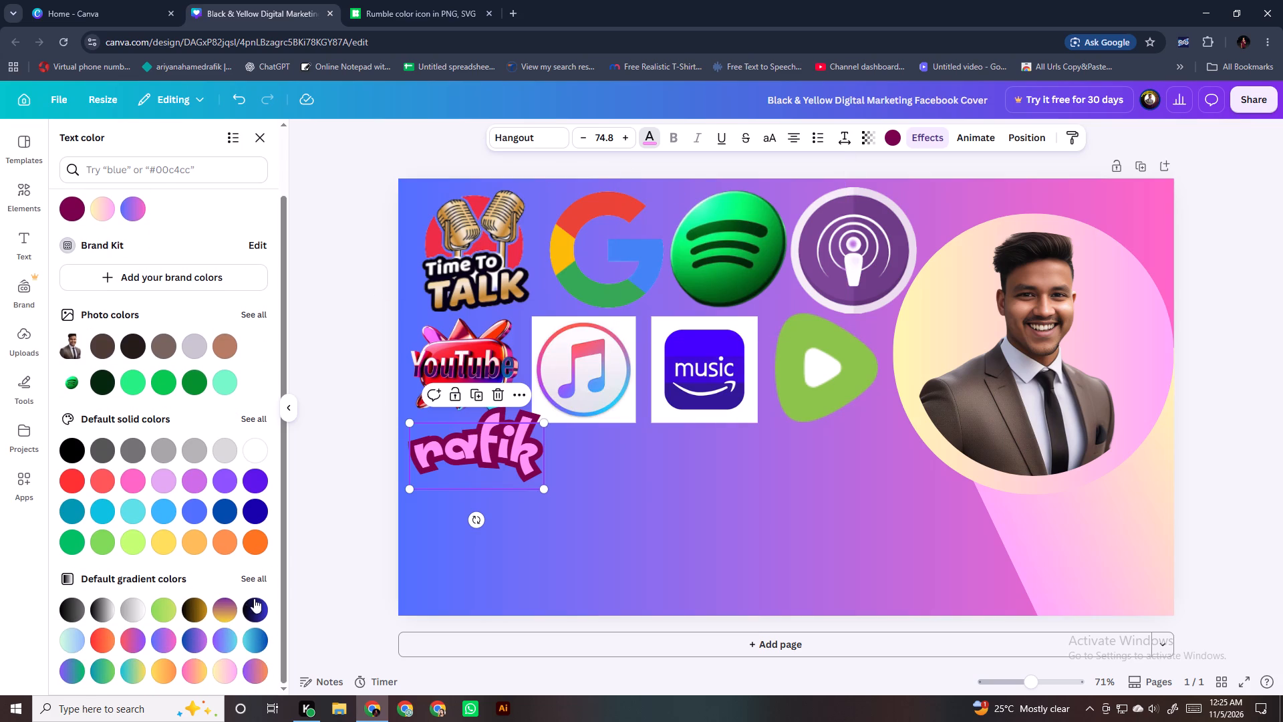
left_click(254, 598)
left_click(217, 677)
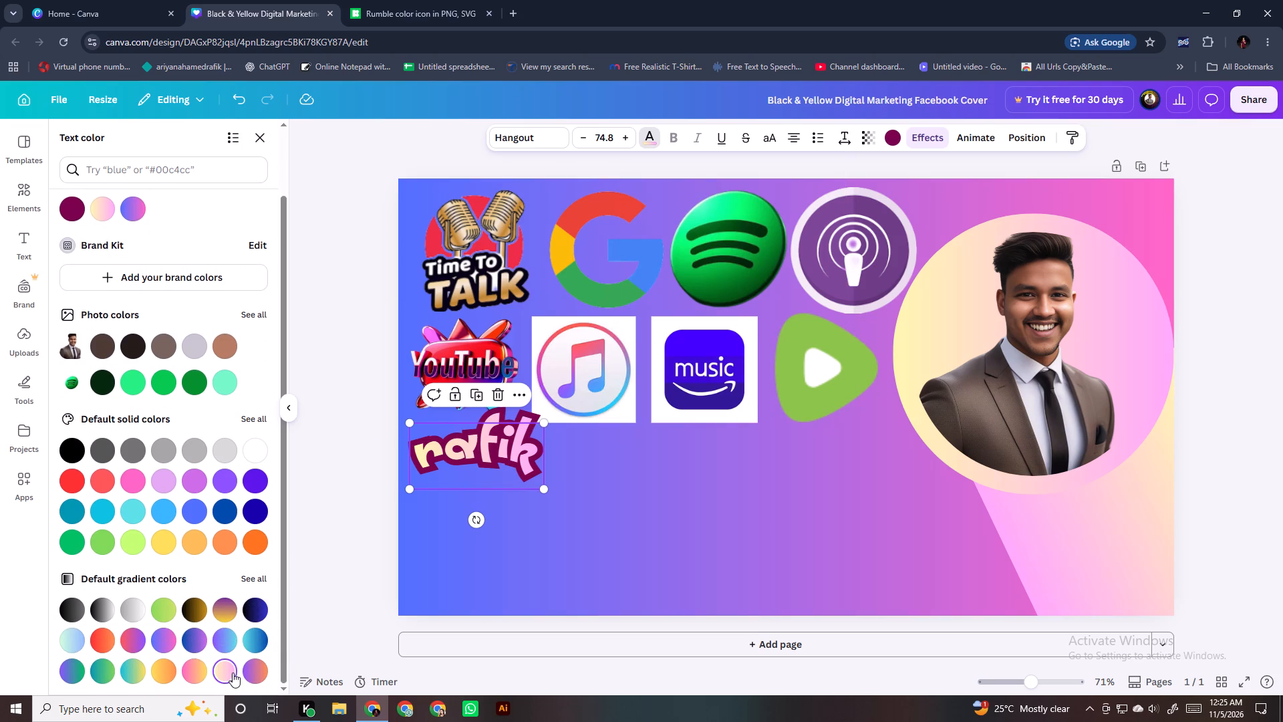
left_click(151, 382)
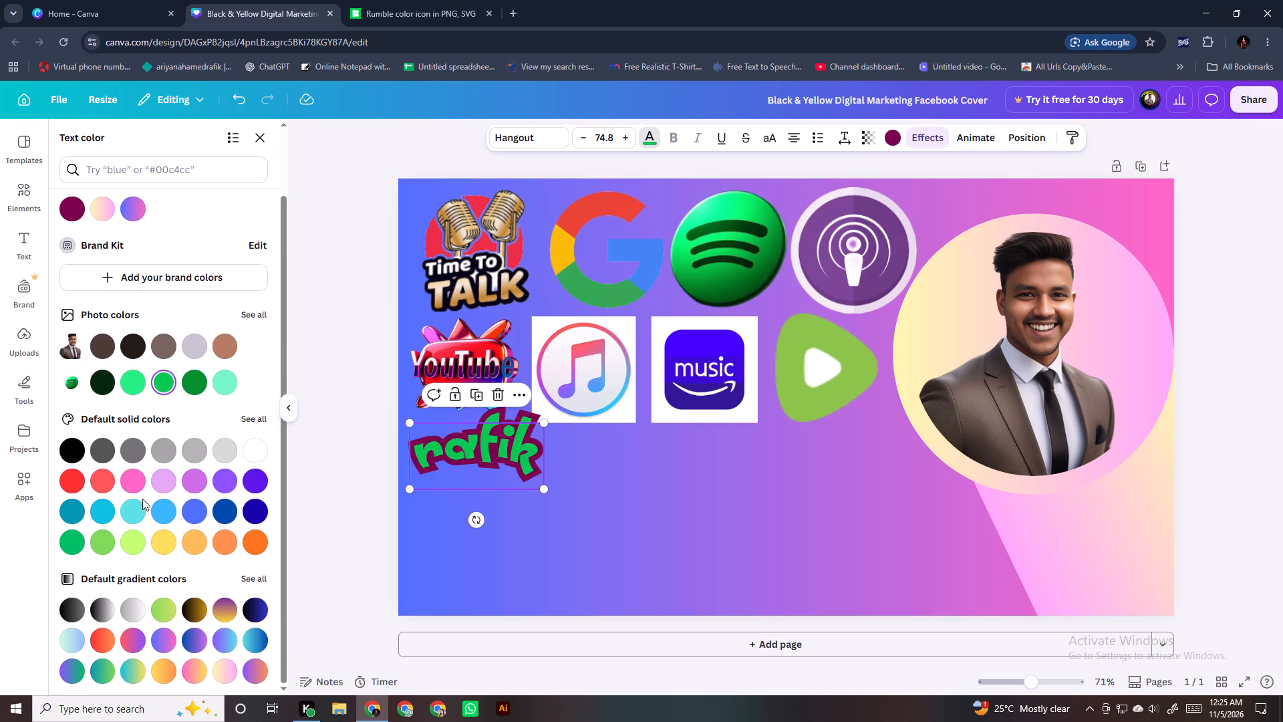
scroll(119, 544, "down", 1)
left_click(75, 538)
scroll(216, 584, "down", 2)
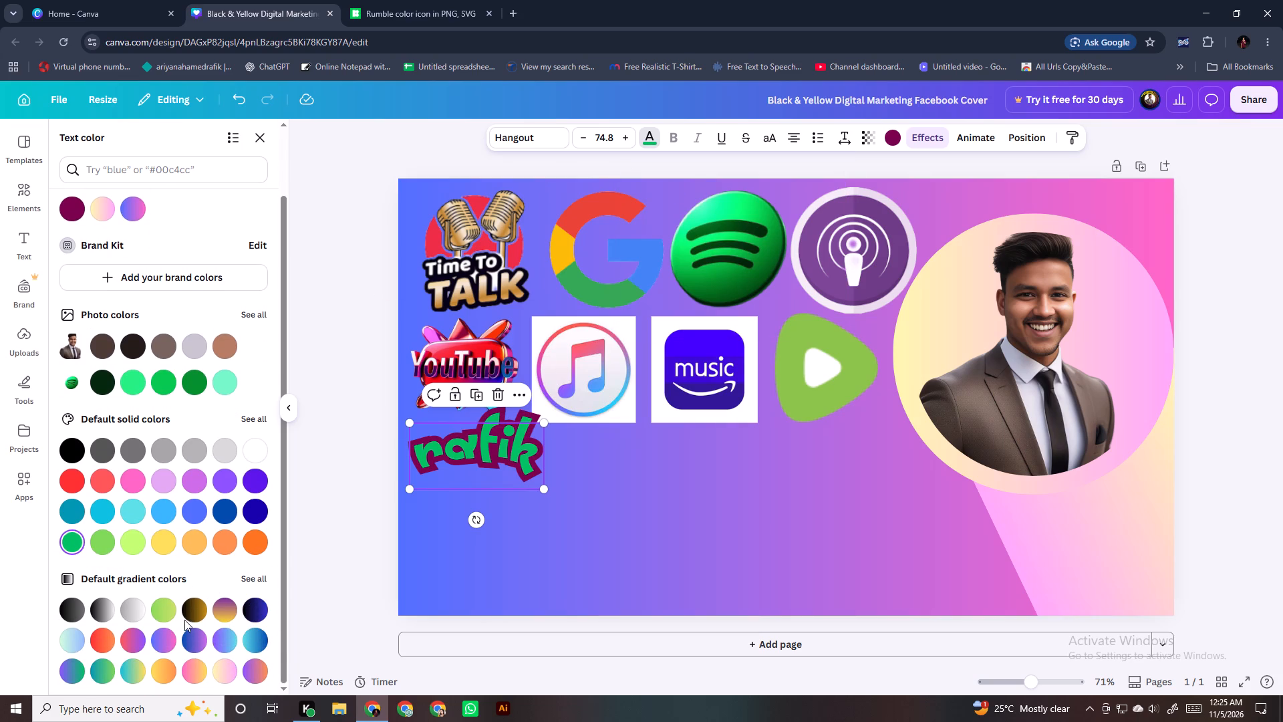
left_click(192, 610)
left_click(264, 611)
scroll(148, 642, "down", 5)
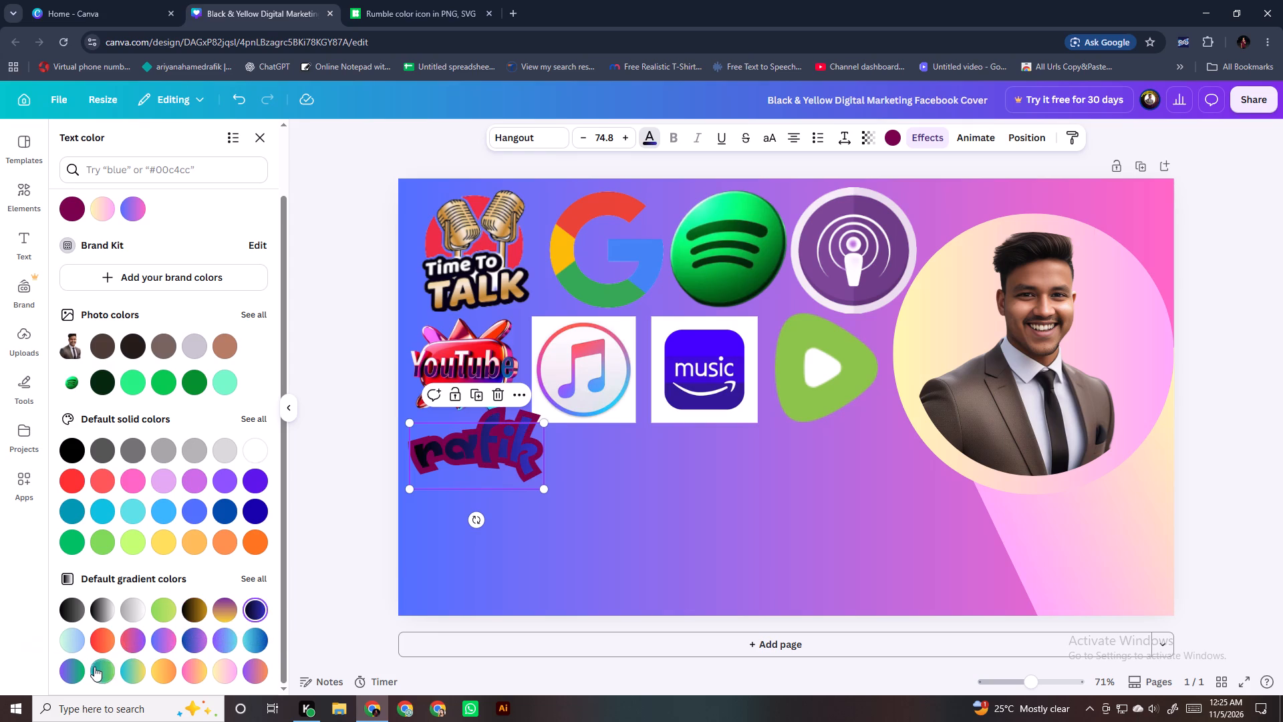
left_click(94, 671)
left_click(137, 673)
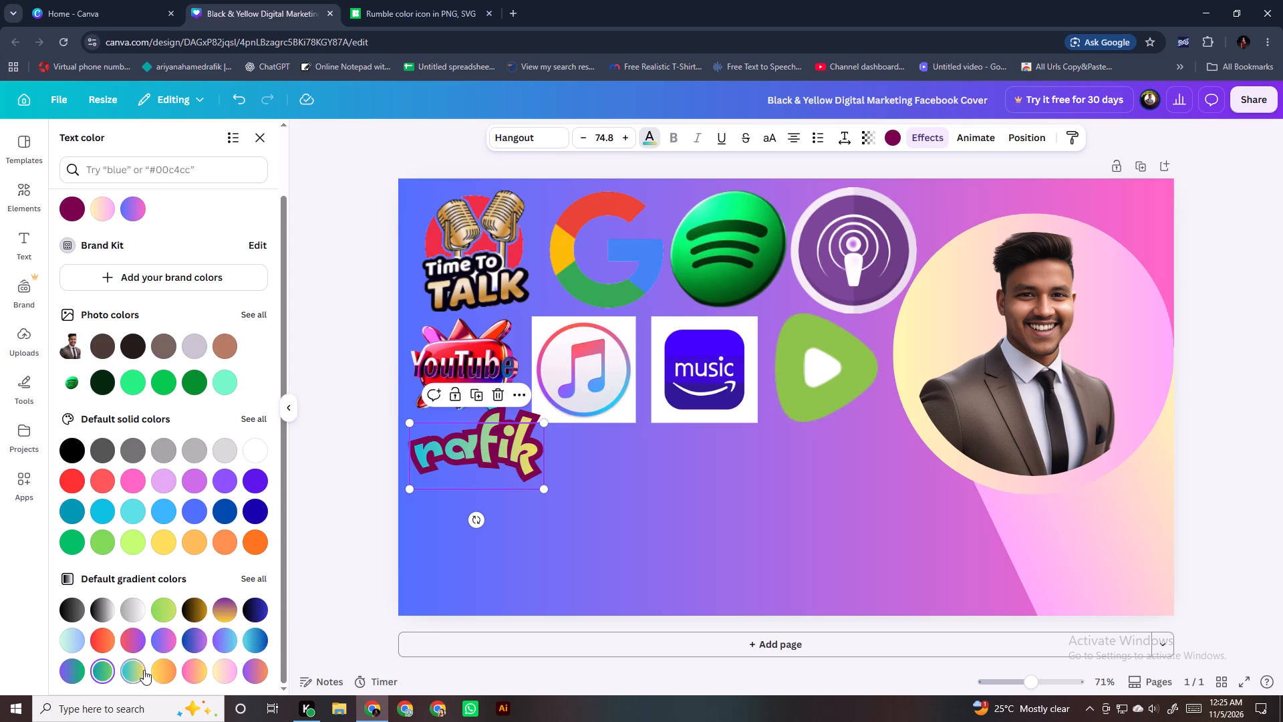
Apply the default teal-to-yellow gradient to the "rafik" text.
left_click(144, 670)
double_click(1224, 329)
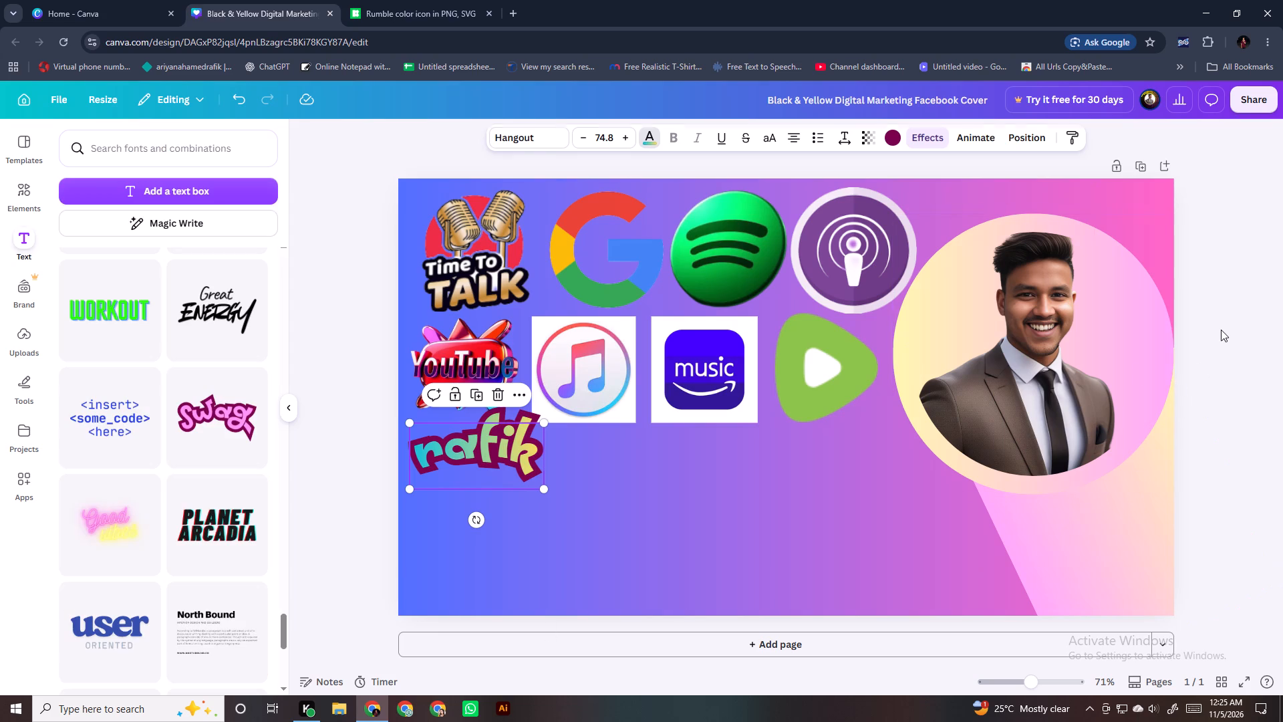
Nudge the "rafik" text down and slightly left to clear the YouTube logo, and enlarge it to size 76.7.
left_click(497, 431)
key("Down")
key("Down")
key("Down")
key("Down")
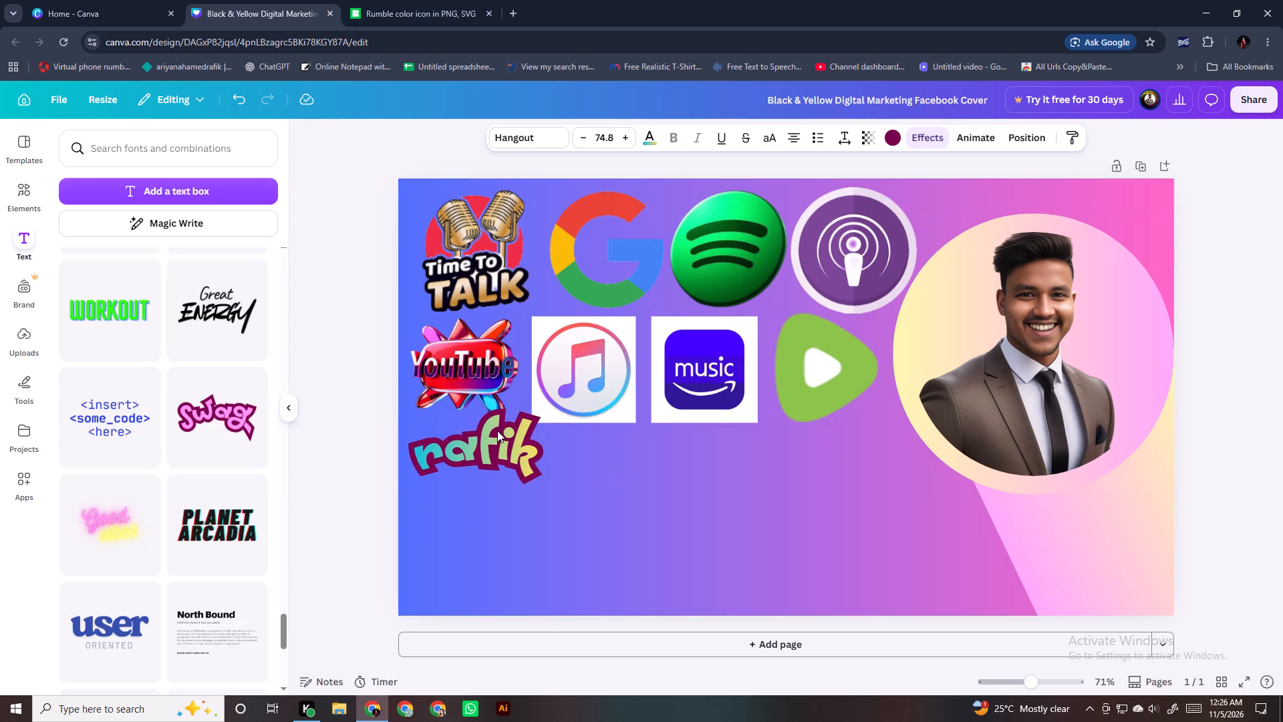
key("Down")
key("Down")
key("Left")
key("Left")
key("Left")
key("Left")
key("Left")
key("Left")
key("Left")
key("Down")
key("Down")
key("Down")
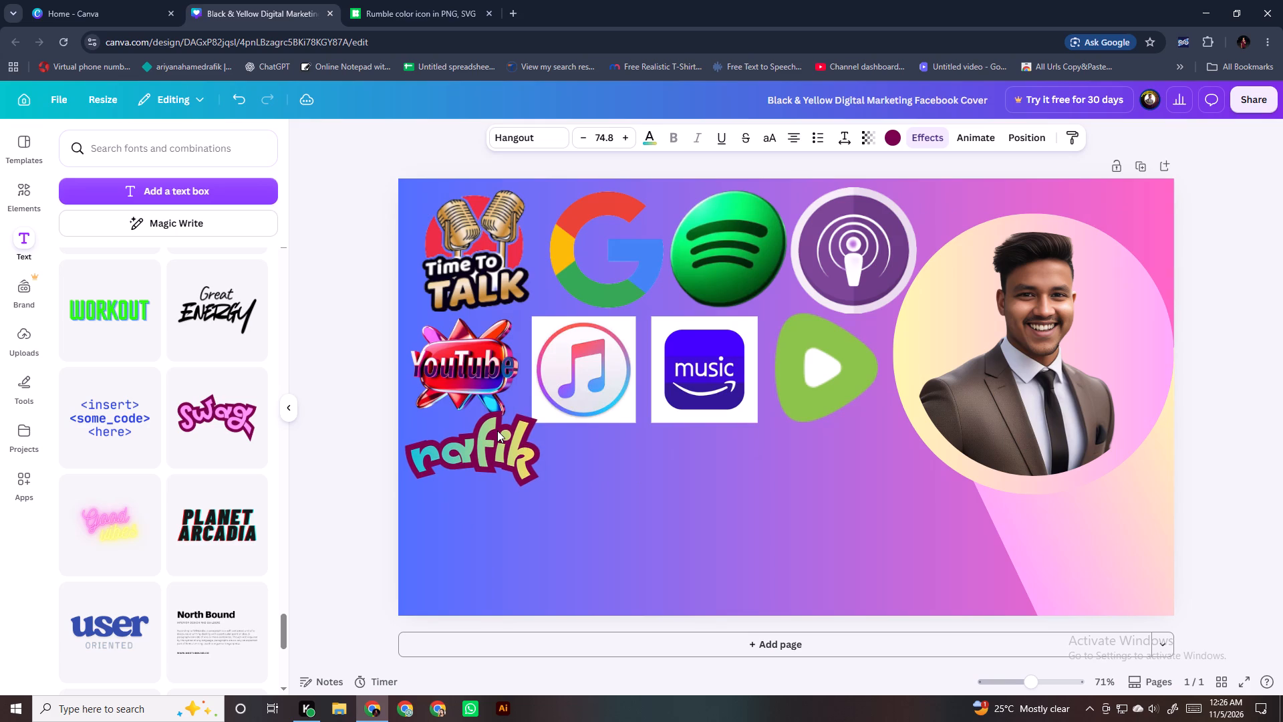
key("Down")
key("Down")
key("Down")
key("Down")
key("Down")
key("Down")
key("Down")
key("Down")
key("Down")
key("Down")
key("Down")
key("Down")
key("Down")
key("Down")
key("Down")
key("Down")
key("Down")
key("Left")
key("Left")
key("Left")
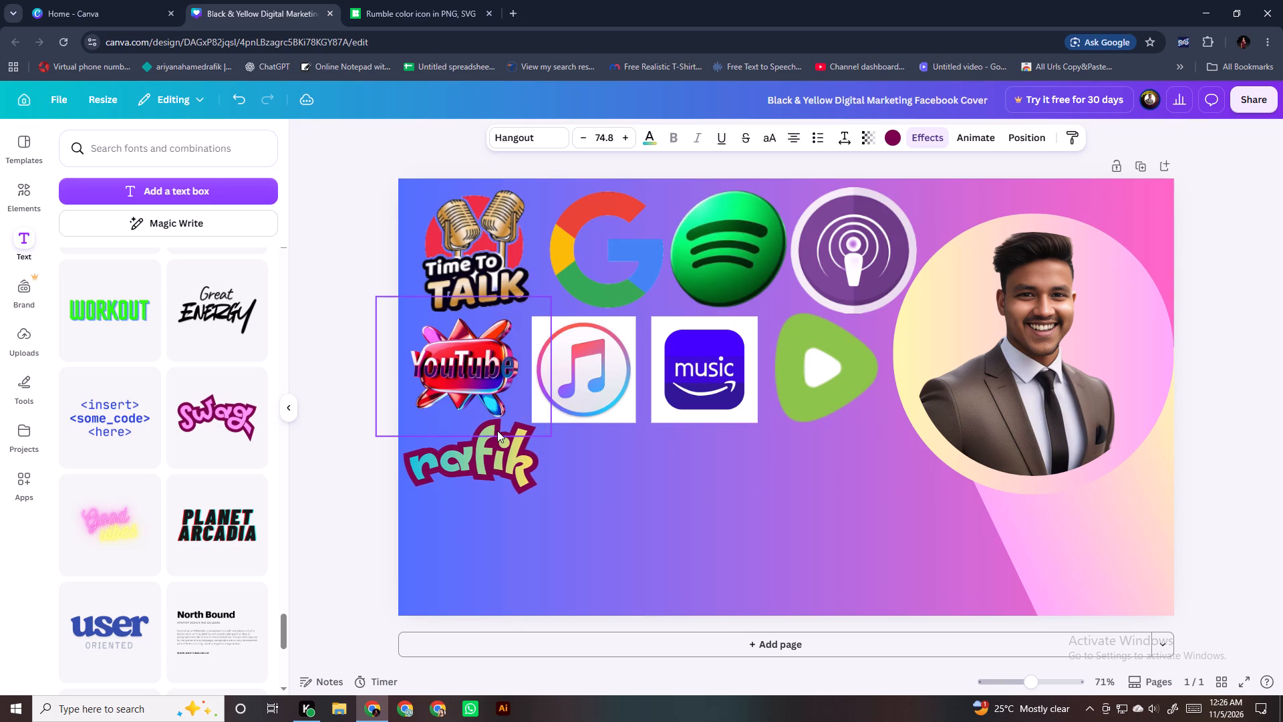
key("Left")
key("Left")
key("Down")
key("Down")
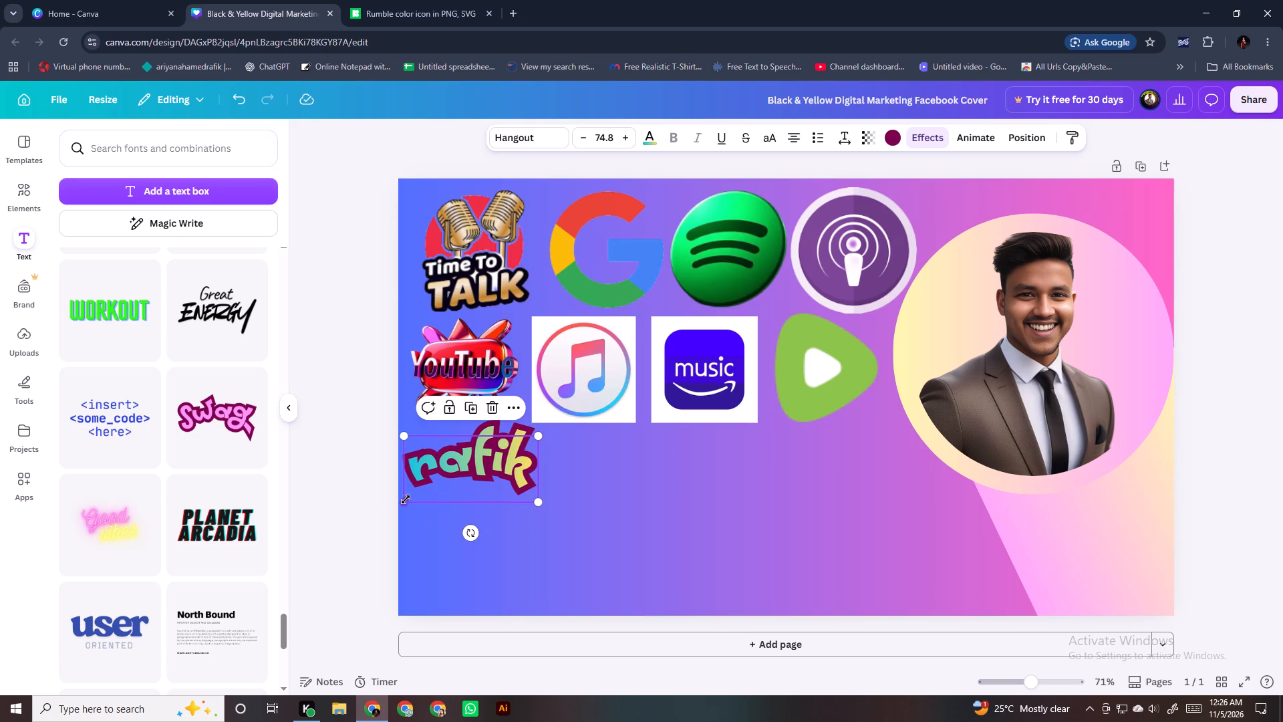
left_click_drag(406, 501, 406, 507)
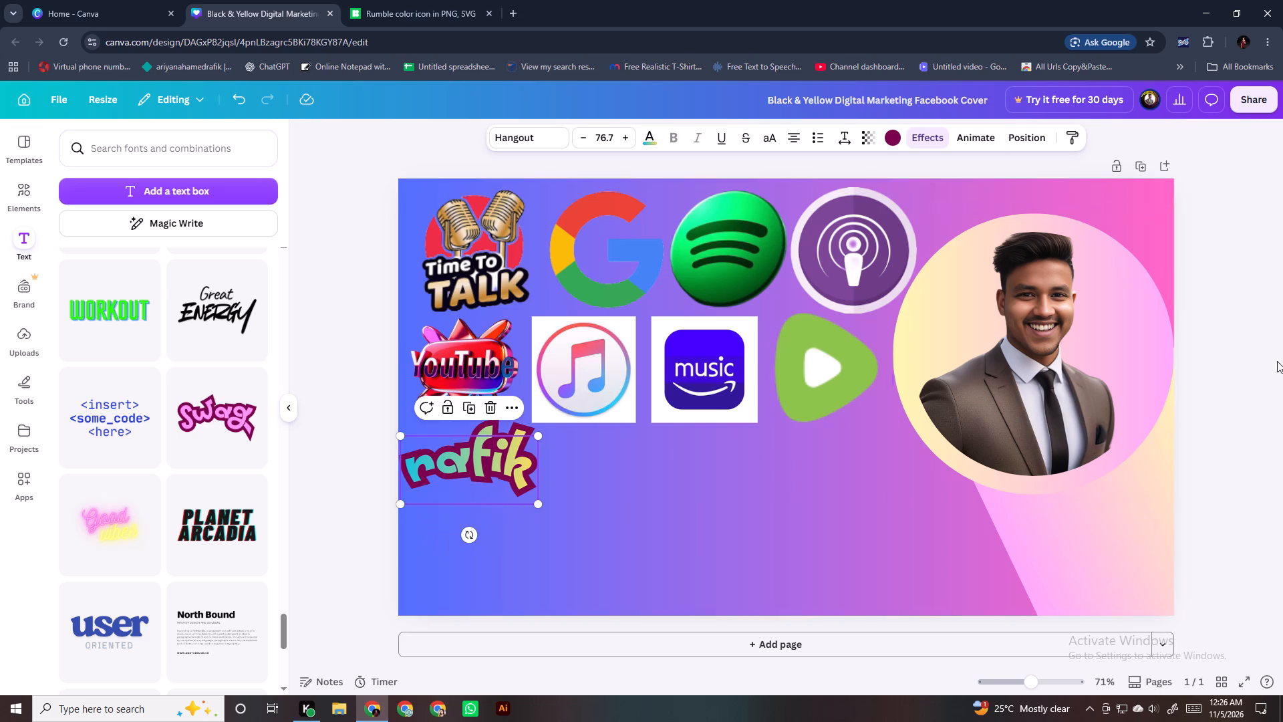
left_click(1282, 314)
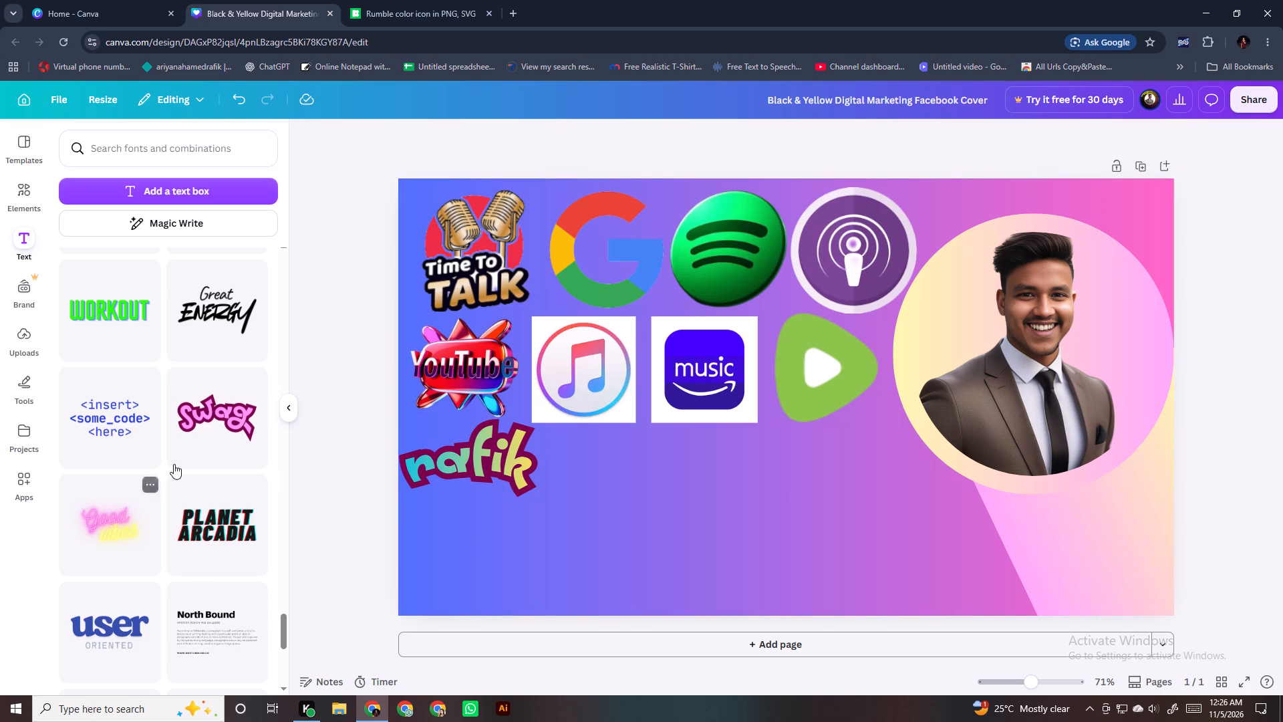
Find the blue "NEED YOUR TAKE" font combination, add it to the cover and shrink it to size 66.2.
scroll(182, 479, "down", 16)
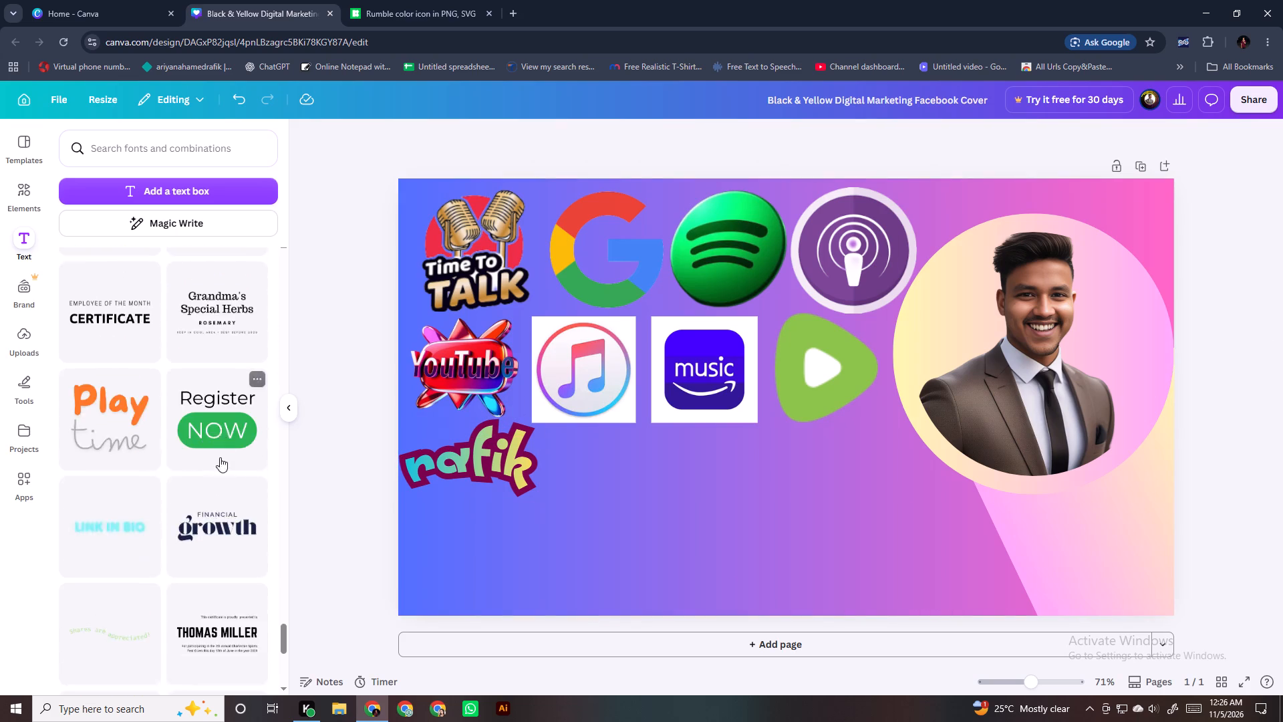
scroll(220, 457, "down", 14)
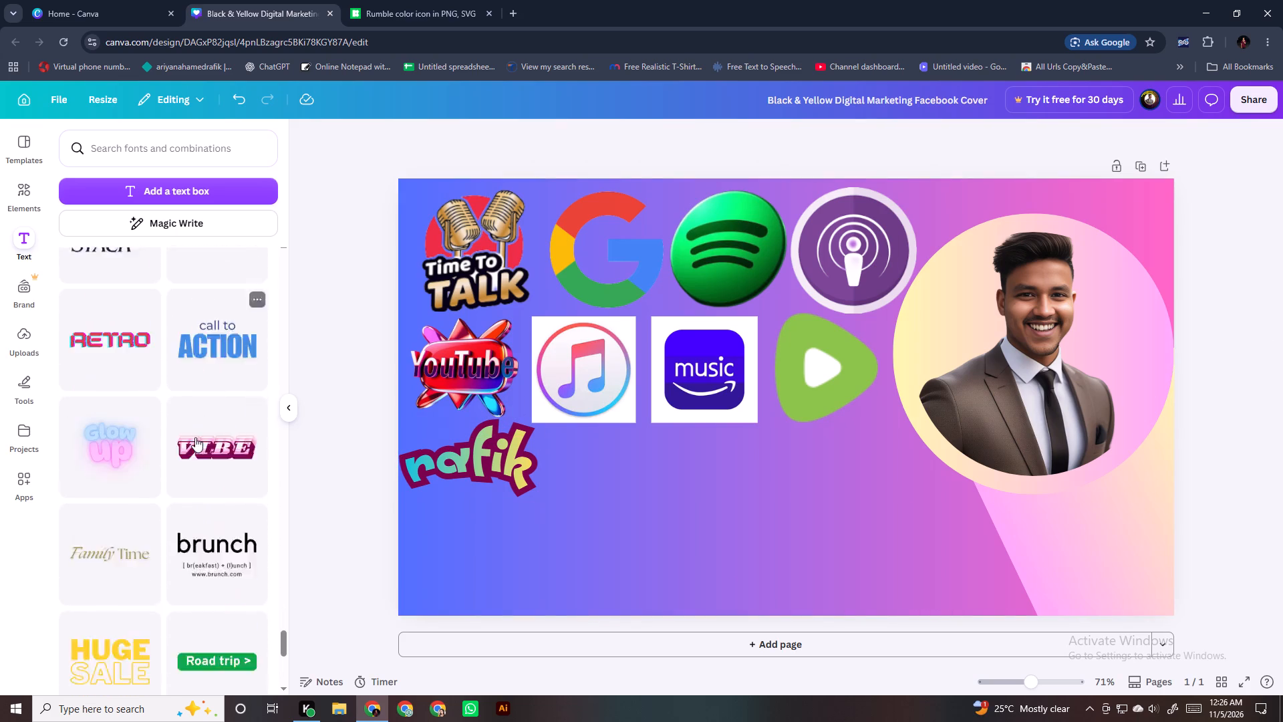
scroll(196, 421, "down", 4)
scroll(152, 386, "down", 10)
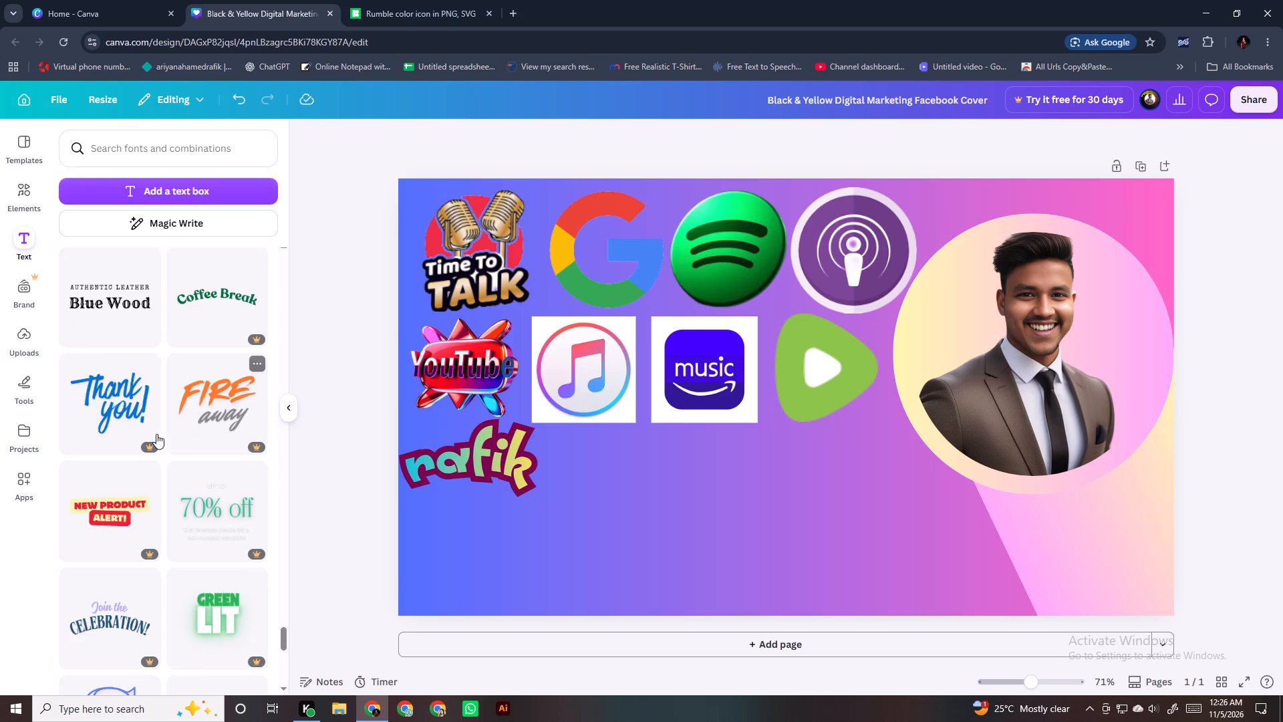
scroll(156, 434, "down", 17)
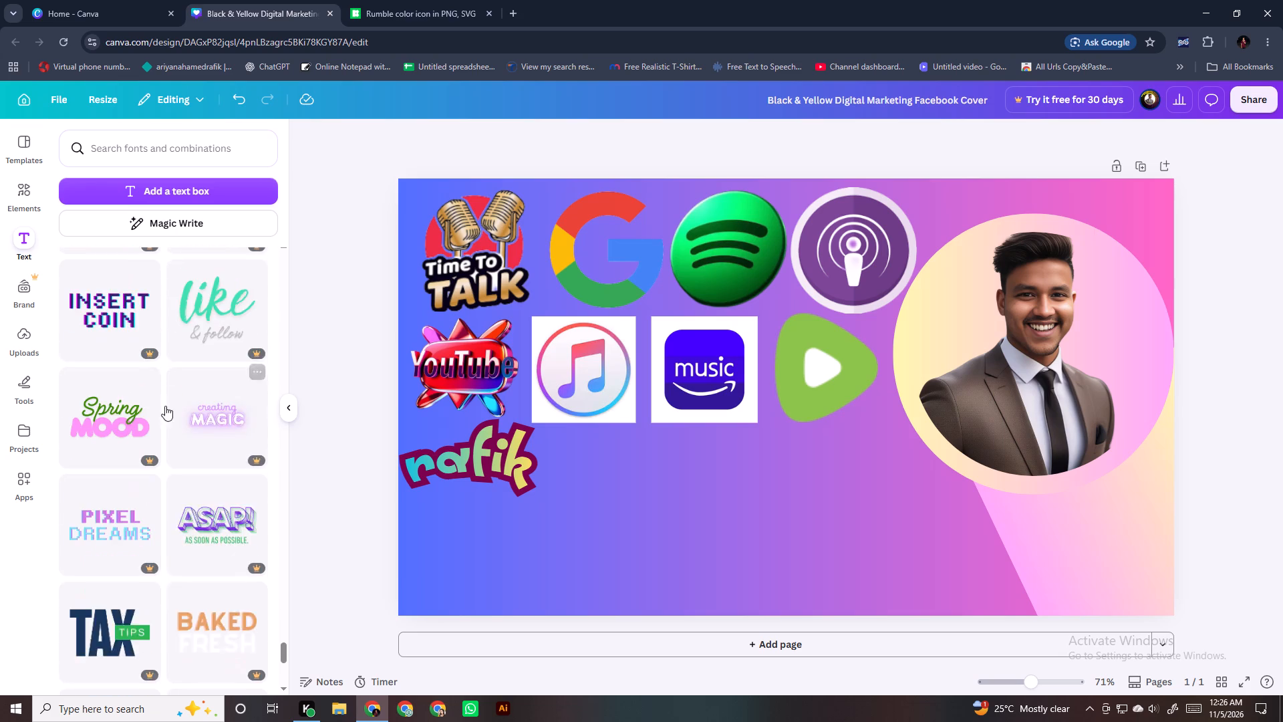
scroll(67, 395, "down", 10)
scroll(180, 370, "down", 6)
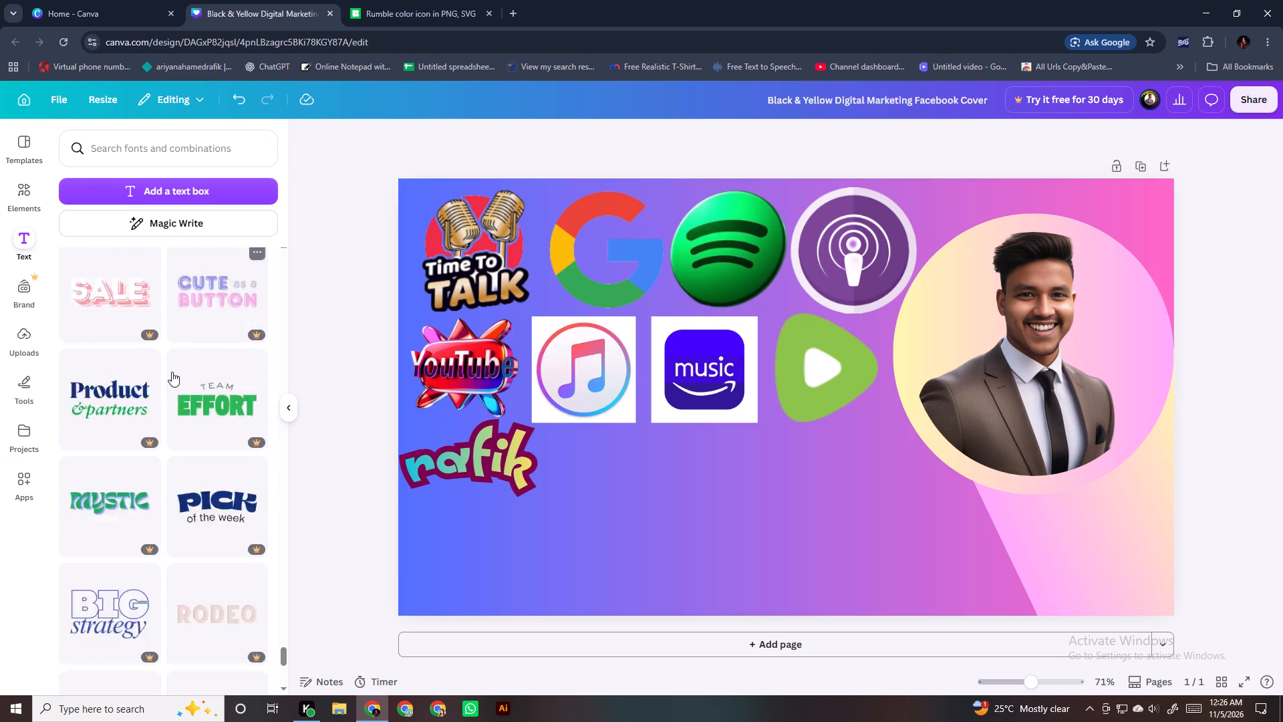
scroll(172, 372, "down", 5)
scroll(108, 366, "down", 2)
scroll(189, 389, "down", 18)
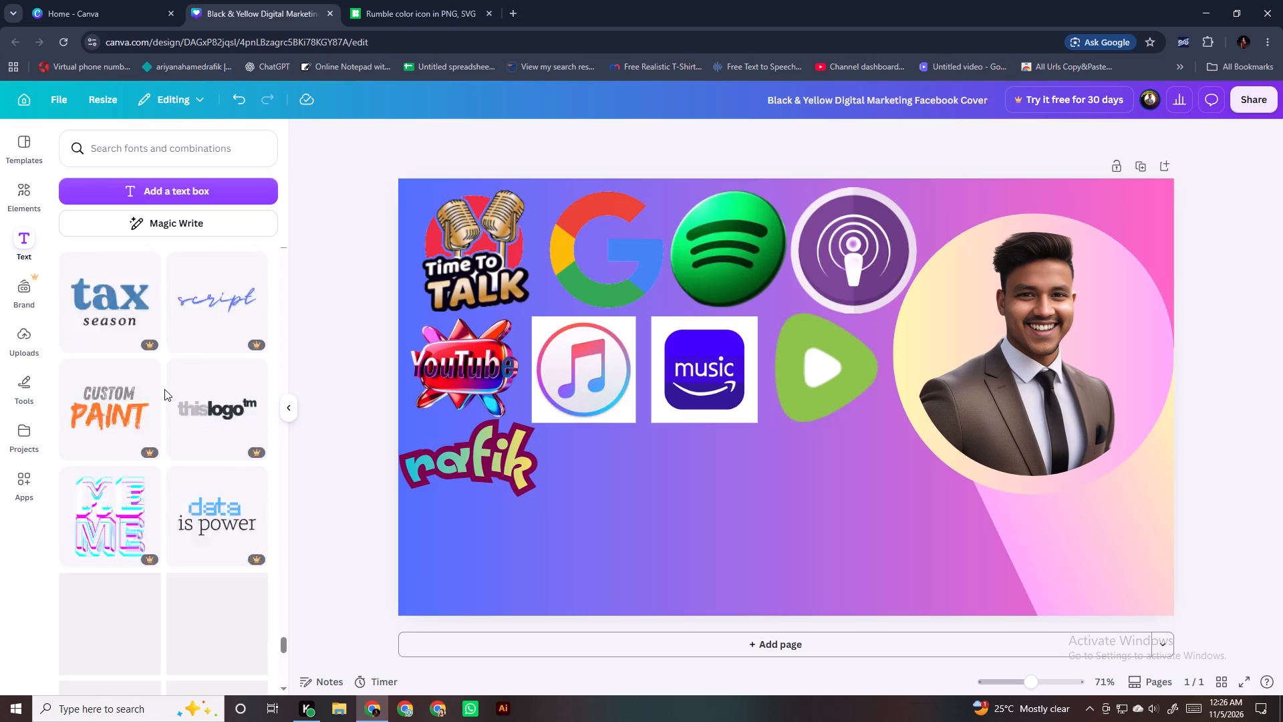
scroll(164, 389, "down", 6)
scroll(164, 389, "up", 2)
scroll(164, 389, "down", 7)
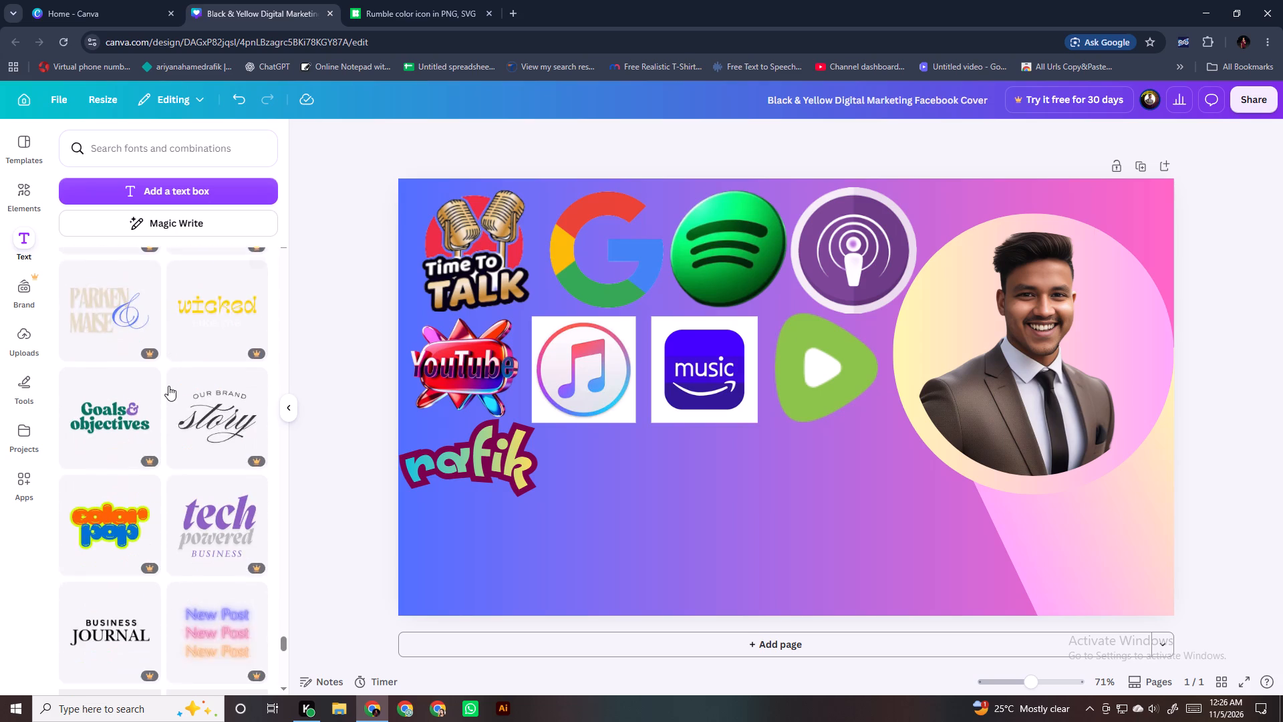
scroll(168, 386, "down", 20)
scroll(168, 386, "down", 3)
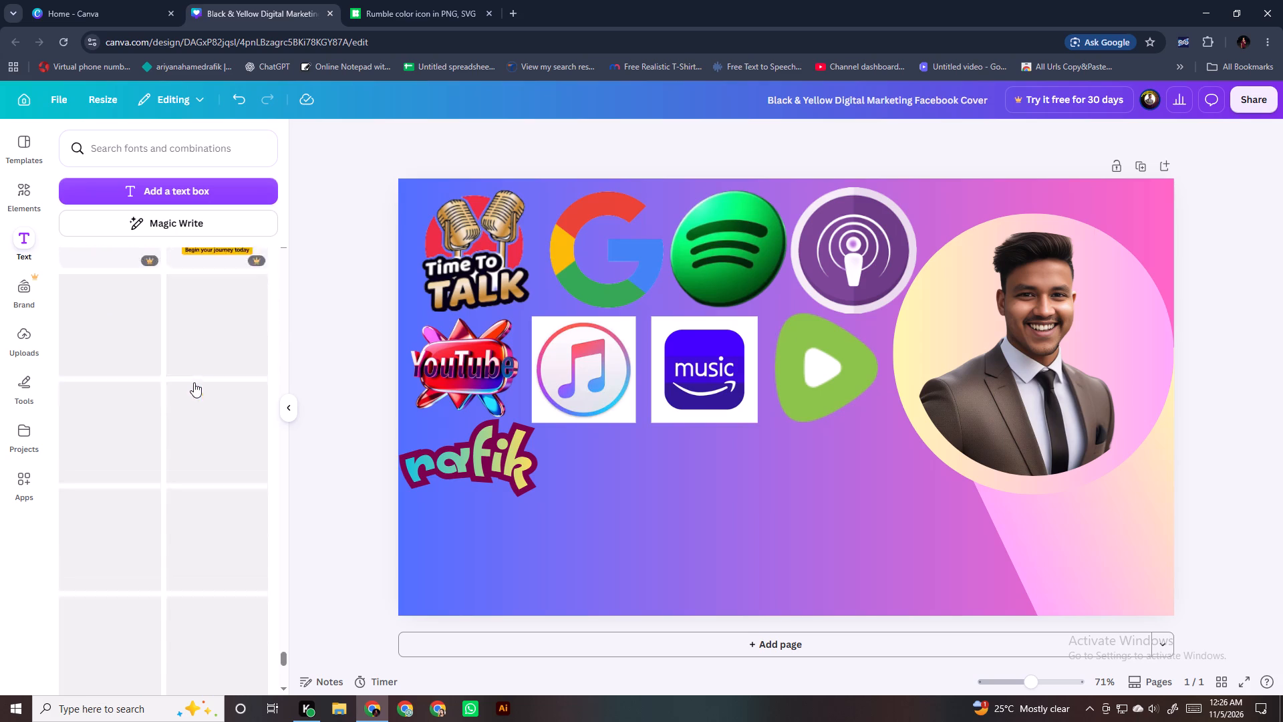
scroll(194, 382, "down", 2)
scroll(188, 385, "up", 5)
scroll(190, 384, "down", 20)
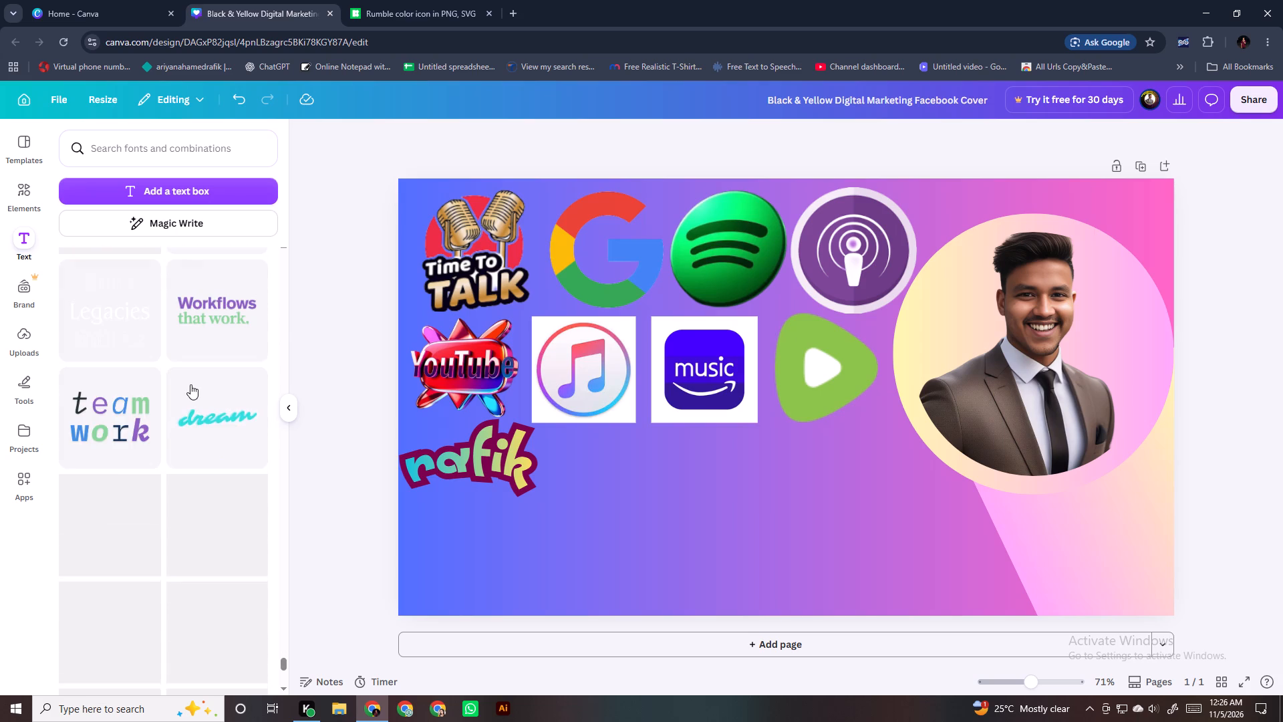
scroll(154, 388, "down", 6)
scroll(158, 392, "up", 2)
scroll(158, 392, "down", 15)
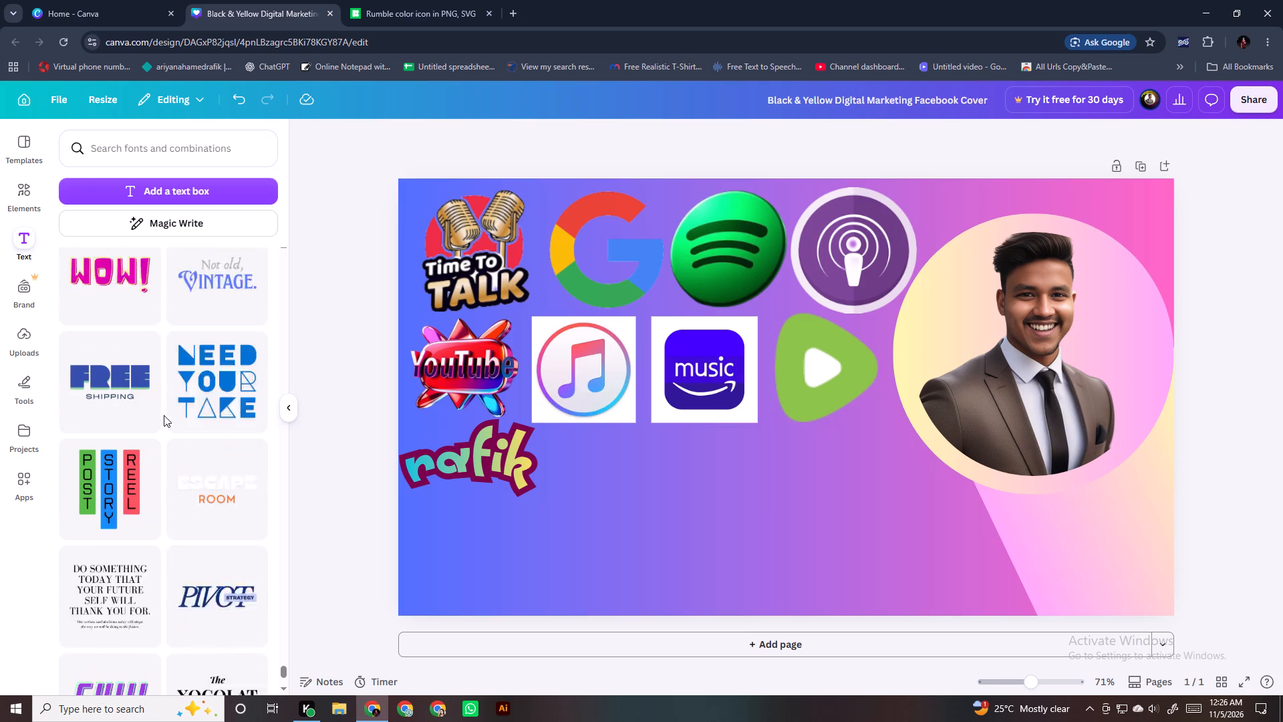
left_click(198, 355)
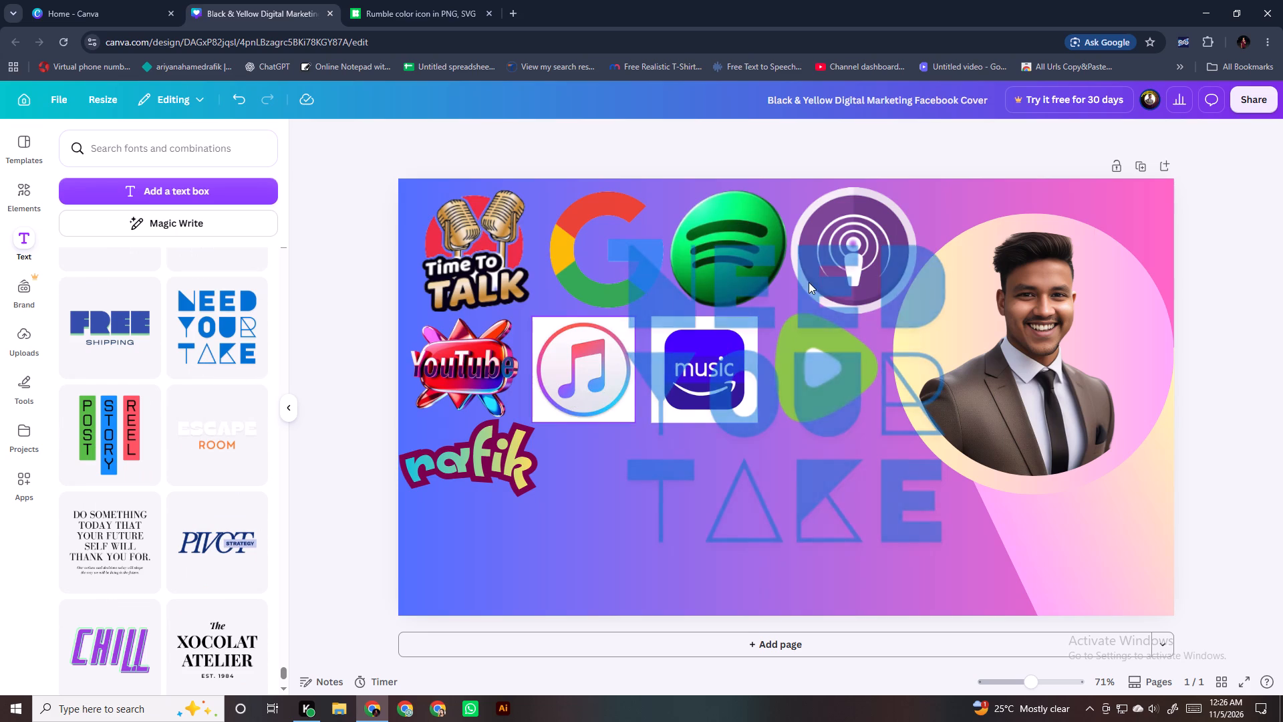
left_click_drag(948, 221, 801, 356)
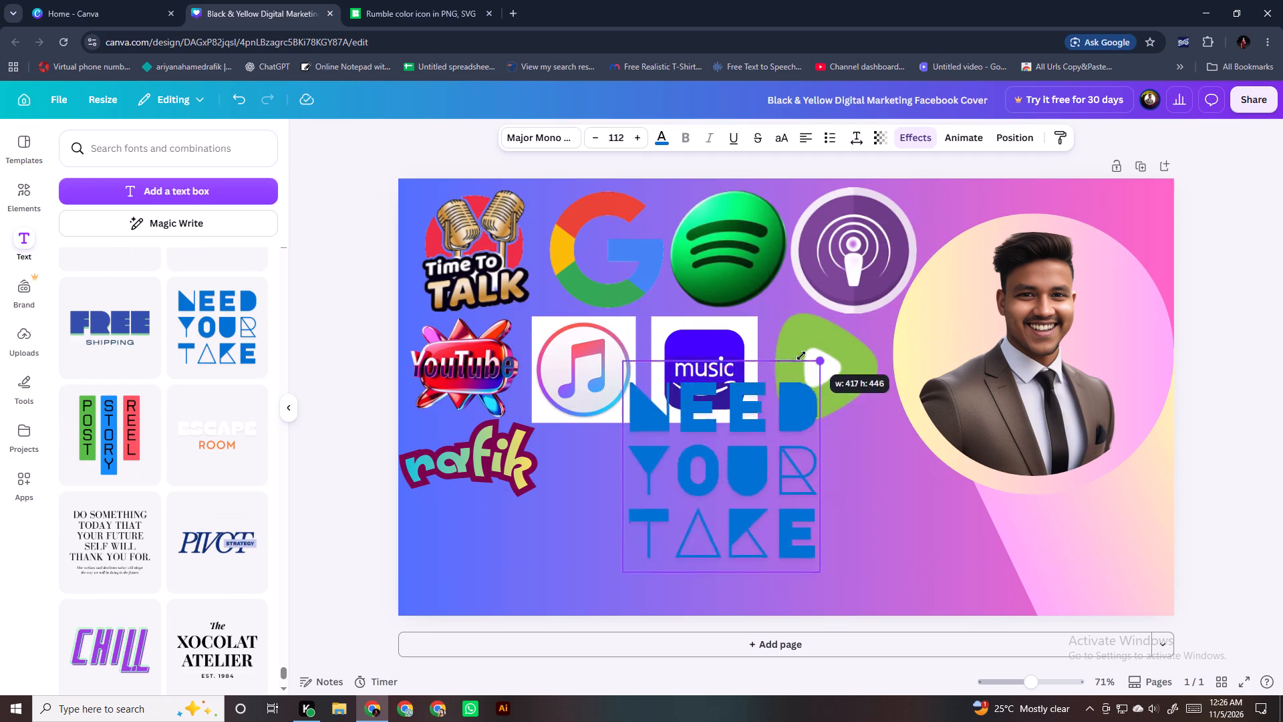
left_click_drag(801, 356, 734, 441)
Place the "NEED YOUR TAKE" text under "rafik" in the cover's bottom-left corner, enlarged to size 68.8.
left_click_drag(701, 487, 490, 529)
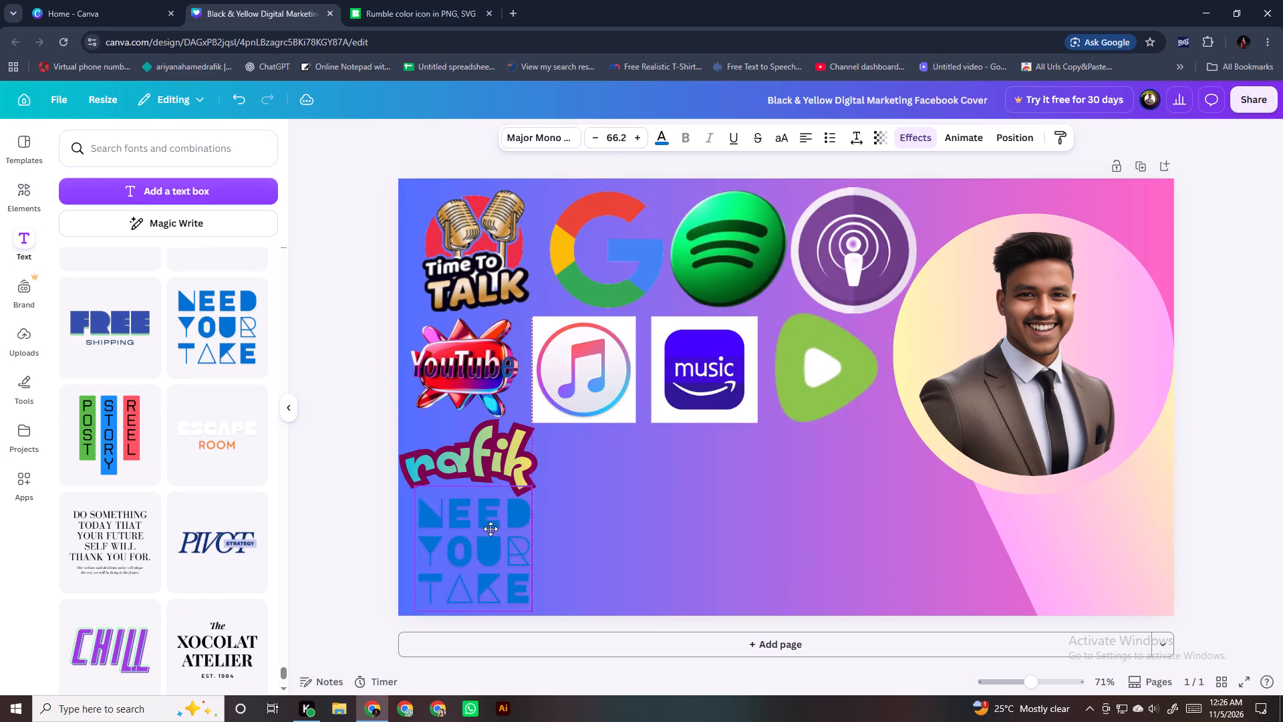
left_click_drag(490, 529, 484, 524)
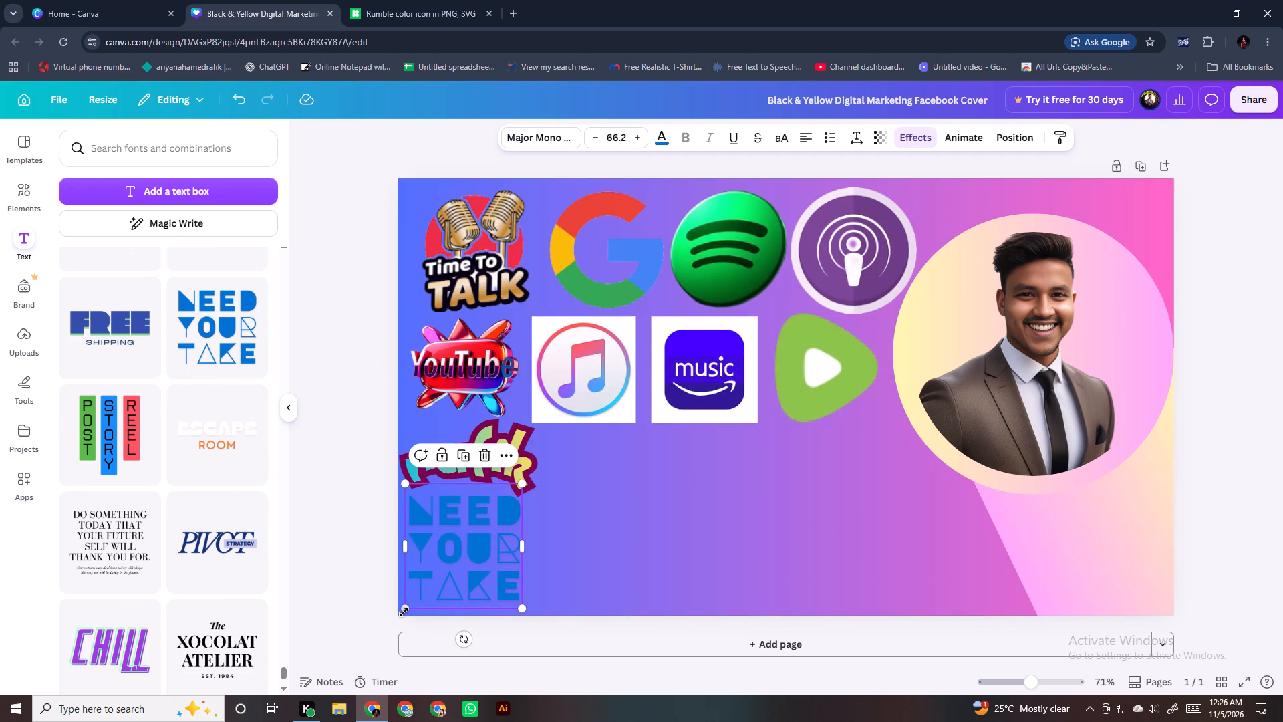
left_click_drag(404, 612, 398, 612)
key("Right")
key("Right")
key("Right")
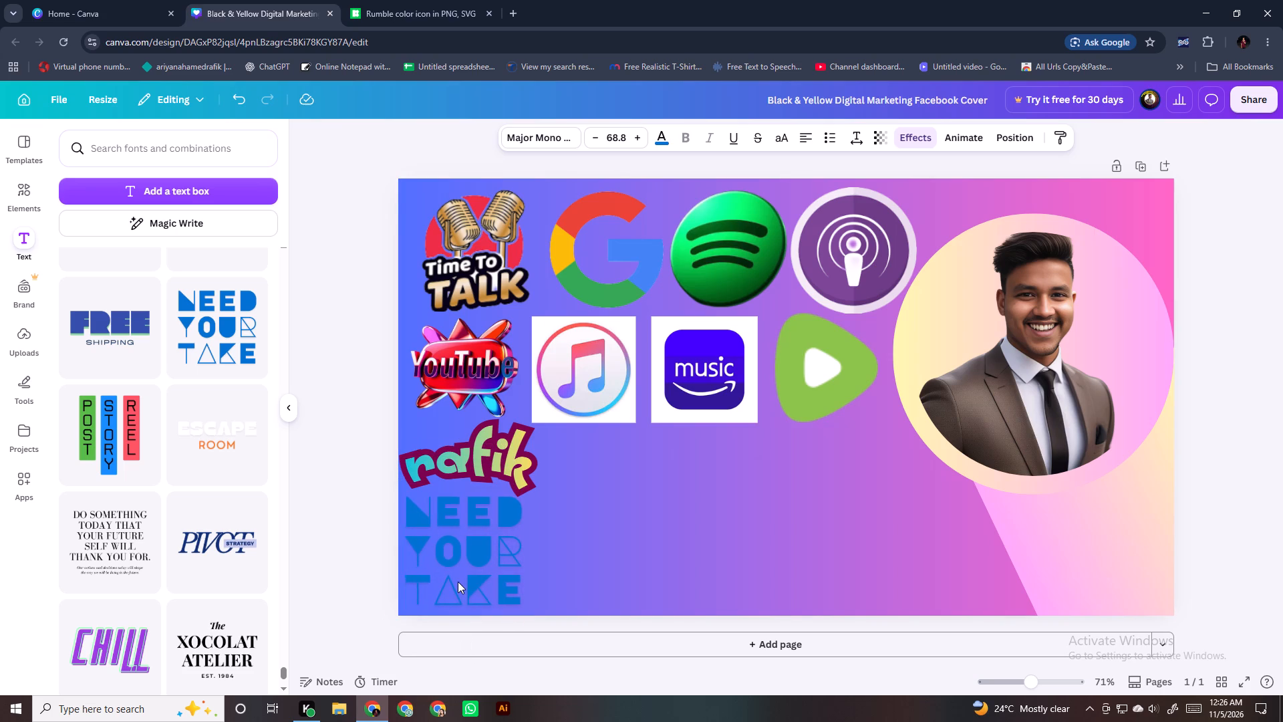
key("Down")
key("Down")
key("Down")
key("Down")
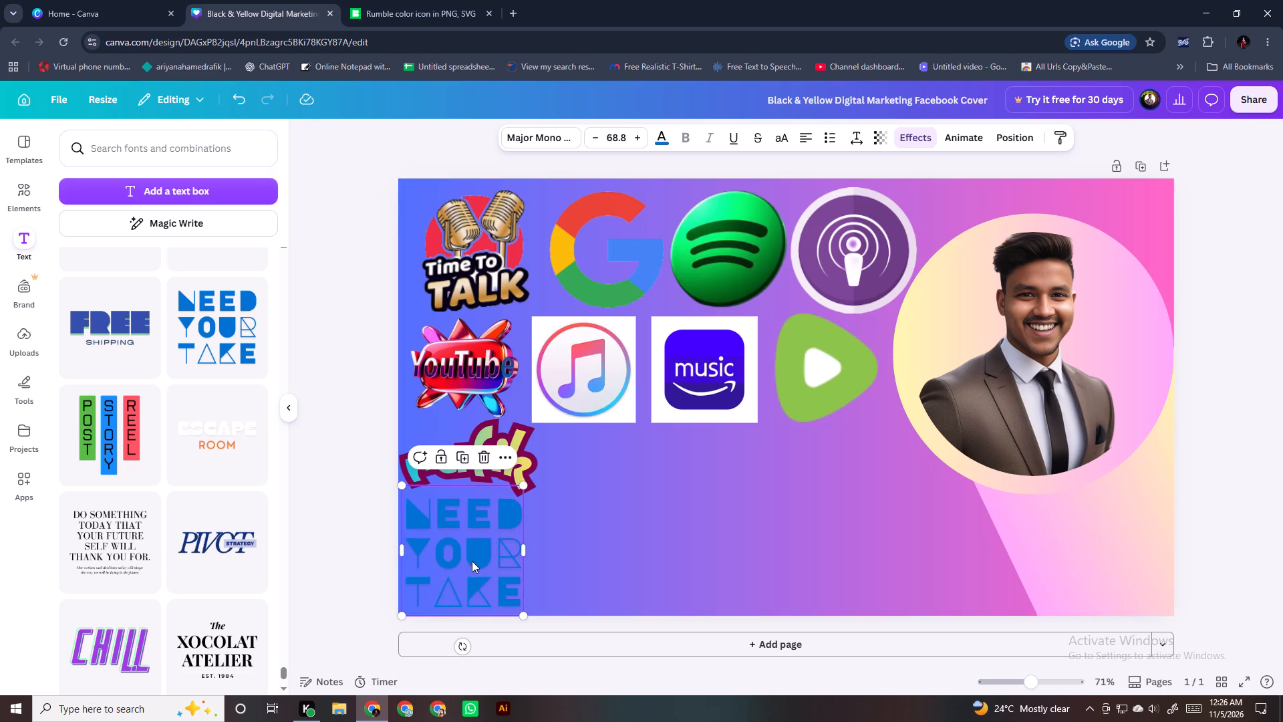
left_click(472, 561)
left_click(1278, 428)
Try several default gradients on the "NEED YOUR TAKE" text, ending on the pale yellow-to-pink gradient.
left_click(427, 549)
left_click(655, 137)
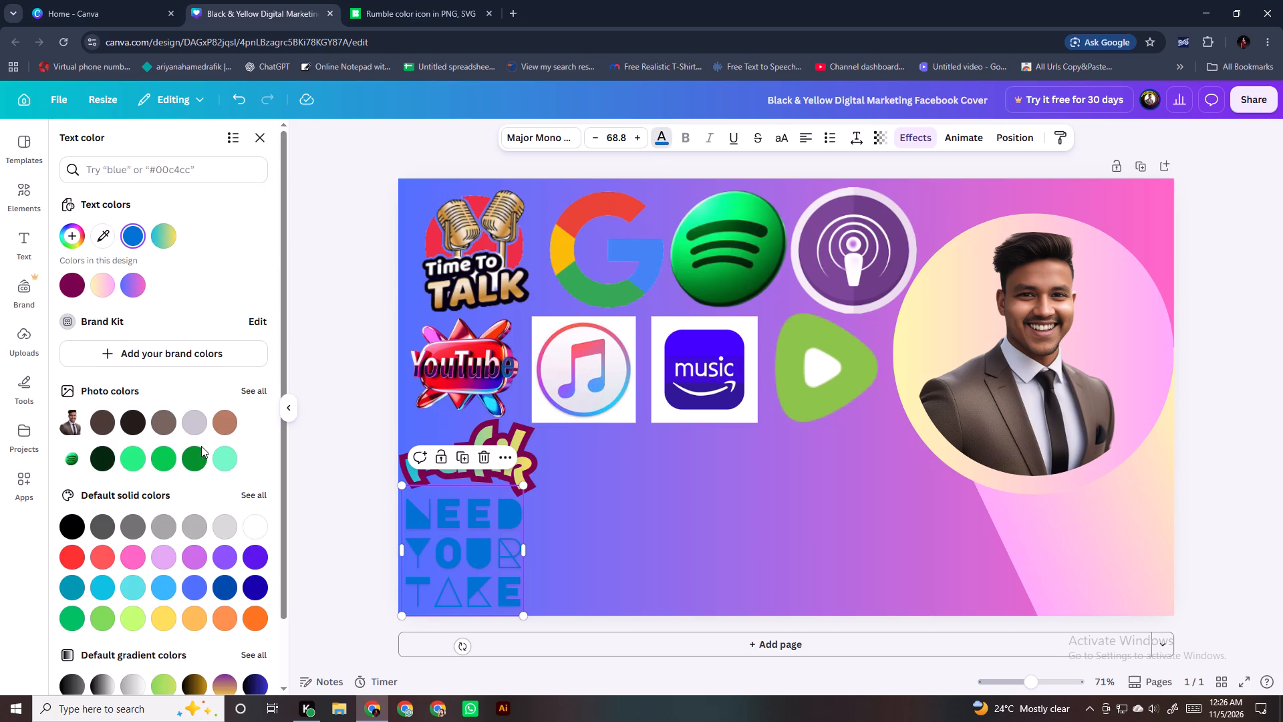
scroll(78, 507, "down", 13)
left_click(249, 610)
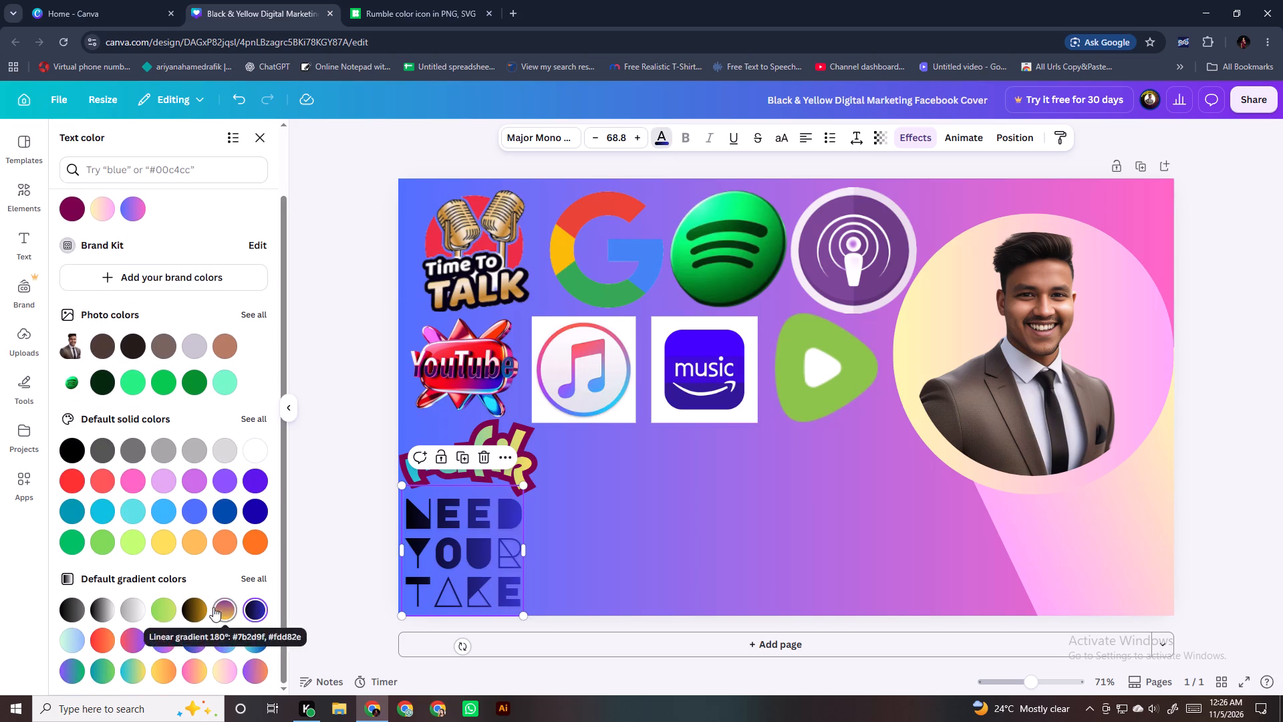
scroll(178, 650, "down", 5)
left_click(224, 671)
left_click(263, 675)
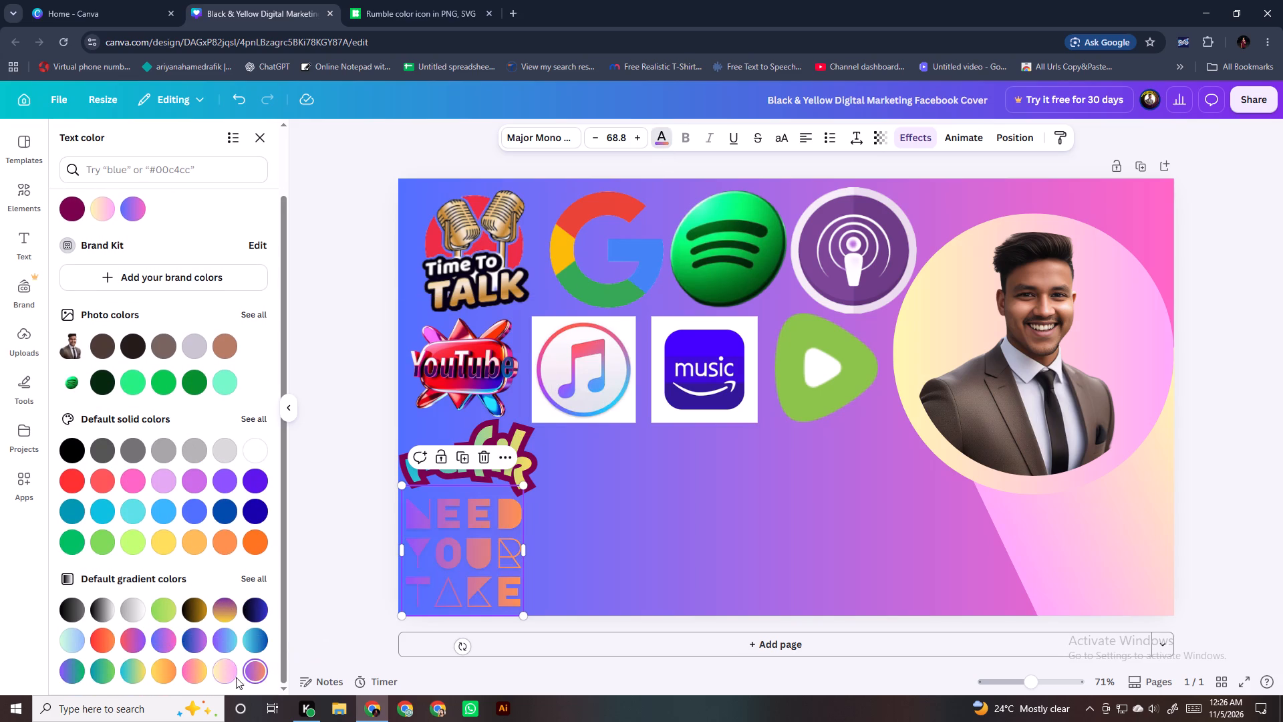
left_click(144, 681)
left_click(130, 673)
left_click(105, 673)
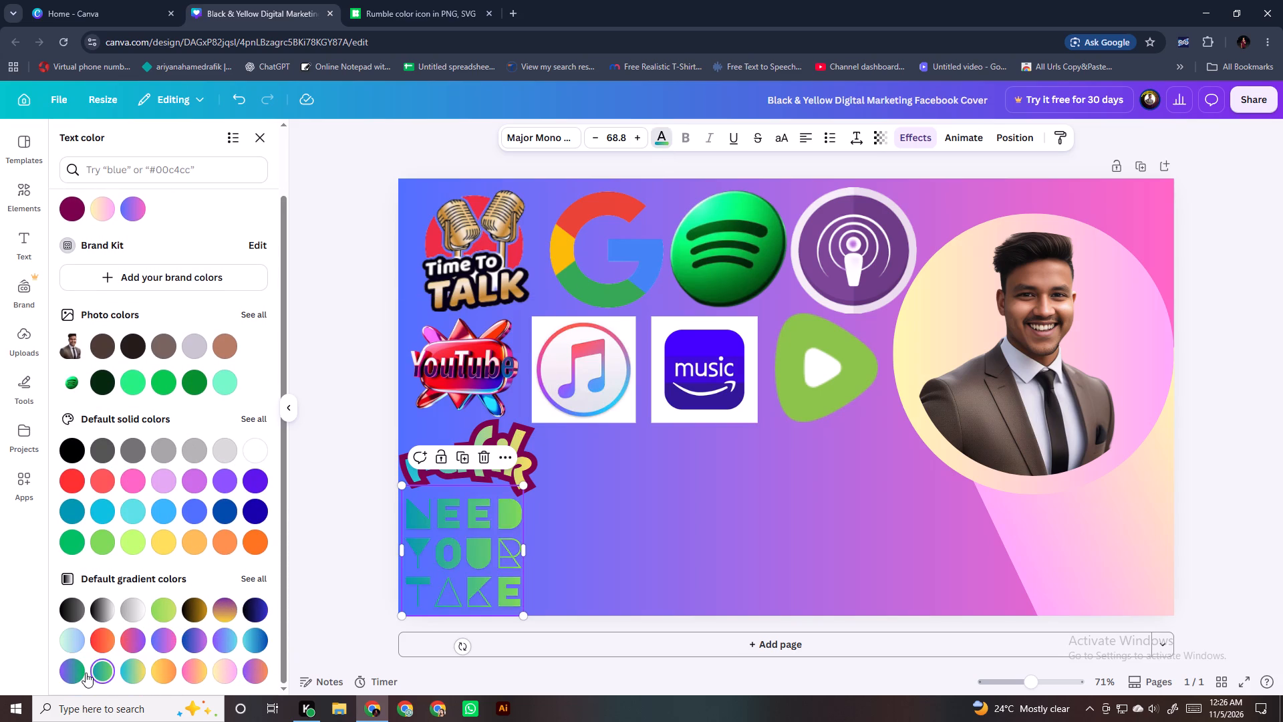
left_click(82, 673)
left_click(196, 672)
left_click(215, 669)
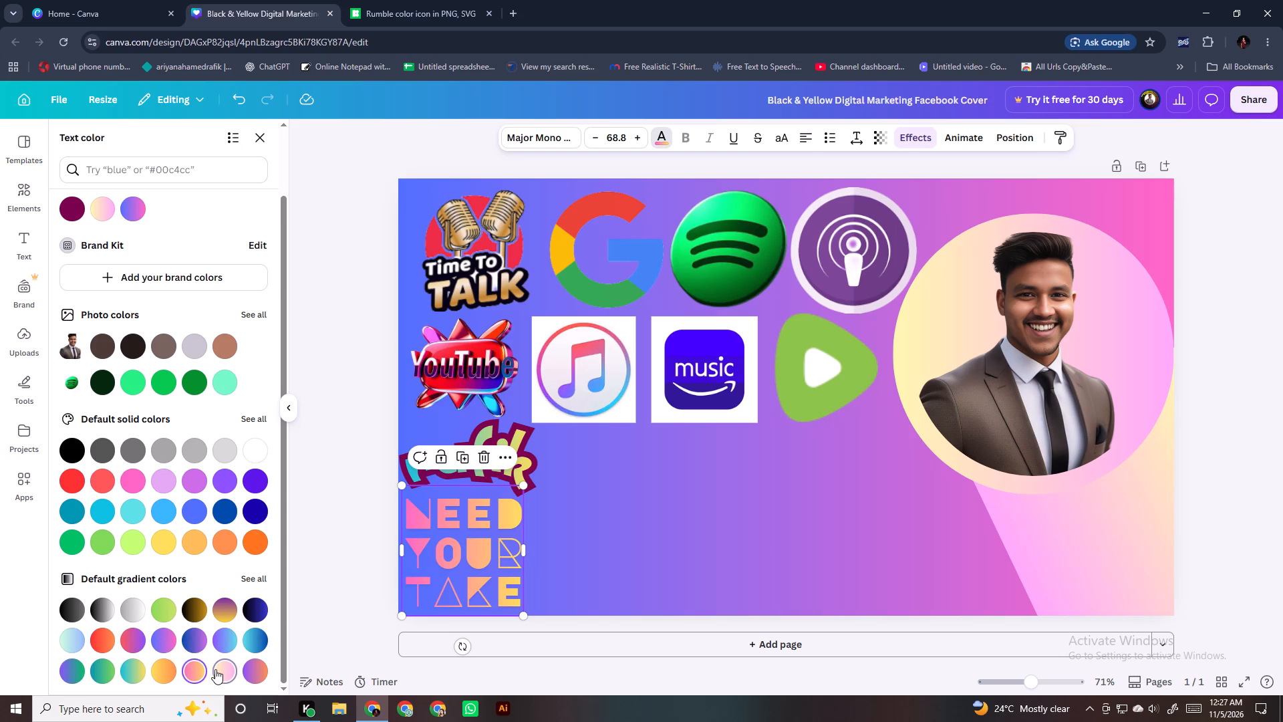
left_click(204, 675)
left_click(261, 614)
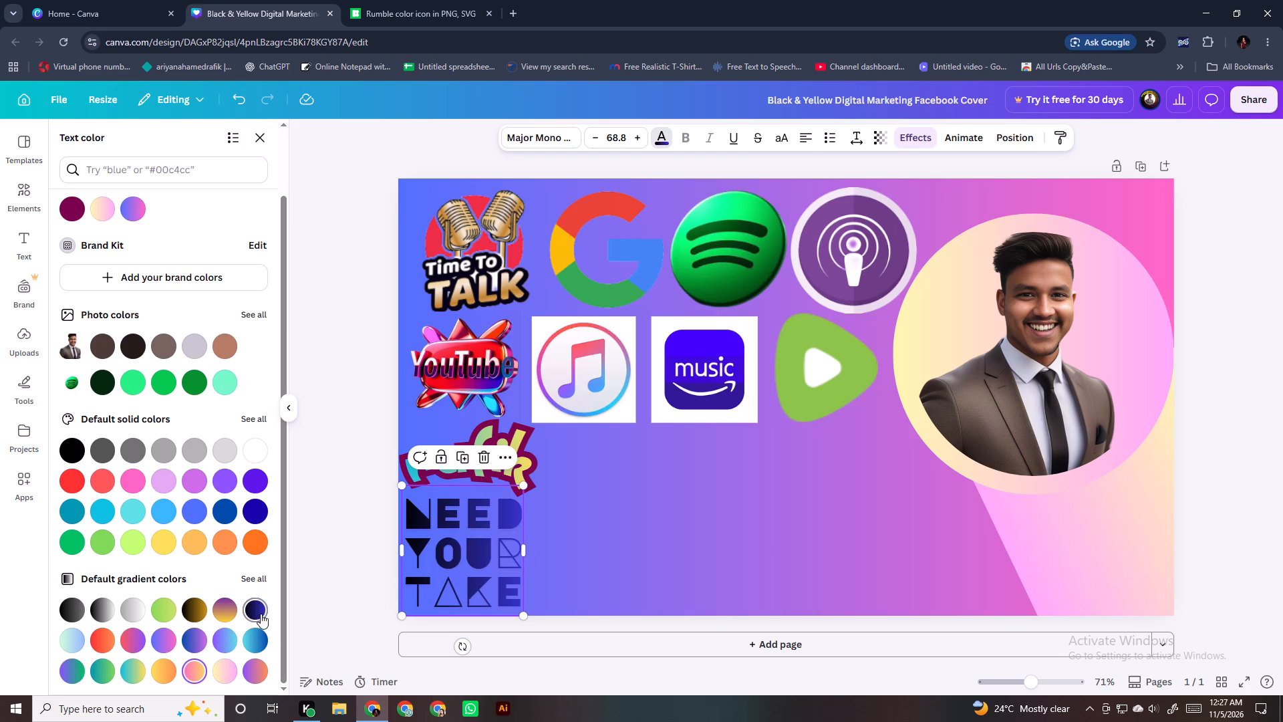
left_click(215, 667)
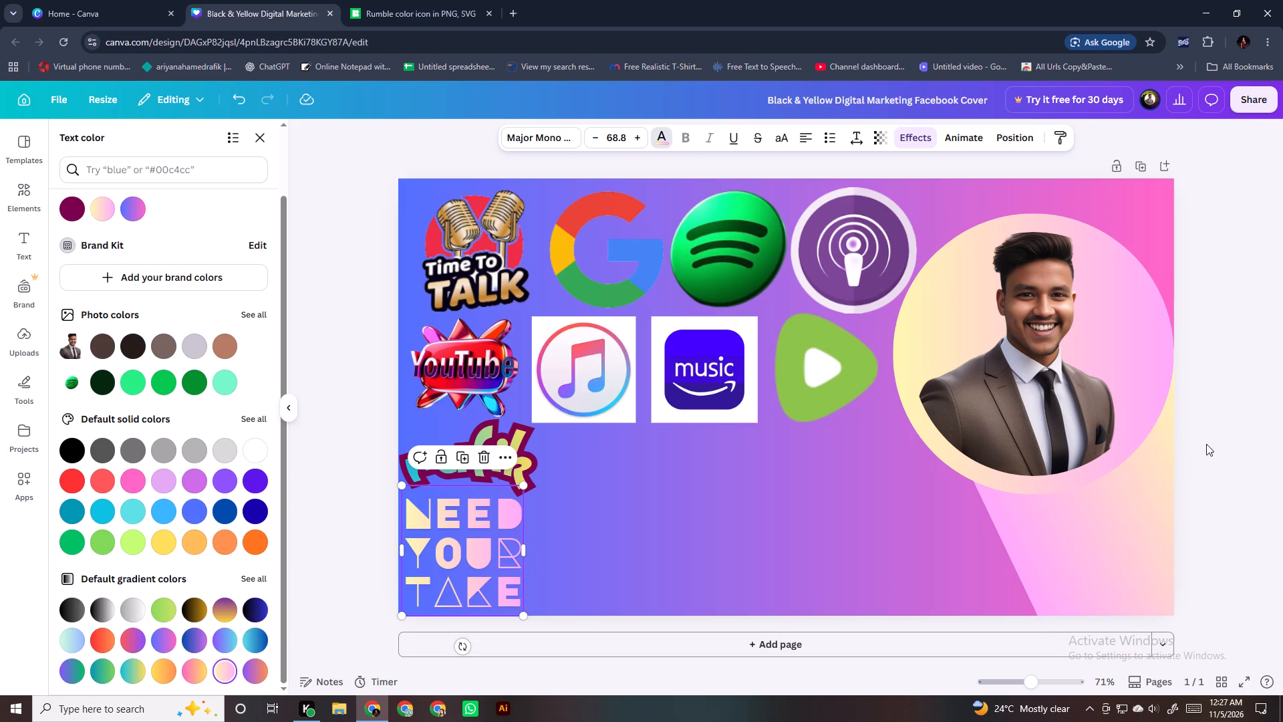
double_click(1248, 352)
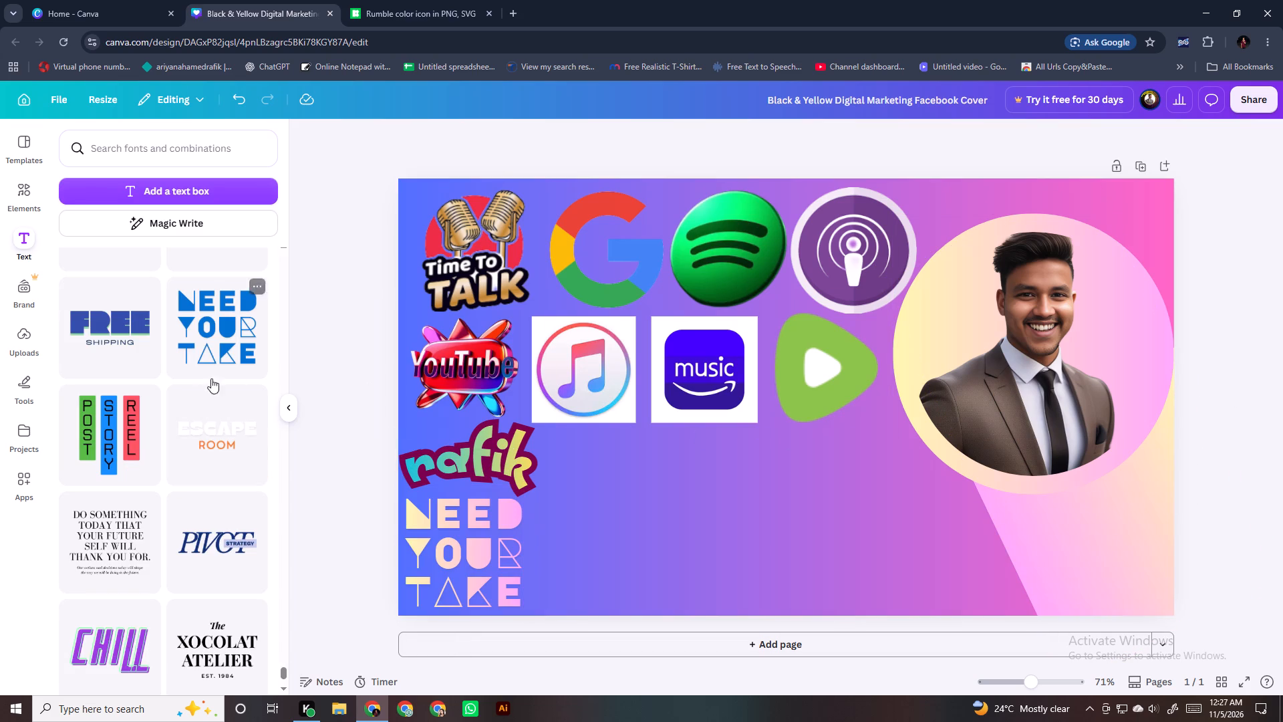
Find the blue "LET'S THINK OUTSIDE THE BOX" font combination and add it to the cover.
scroll(179, 464, "down", 5)
scroll(168, 473, "up", 3)
scroll(167, 423, "down", 5)
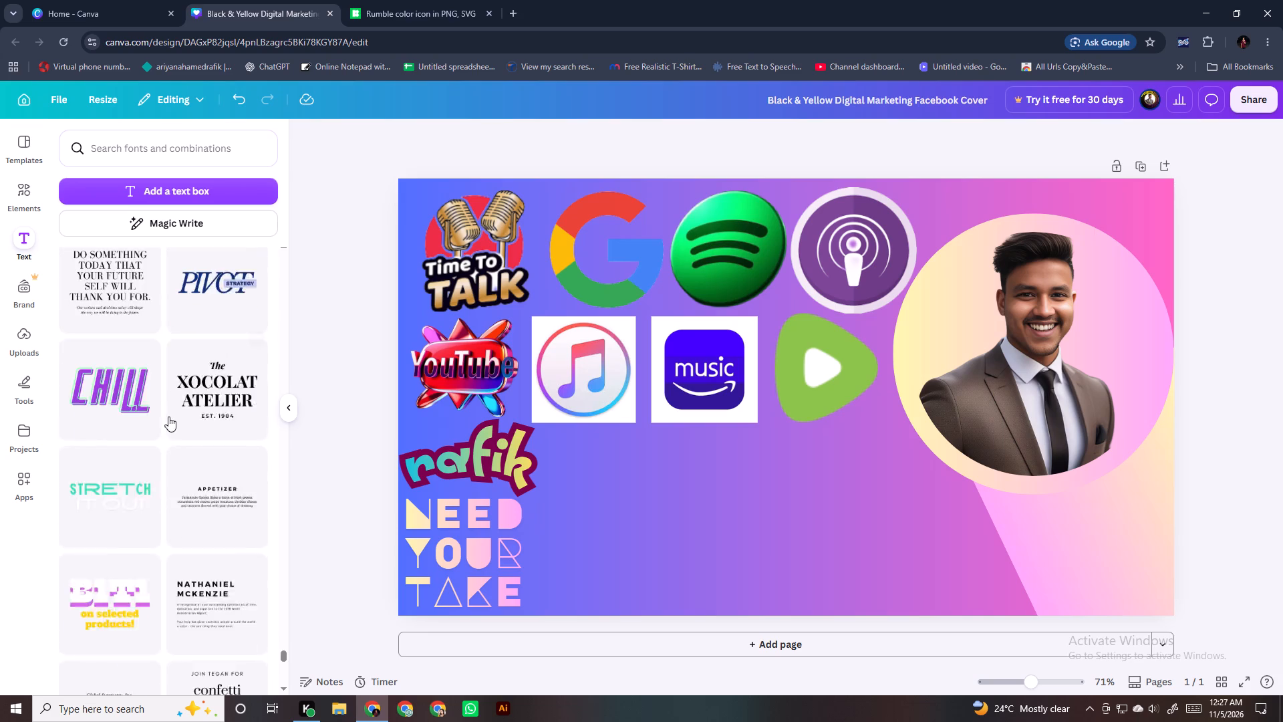
scroll(167, 416, "up", 5)
scroll(162, 410, "down", 20)
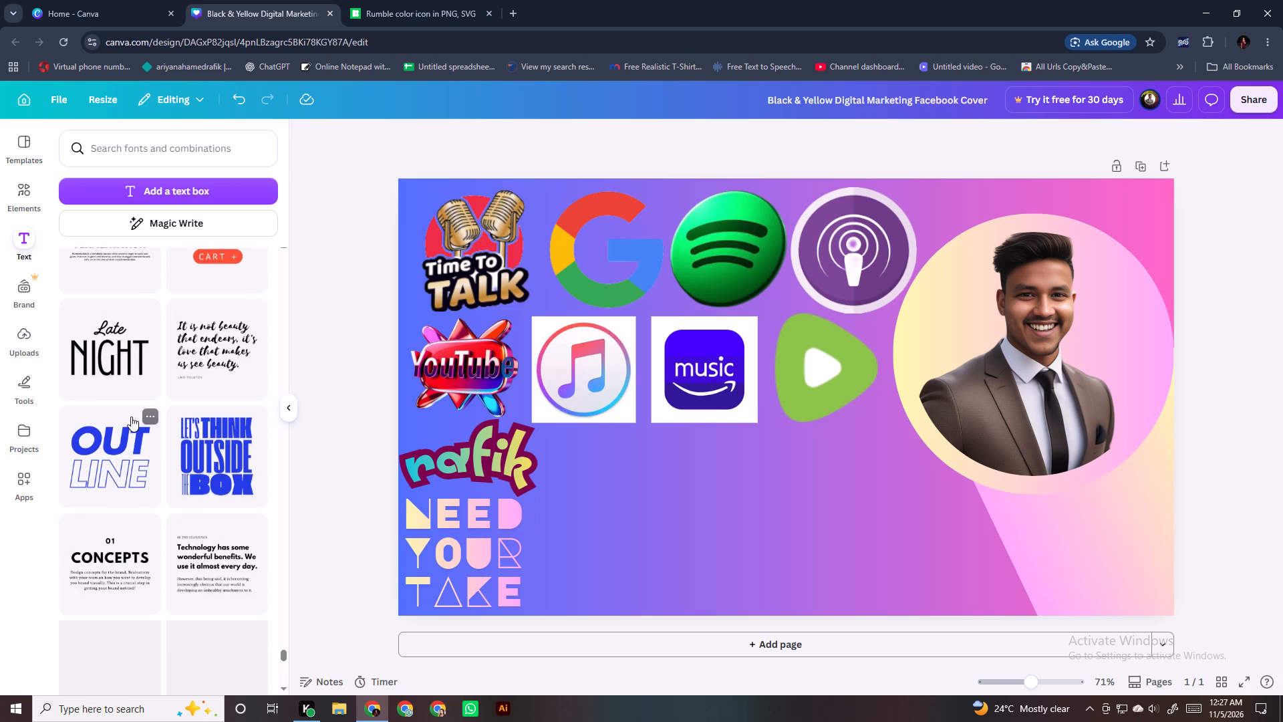
scroll(131, 416, "down", 1)
left_click(213, 387)
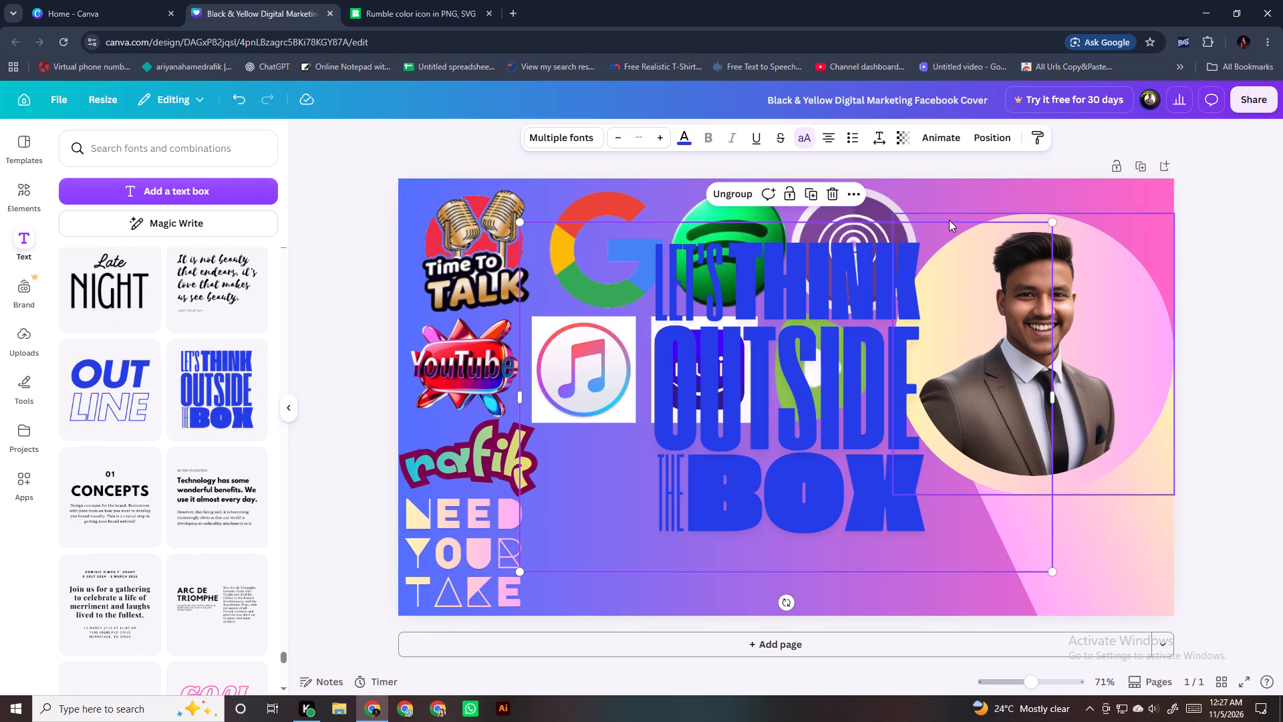
Shrink the "LET'S THINK OUTSIDE THE BOX" text and place it beside "rafik", below the music-note logo.
left_click_drag(1053, 397, 888, 412)
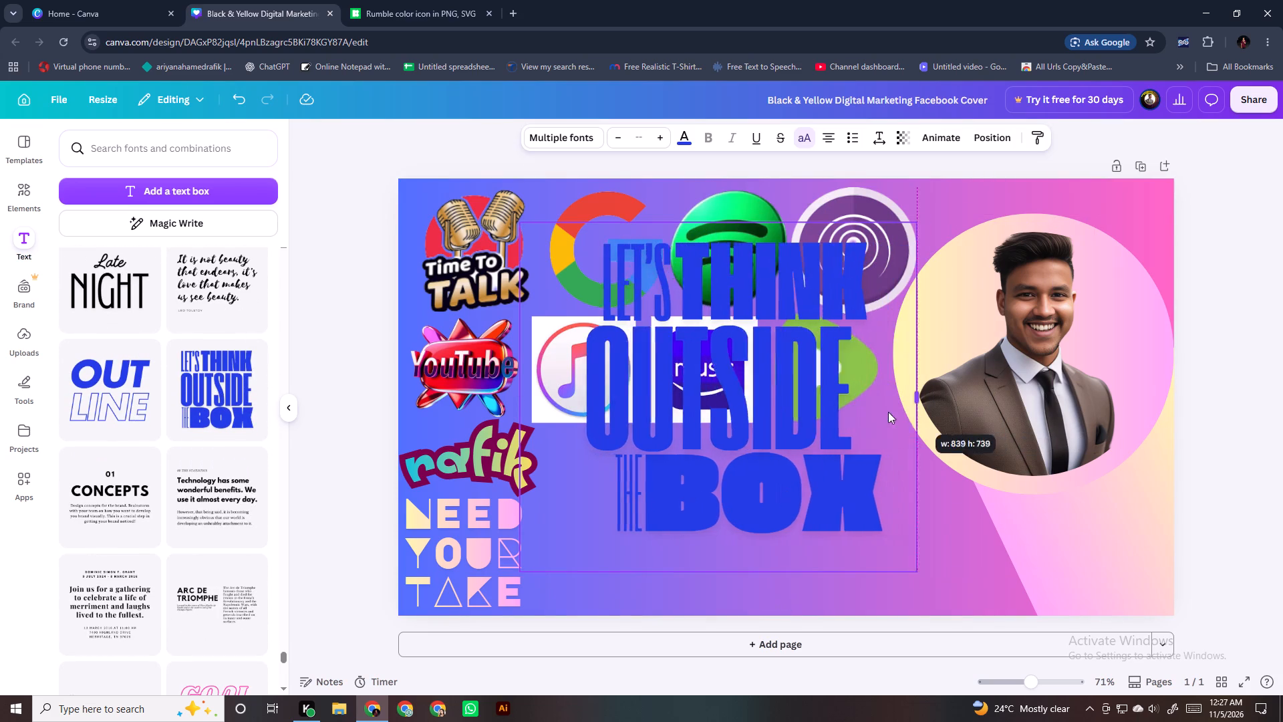
left_click_drag(888, 412, 871, 408)
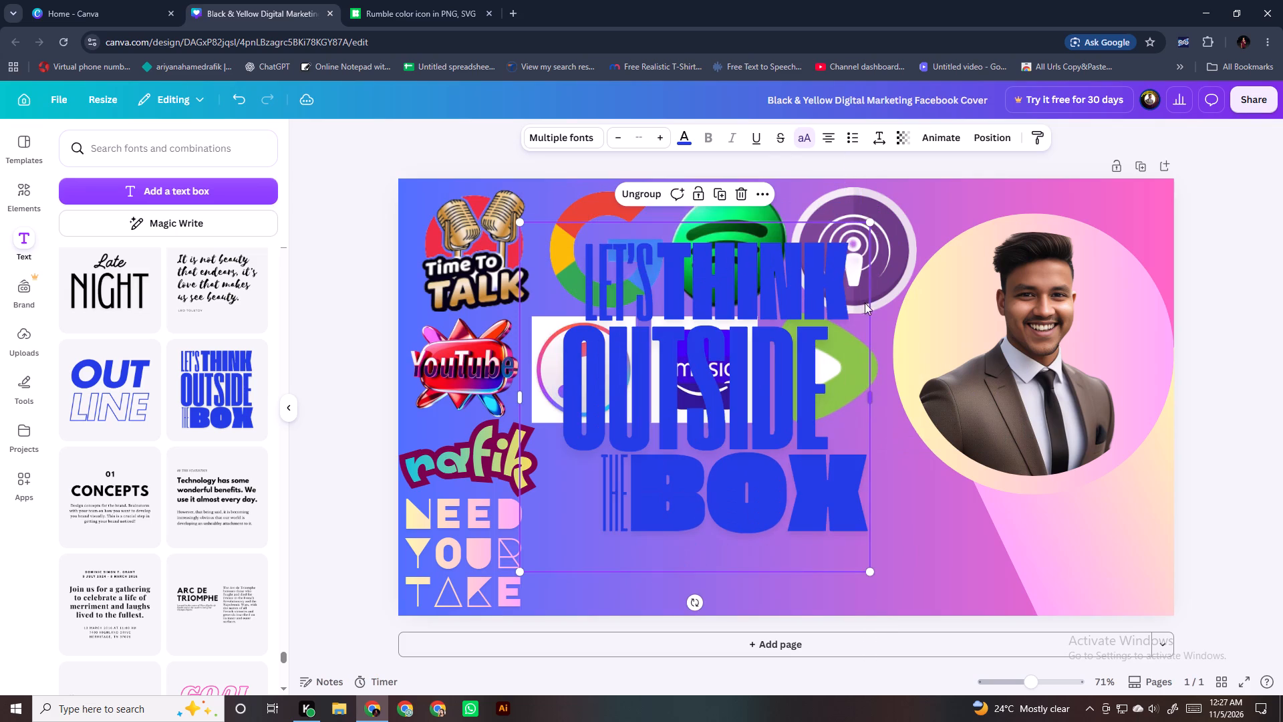
left_click_drag(872, 227, 726, 412)
left_click_drag(649, 421, 877, 475)
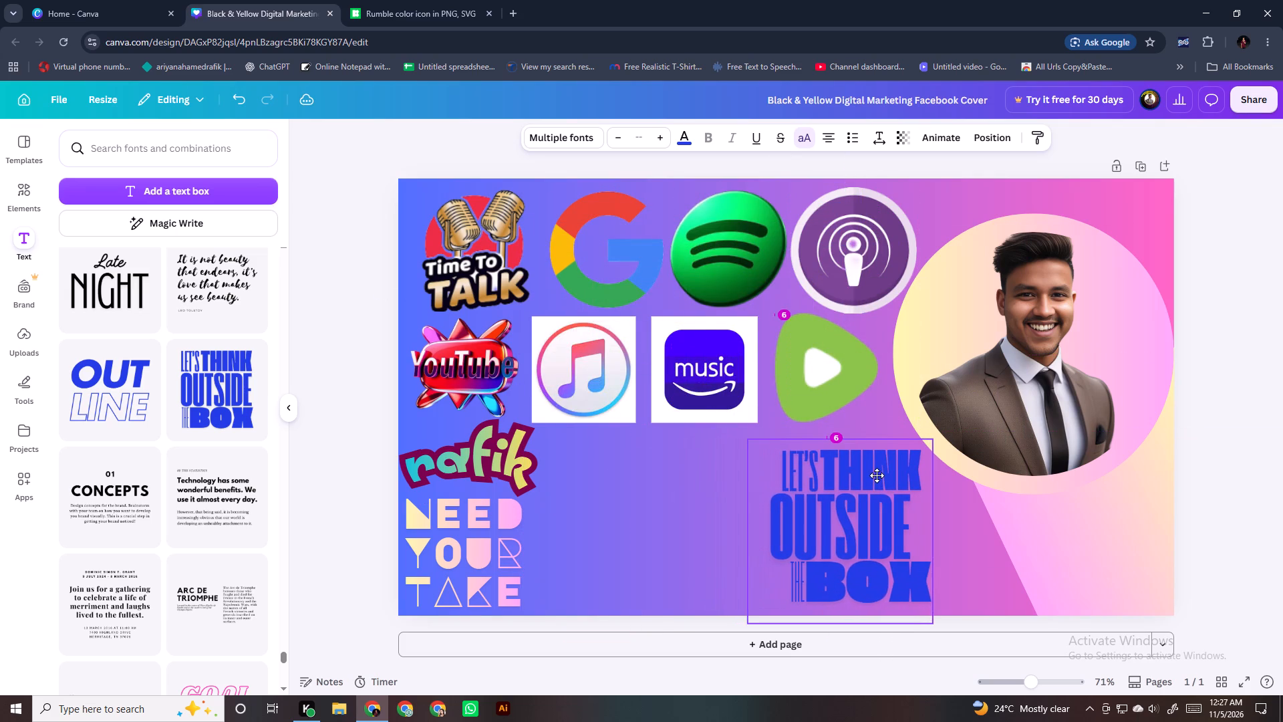
left_click_drag(877, 475, 641, 454)
left_click_drag(698, 608, 658, 555)
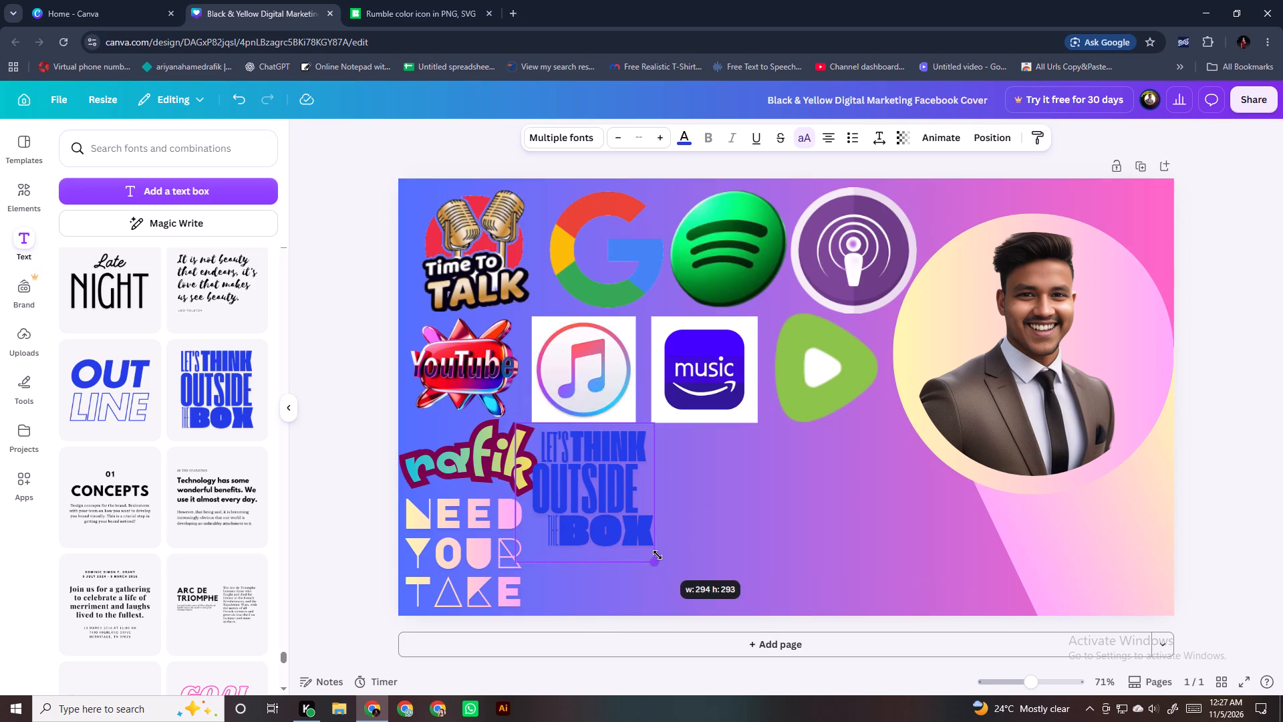
left_click_drag(658, 555, 652, 549)
left_click_drag(601, 505, 625, 507)
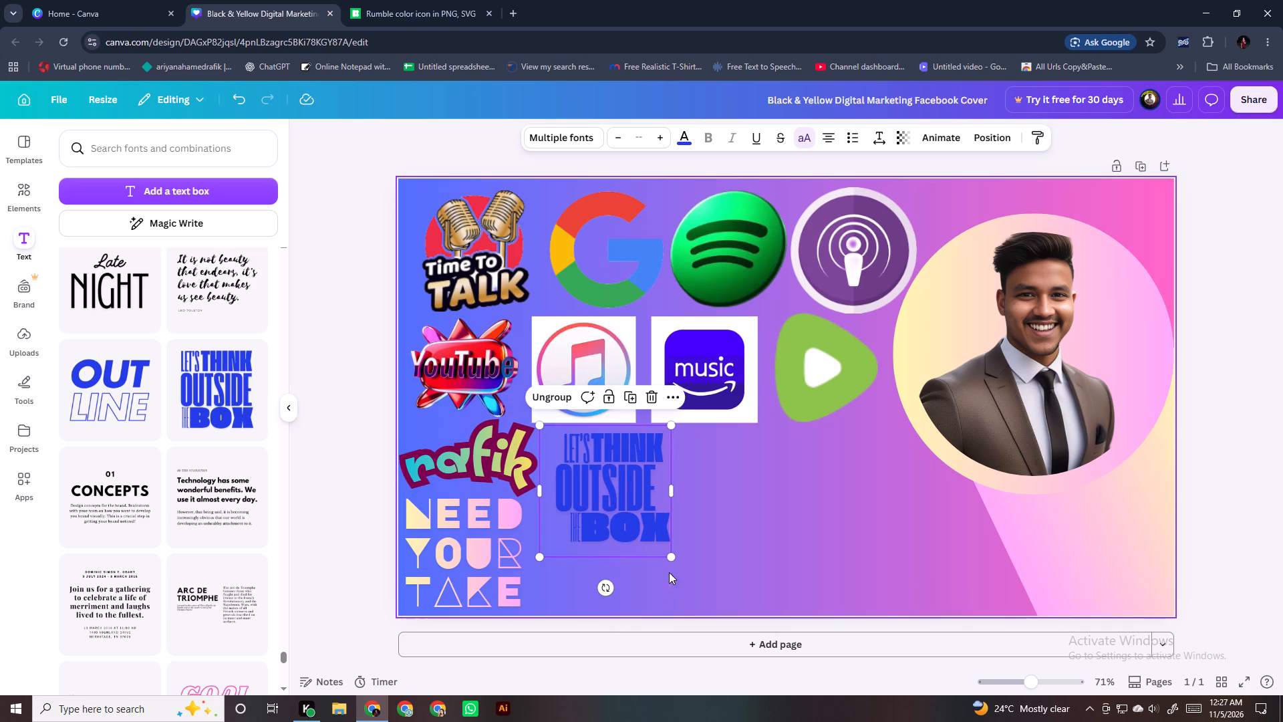
left_click_drag(672, 559, 637, 533)
left_click(601, 485)
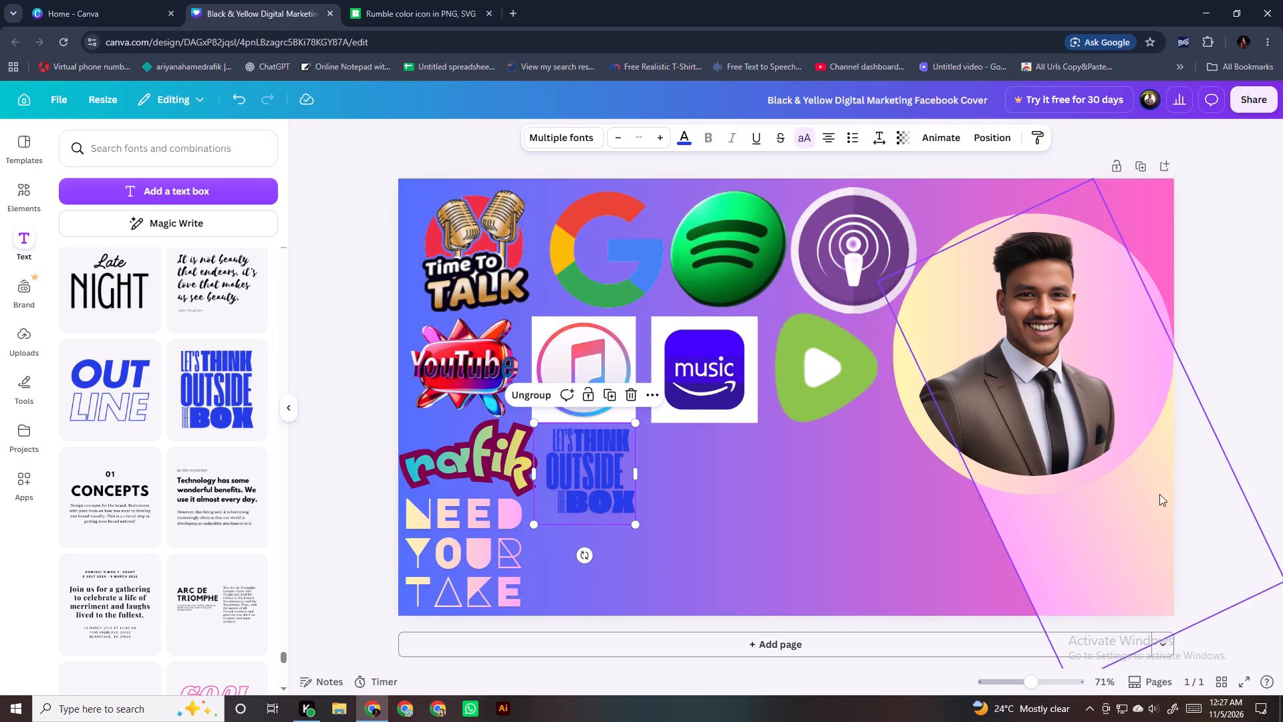
Nudge the "LET'S THINK OUTSIDE THE BOX" text slightly left, closer to "rafik".
left_click(1228, 440)
left_click(600, 470)
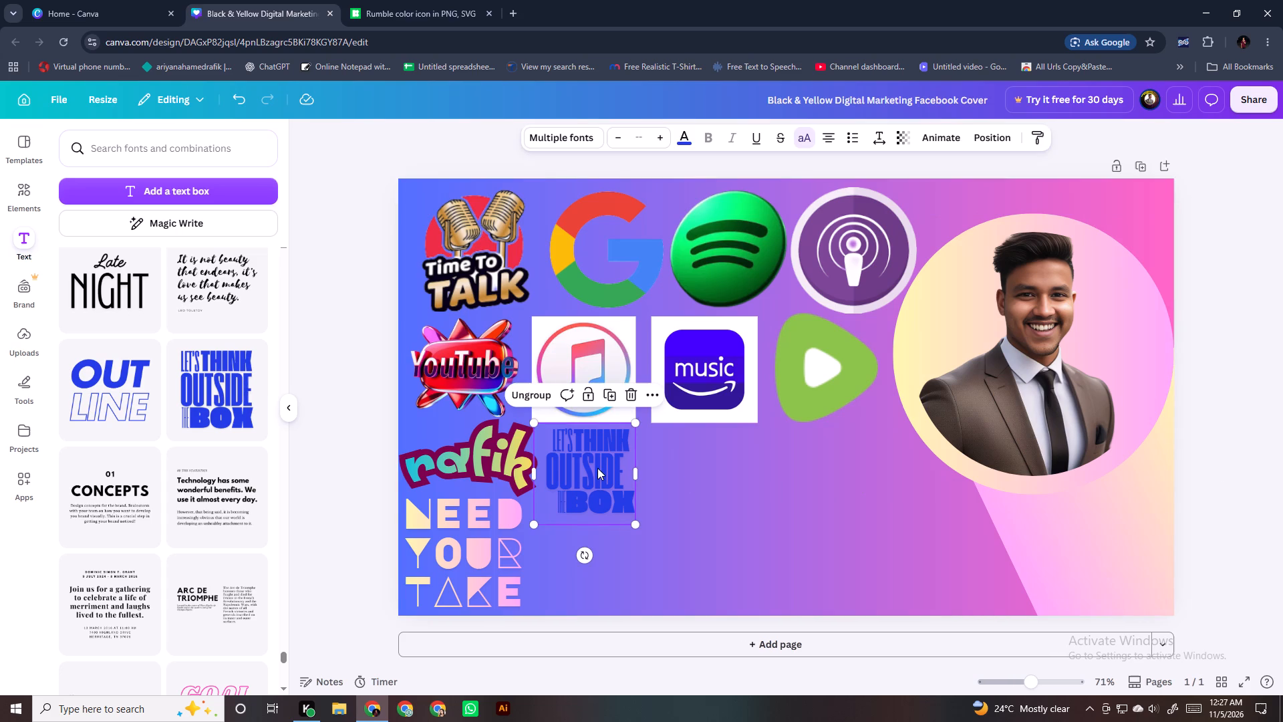
key("Left")
key("Left")
key("Left")
key("Left")
key("Left")
key("Left")
key("Left")
key("Right")
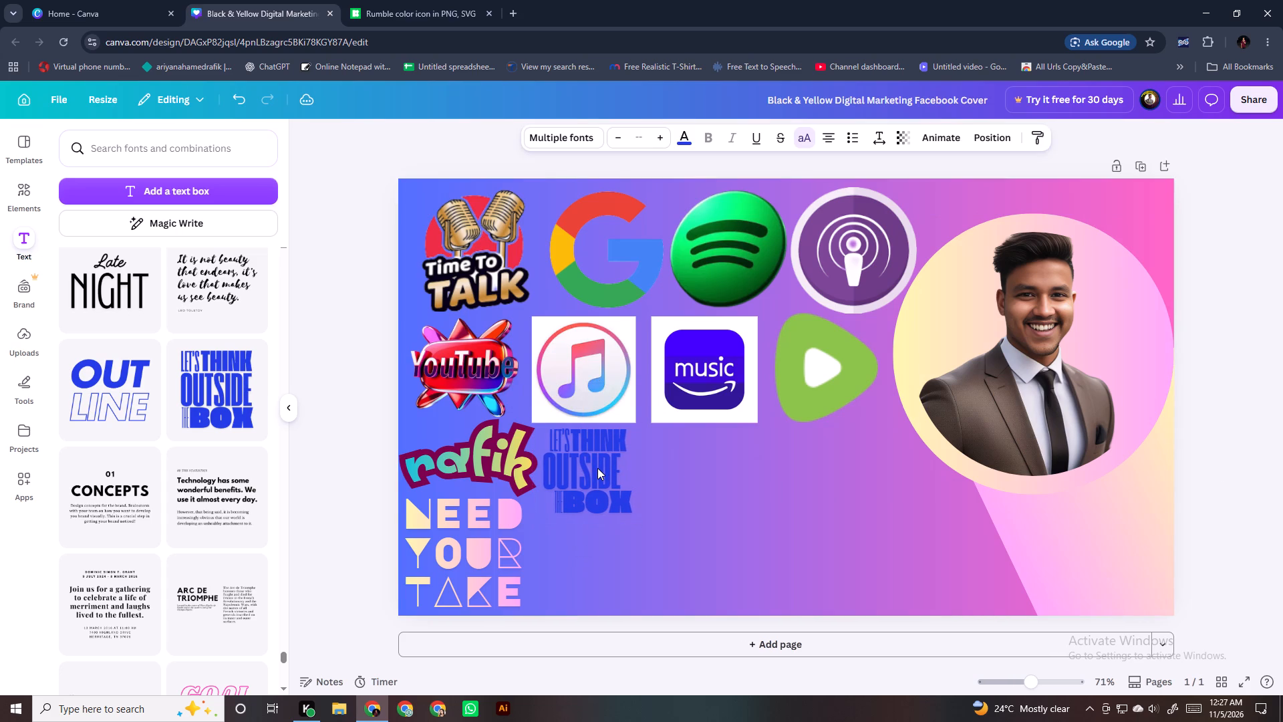
left_click(1271, 299)
Browse the font combinations and add the black "THEO & KATE are having a BABY BOY!" combination to the cover.
scroll(62, 429, "down", 2)
scroll(184, 414, "up", 2)
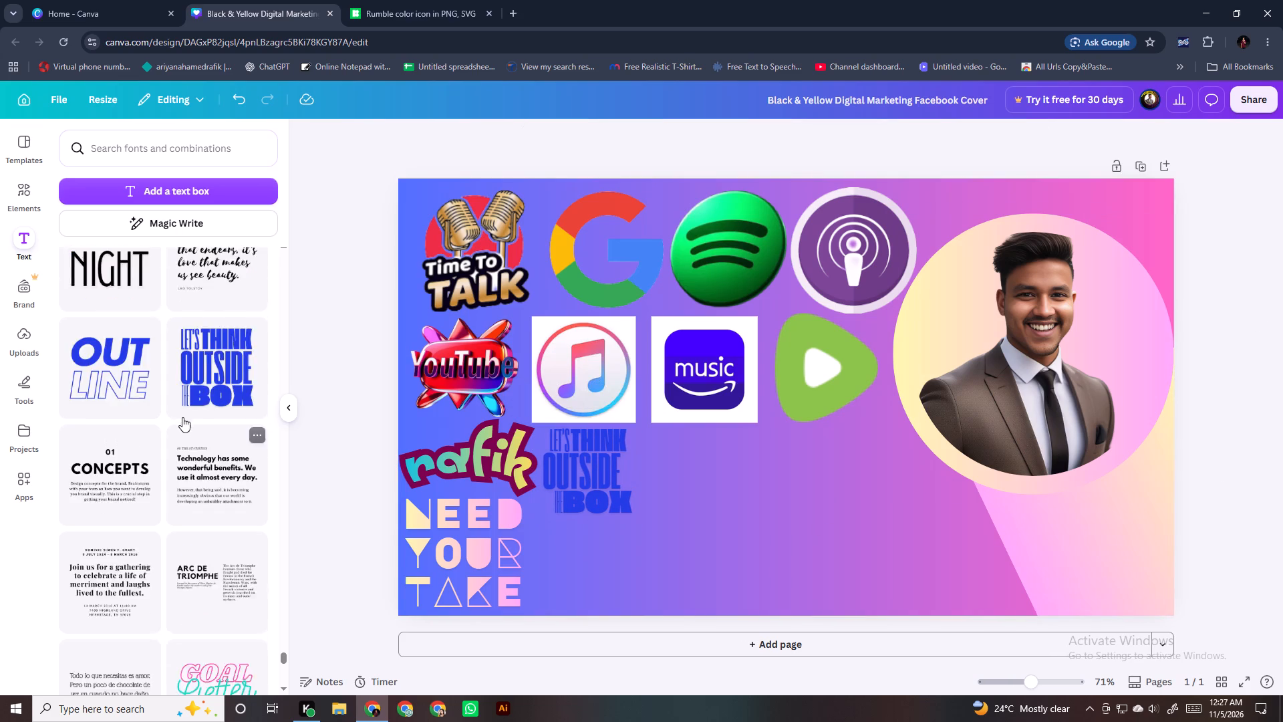
scroll(168, 435, "down", 20)
scroll(168, 435, "down", 2)
scroll(169, 410, "up", 3)
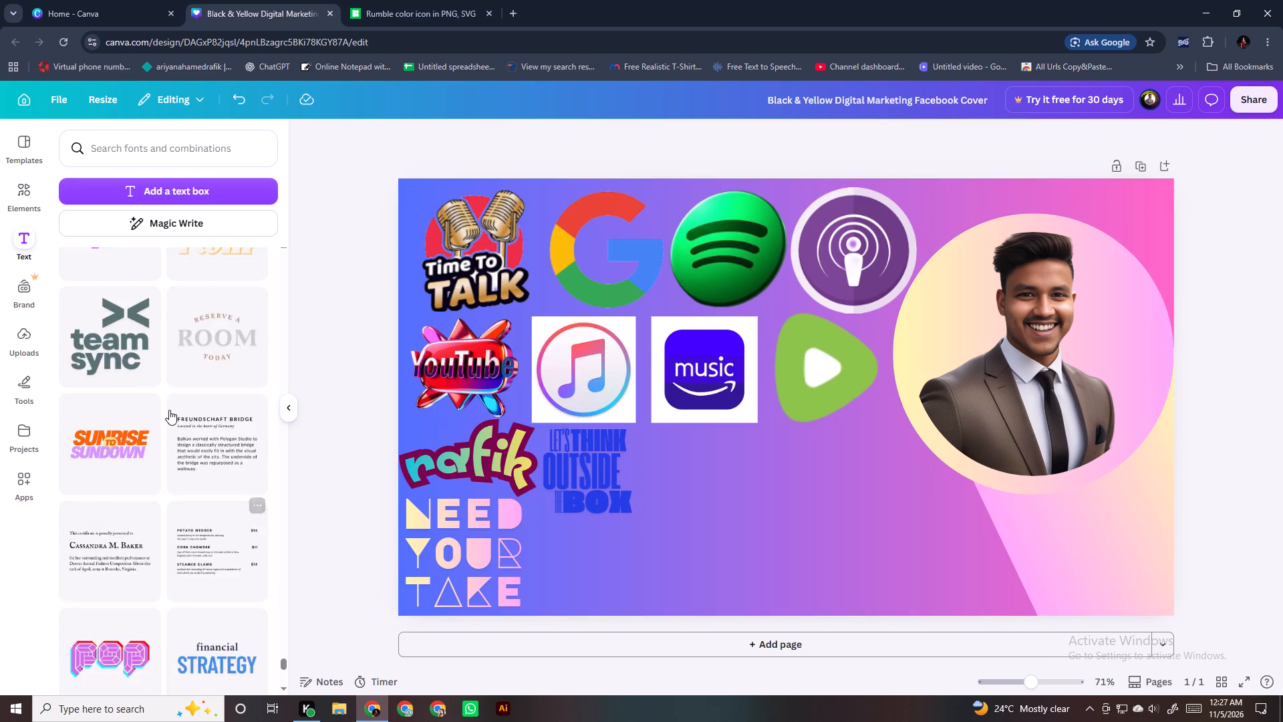
scroll(170, 420, "down", 7)
scroll(144, 412, "up", 2)
scroll(179, 404, "down", 9)
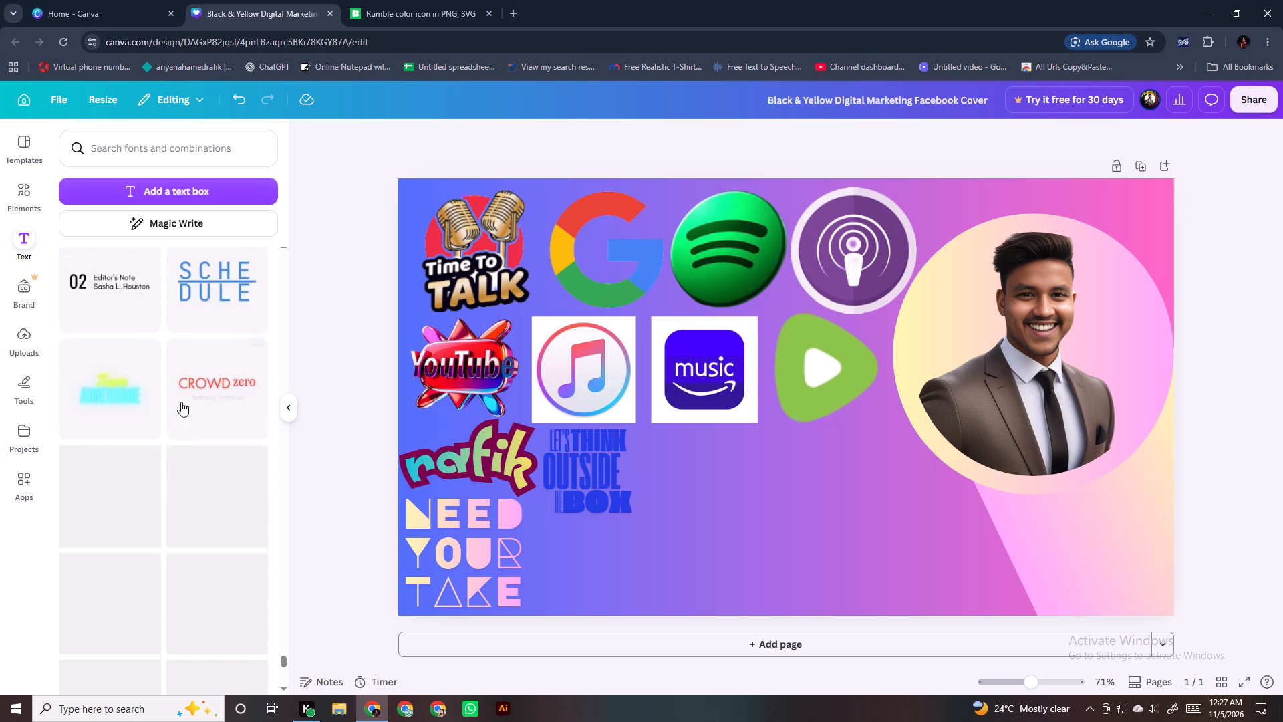
scroll(168, 412, "down", 13)
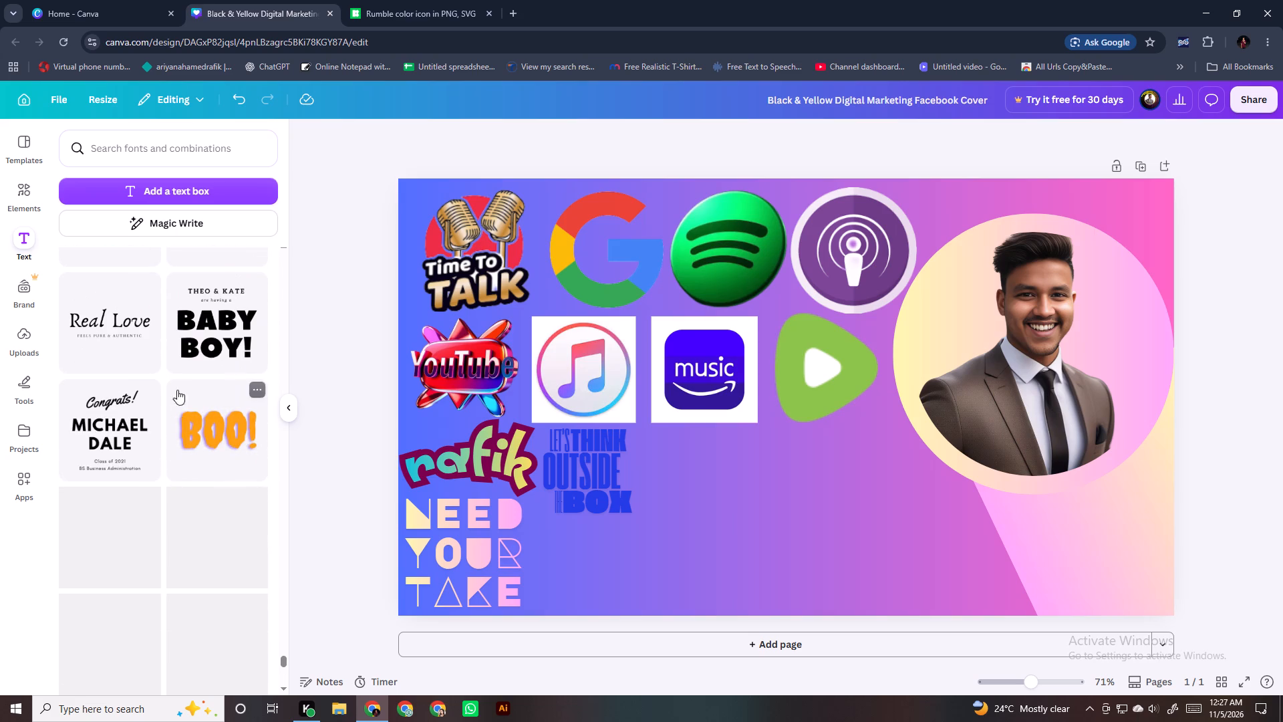
scroll(207, 397, "down", 14)
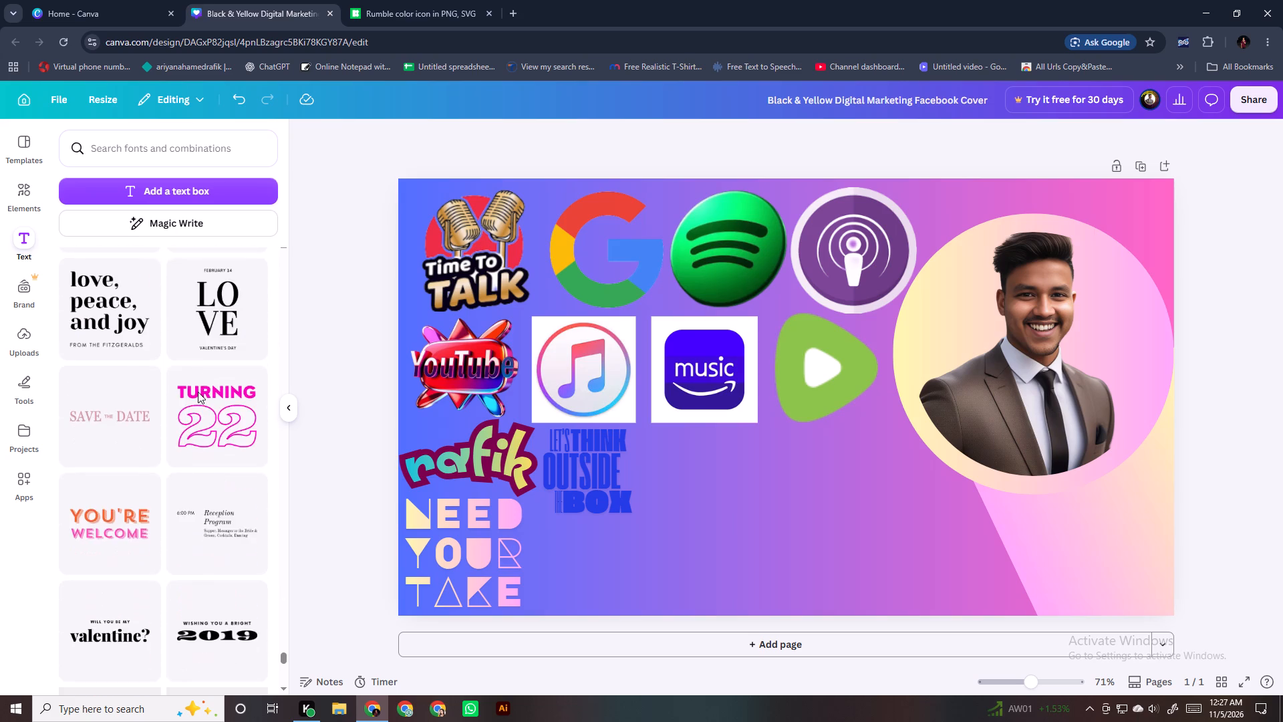
scroll(198, 392, "down", 4)
scroll(198, 392, "up", 3)
scroll(197, 382, "down", 11)
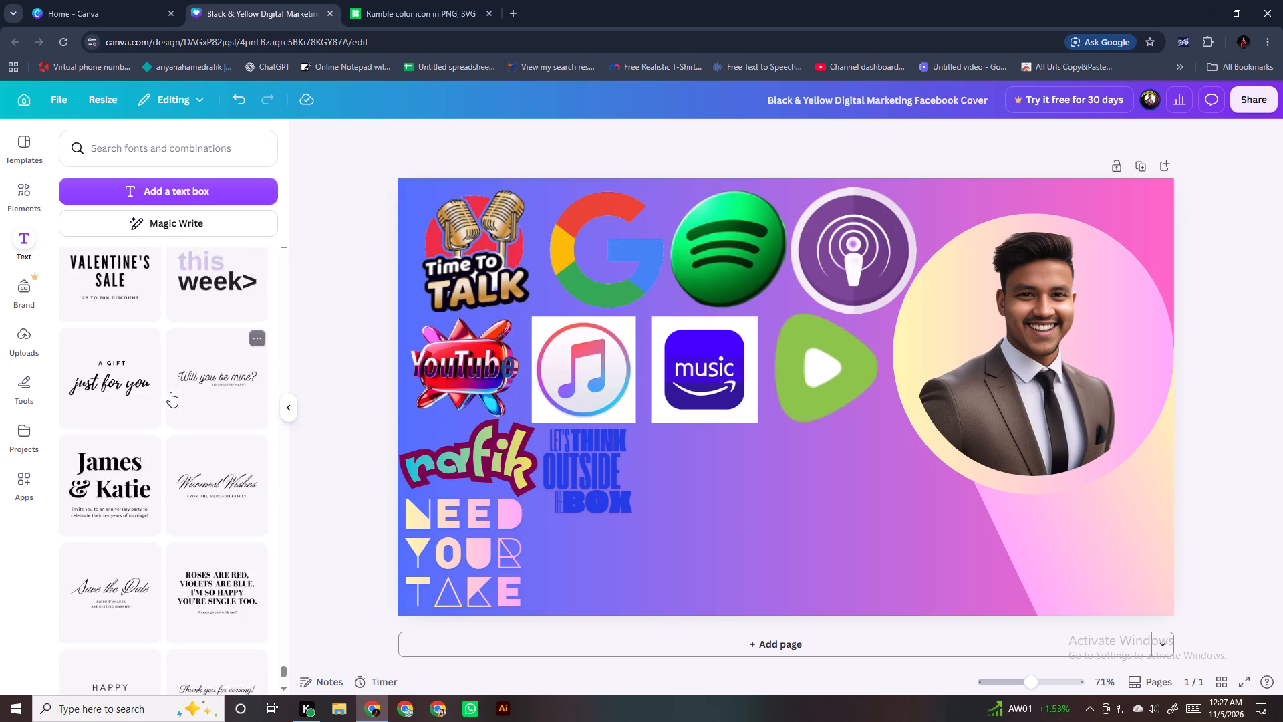
scroll(170, 392, "down", 15)
scroll(175, 381, "up", 1)
scroll(175, 380, "down", 5)
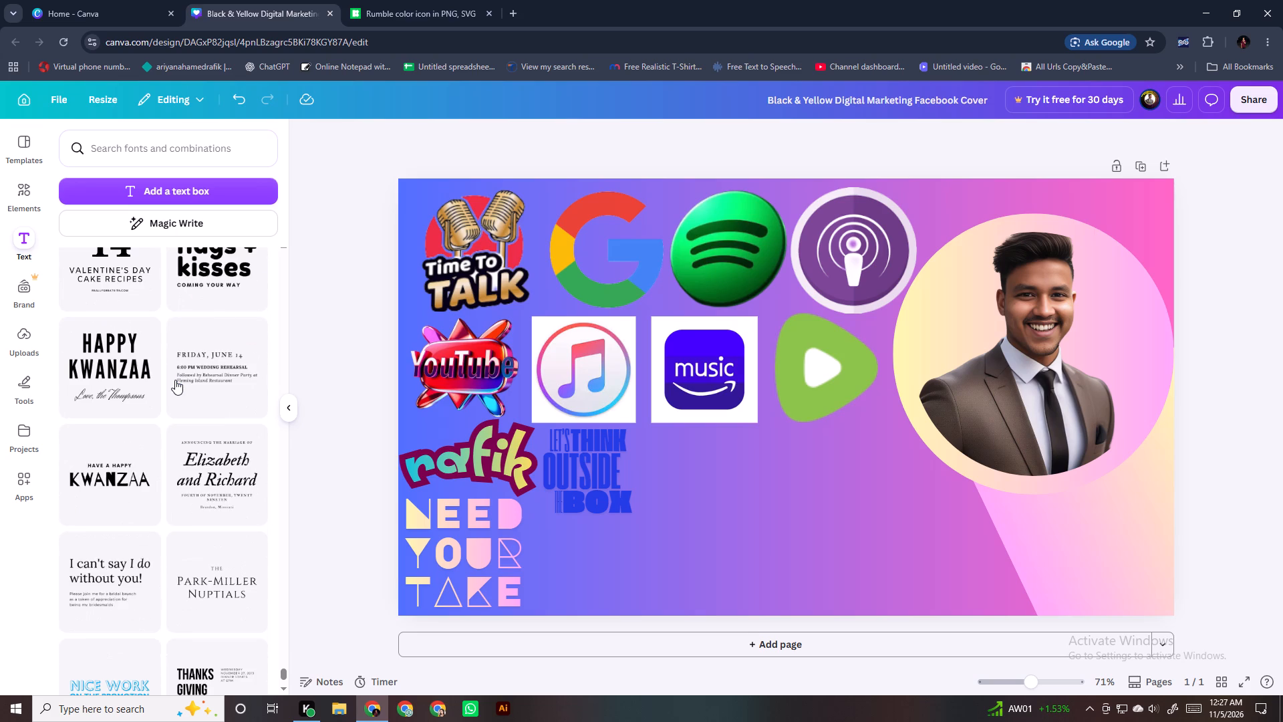
scroll(175, 380, "down", 10)
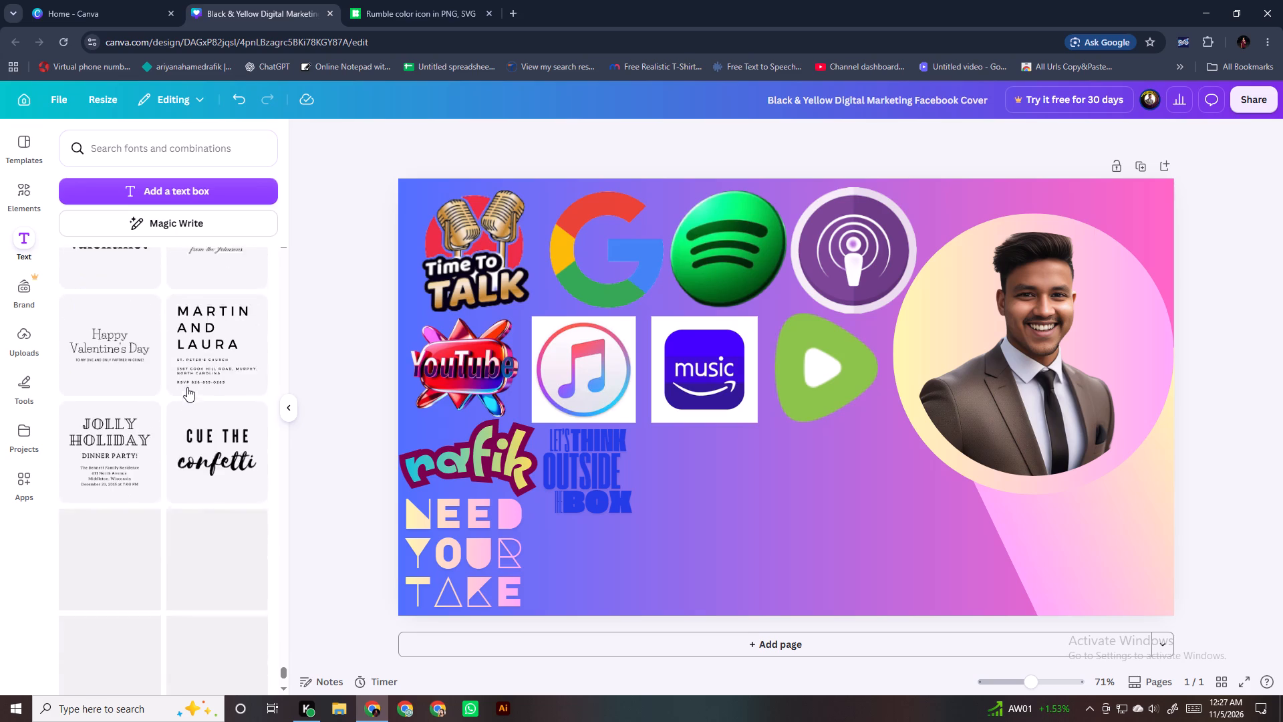
scroll(187, 387, "down", 14)
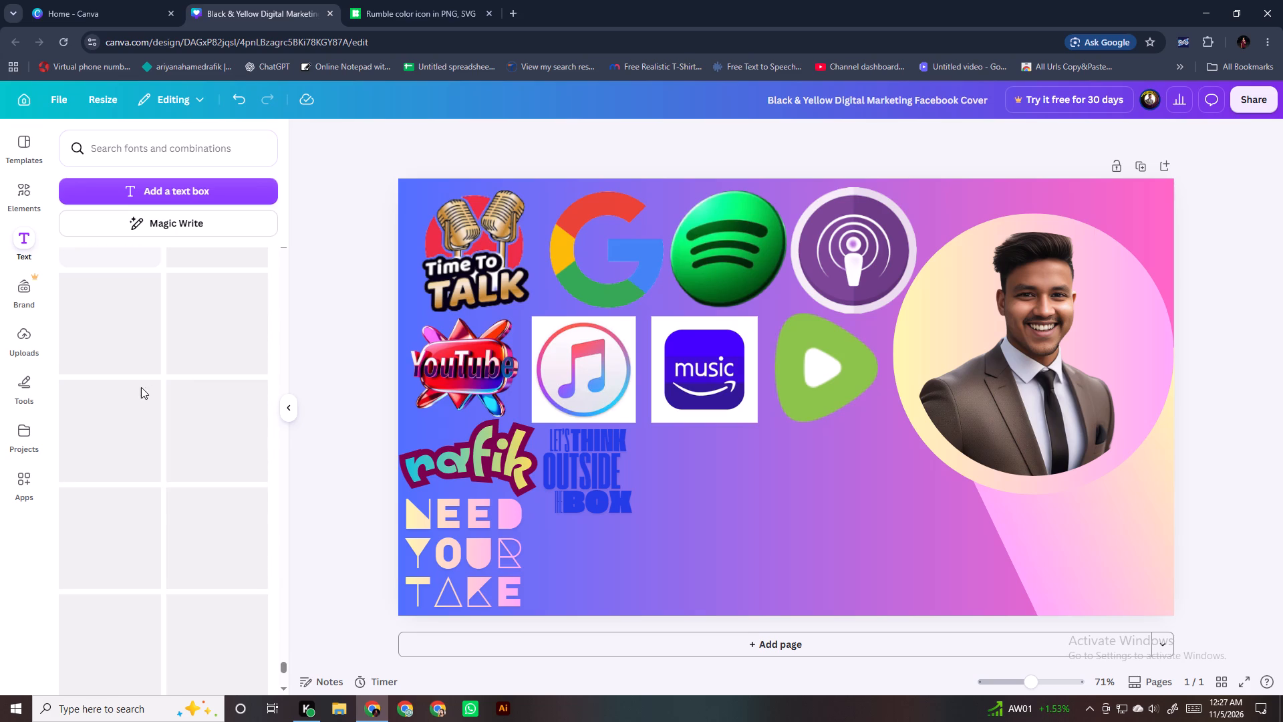
scroll(140, 398, "down", 7)
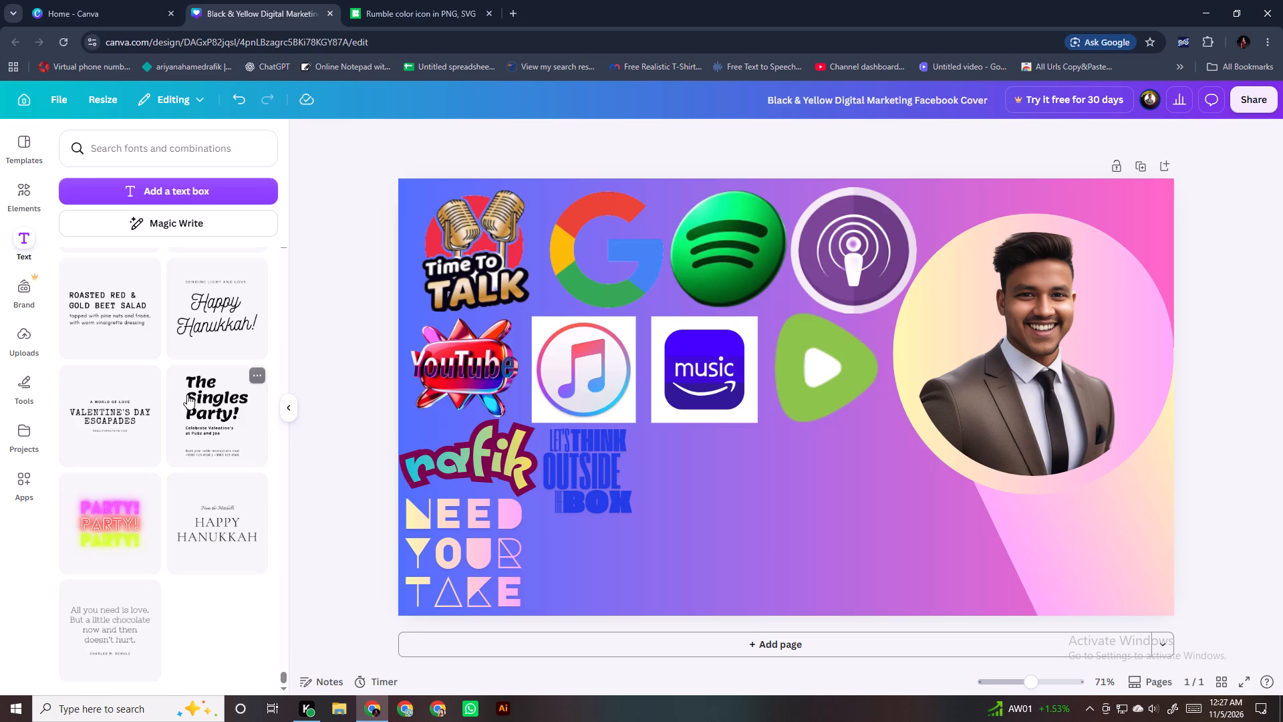
scroll(187, 394, "down", 6)
scroll(194, 456, "up", 19)
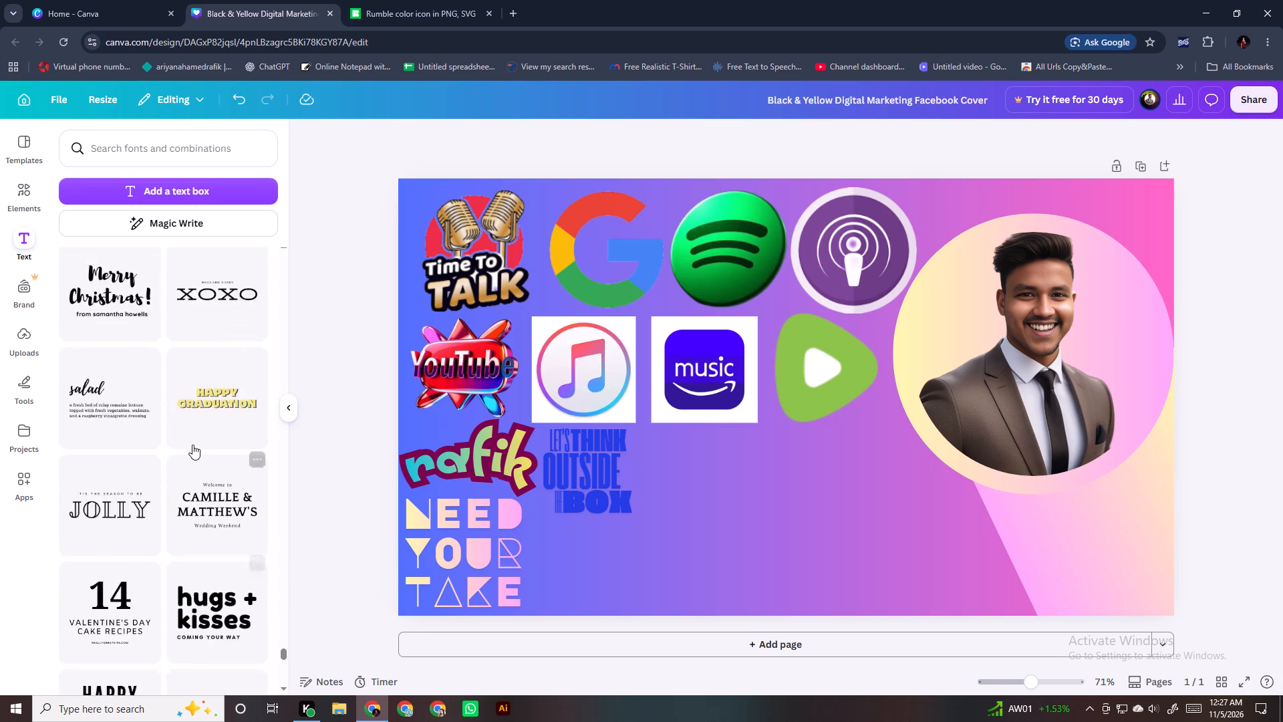
scroll(192, 445, "up", 18)
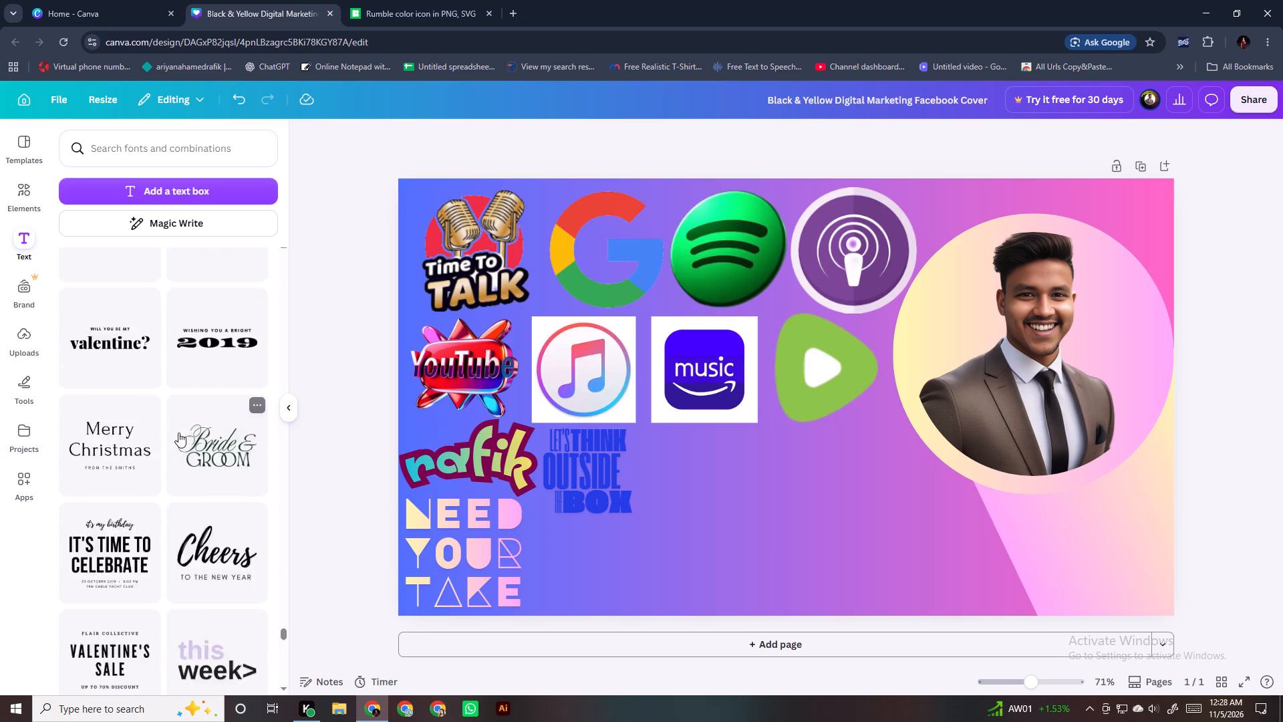
scroll(178, 433, "up", 15)
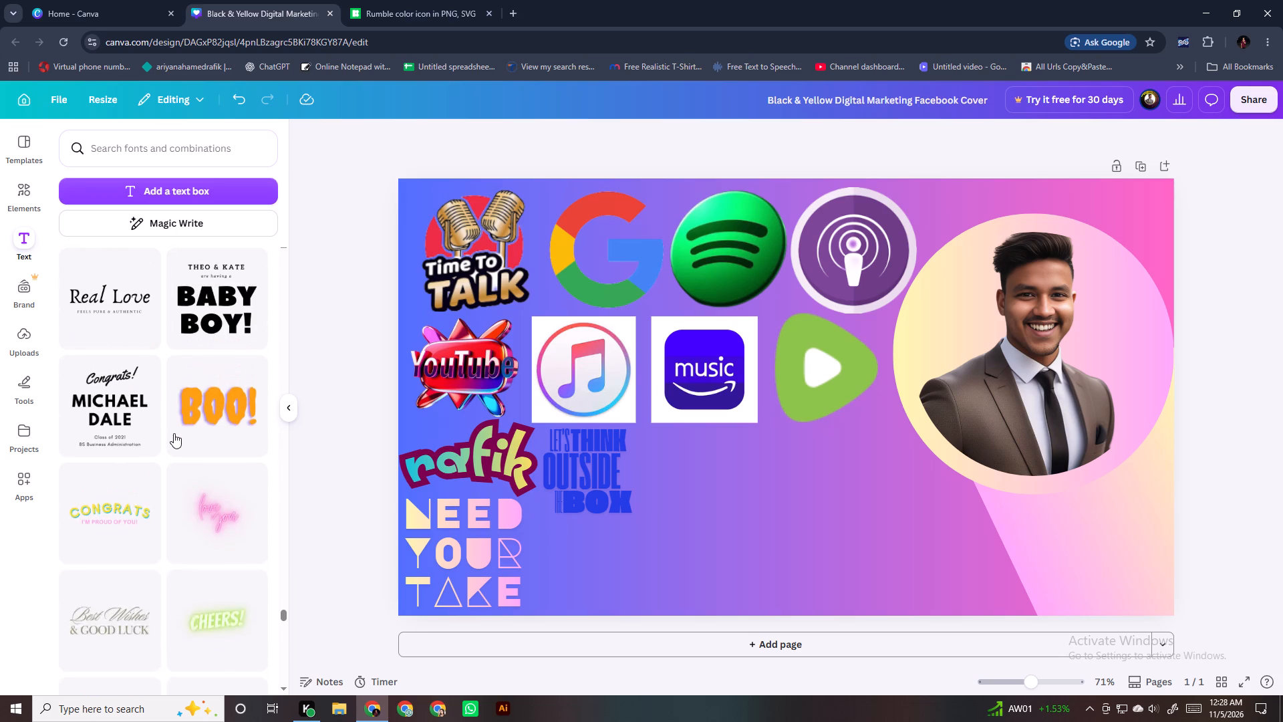
scroll(163, 435, "up", 2)
left_click(202, 502)
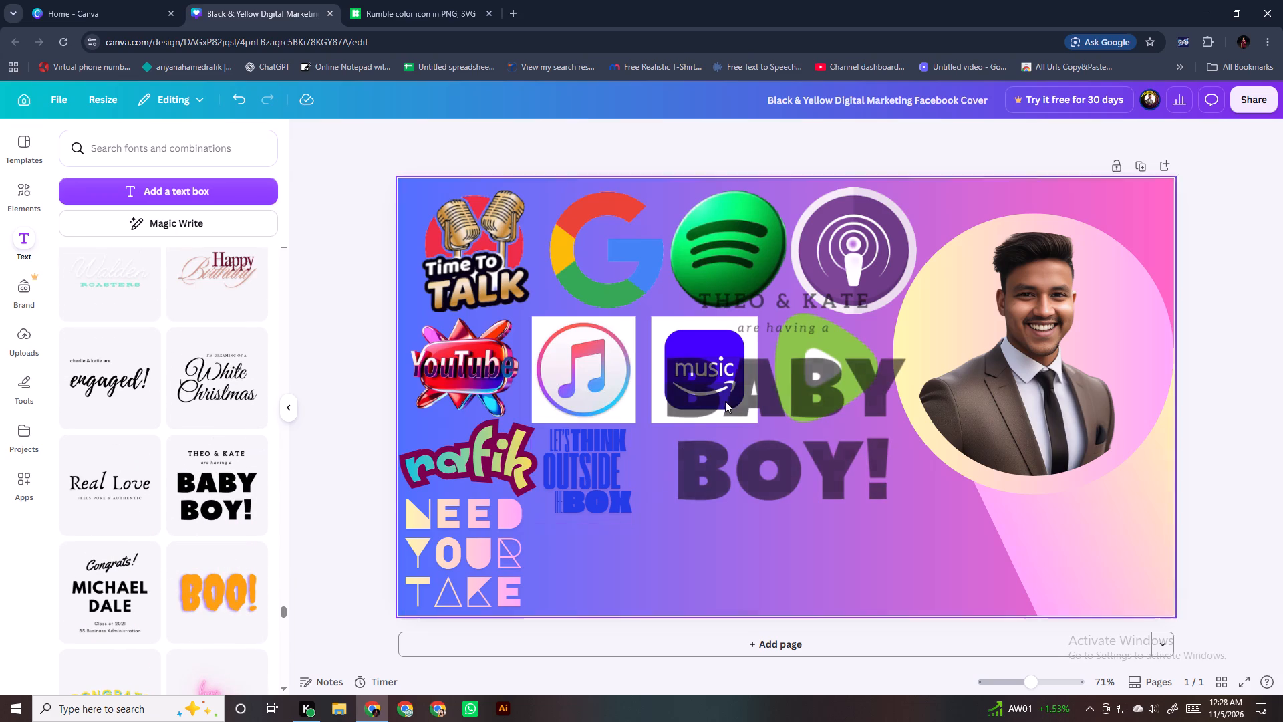
Move the "BABY BOY!" combination below the logo rows and shrink it.
left_click_drag(843, 364, 846, 474)
left_click_drag(909, 386, 814, 437)
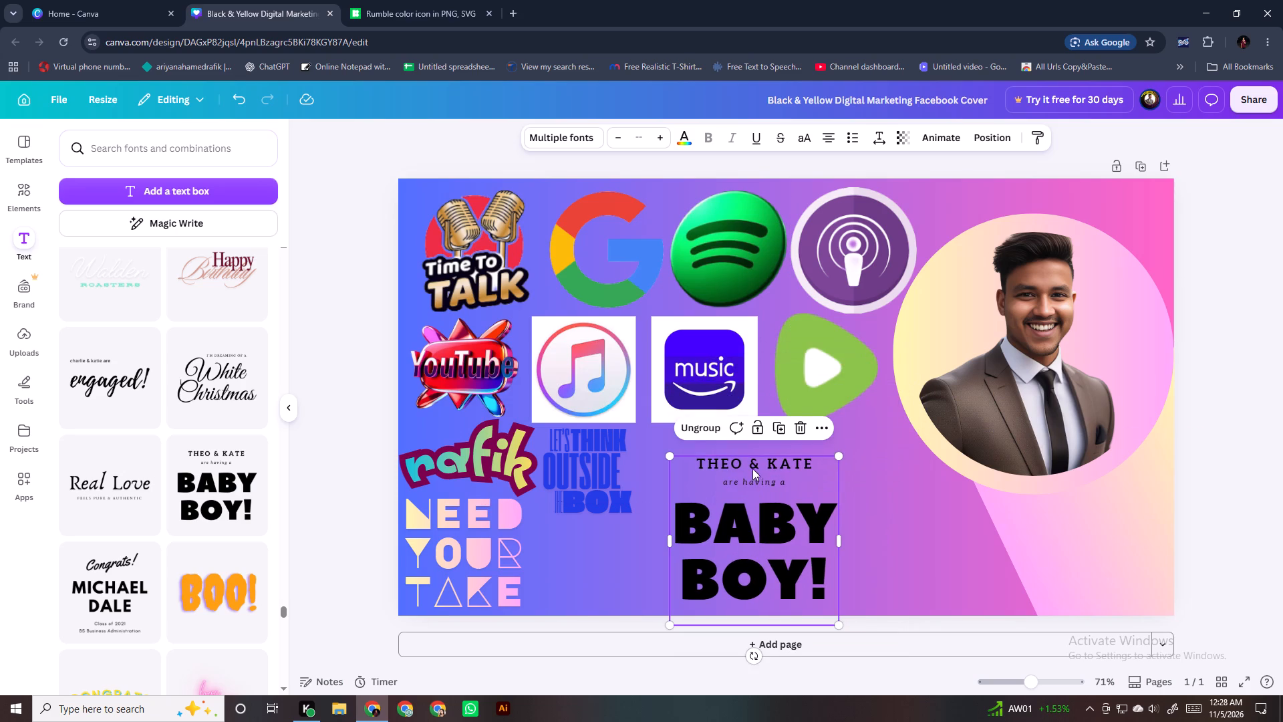
Delete the "THEO & KATE" and "are having a" lines from the combination, keeping only "BABY BOY!".
left_click(754, 460)
left_click(780, 429)
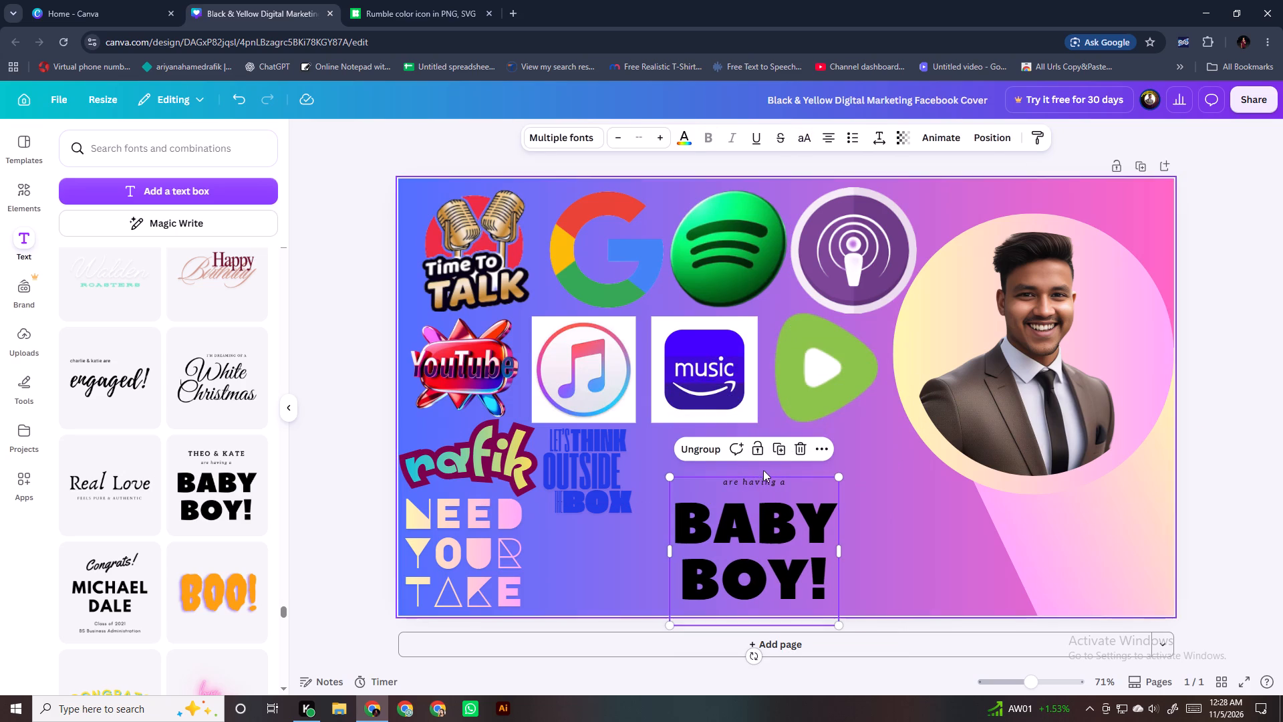
left_click(756, 481)
left_click(784, 449)
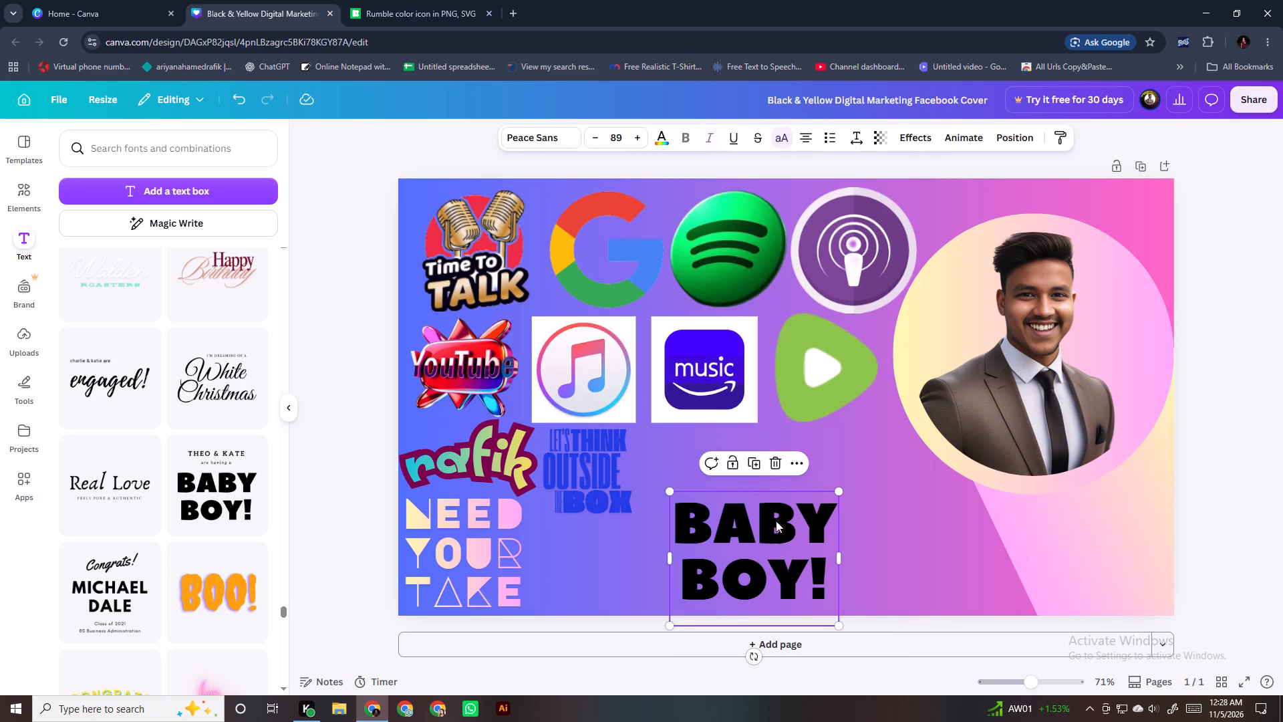
Resize the "BABY BOY!" text to size 65.6 and place it beside "NEED YOUR TAKE", under the "OUTSIDE THE BOX" text.
left_click_drag(776, 521, 775, 495)
left_click_drag(839, 465, 760, 486)
left_click_drag(722, 544, 577, 545)
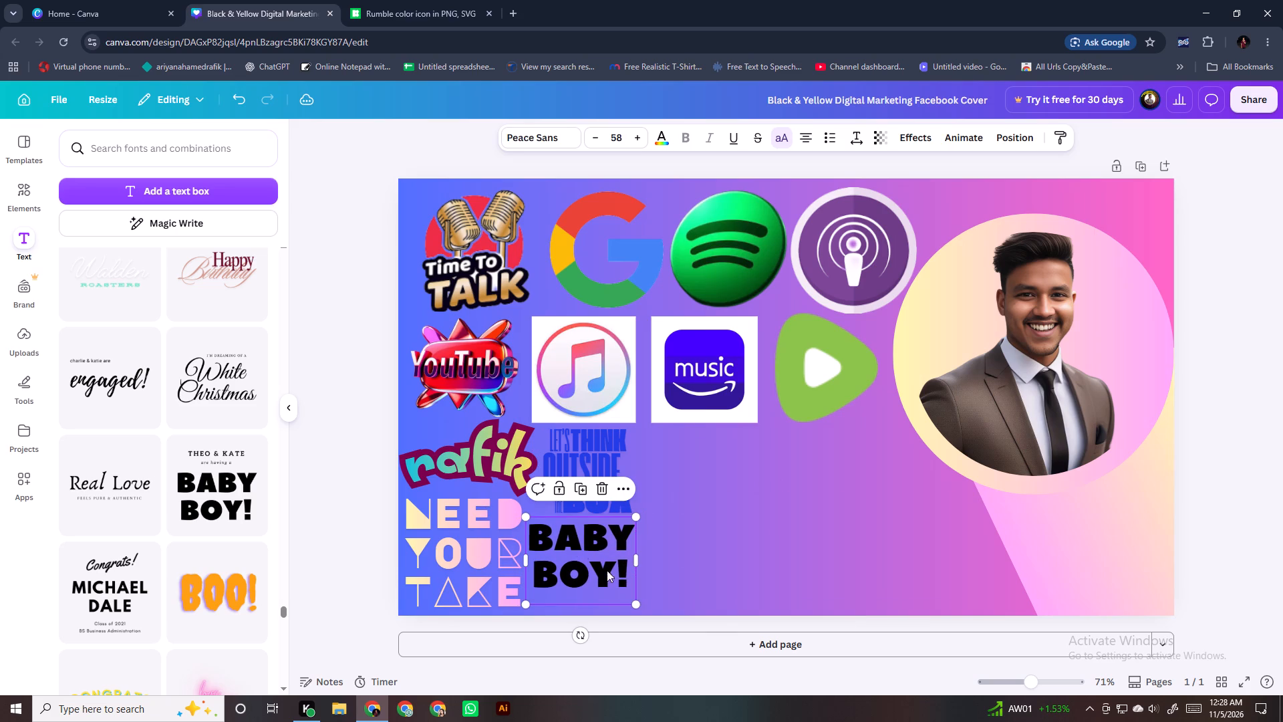
left_click_drag(633, 610, 614, 650)
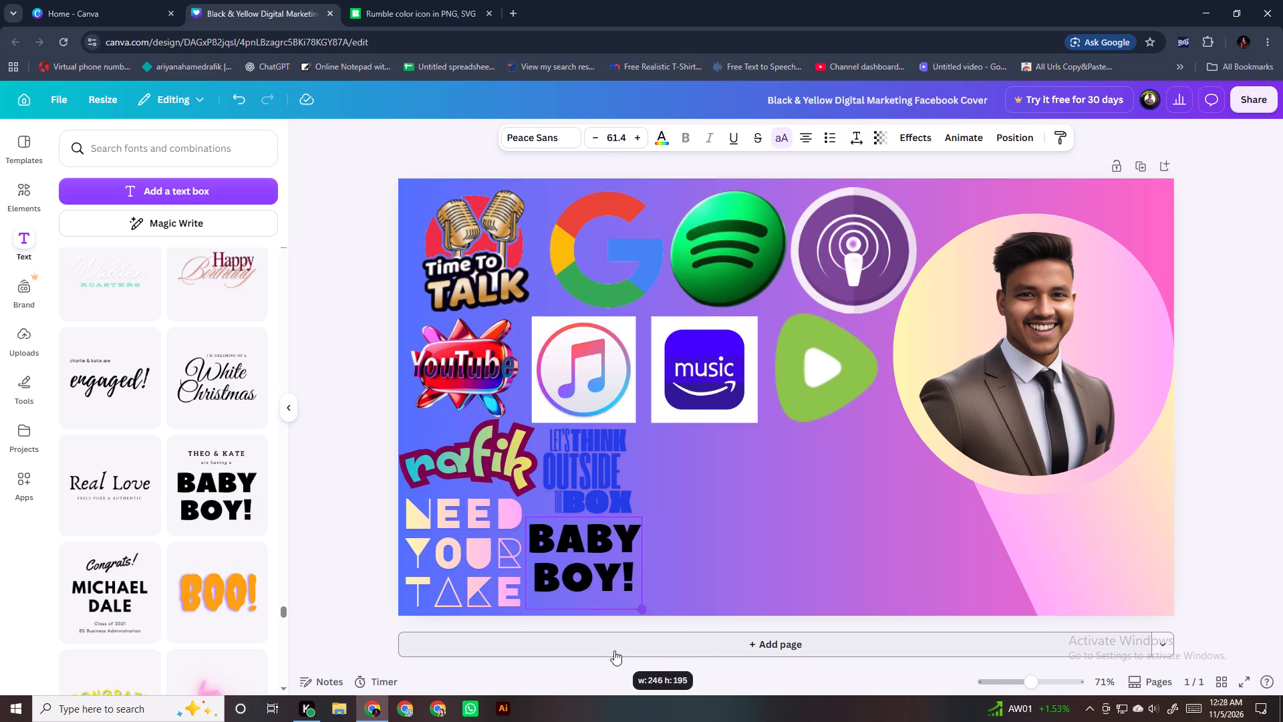
left_click_drag(614, 650, 615, 658)
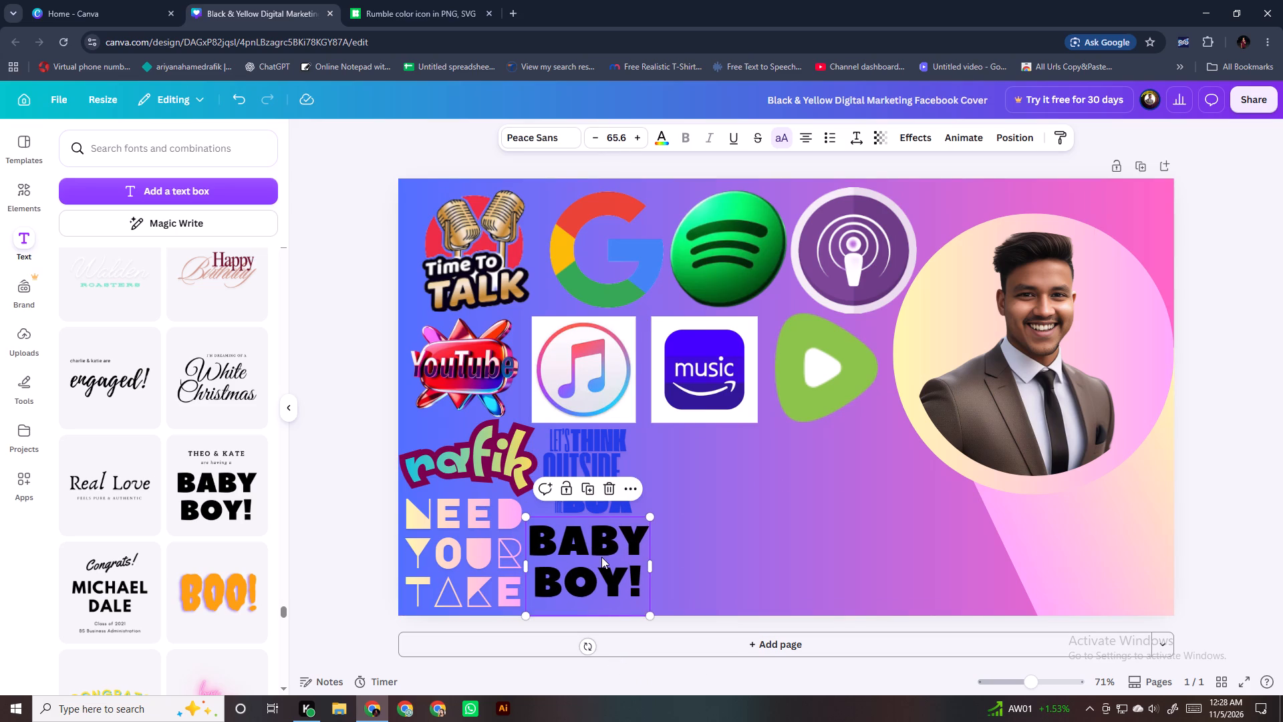
Replace the "BABY BOY!" text with "podcast" and, on a new line, "promostion".
triple_click(597, 547)
triple_click(597, 547)
triple_click(597, 533)
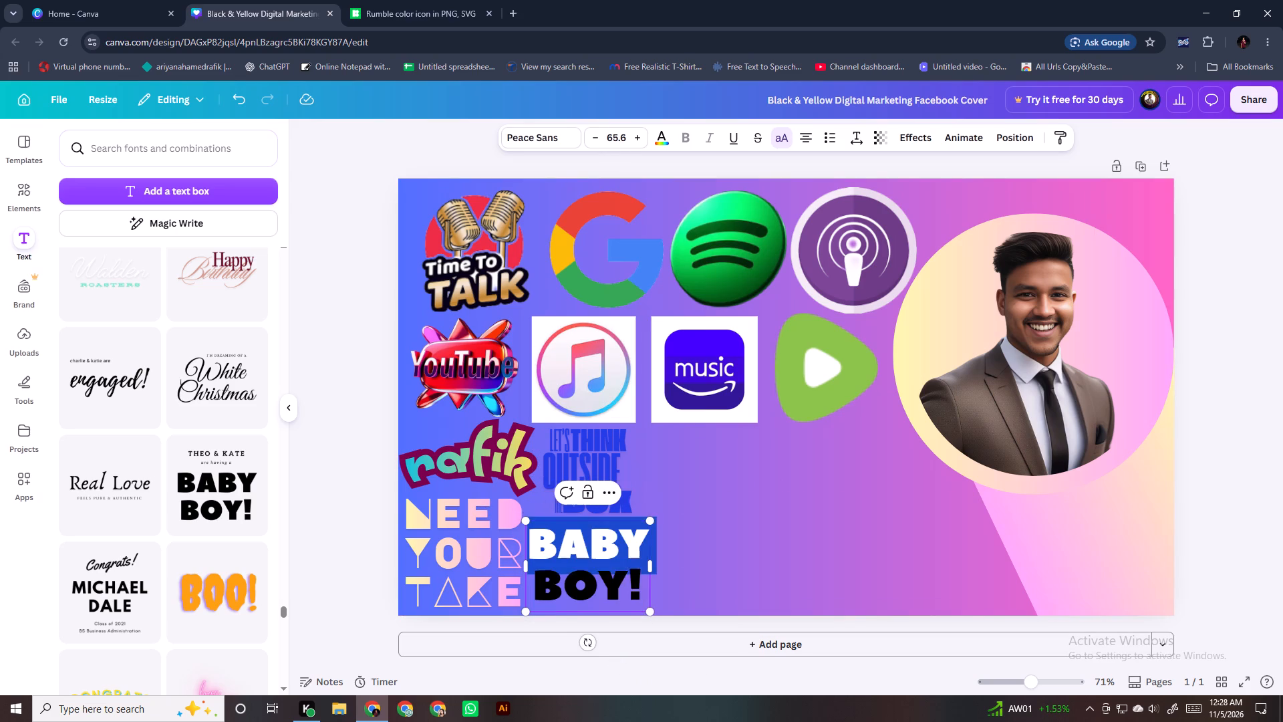
double_click(597, 533)
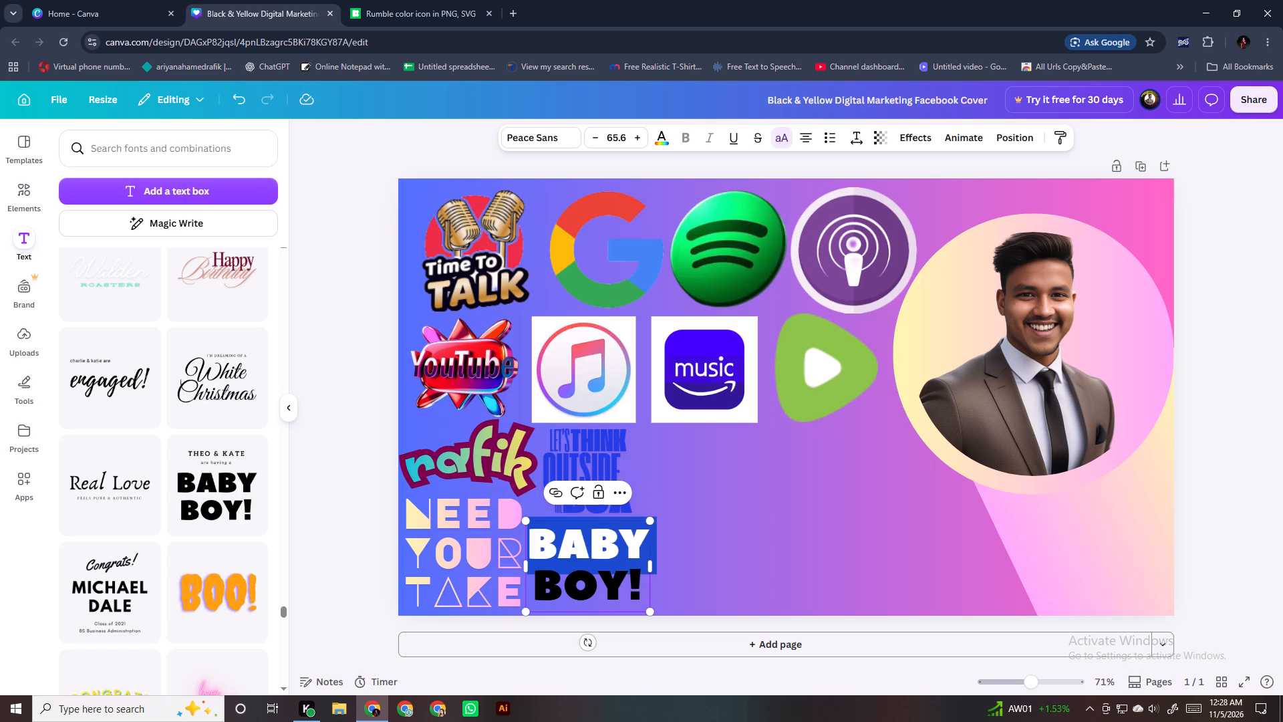
type("Po")
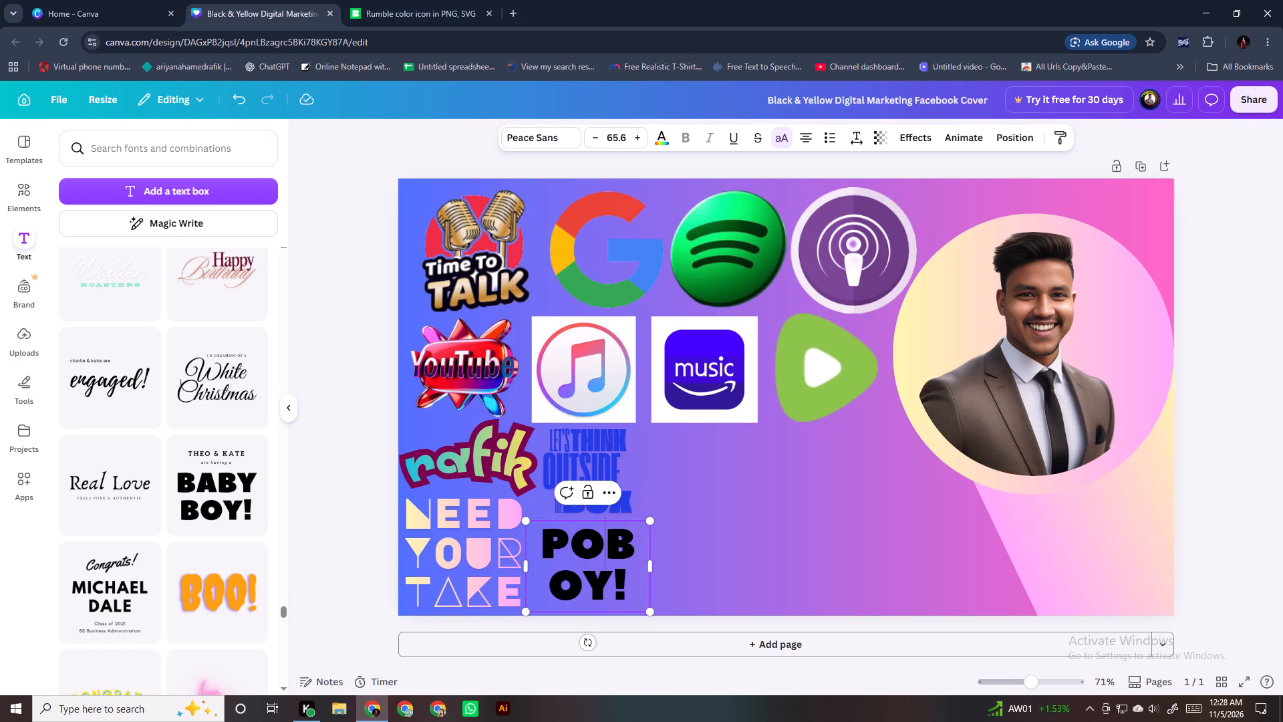
key("BackSpace")
key("BackSpace")
key("BackSpace")
key("BackSpace")
key("BackSpace")
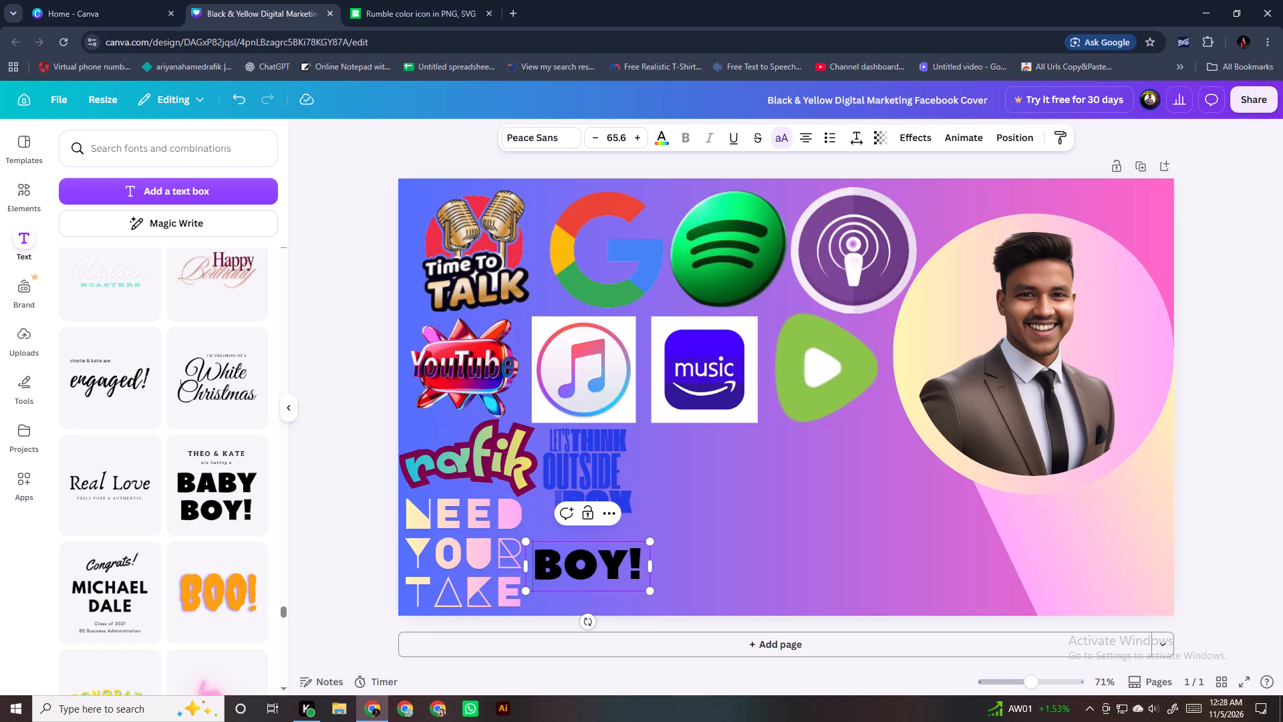
key("ctrl+a")
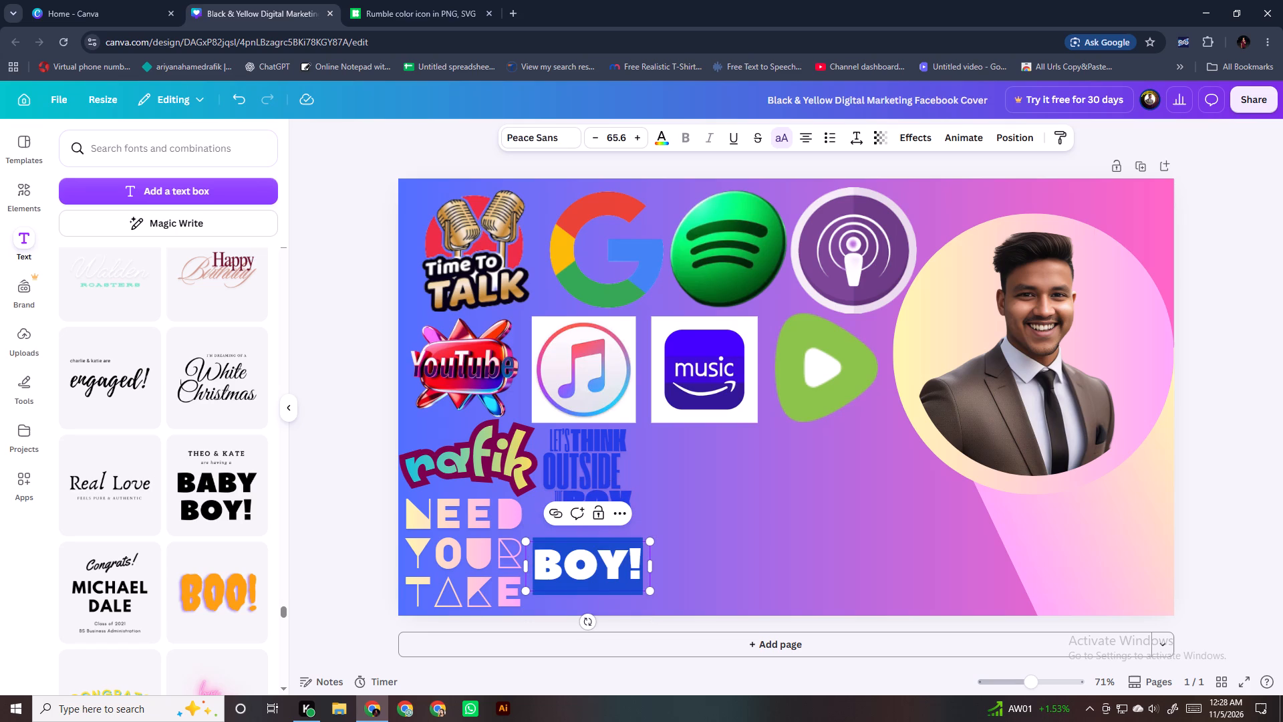
key("p")
type("odcast")
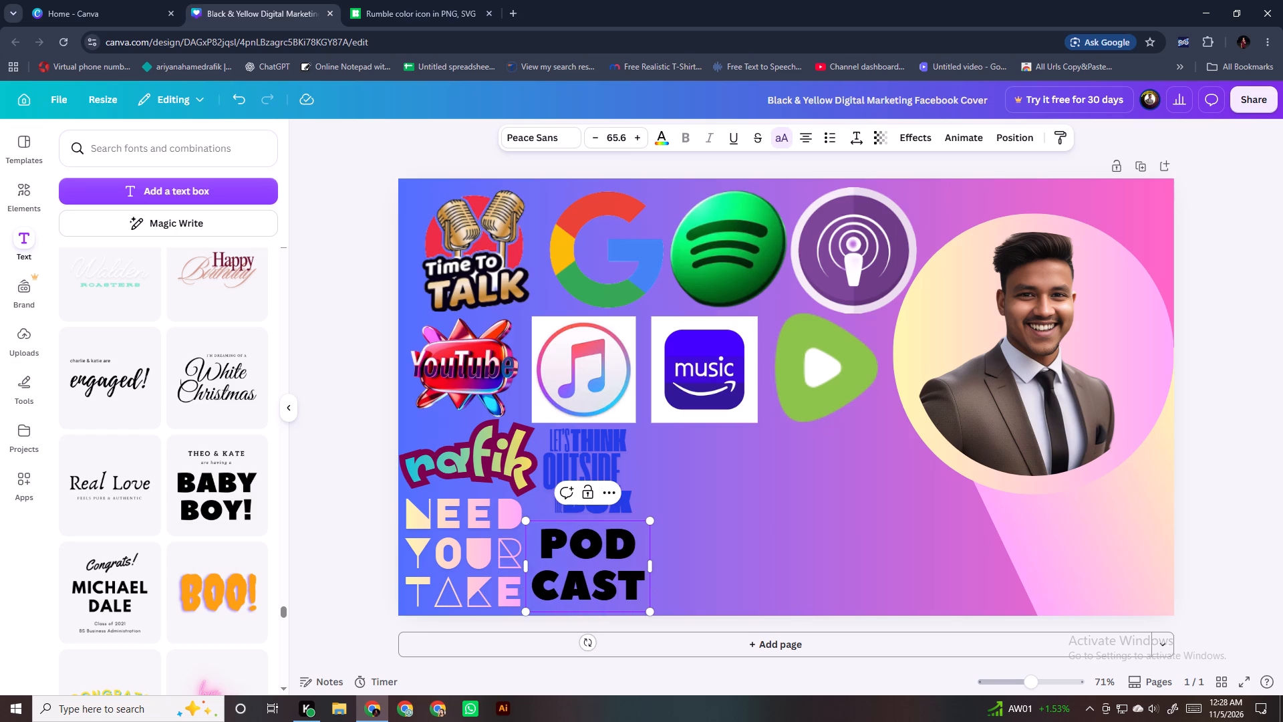
key("shift+Return")
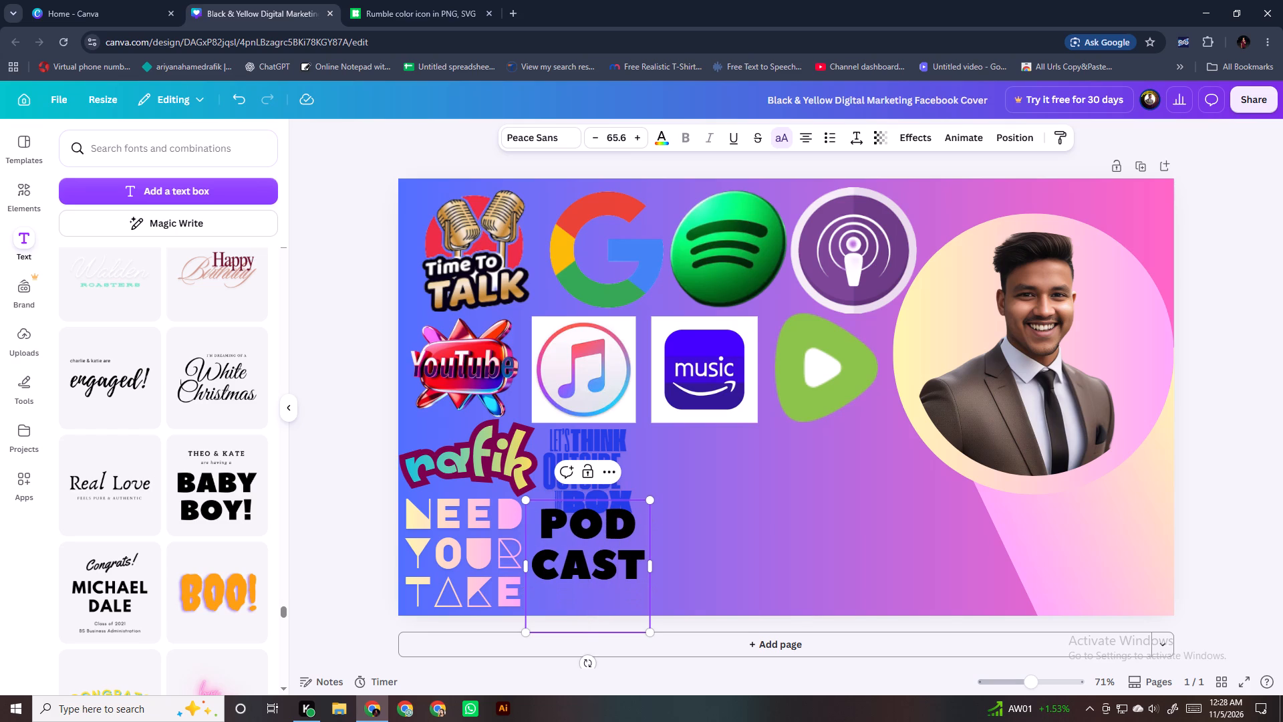
type("promo")
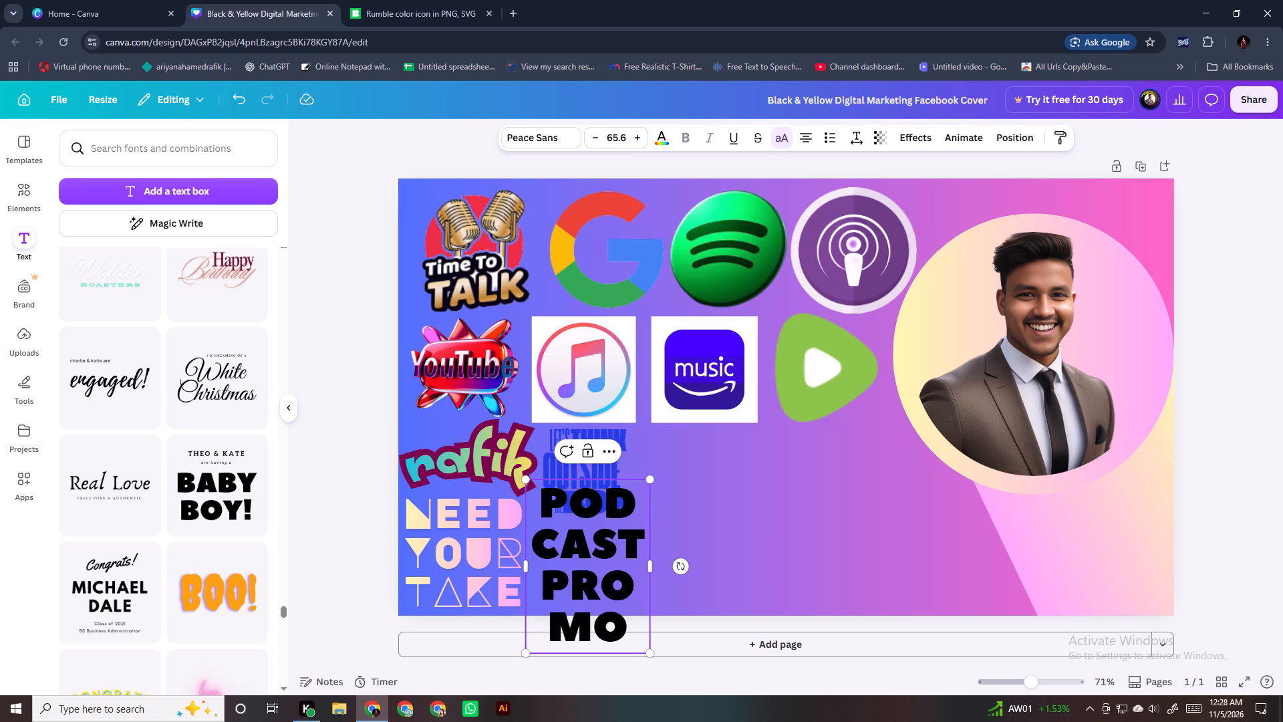
type("stion")
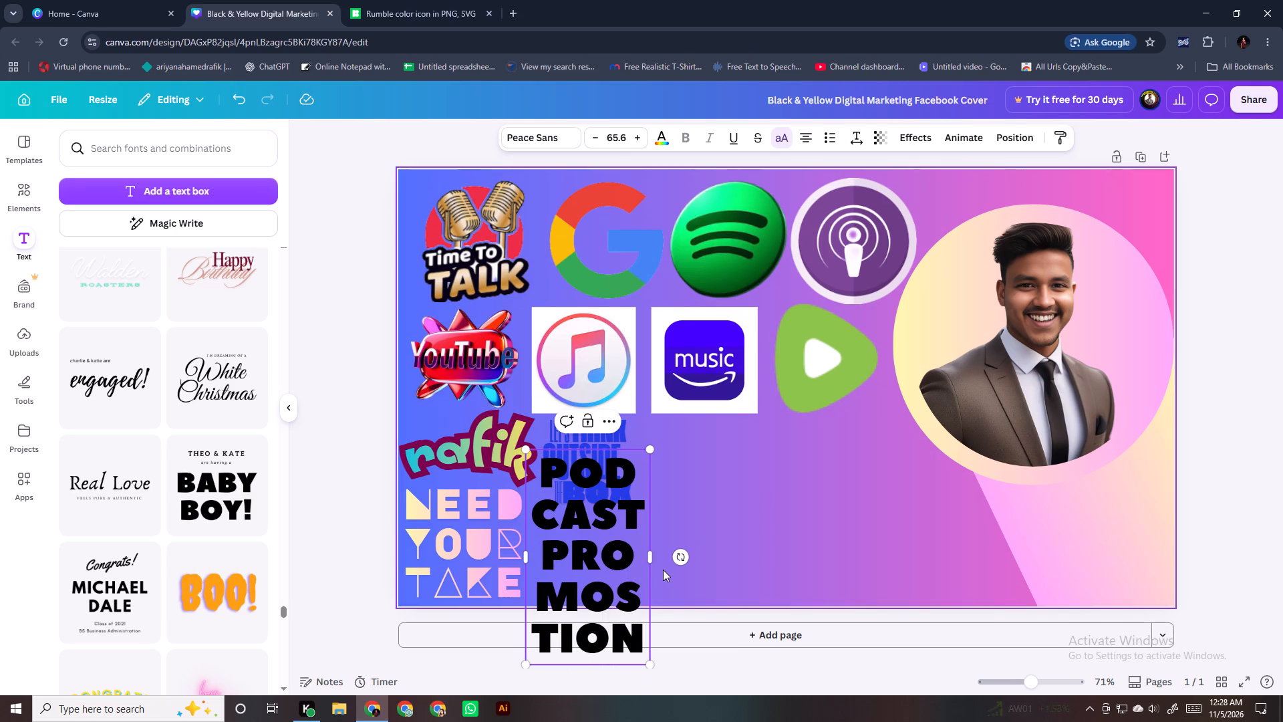
Widen the text box until "PODCAST" and "PROMOSTION" each fit on a single line.
left_click_drag(652, 562, 766, 575)
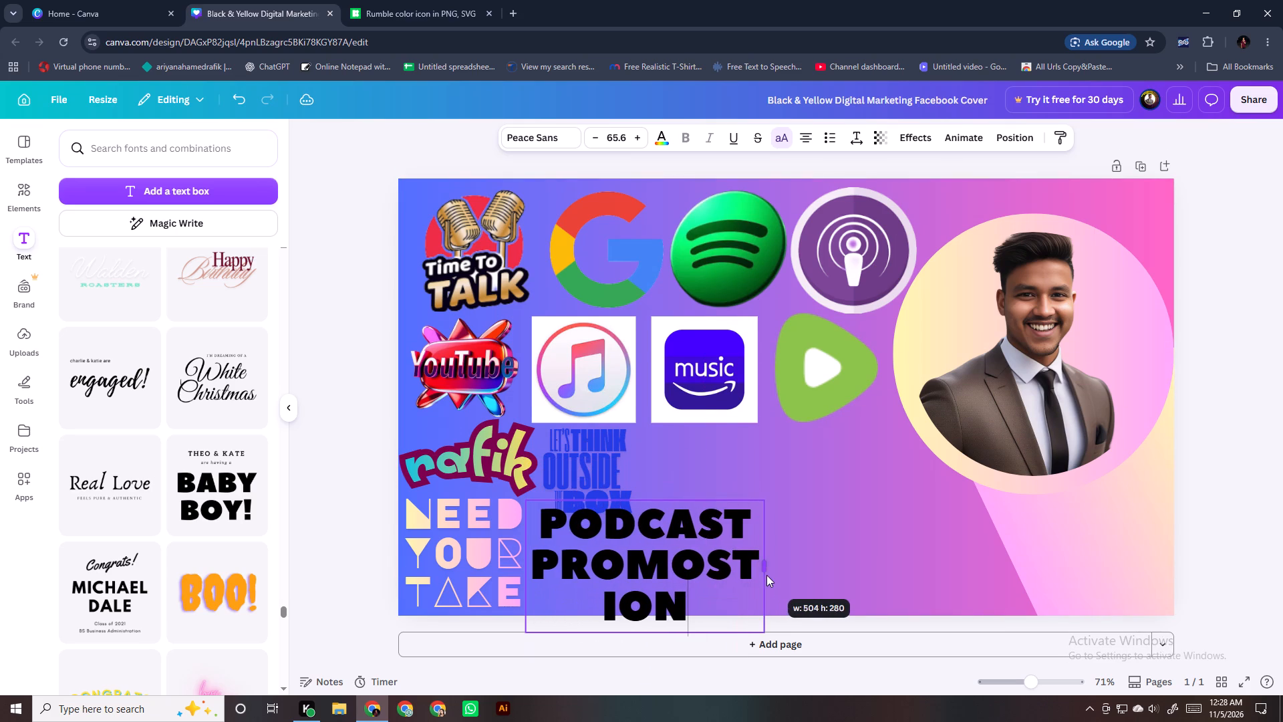
left_click_drag(766, 575, 817, 568)
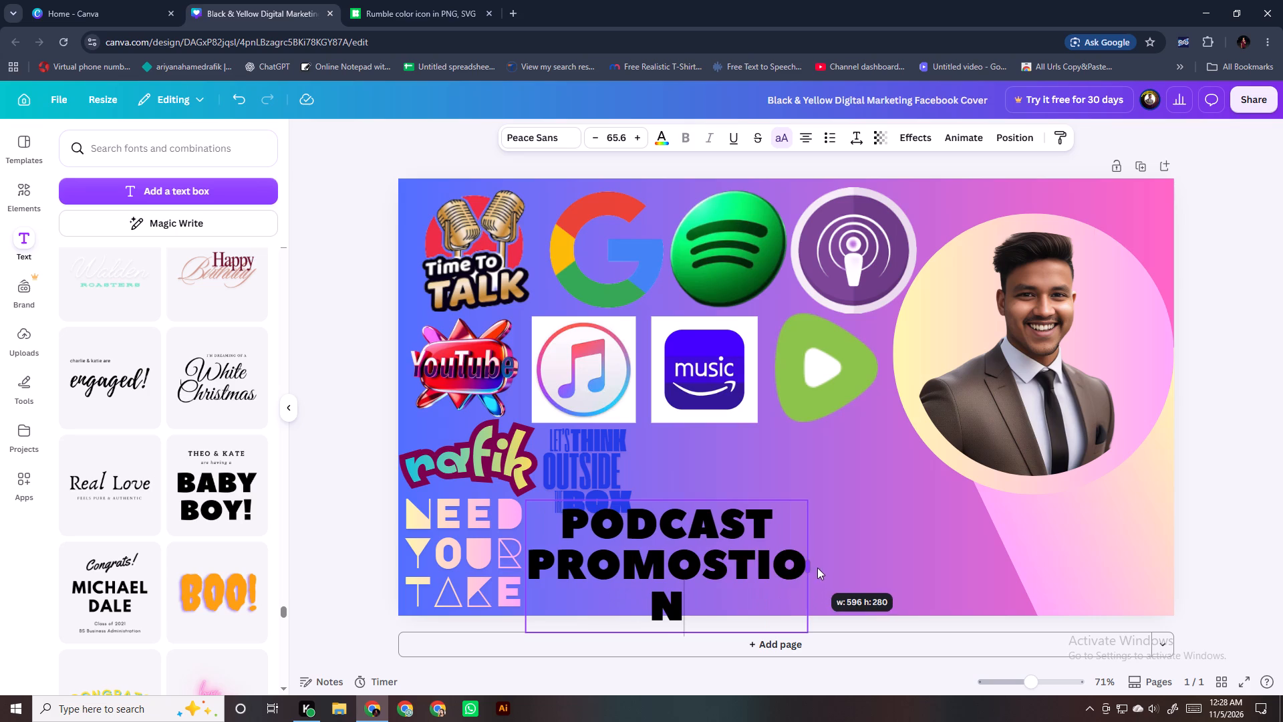
left_click_drag(817, 568, 845, 563)
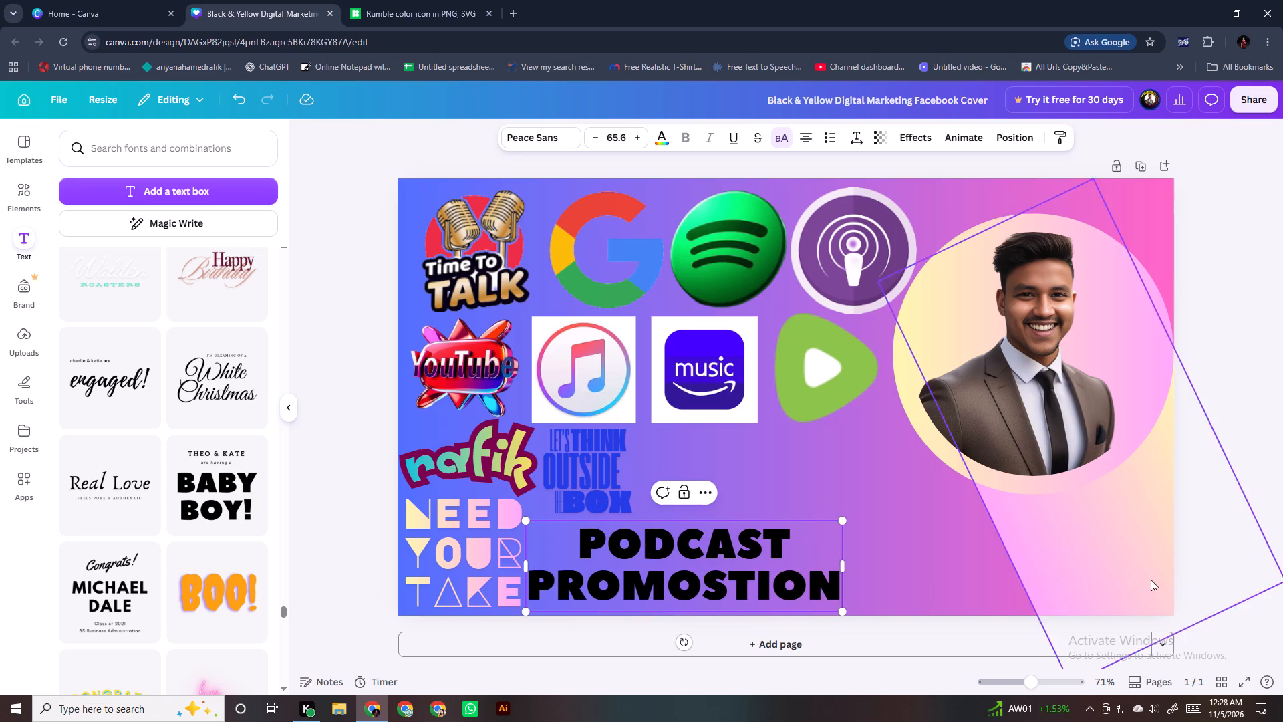
left_click(1234, 543)
Shrink the "PODCAST PROMOSTION" text to size 48.1, keeping each word on one line.
left_click(752, 573)
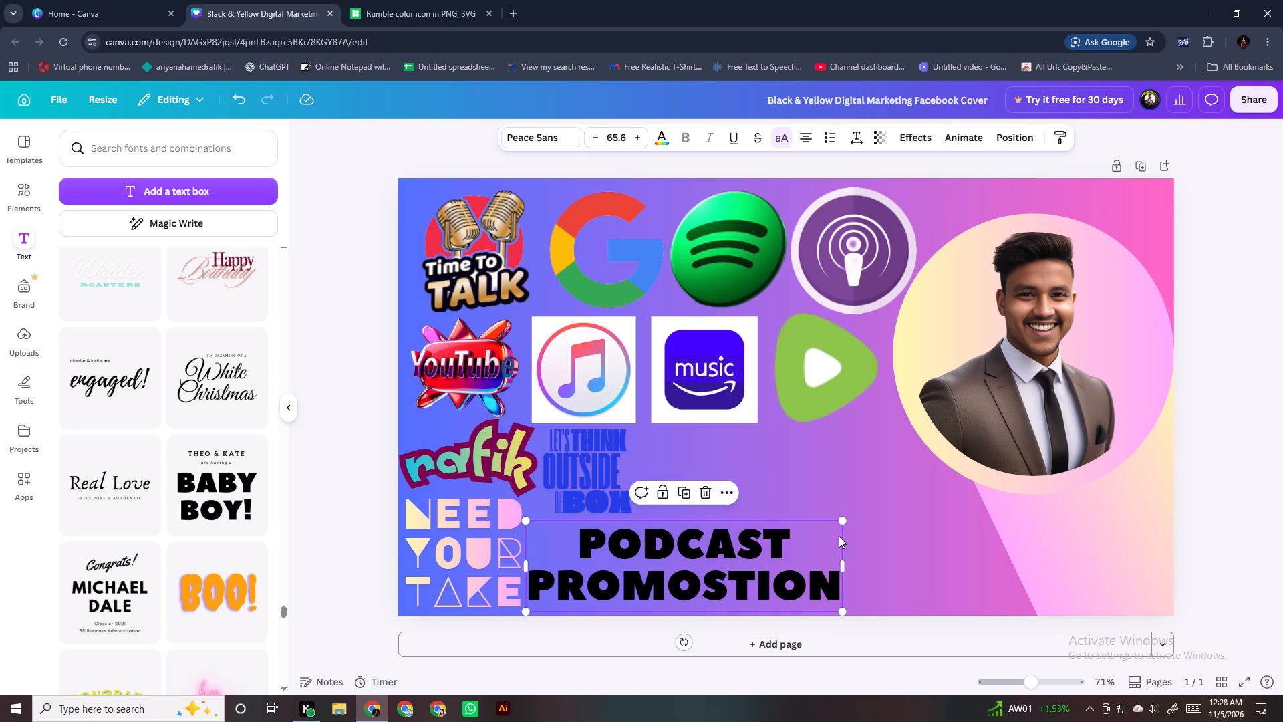
left_click_drag(843, 525, 794, 548)
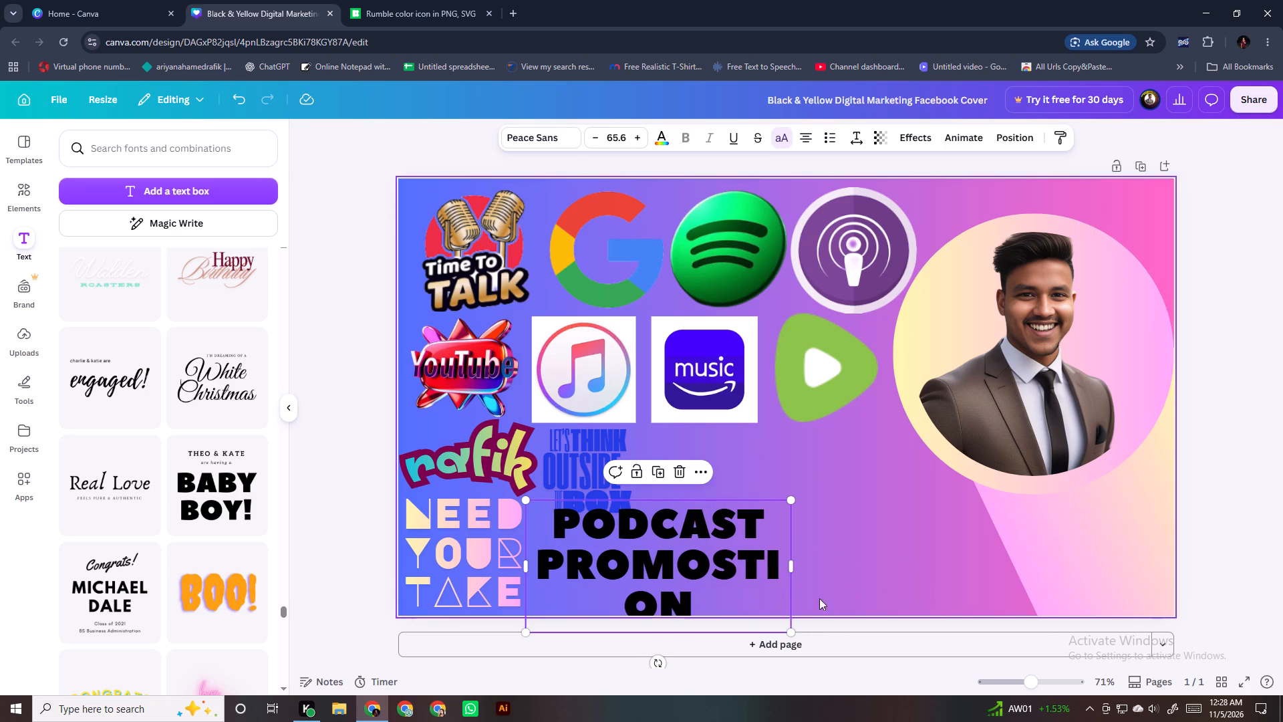
left_click(787, 564)
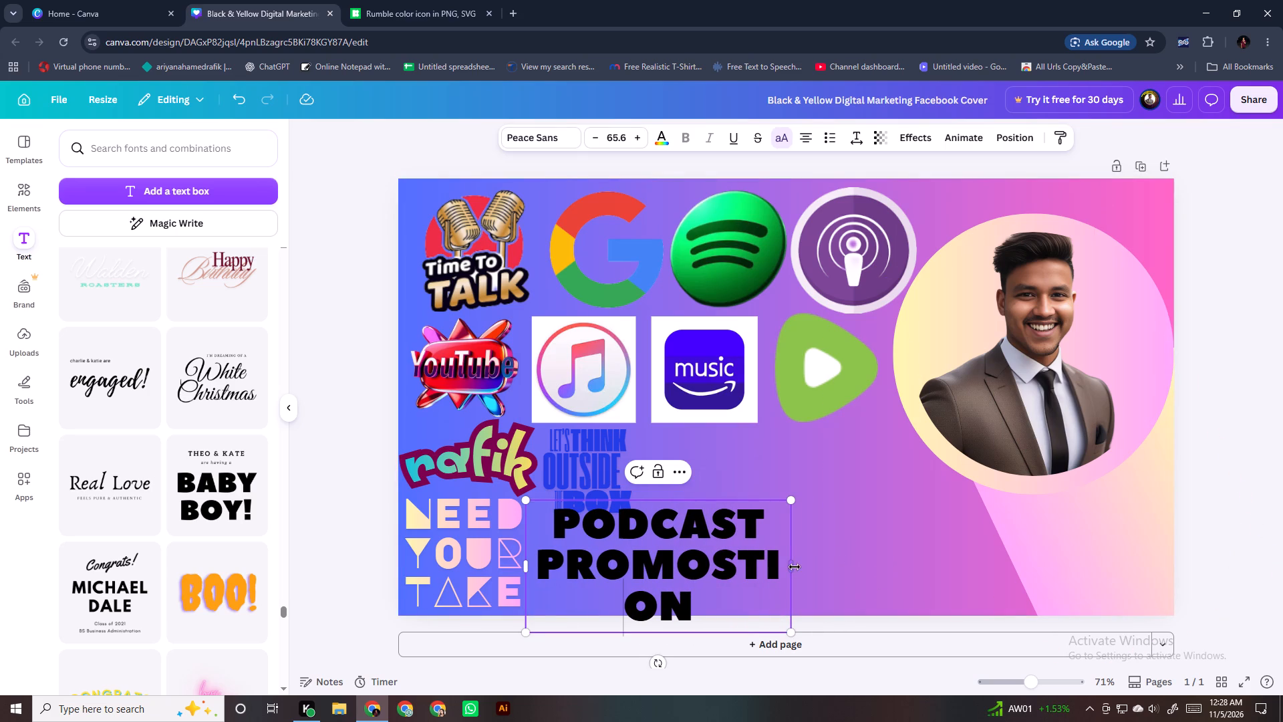
left_click_drag(795, 567, 853, 564)
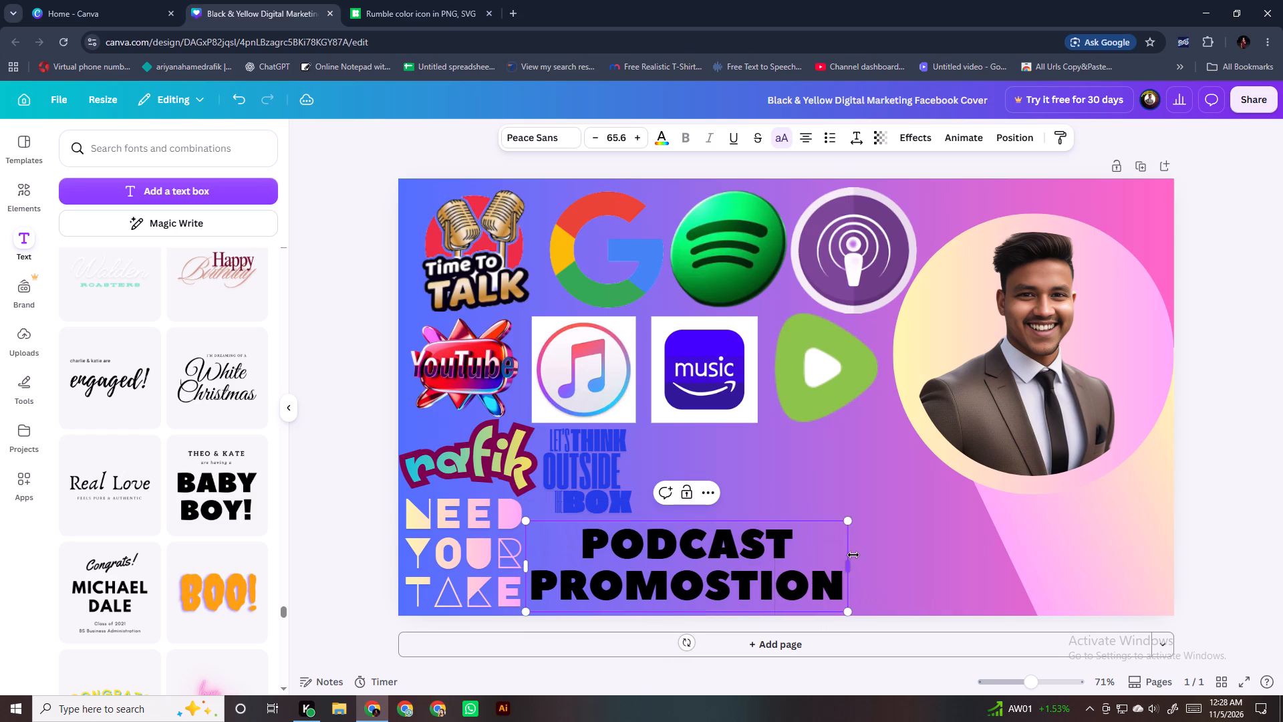
left_click_drag(851, 523, 768, 556)
left_click_drag(676, 582, 788, 473)
left_click(1282, 493)
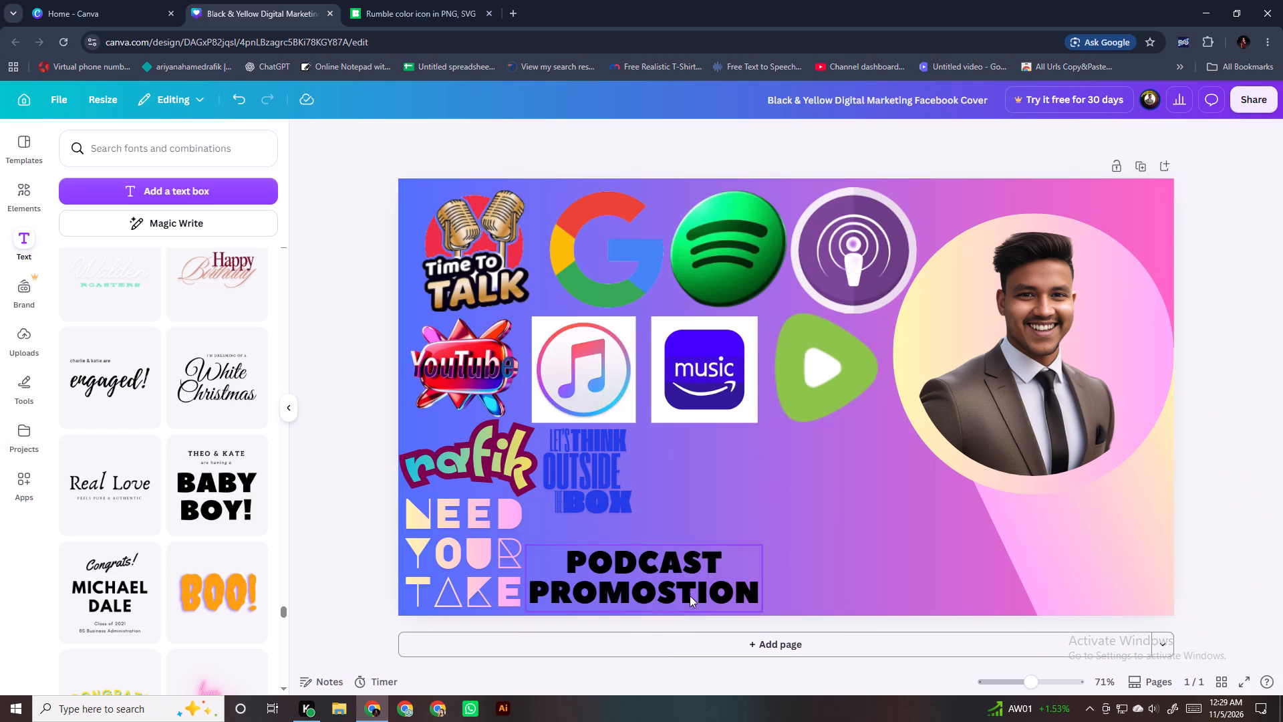
Move "PODCAST PROMOSTION" beside the "OUTSIDE THE BOX" text, below the logo rows, and enlarge it to size 55.2.
left_click(684, 596)
left_click_drag(680, 588, 783, 469)
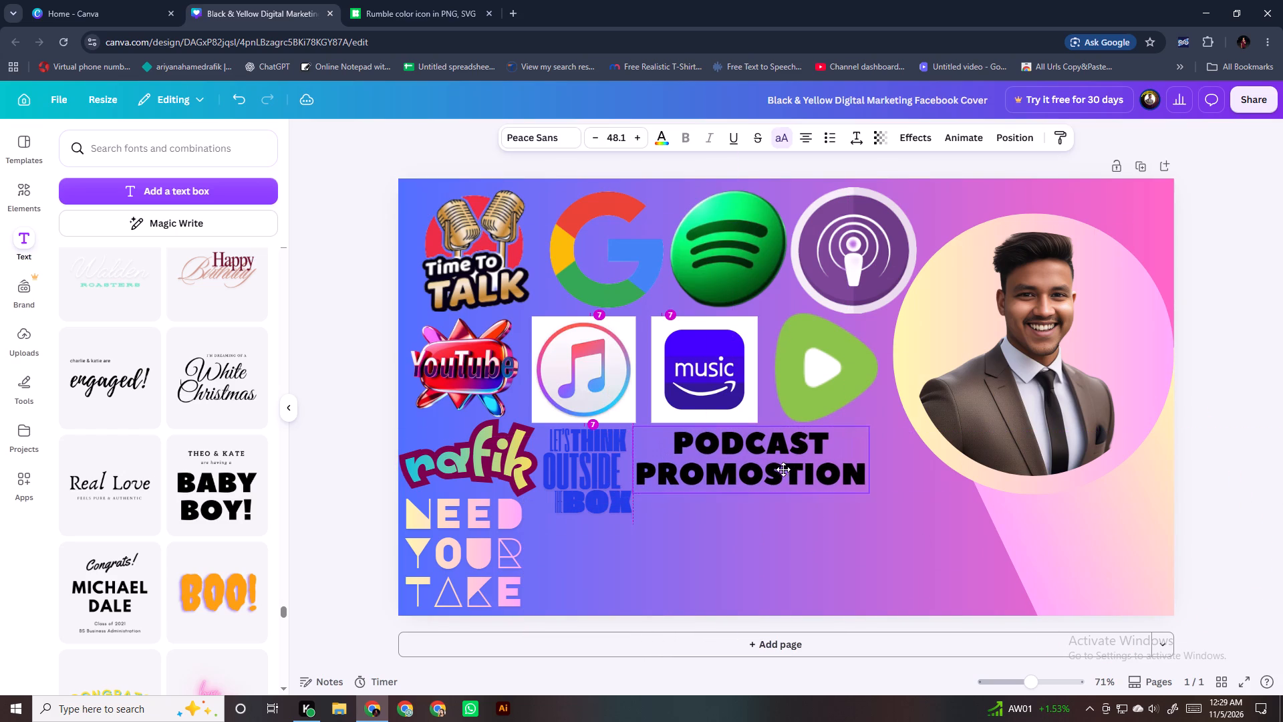
left_click_drag(783, 469, 776, 469)
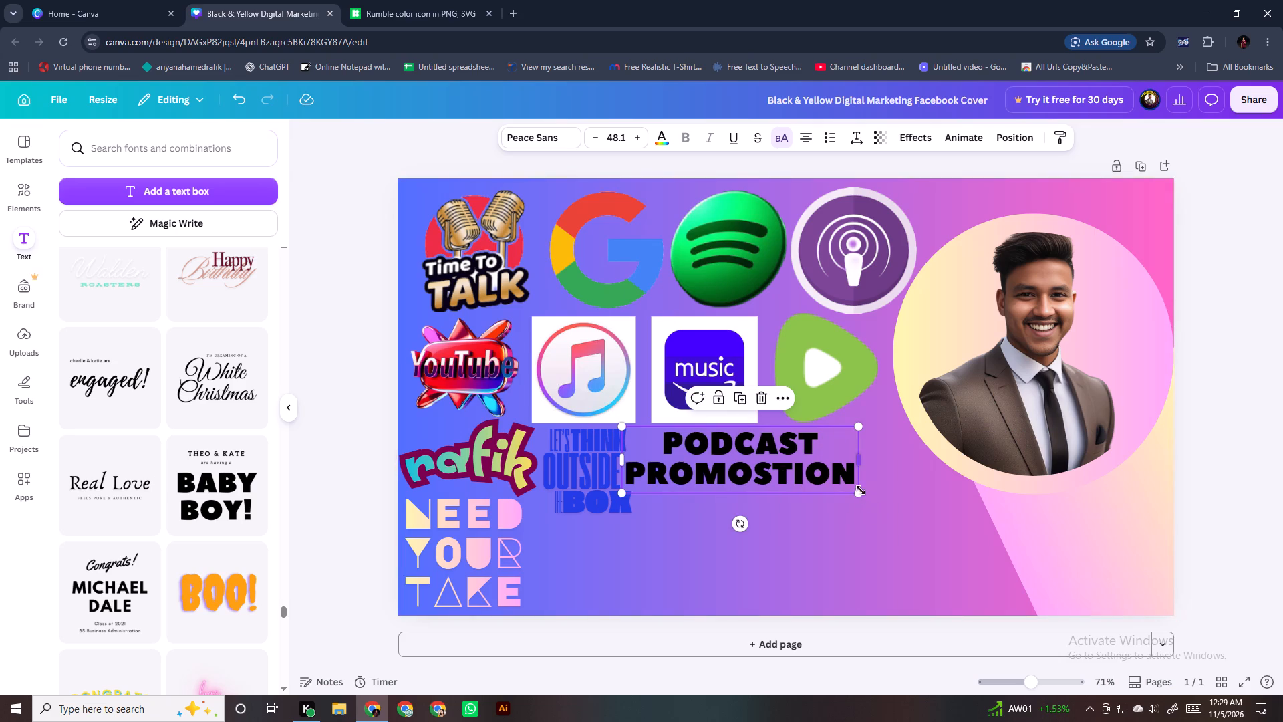
left_click_drag(859, 492, 885, 495)
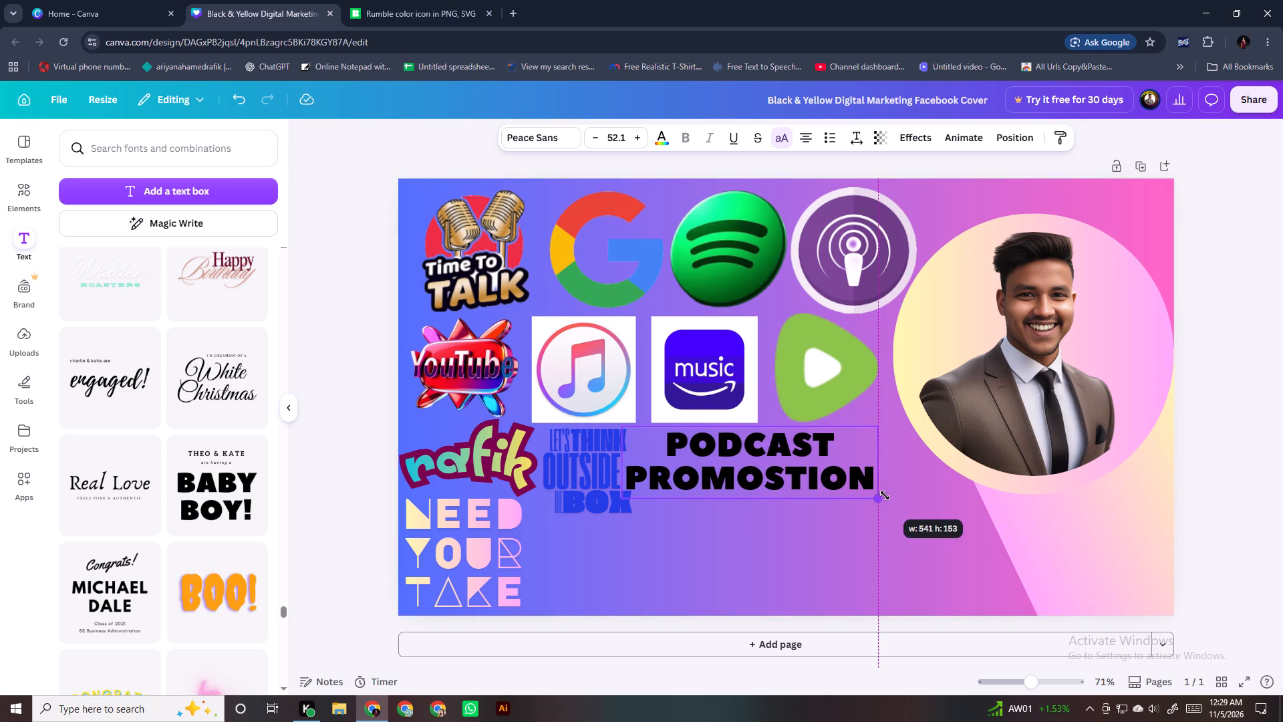
left_click_drag(885, 495, 895, 497)
Nudge the "PODCAST PROMOSTION" text slightly up and left so it sits close beneath the Amazon Music and green play logos.
key("Up")
key("Up")
key("Up")
key("Up")
key("Up")
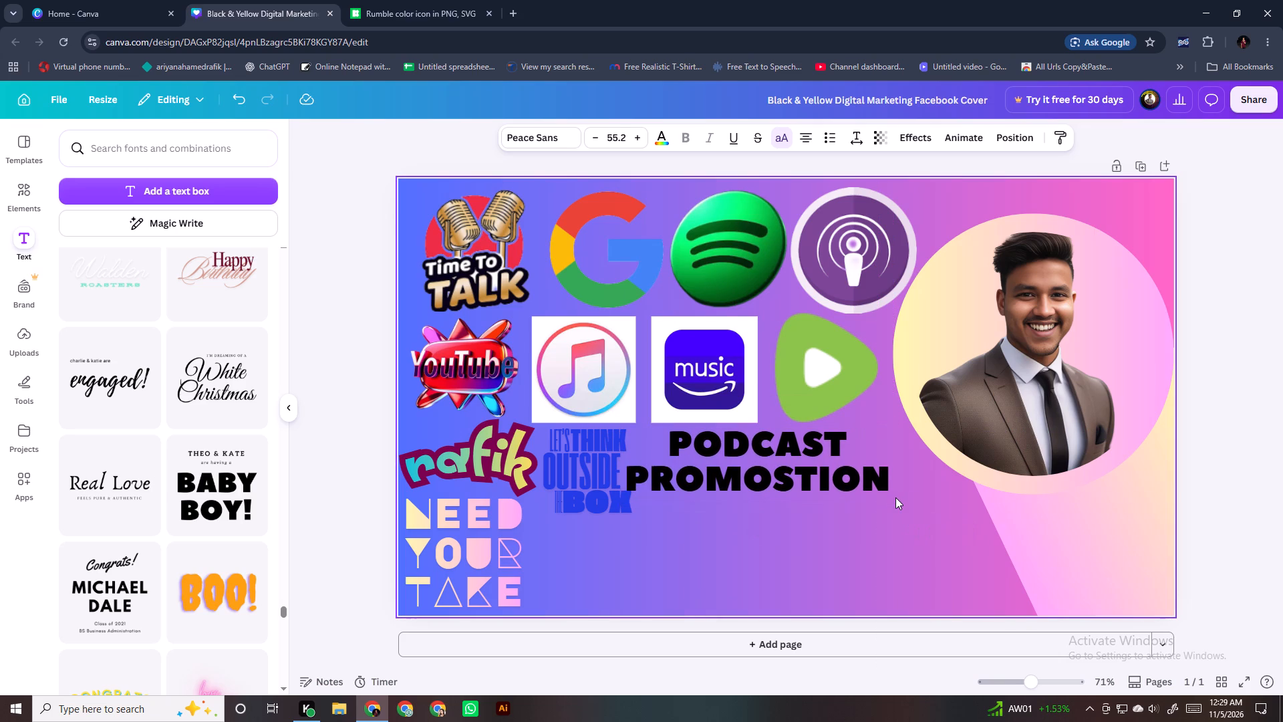
key("Up")
key("Up")
key("Up")
key("Up")
key("Up")
key("Up")
key("Left")
key("Left")
key("Left")
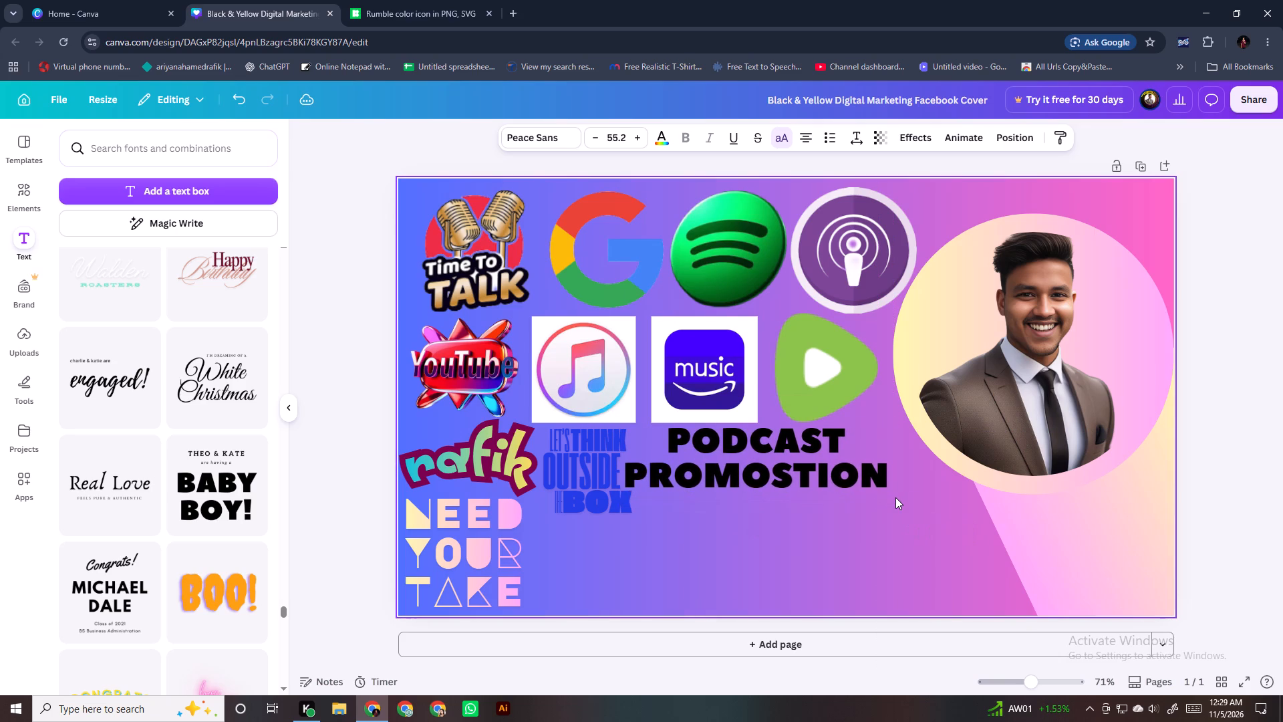
key("Up")
key("Up")
key("Right")
key("Right")
key("Down")
key("Up")
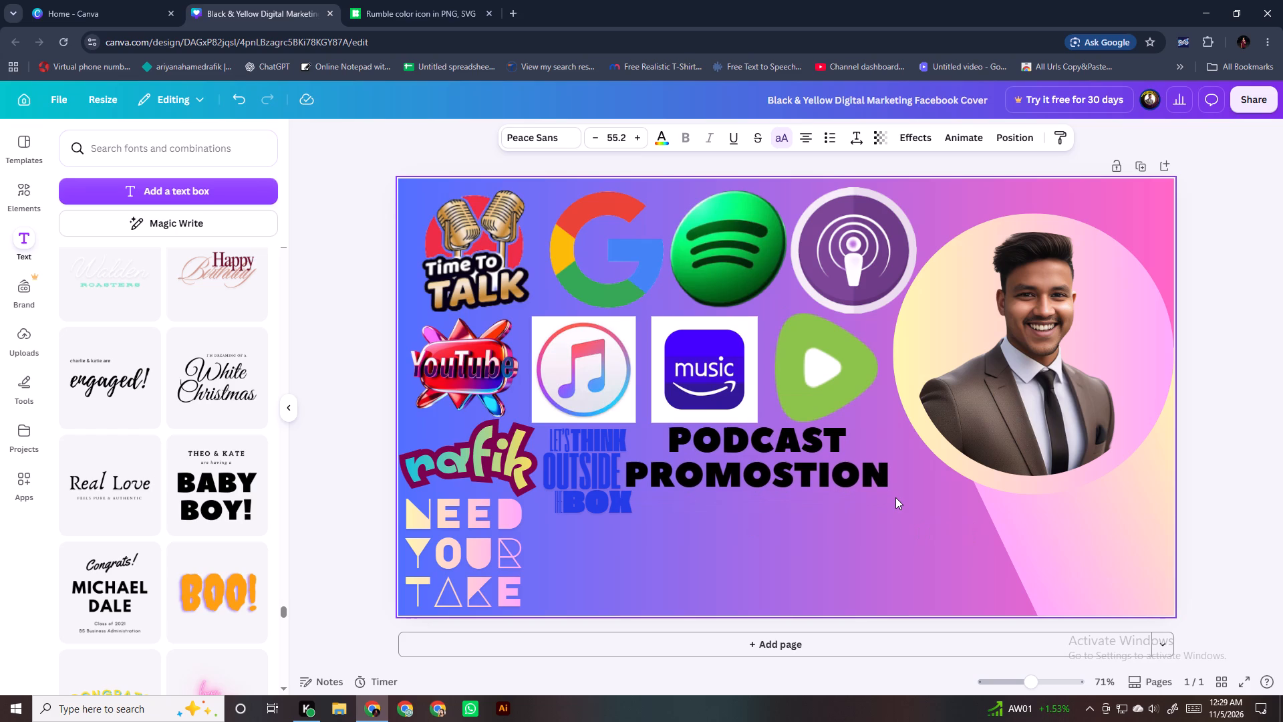
left_click(1254, 366)
Recolour the "PODCAST PROMOSTION" text with the teal-to-yellow gradient from the design's existing text colours.
left_click(701, 479)
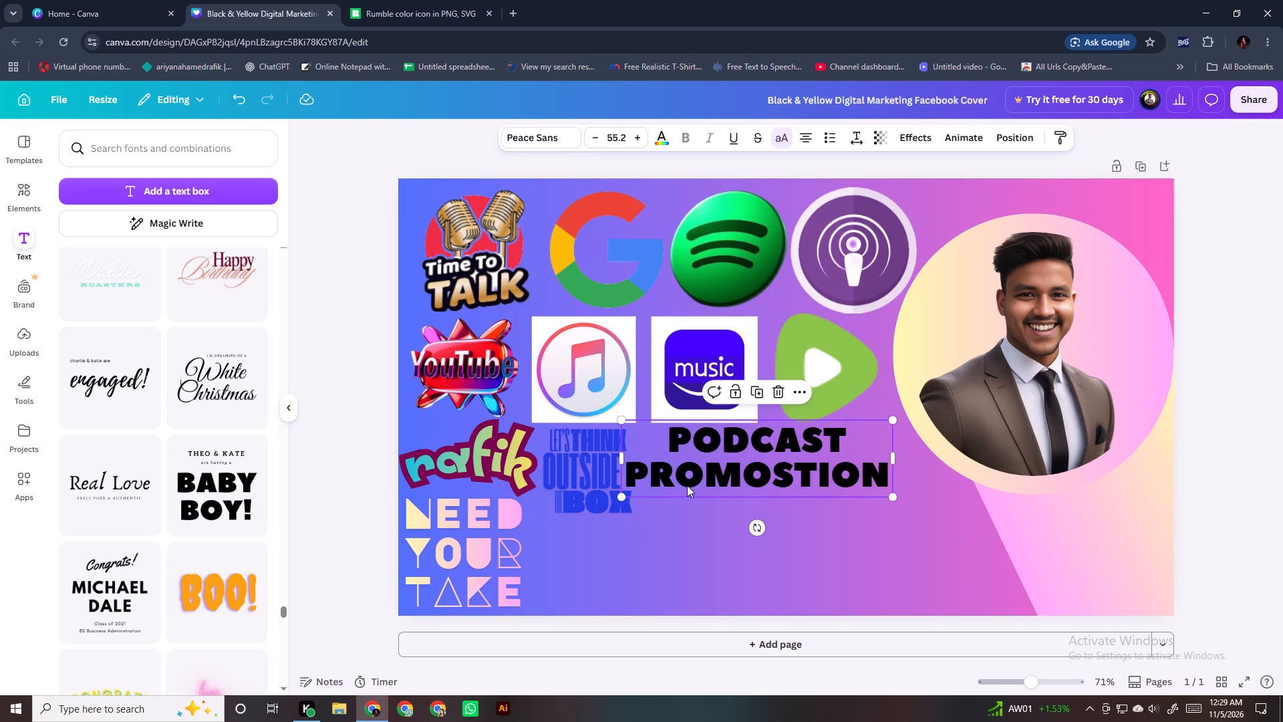
left_click(670, 146)
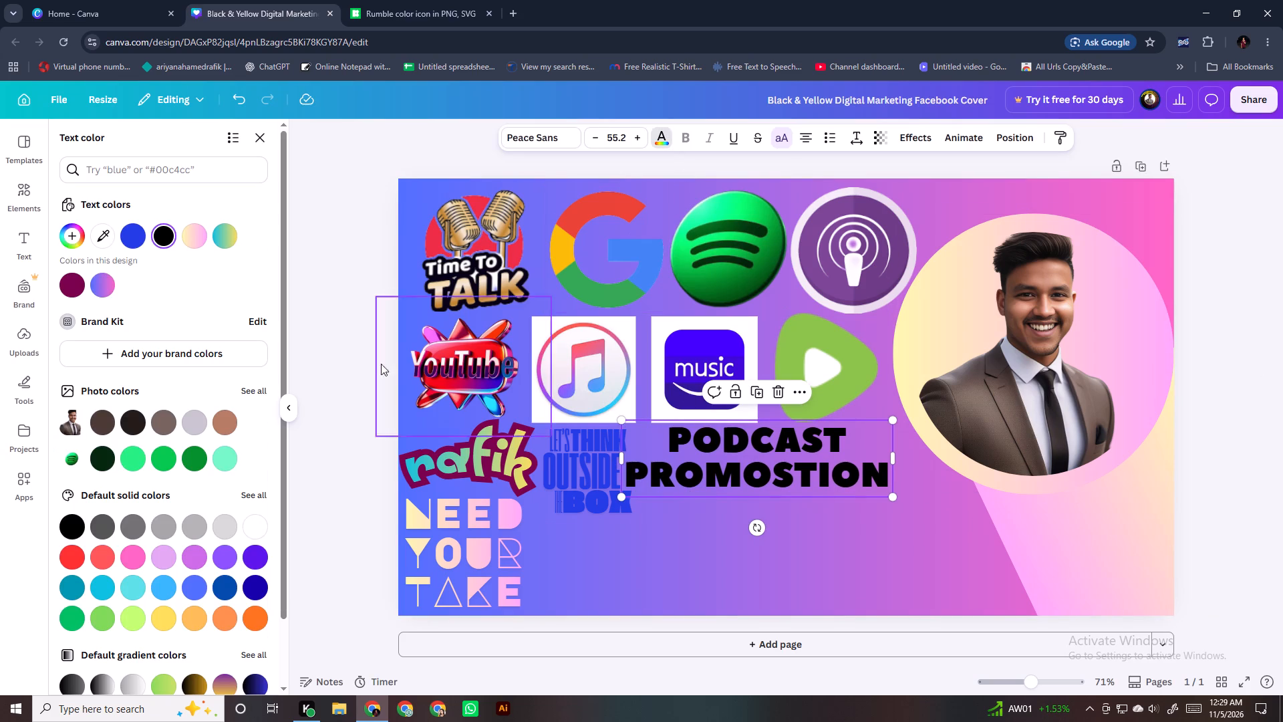
left_click(188, 238)
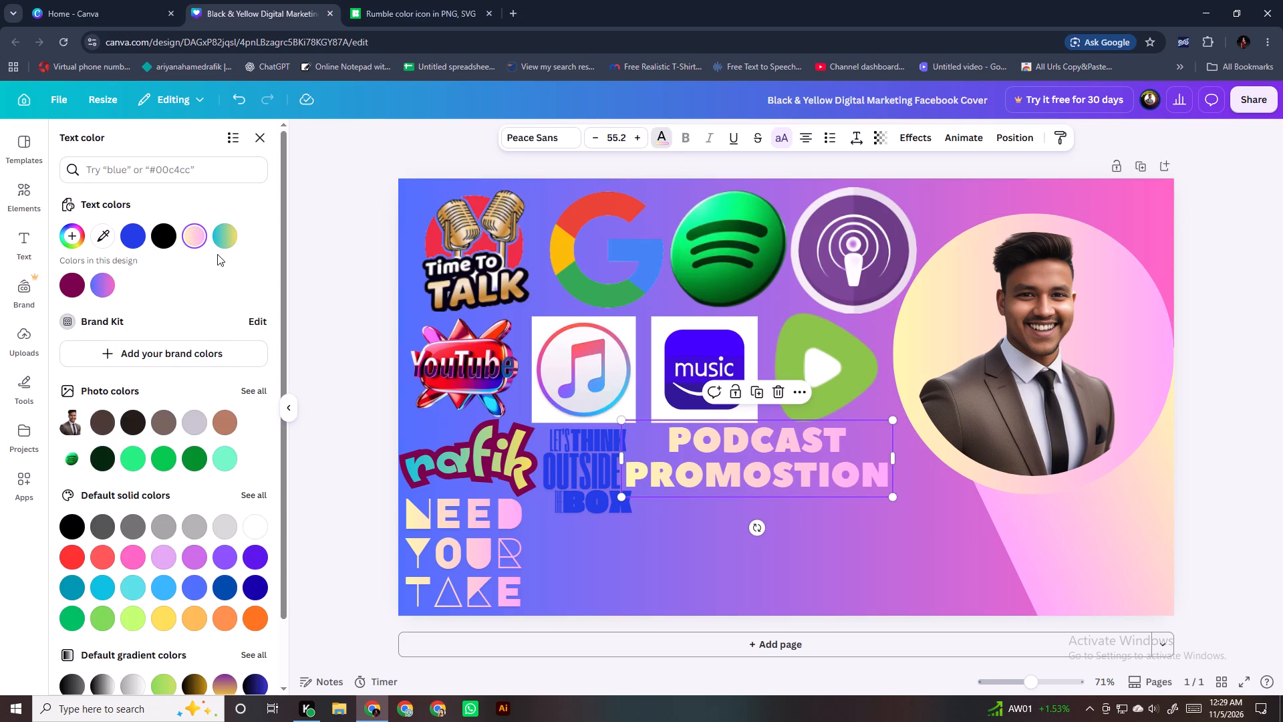
left_click(221, 247)
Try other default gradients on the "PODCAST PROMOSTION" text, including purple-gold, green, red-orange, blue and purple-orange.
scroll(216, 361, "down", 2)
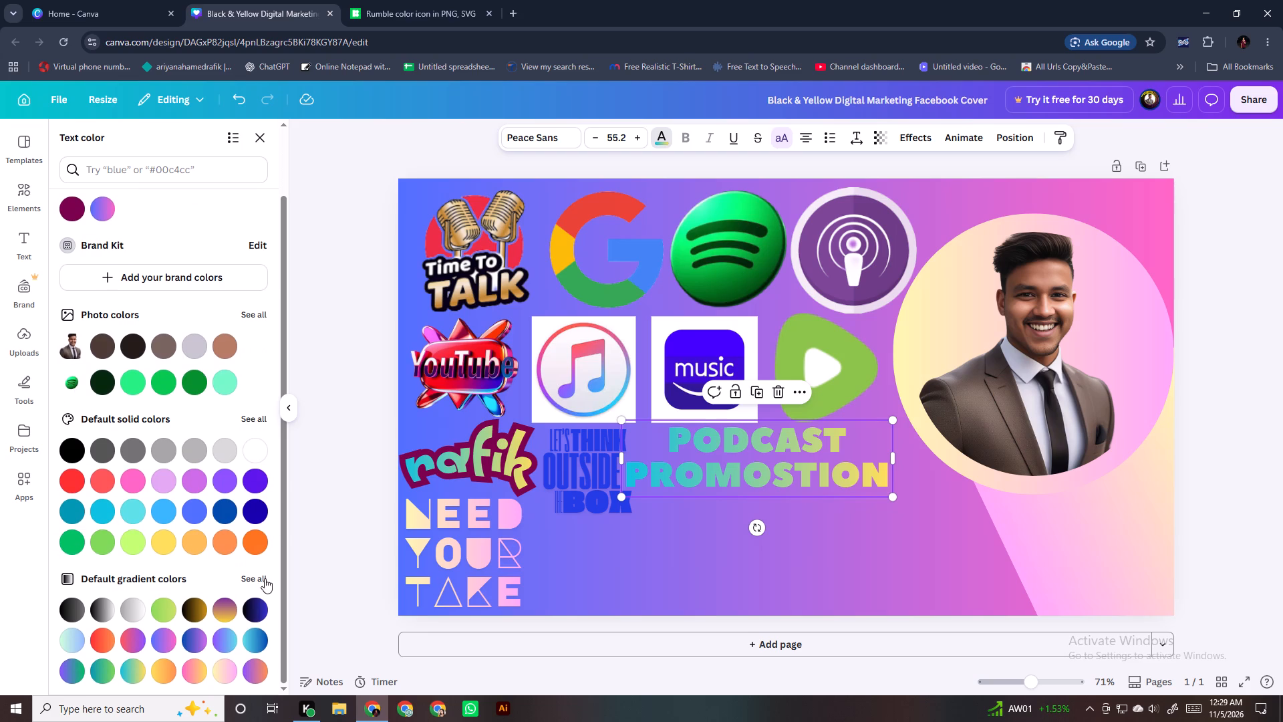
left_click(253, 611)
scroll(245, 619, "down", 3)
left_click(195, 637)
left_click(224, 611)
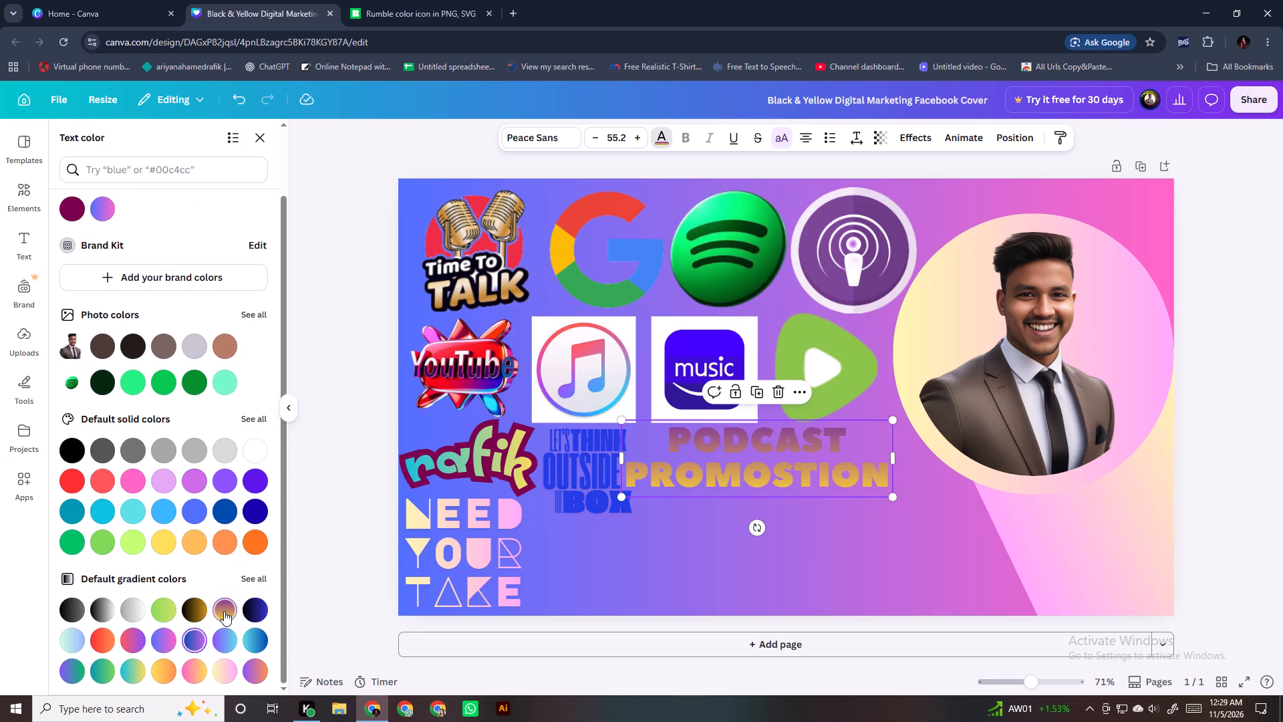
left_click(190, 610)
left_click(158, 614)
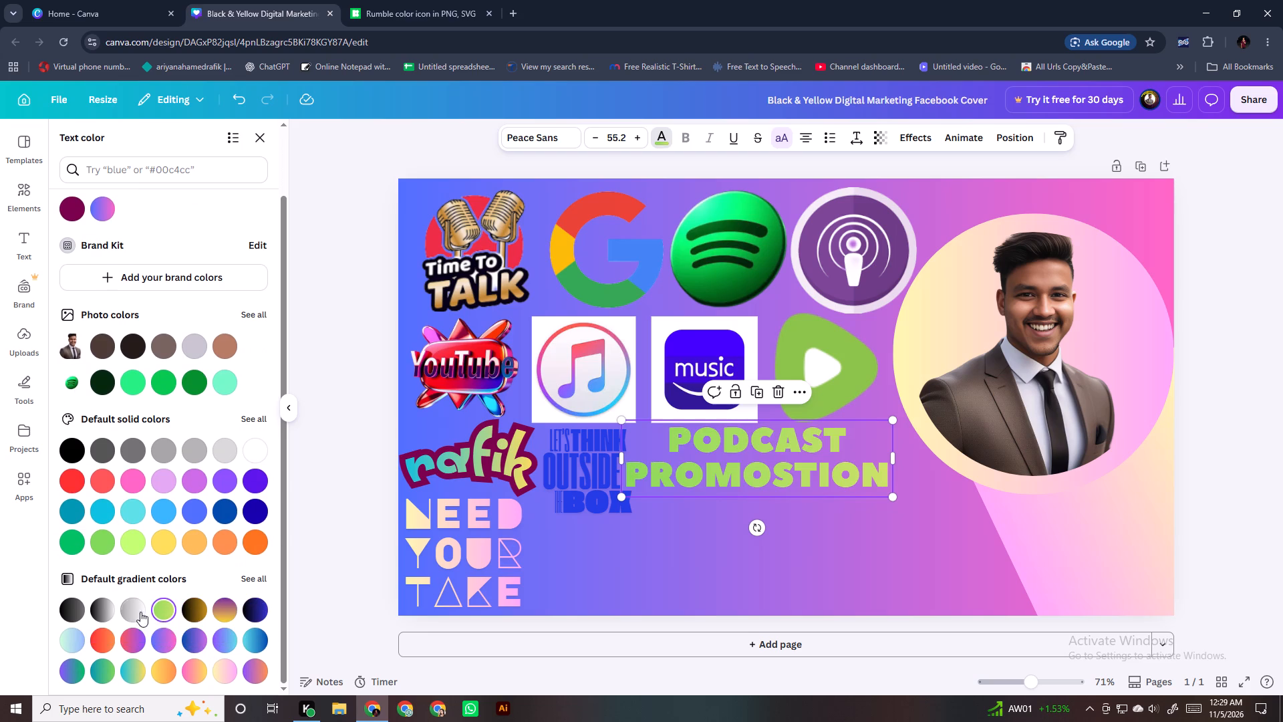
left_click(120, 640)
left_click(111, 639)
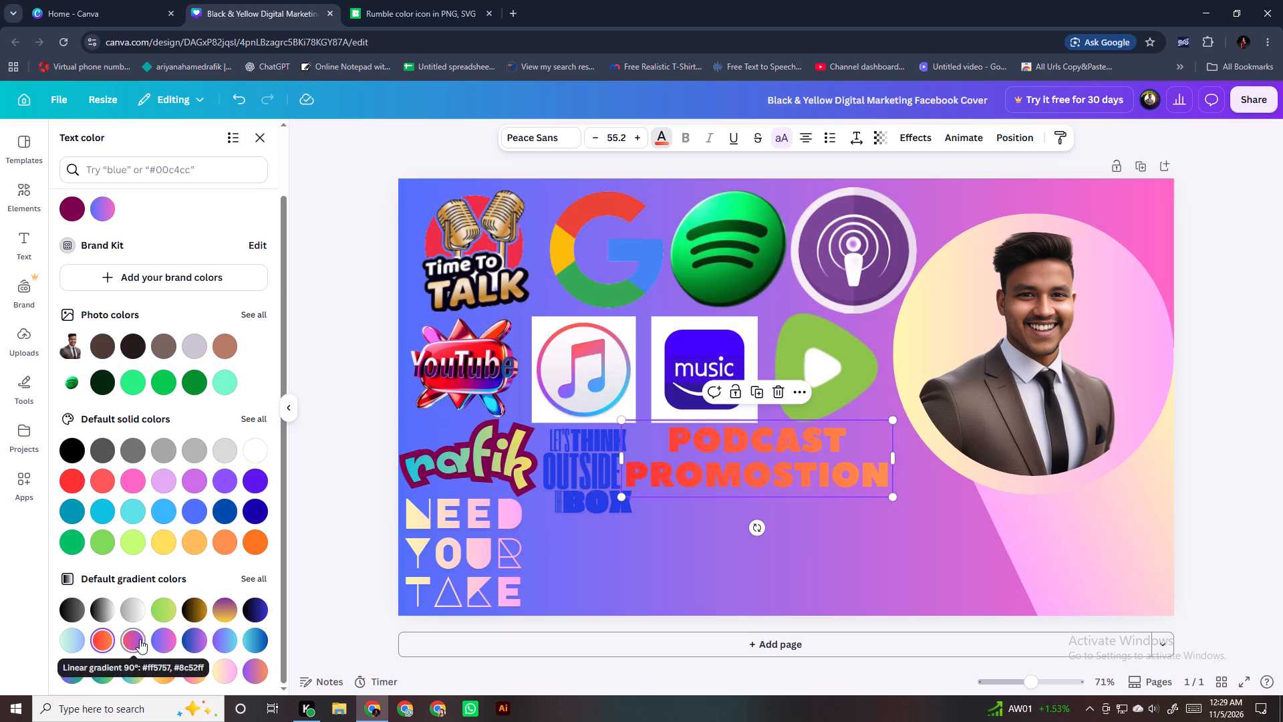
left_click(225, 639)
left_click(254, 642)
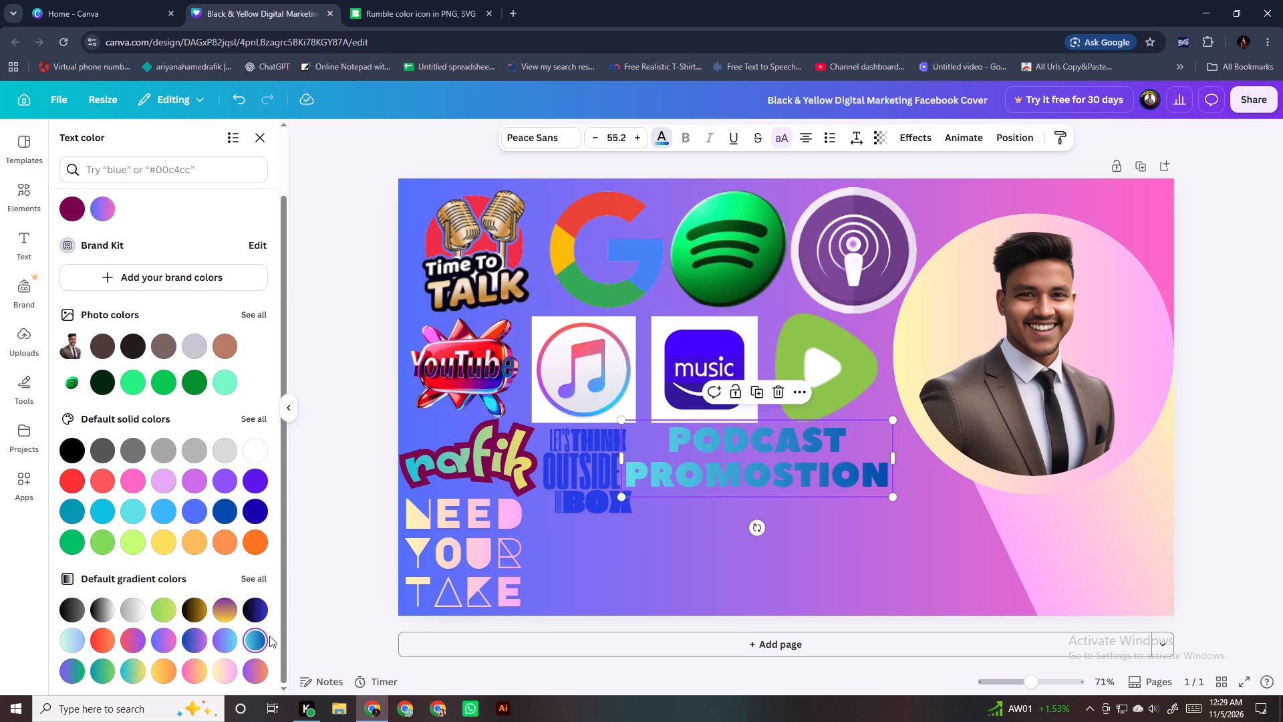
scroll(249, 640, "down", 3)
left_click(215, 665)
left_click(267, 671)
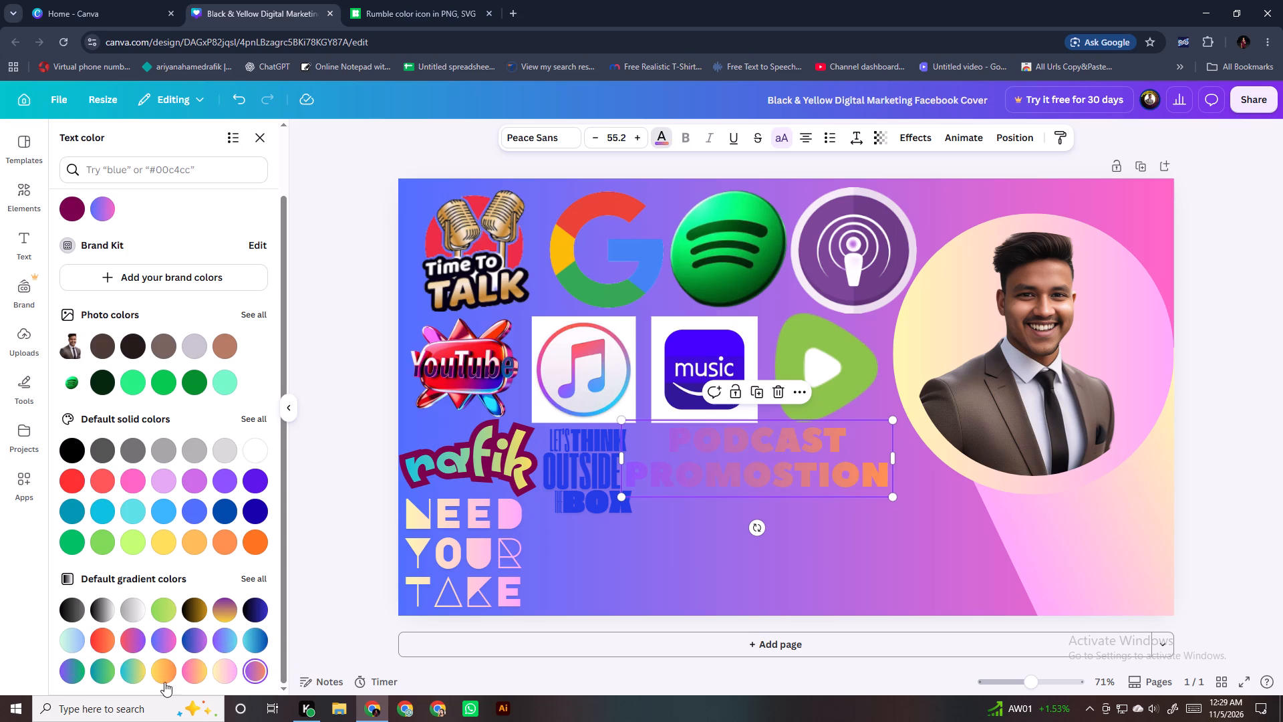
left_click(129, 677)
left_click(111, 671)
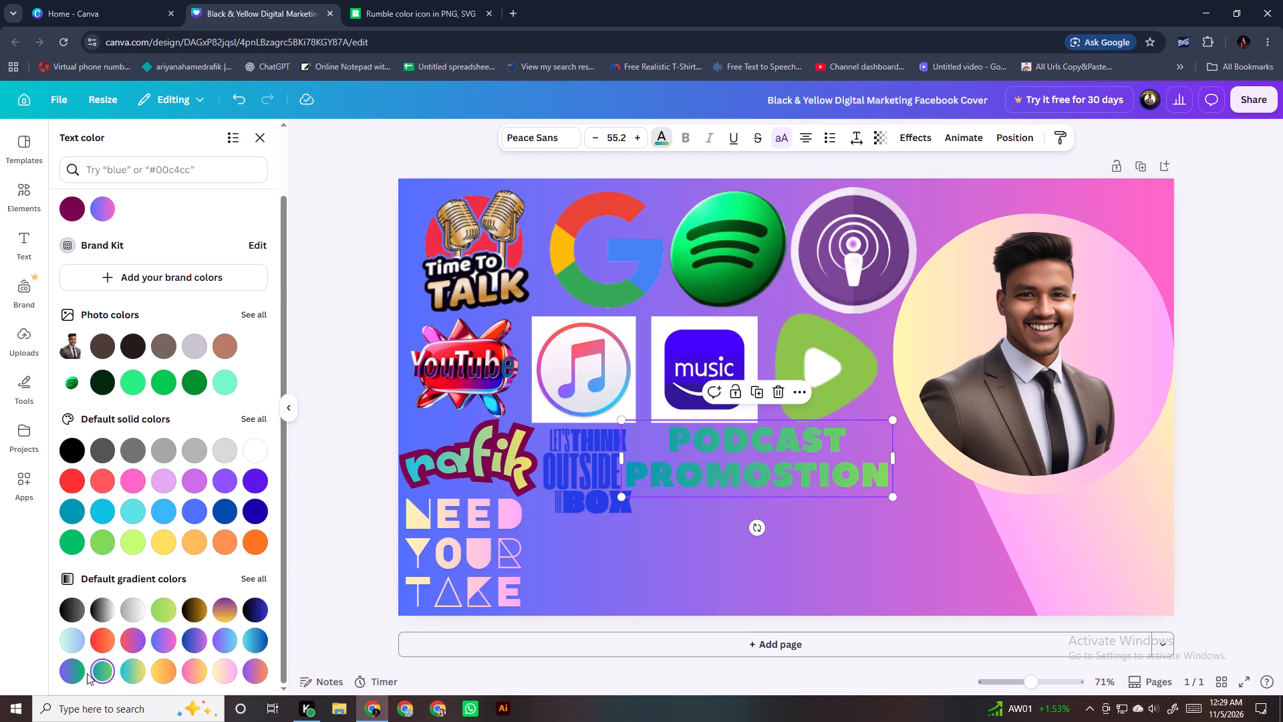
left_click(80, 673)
Apply the default teal-to-yellow gradient to the "PODCAST PROMOSTION" text and deselect it.
left_click(140, 670)
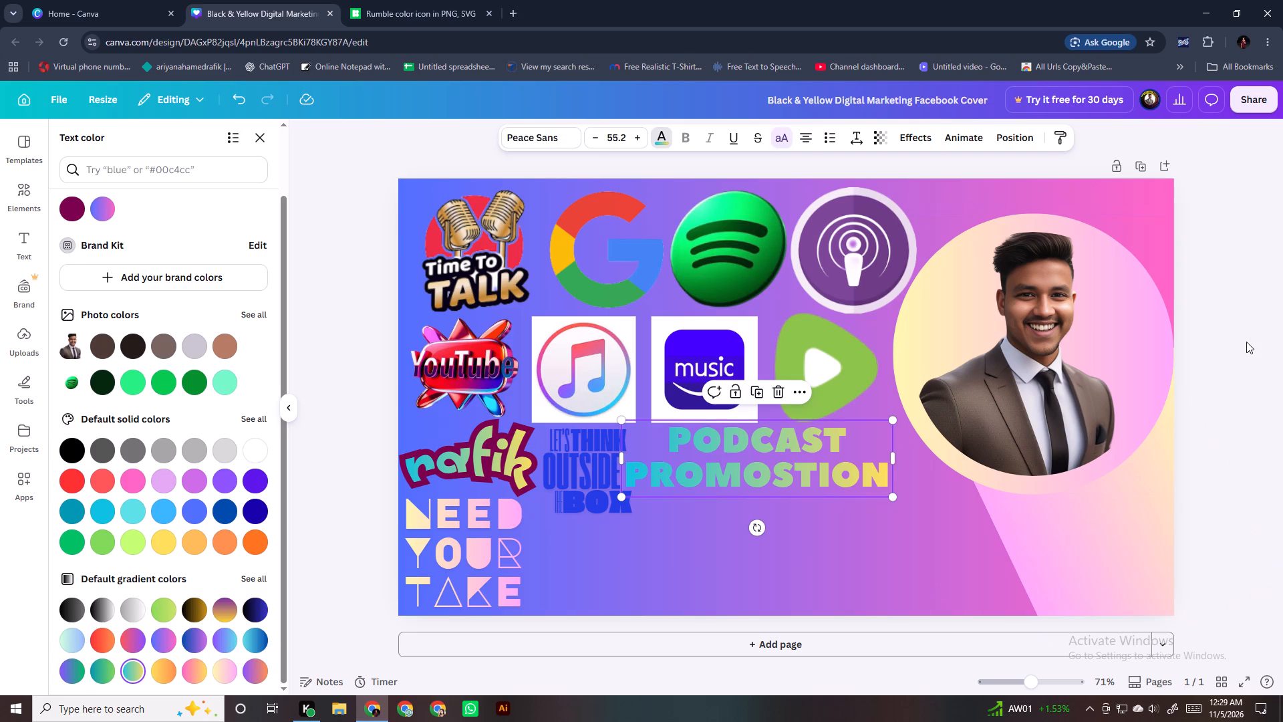
double_click(1250, 334)
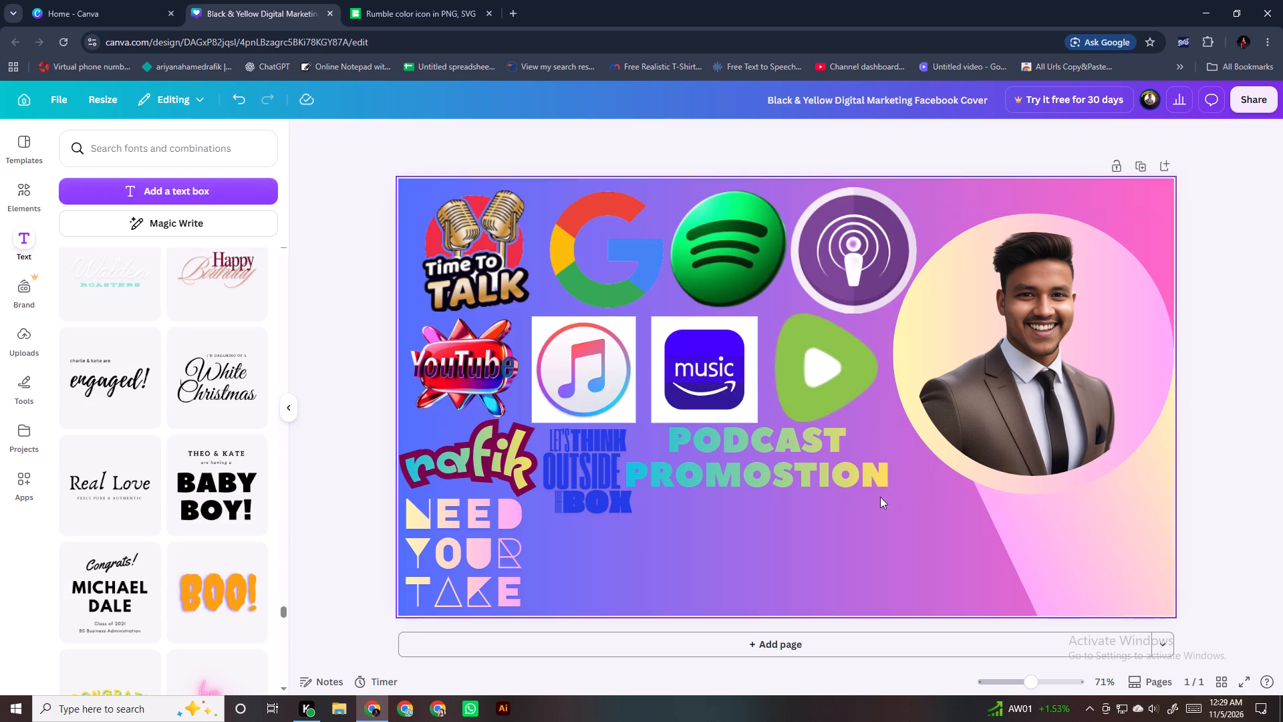
Add the pink and olive "LOVE THIS" text design to the cover and shrink it to about 254 by 287.
left_click(1253, 295)
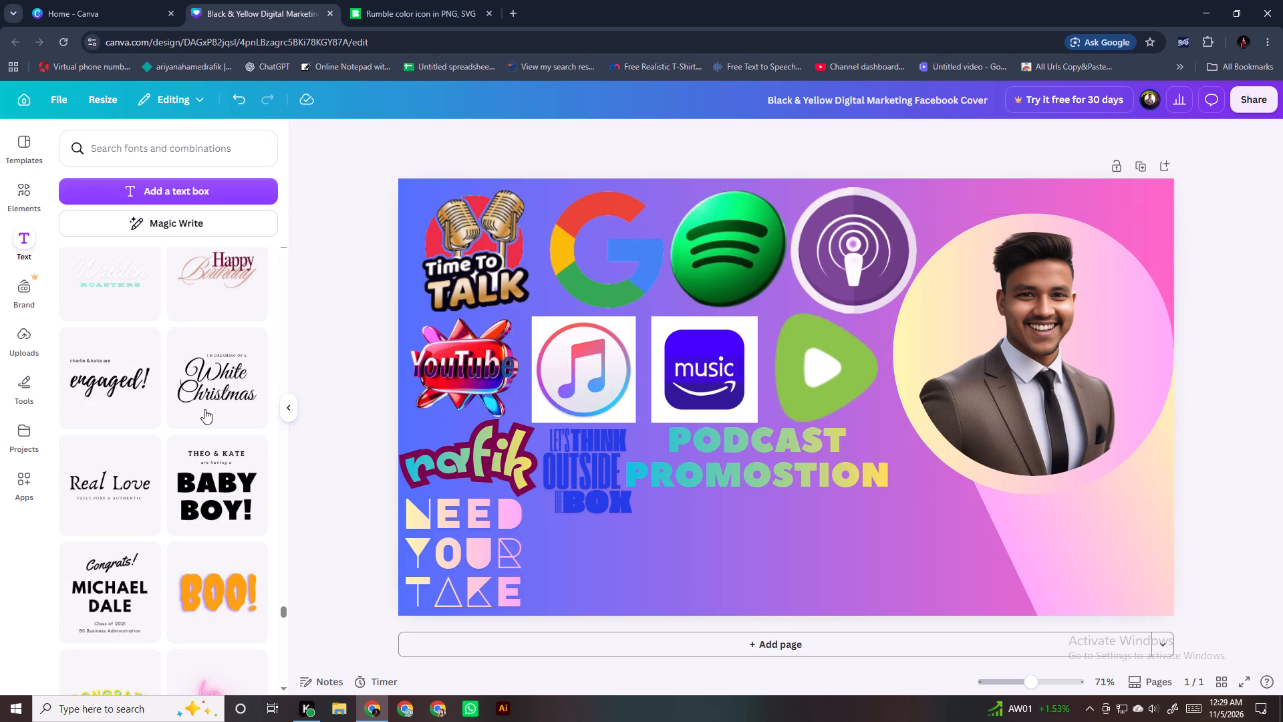
scroll(176, 420, "down", 10)
scroll(185, 438, "up", 16)
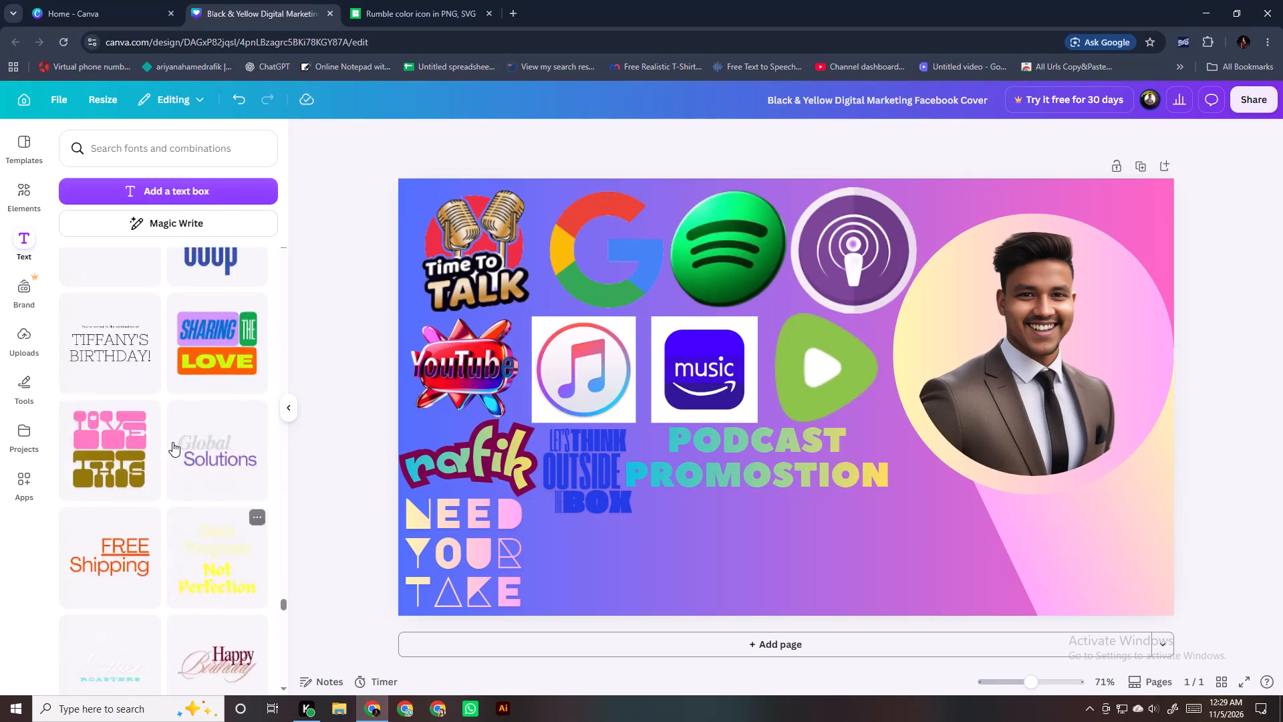
scroll(172, 442, "up", 4)
scroll(158, 472, "down", 2)
left_click(118, 568)
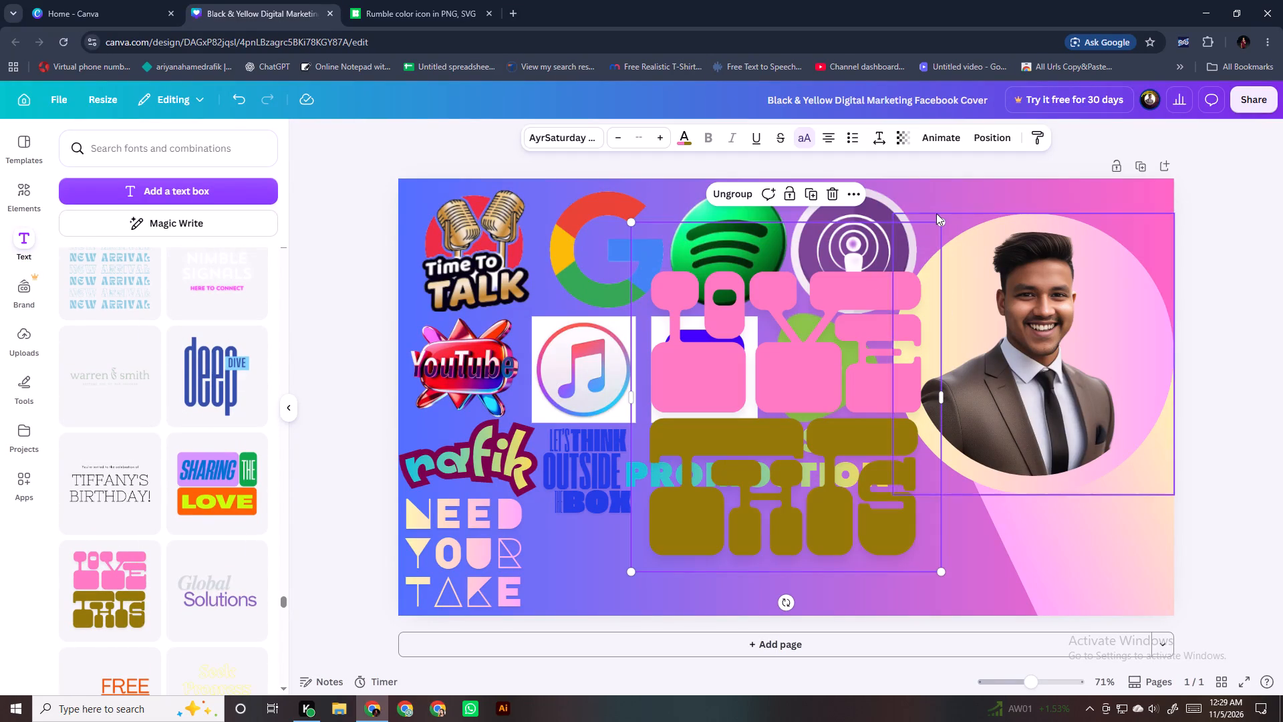
left_click_drag(940, 222, 743, 421)
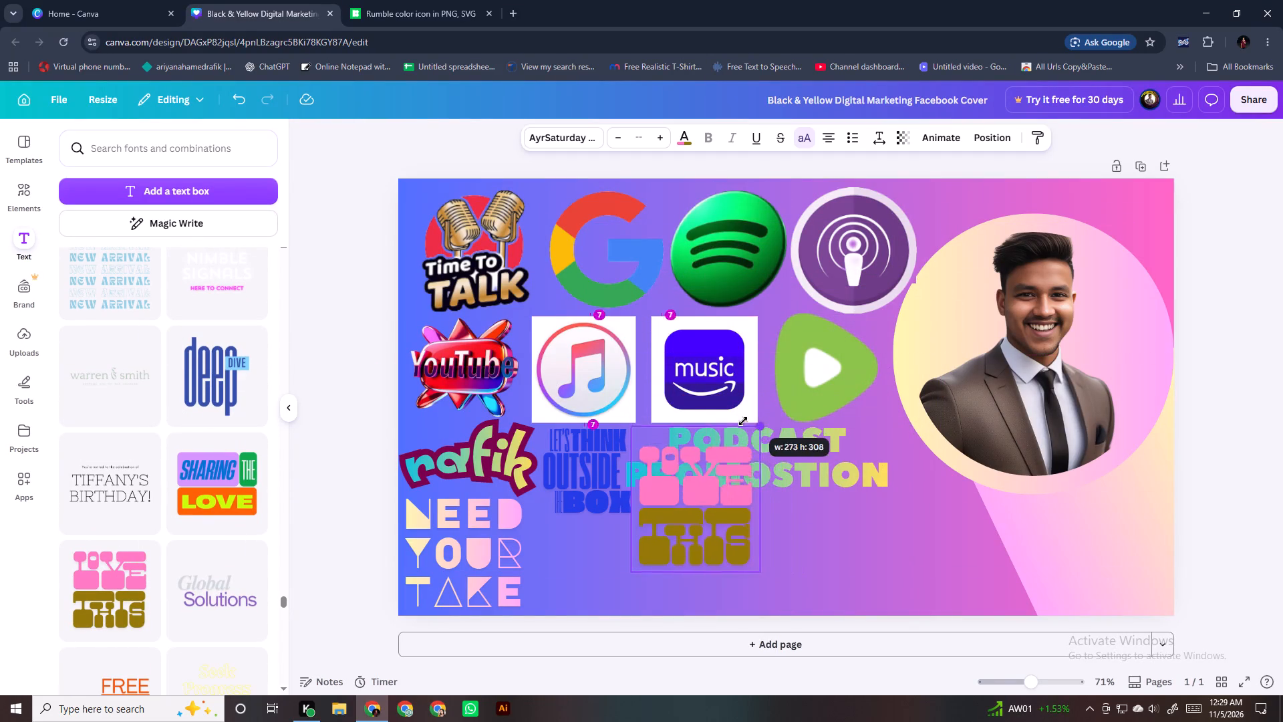
left_click_drag(743, 421, 739, 428)
Position the "LOVE THIS" text at the cover's bottom edge below the portrait circle, enlarge it slightly, nudge it into place and deselect it.
left_click_drag(693, 499, 915, 534)
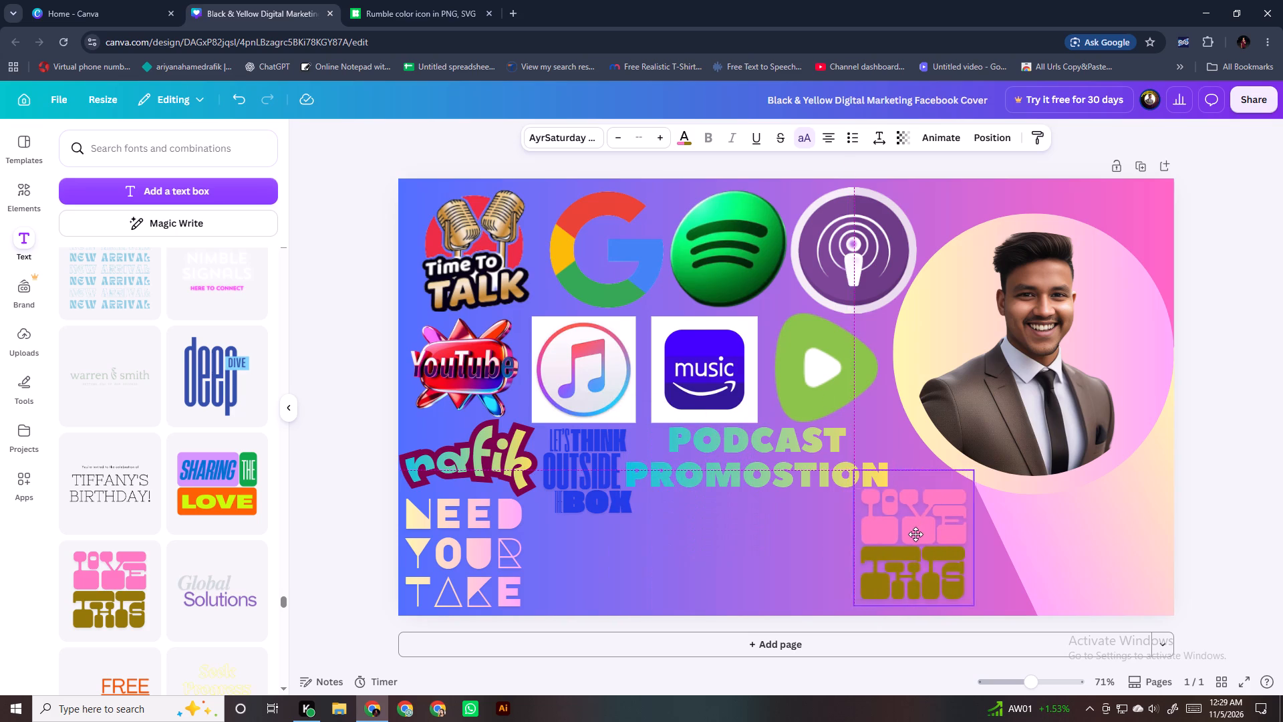
left_click_drag(915, 534, 931, 541)
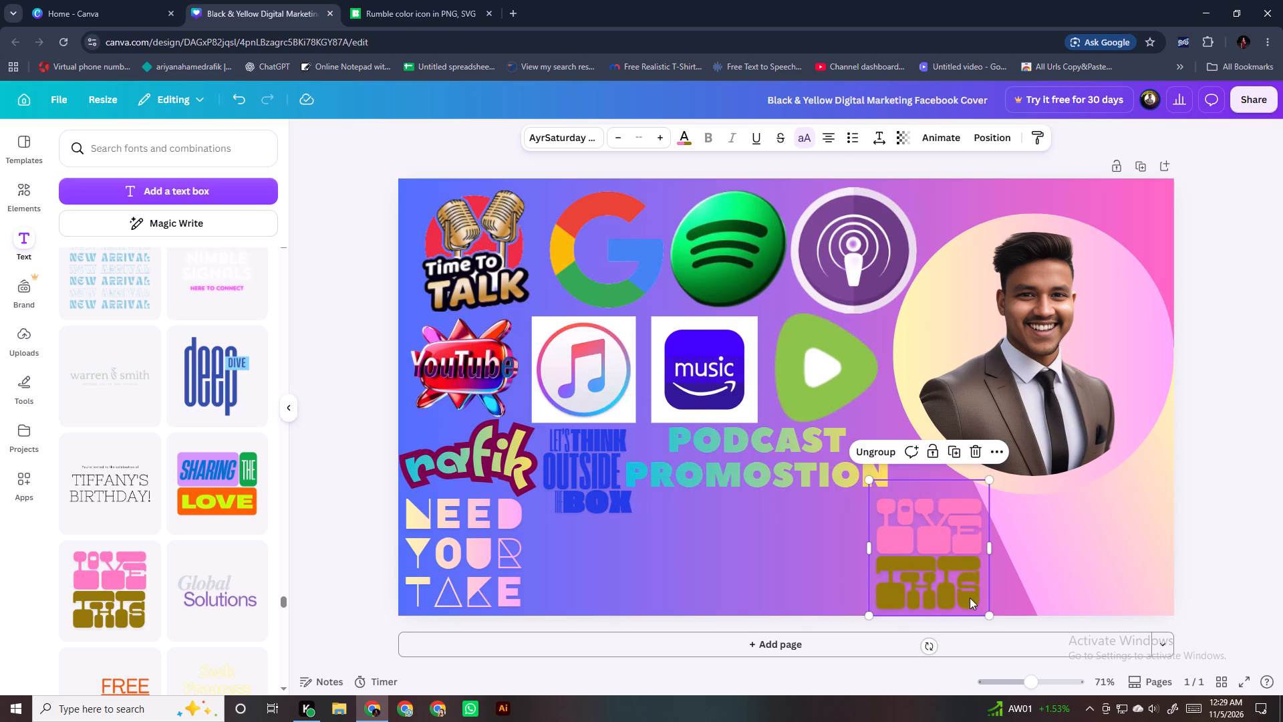
left_click(986, 618)
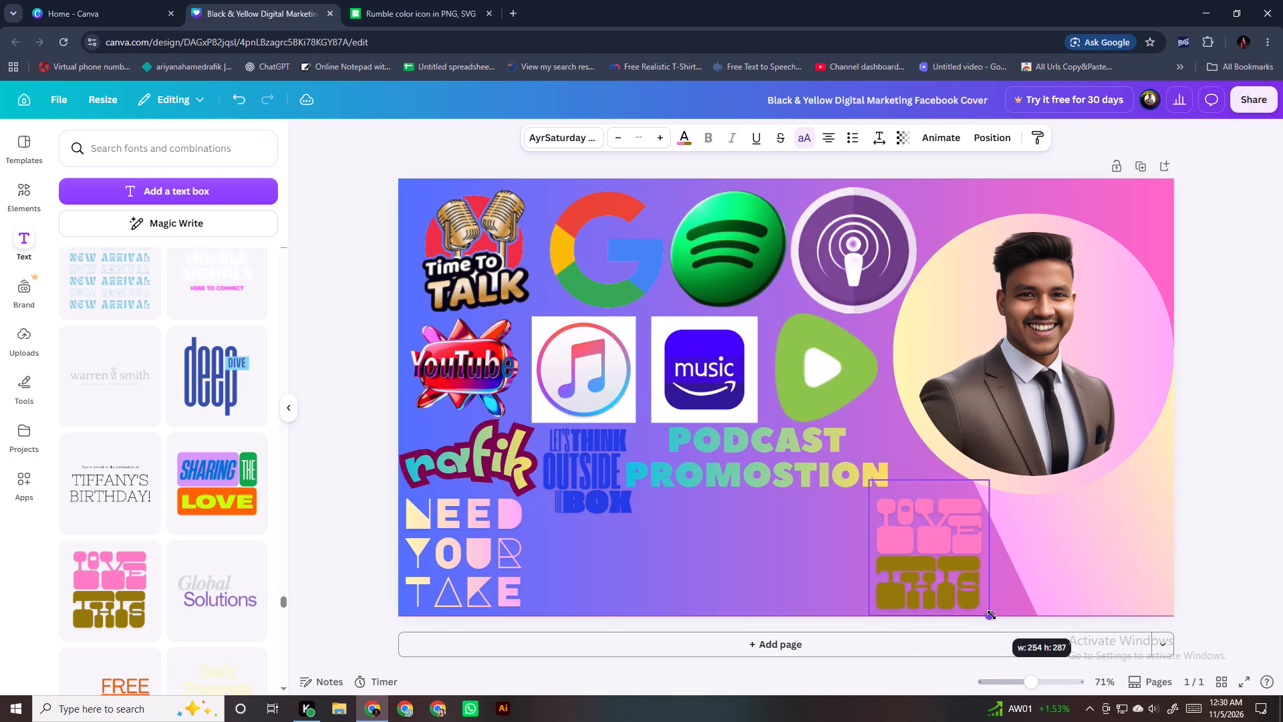
left_click(993, 617)
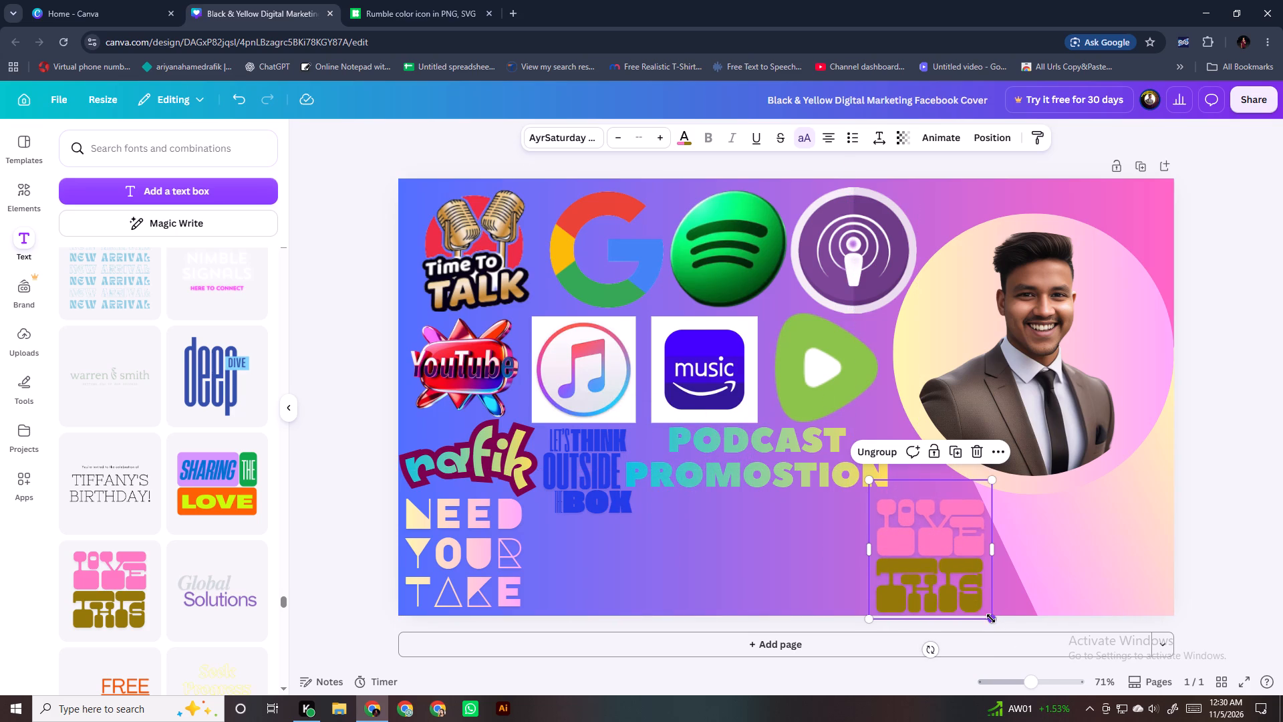
key("Left")
key("Left")
key("Left")
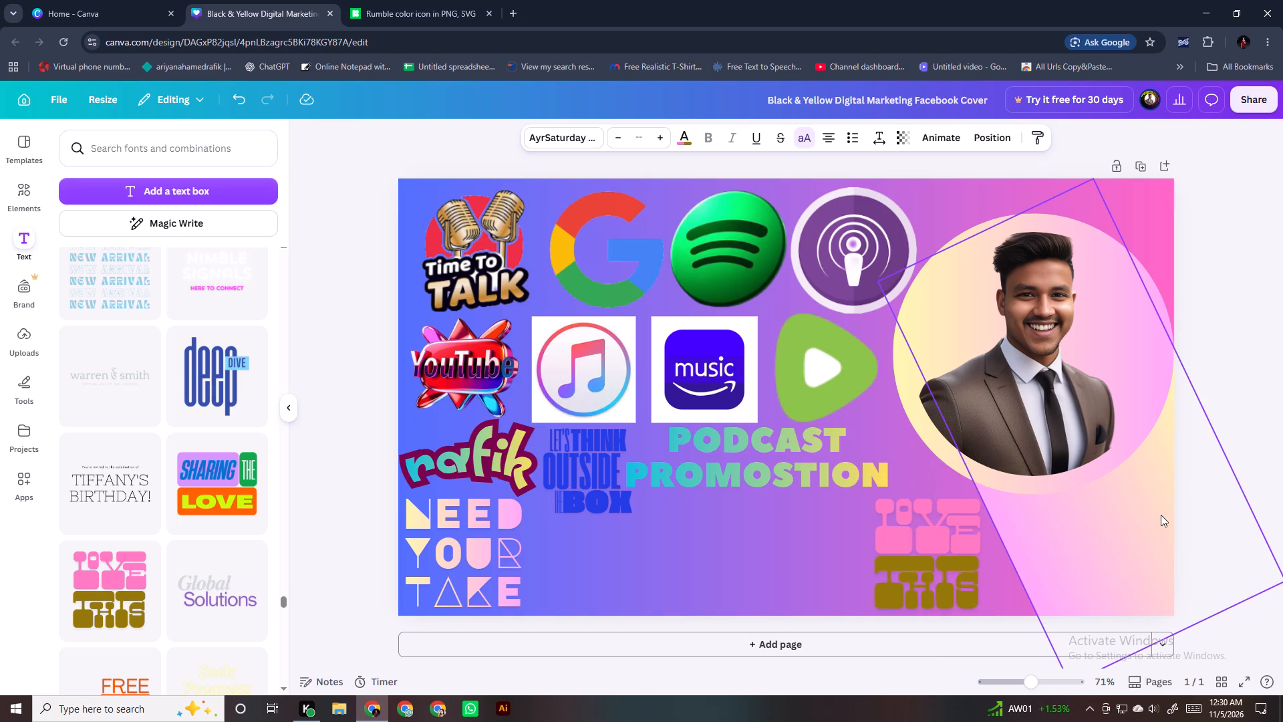
key("Left")
key("Down")
key("Down")
key("Down")
key("Up")
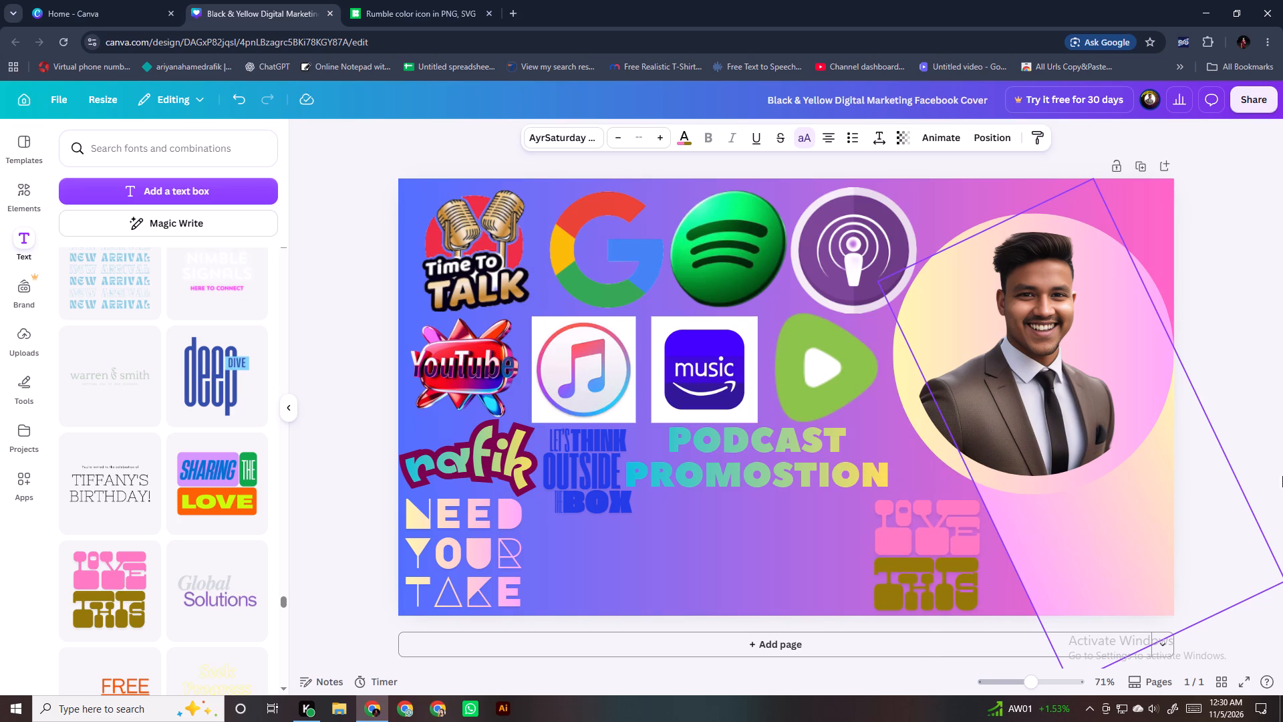
left_click(1277, 276)
Recolour the whole "LOVE THIS" text with the default black-to-dark-blue gradient and deselect it.
left_click(923, 595)
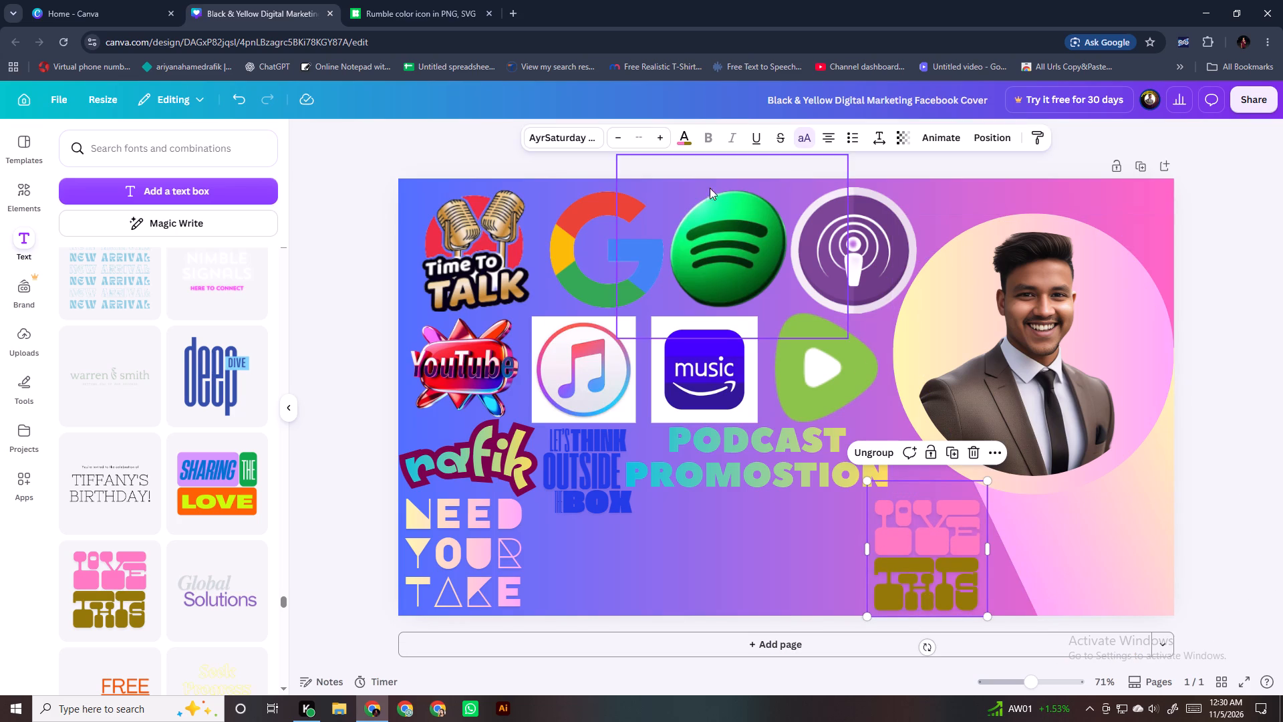
left_click(681, 136)
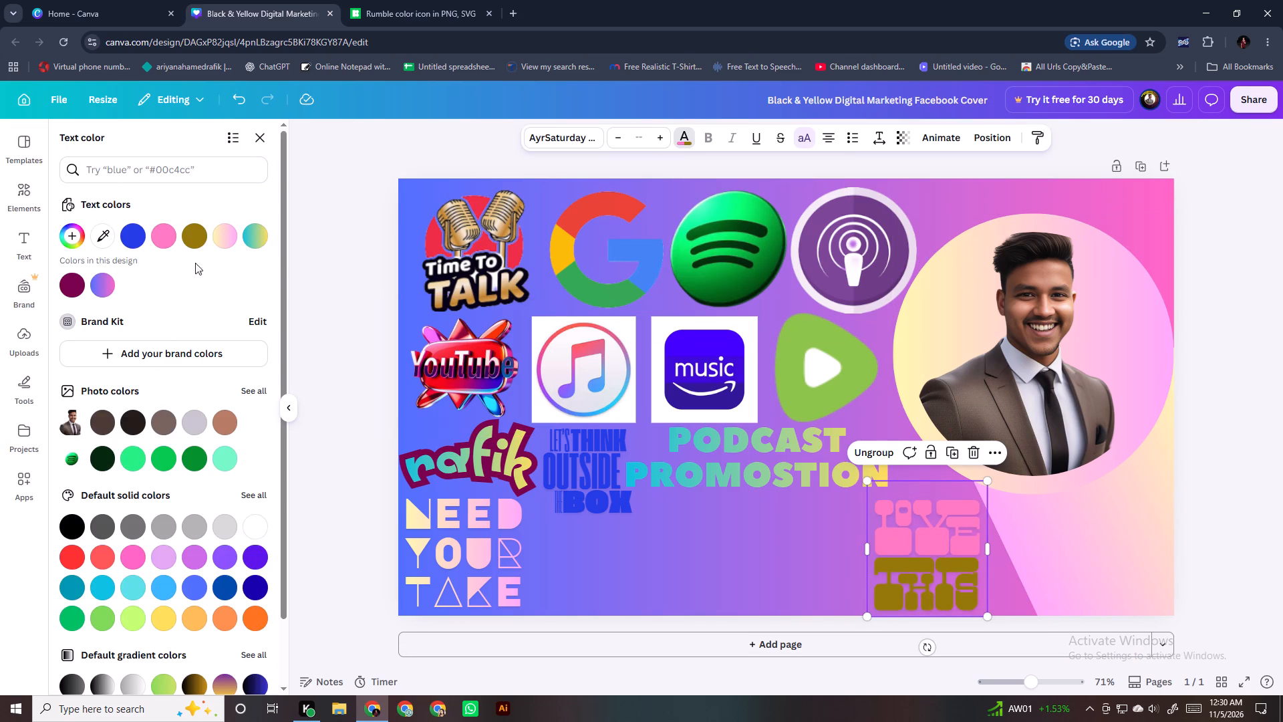
left_click(221, 242)
left_click(247, 239)
scroll(207, 451, "down", 3)
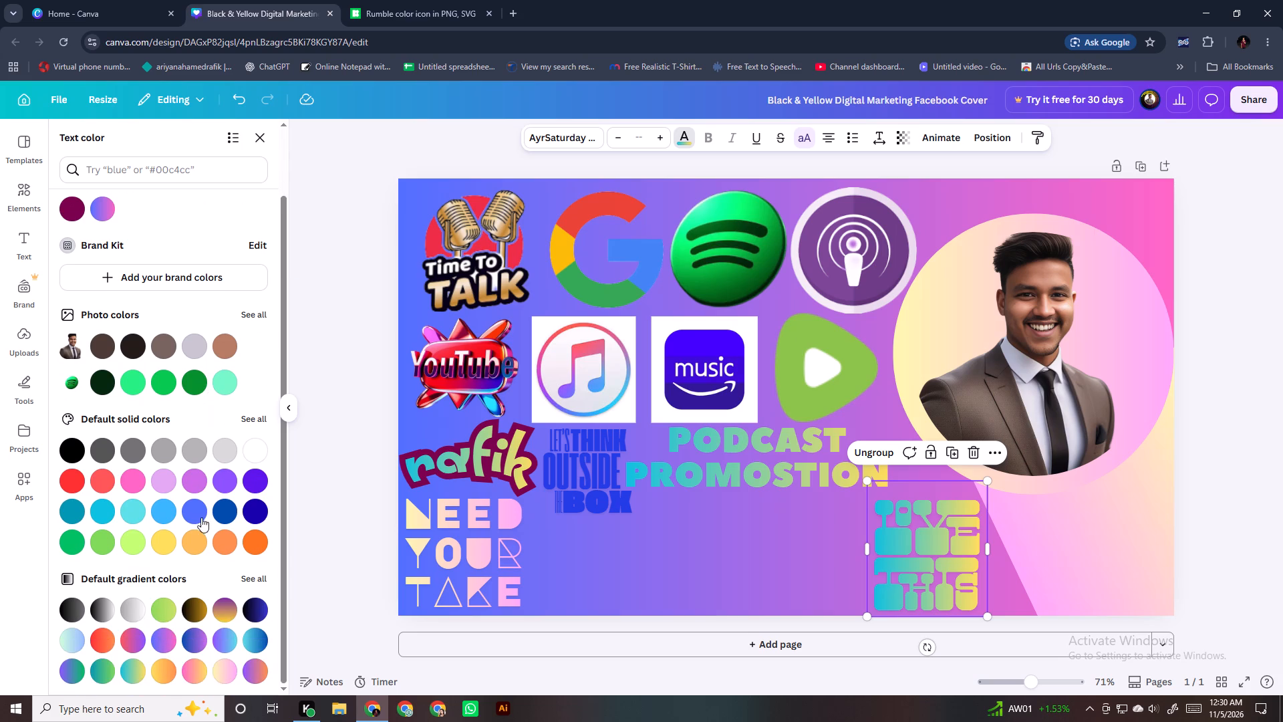
scroll(207, 526, "down", 1)
scroll(249, 568, "down", 3)
left_click(252, 611)
scroll(219, 613, "down", 3)
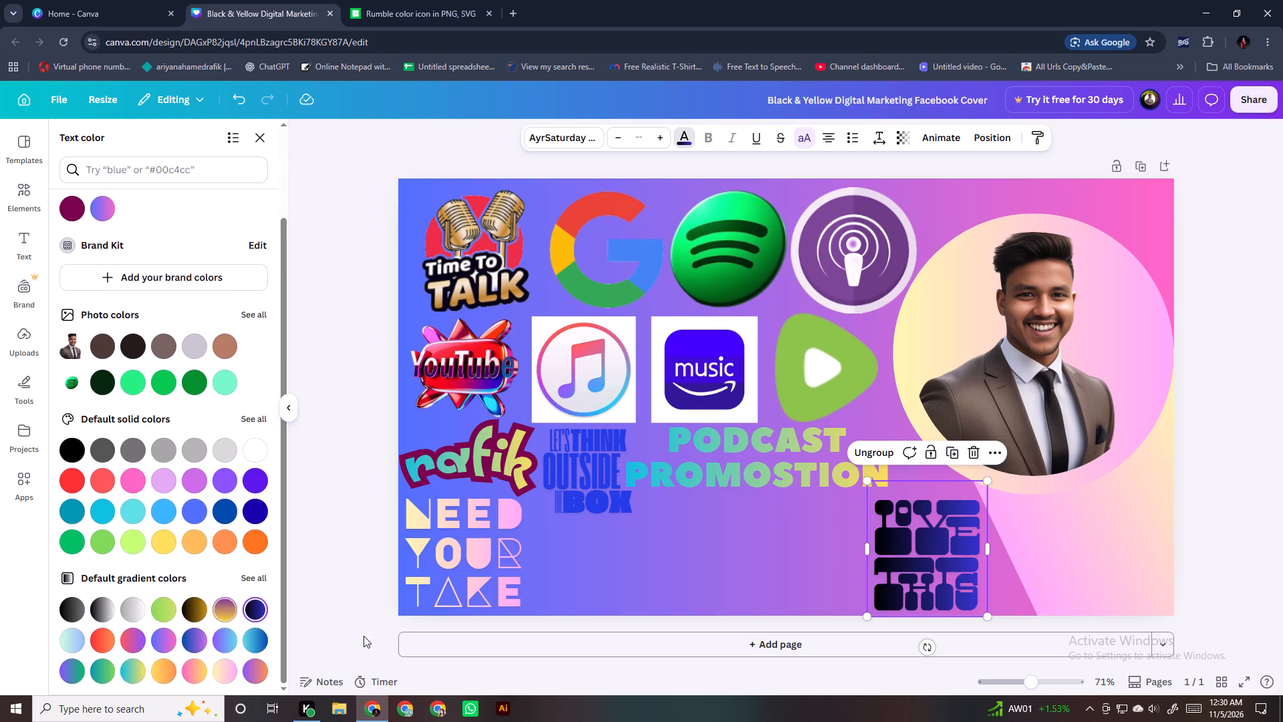
triple_click(1276, 271)
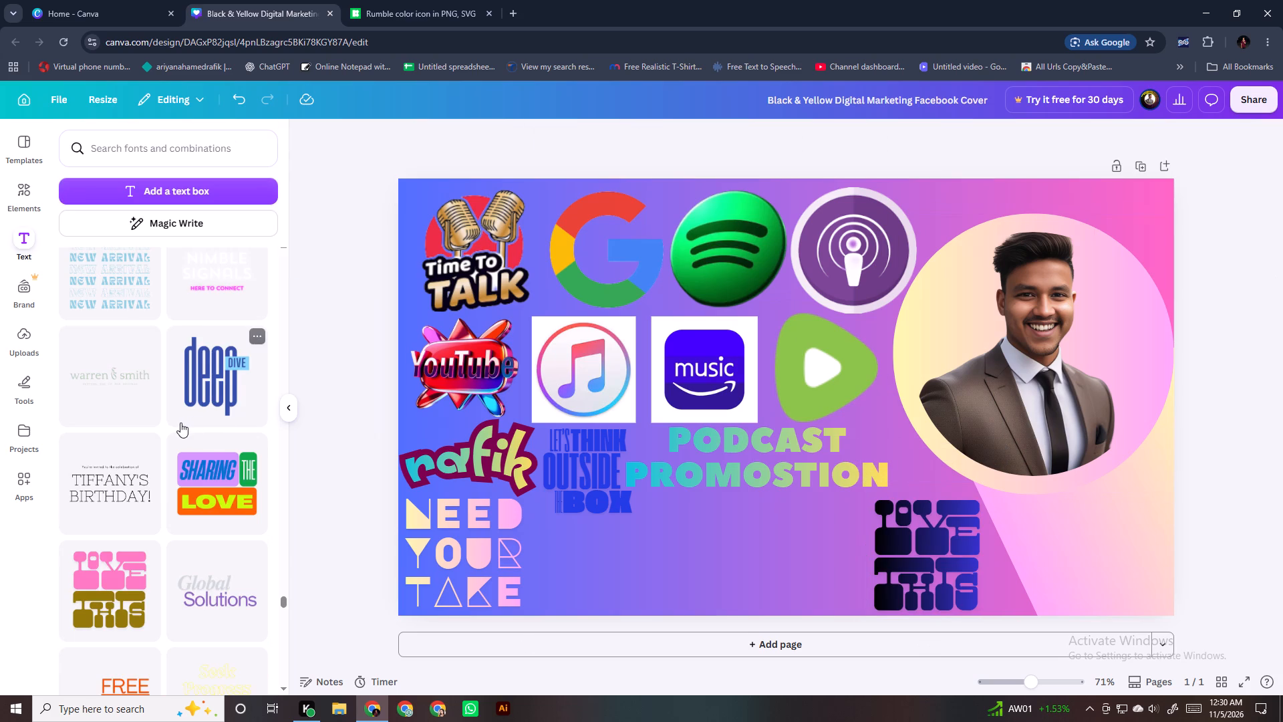
Browse the font combinations for another bold text style to add to the cover.
scroll(179, 423, "up", 16)
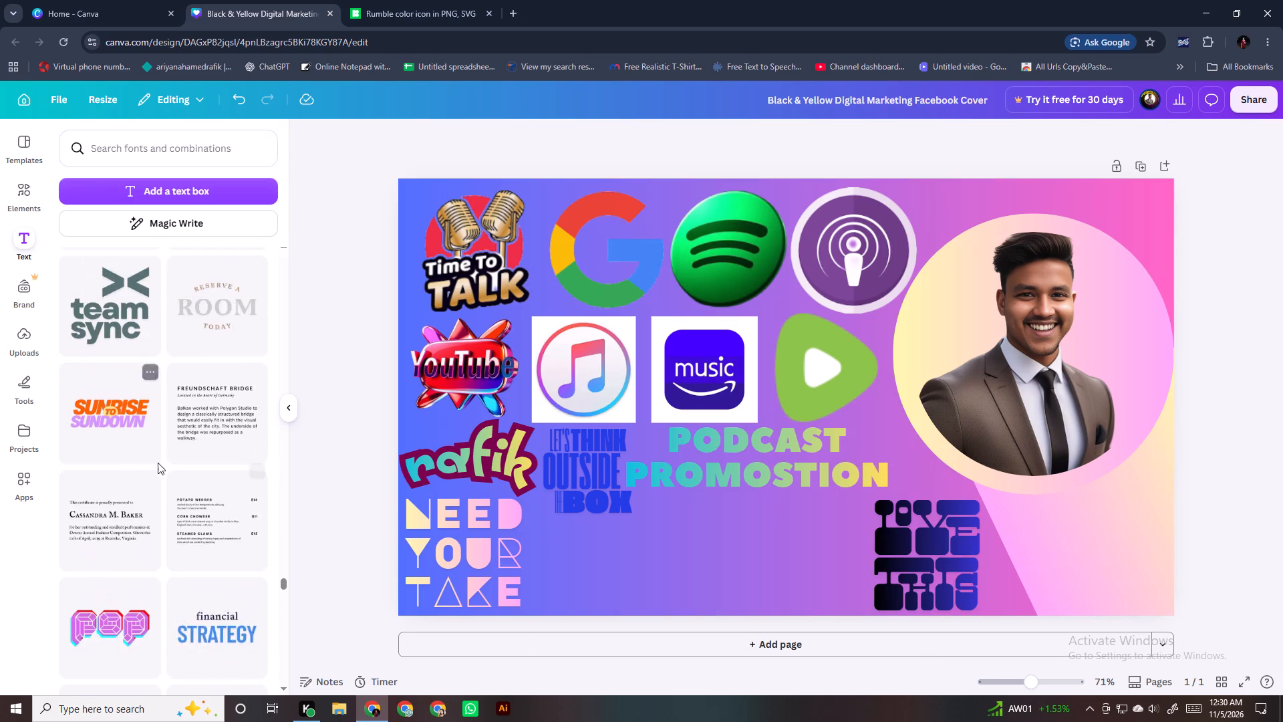
scroll(158, 463, "up", 6)
scroll(127, 418, "up", 9)
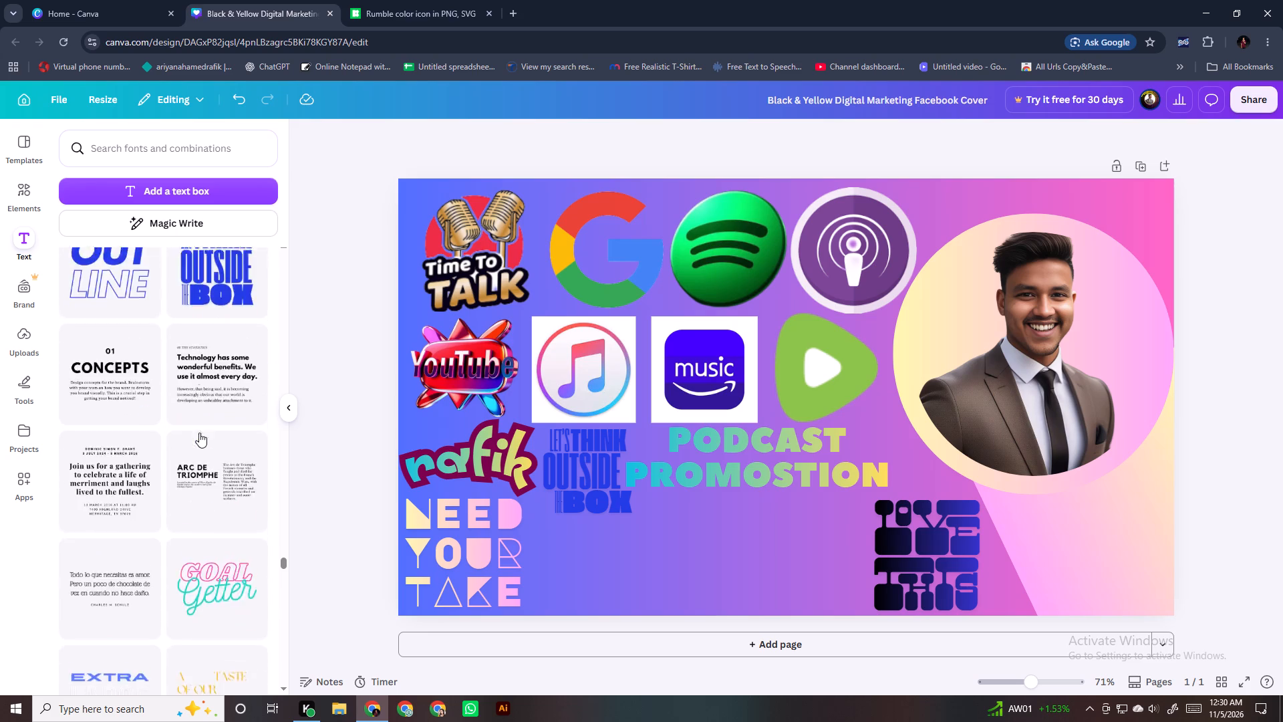
scroll(199, 433, "up", 14)
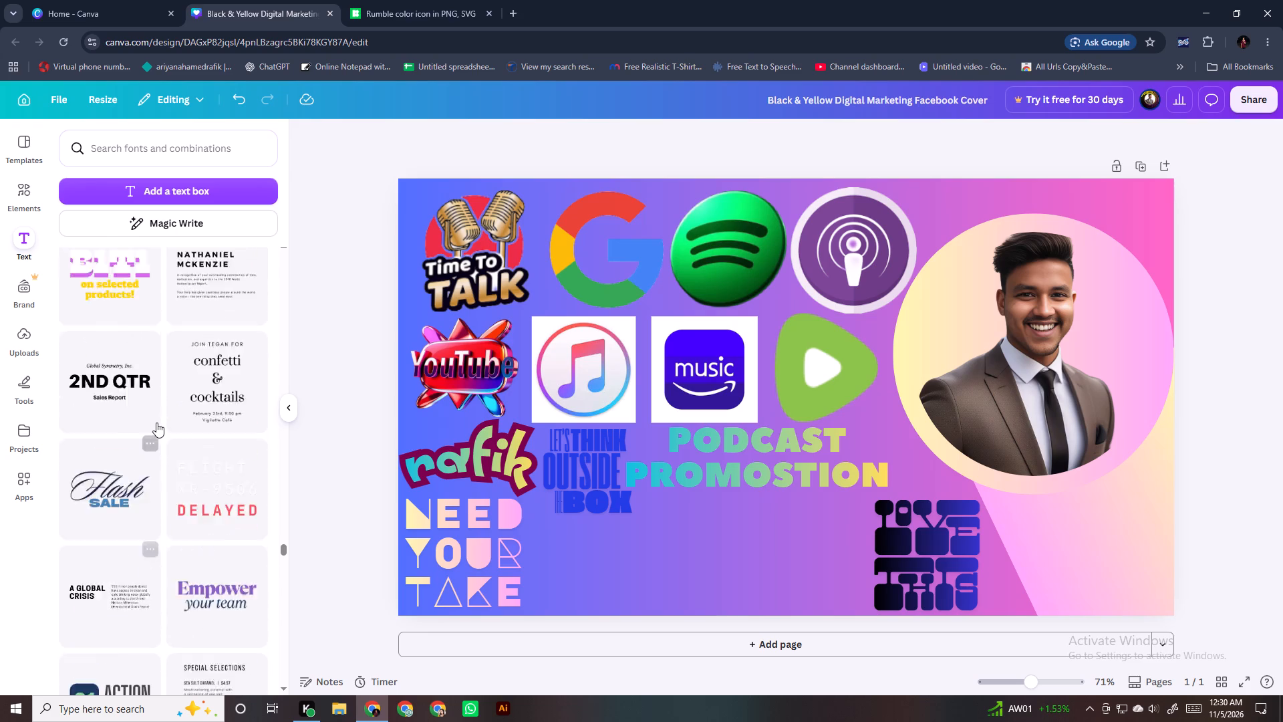
scroll(156, 423, "up", 5)
scroll(197, 473, "up", 6)
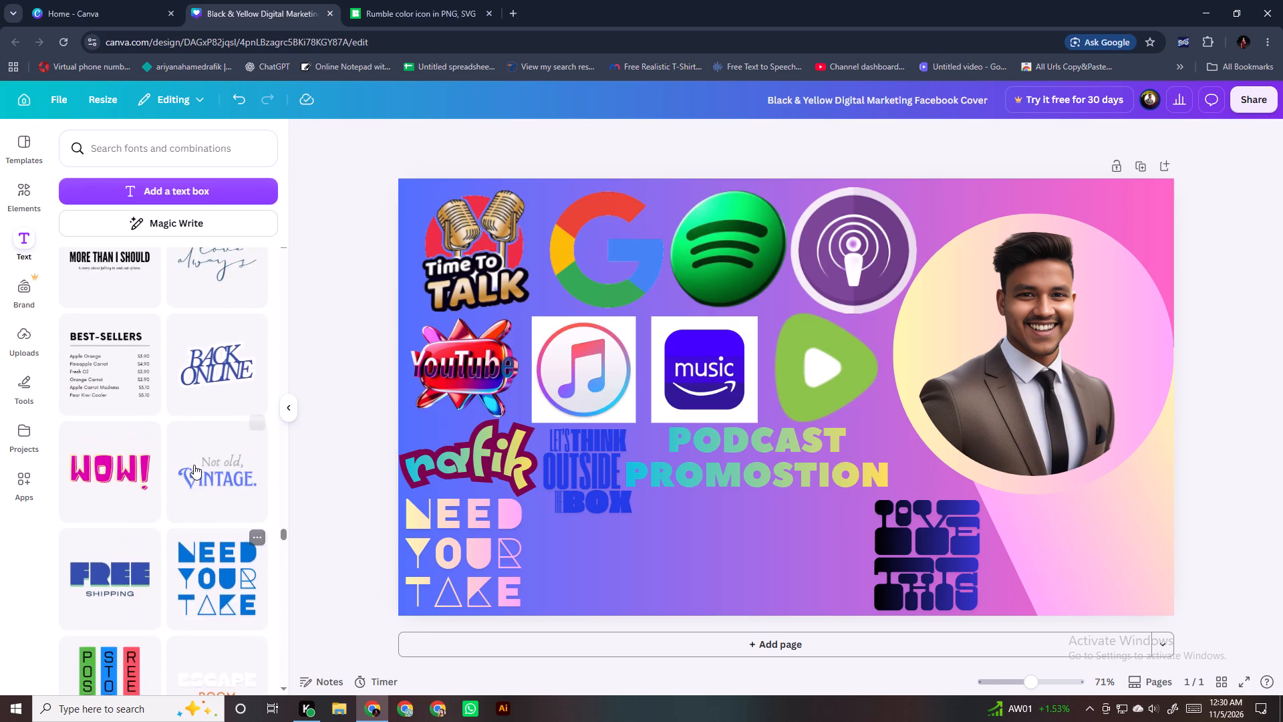
scroll(200, 462, "up", 4)
scroll(138, 465, "up", 13)
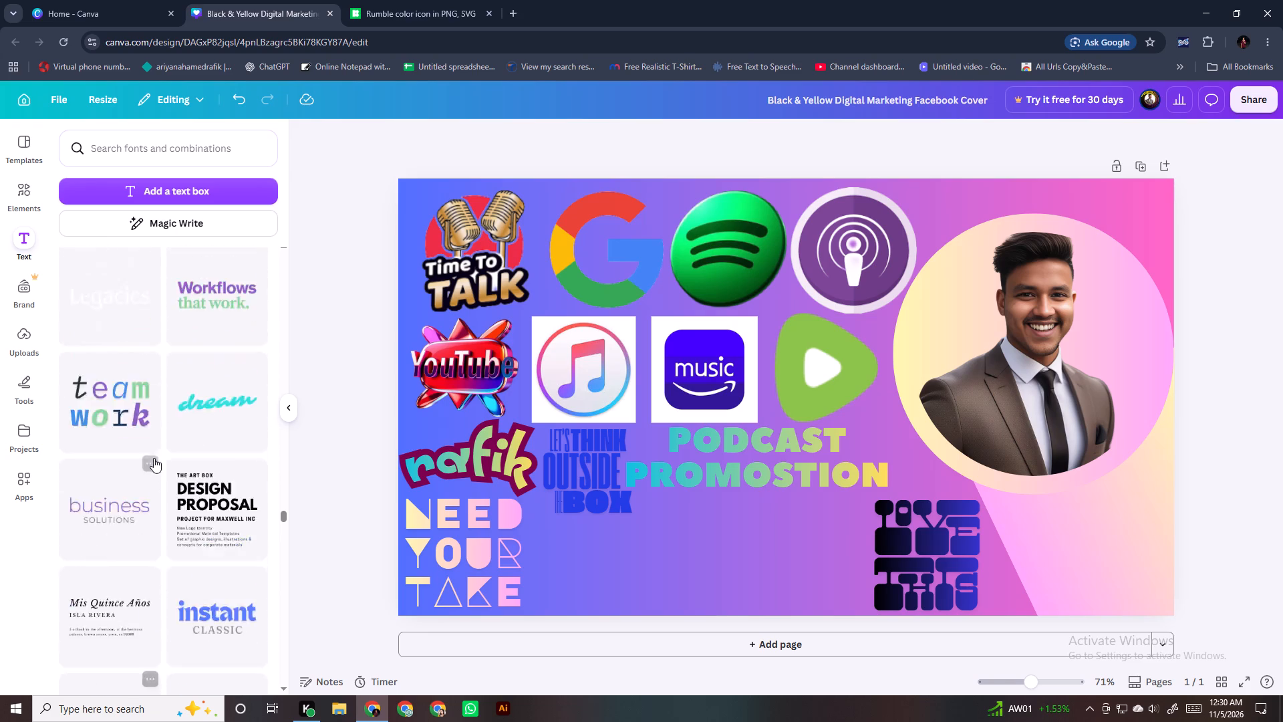
scroll(154, 458, "up", 20)
scroll(154, 458, "up", 3)
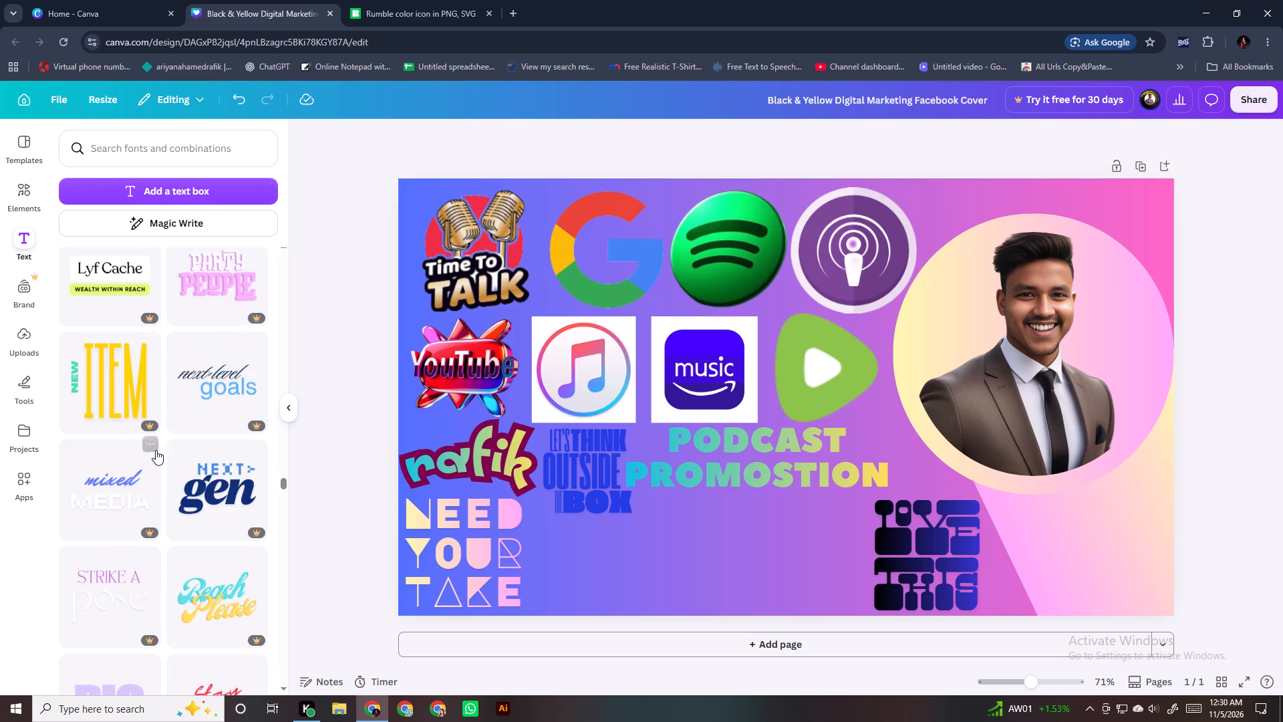
scroll(156, 450, "up", 20)
scroll(156, 450, "up", 3)
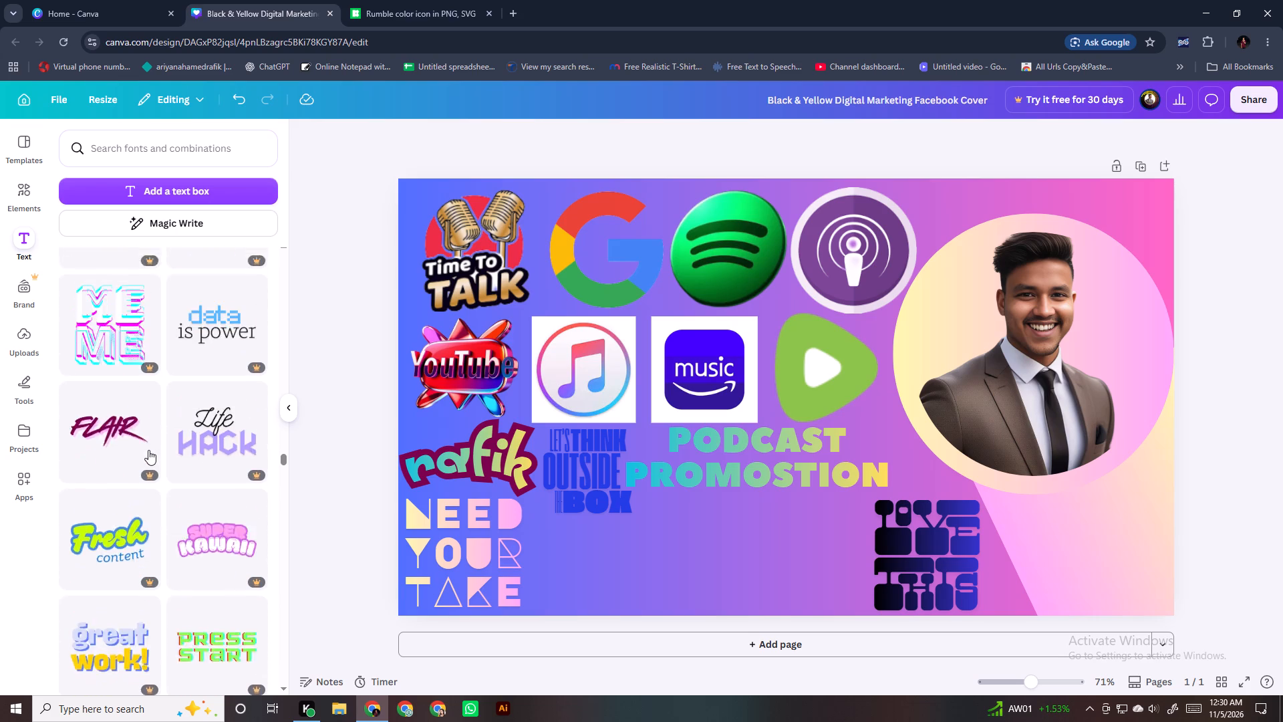
scroll(148, 450, "up", 2)
scroll(148, 451, "down", 3)
scroll(148, 451, "up", 14)
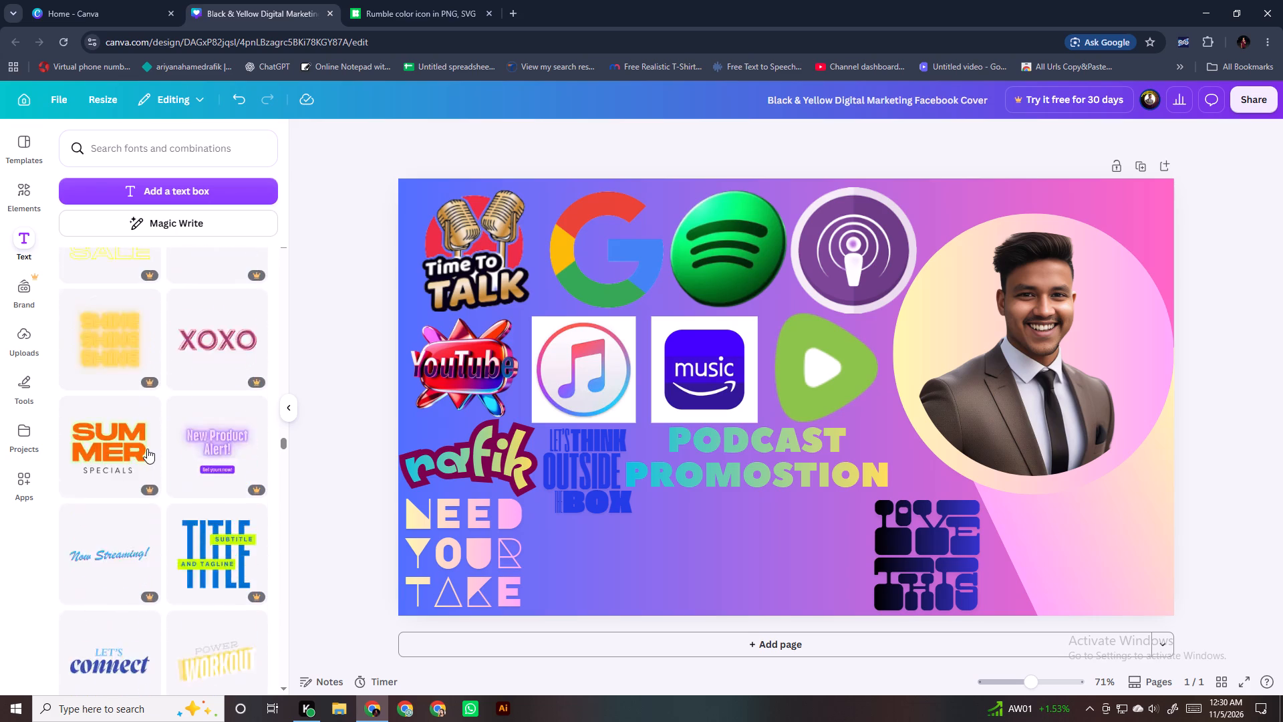
scroll(147, 449, "up", 16)
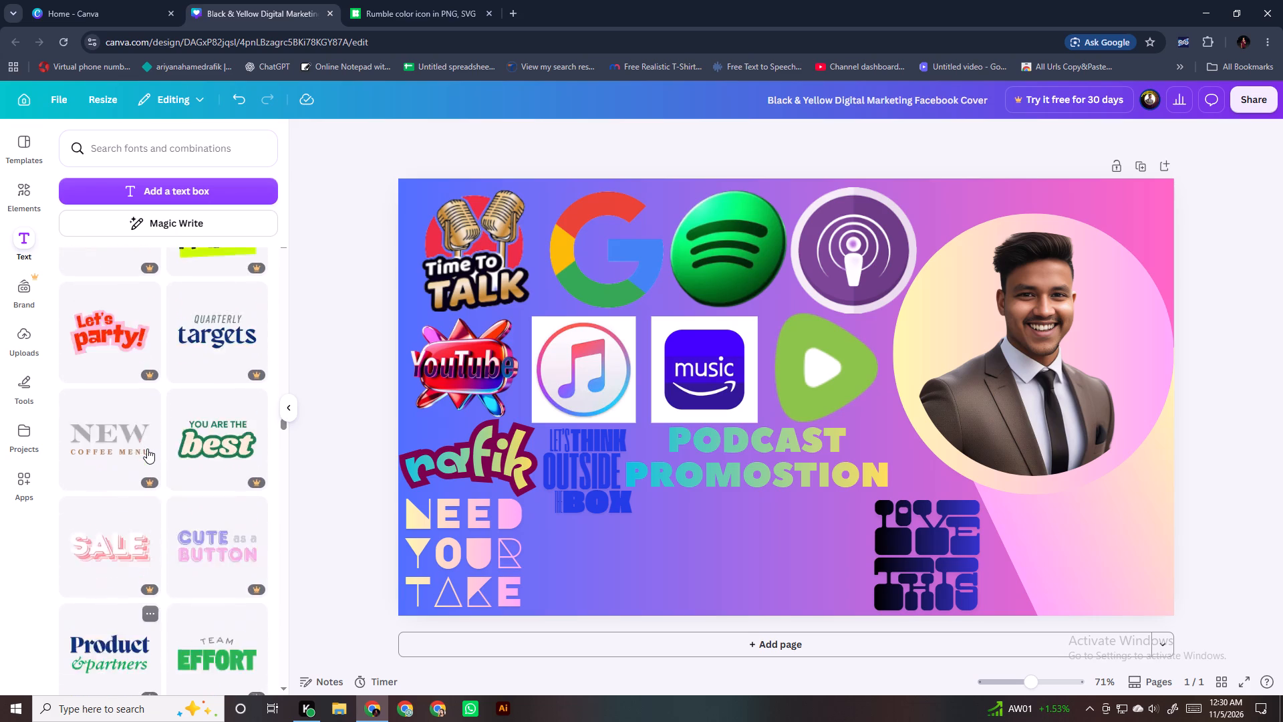
scroll(147, 449, "up", 19)
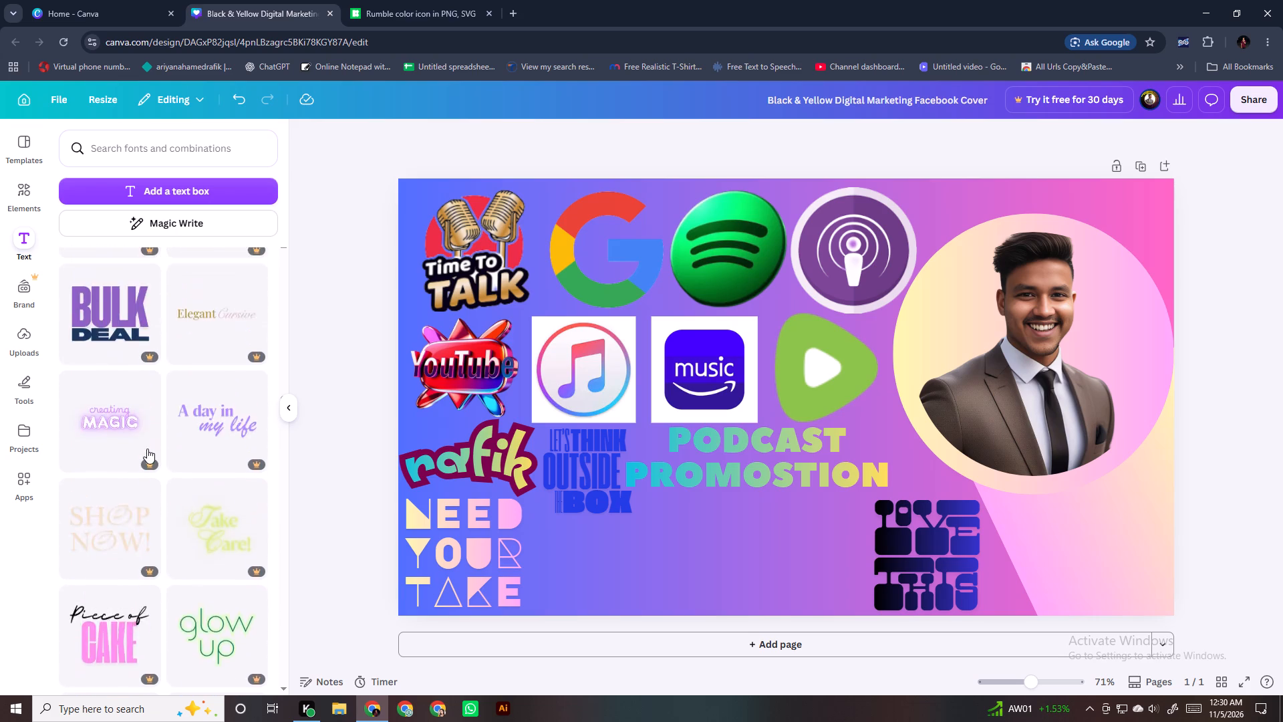
scroll(147, 449, "up", 12)
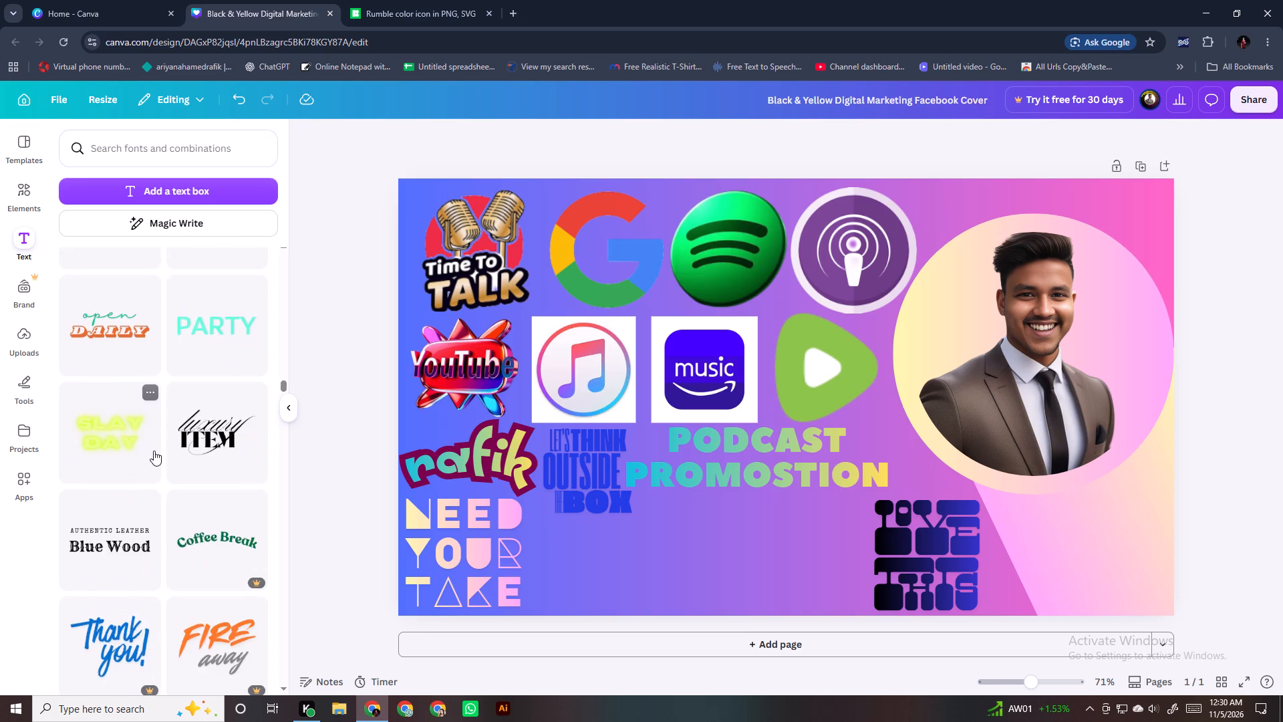
scroll(154, 451, "up", 13)
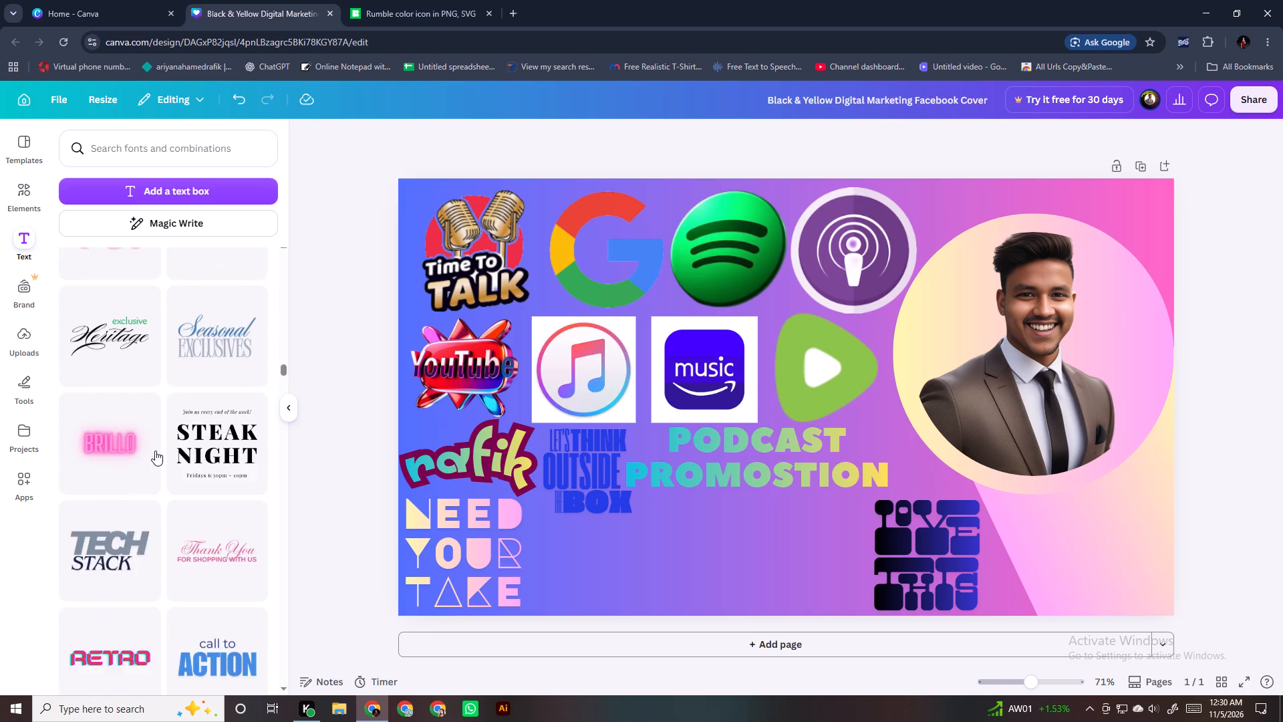
scroll(155, 451, "up", 12)
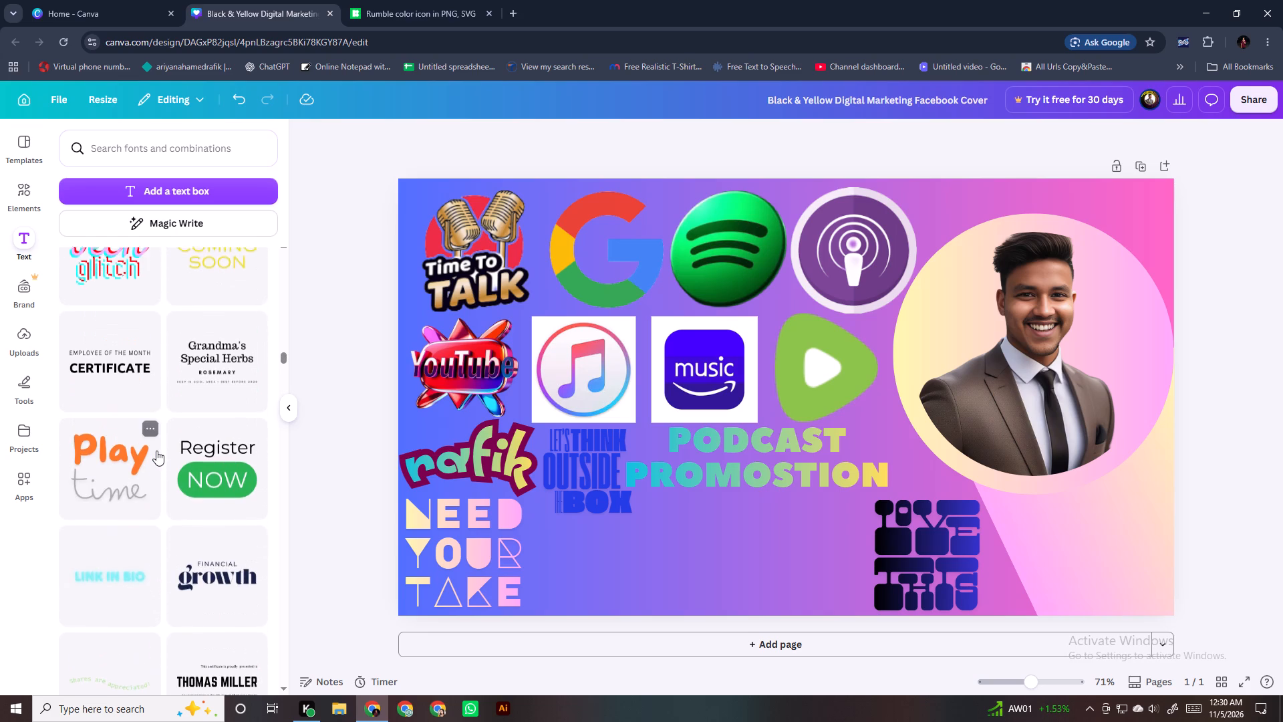
scroll(156, 451, "up", 14)
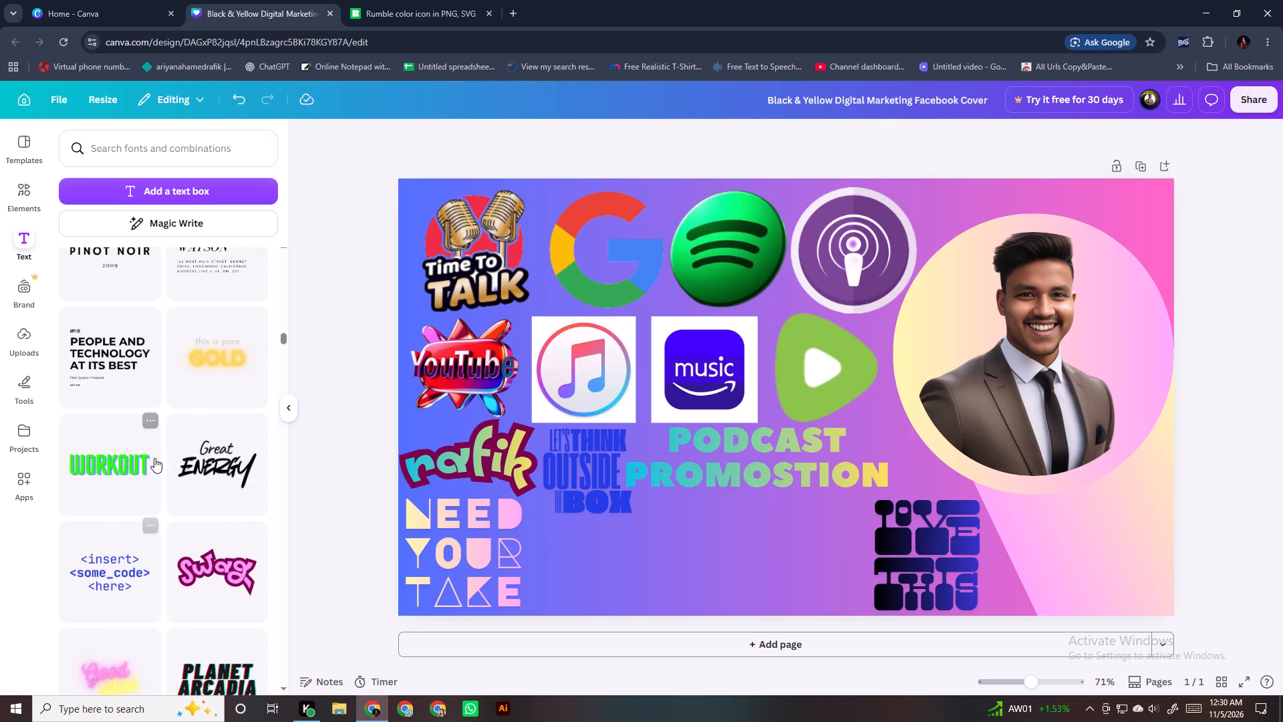
scroll(100, 499, "up", 8)
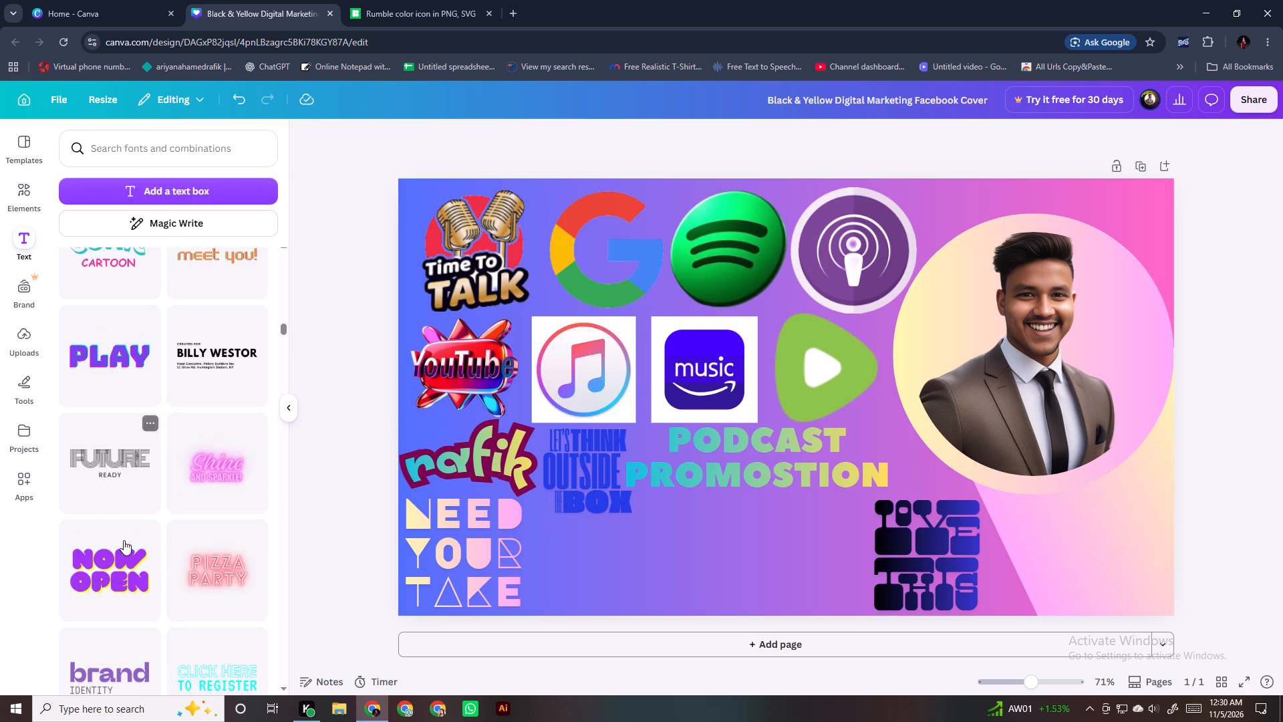
Add the purple "NOW OPEN" text with yellow shadow, scale it to font size about 151, and place it beside "NEED YOUR TAKE".
left_click(126, 548)
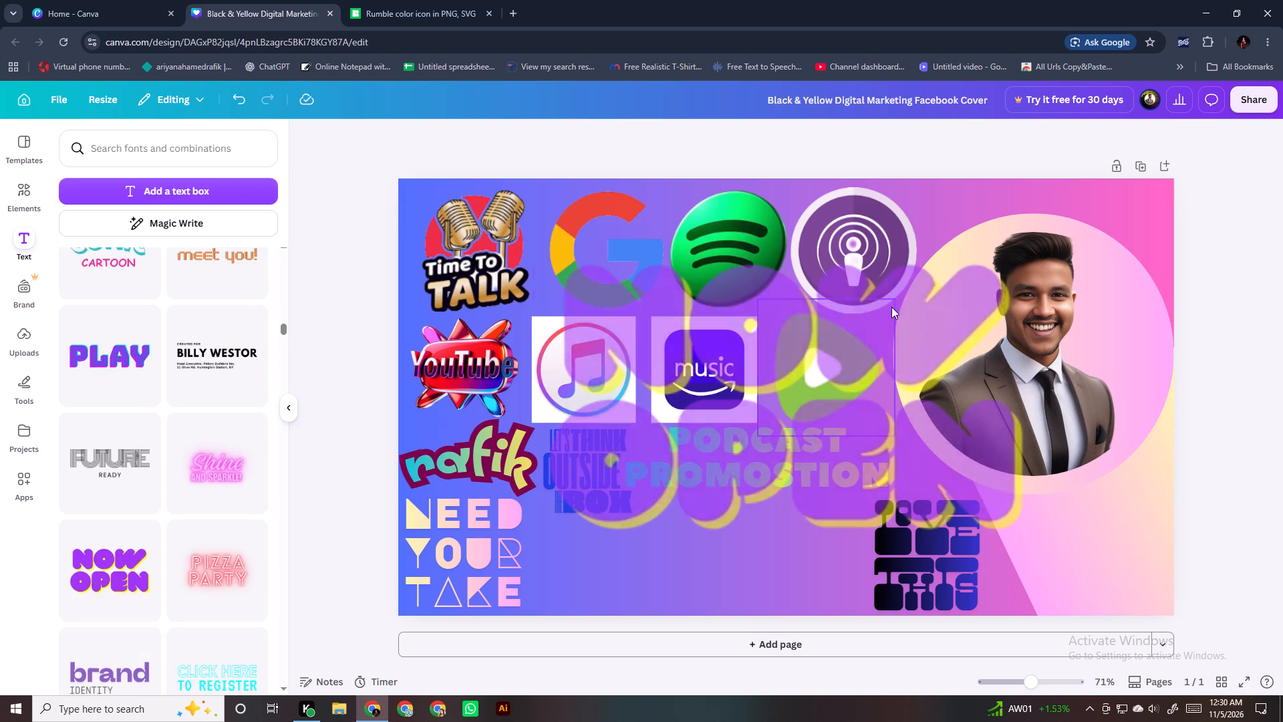
left_click_drag(1041, 402, 948, 407)
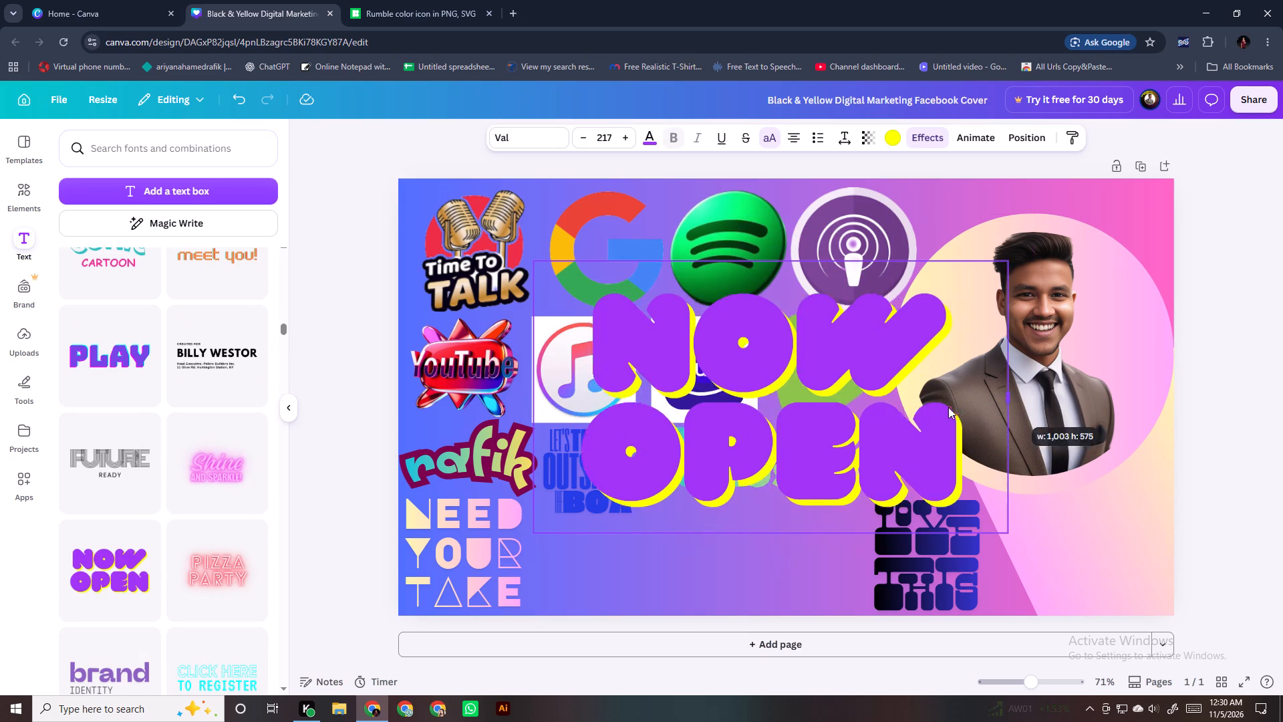
left_click_drag(948, 407, 918, 406)
left_click_drag(916, 261, 837, 386)
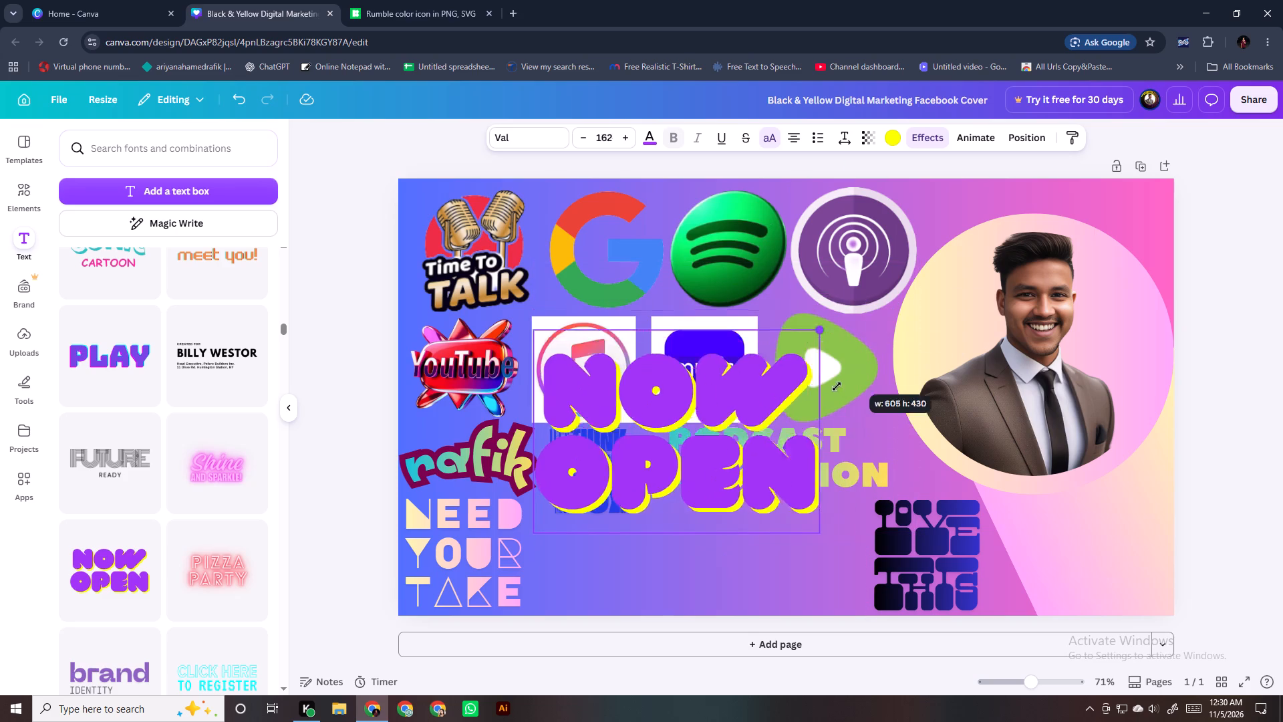
left_click_drag(837, 386, 835, 392)
left_click_drag(741, 421, 753, 517)
Replace the "NOW OPEN" text with "TOP RANKING", starting "RANKING" on a new line.
triple_click(698, 499)
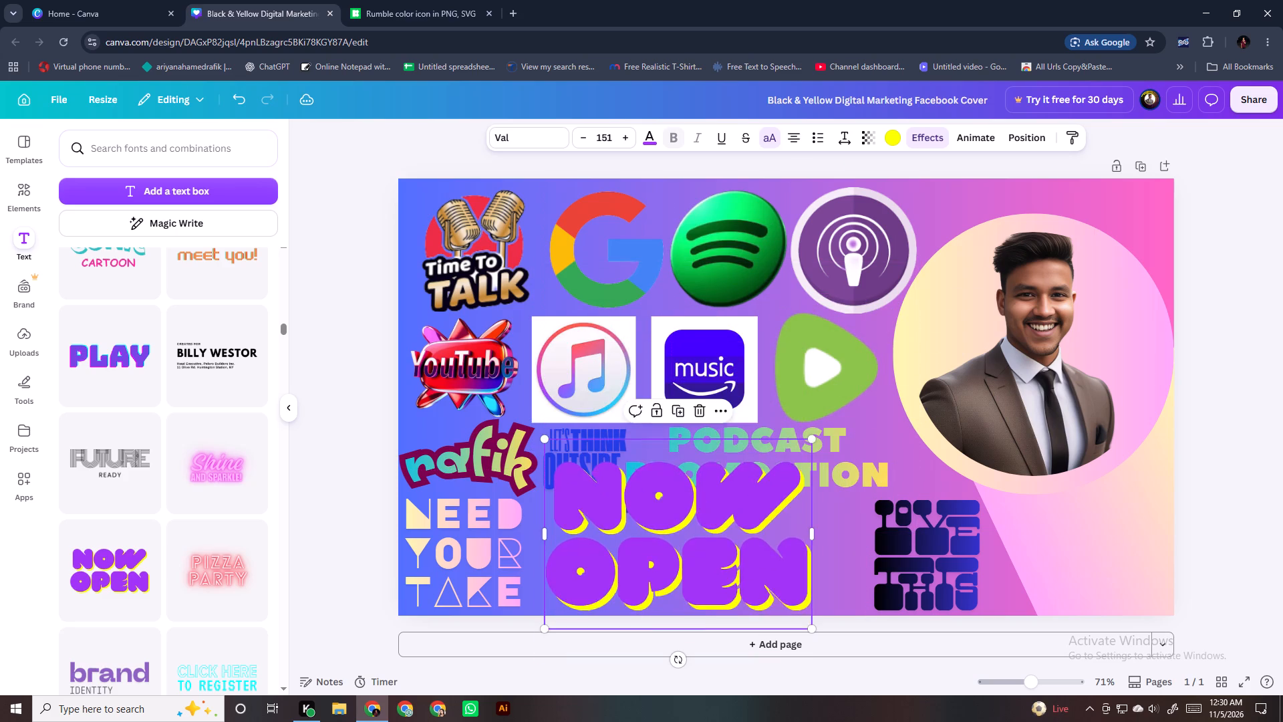
left_click(699, 494)
triple_click(700, 491)
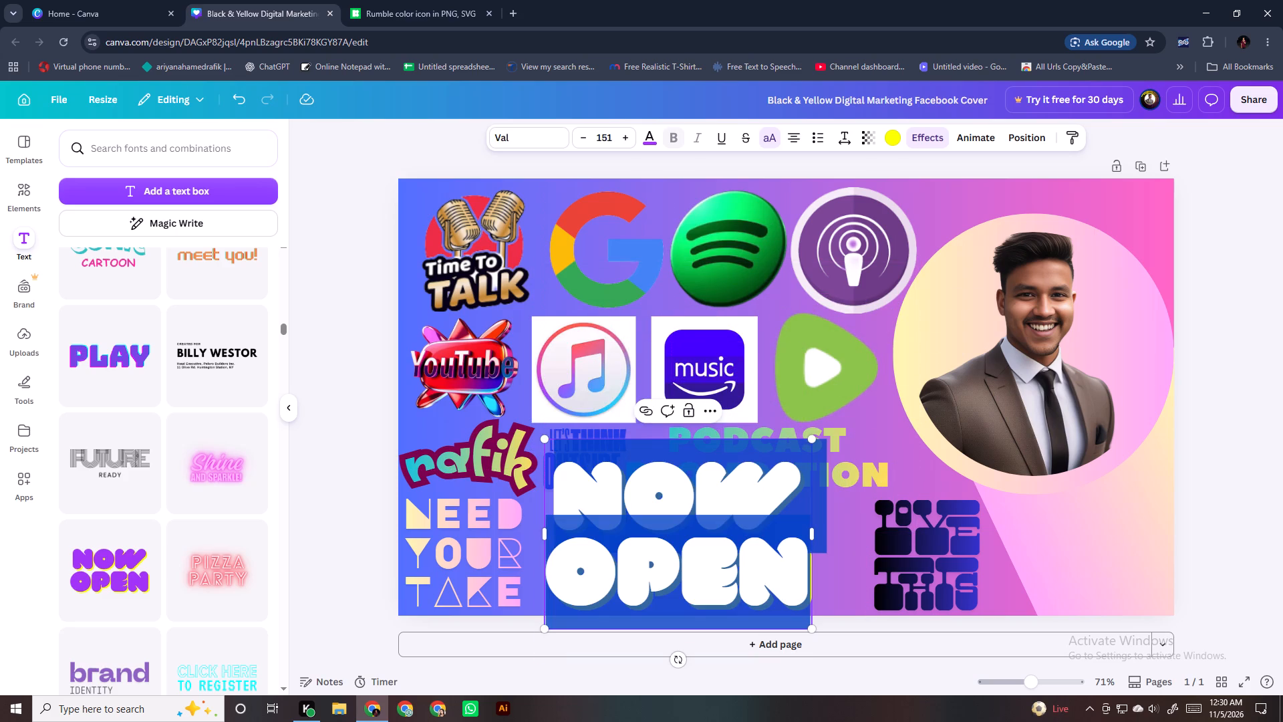
key("t")
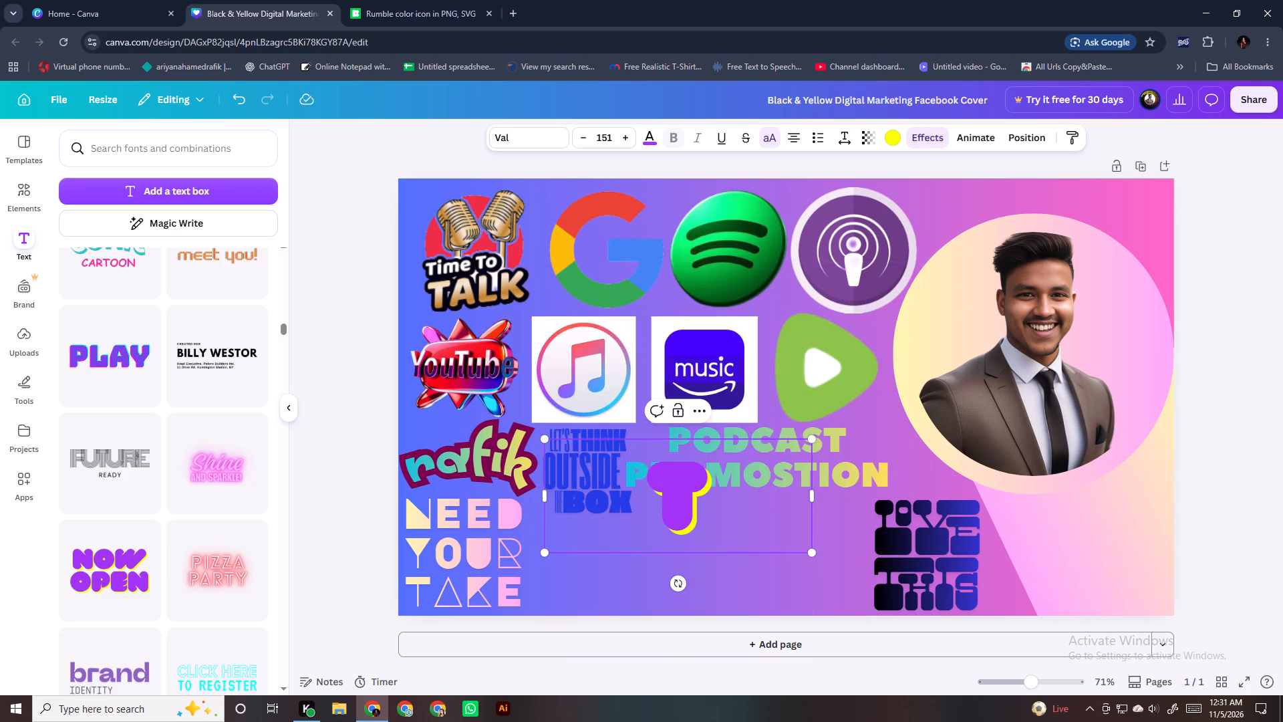
type("op")
key("shift+Return")
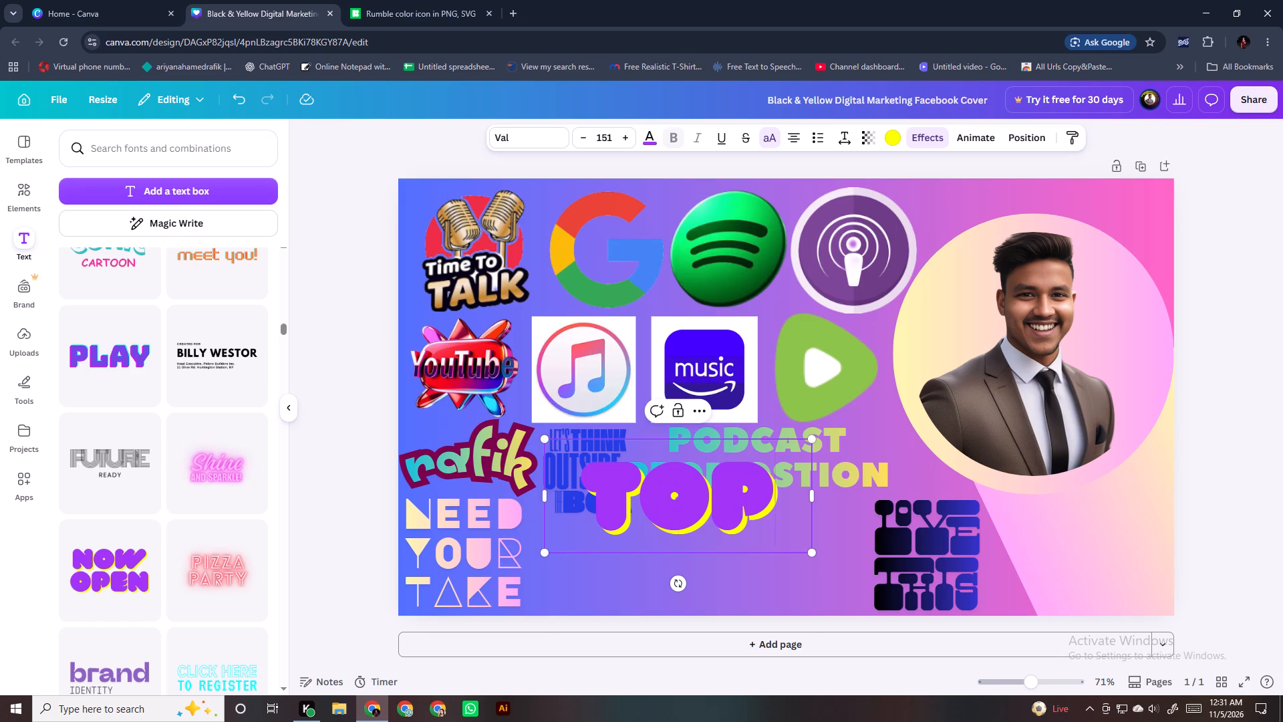
type("ran")
type("king")
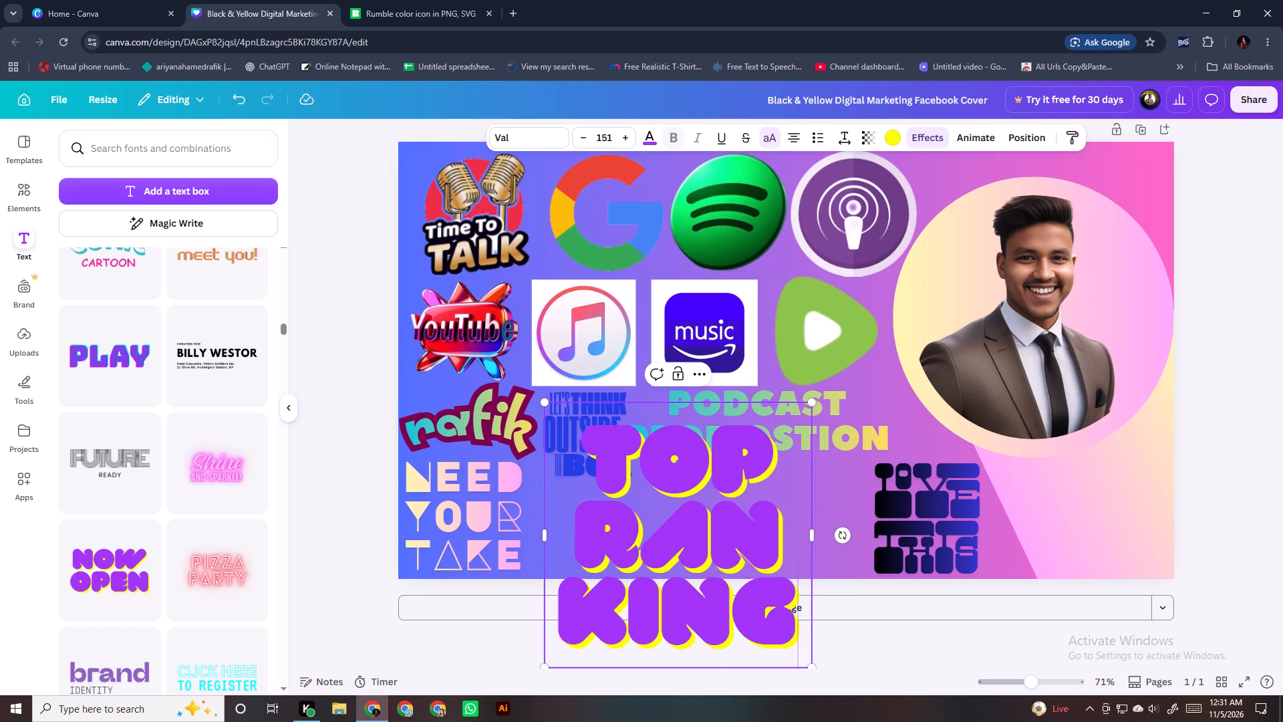
Scale the "TOP RANKING" text down to font size 112 and widen its box until "RANKING" fits on one line.
left_click_drag(811, 539, 811, 539)
left_click_drag(811, 539, 824, 537)
left_click(1248, 474)
left_click(690, 551)
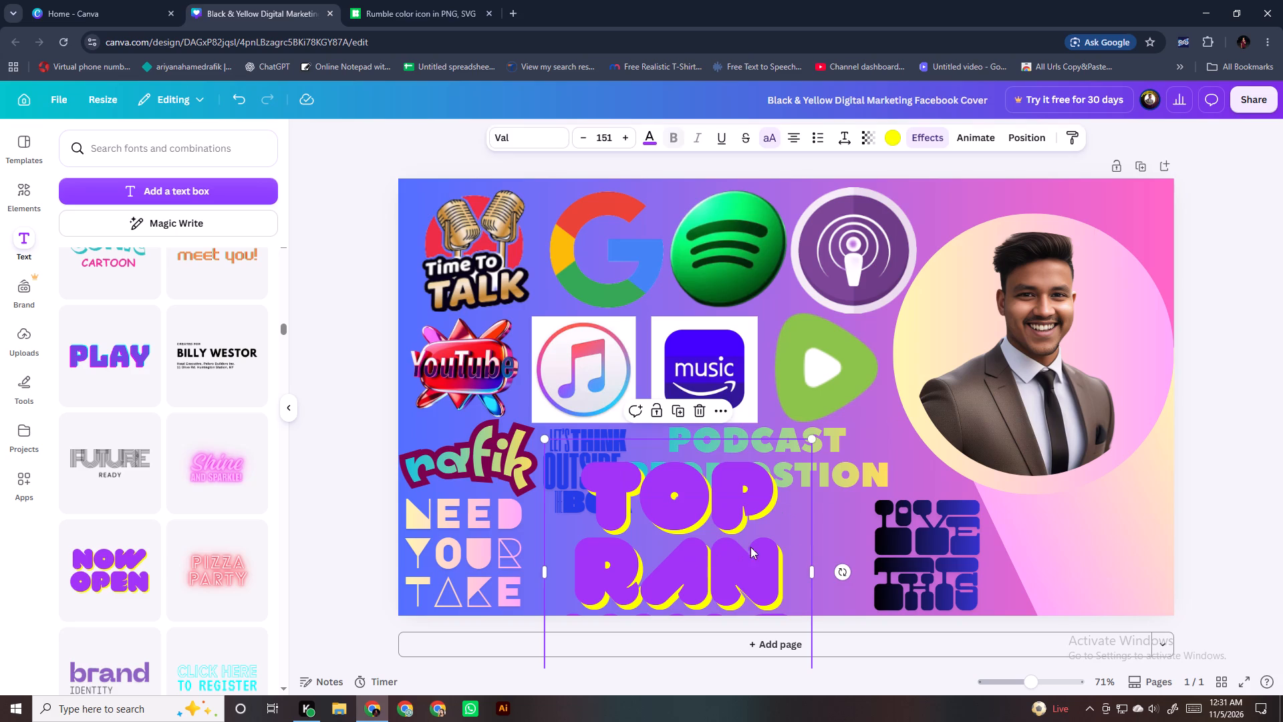
left_click_drag(814, 576, 864, 571)
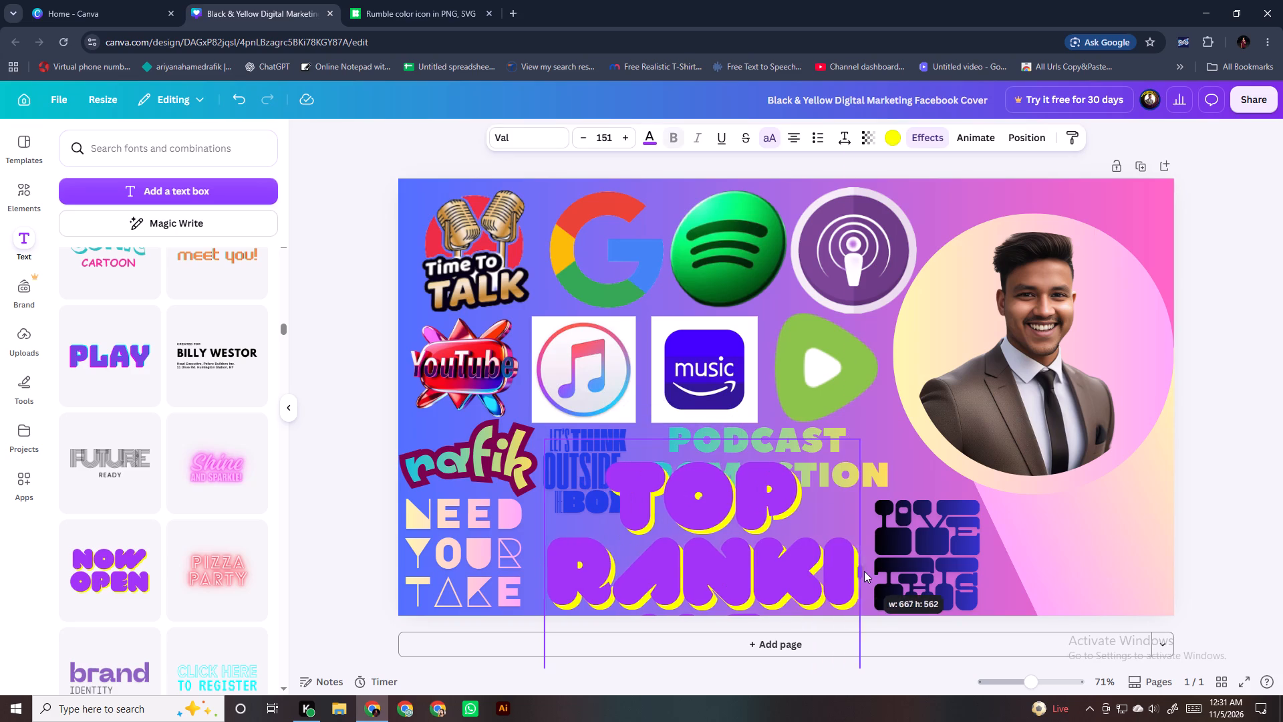
left_click_drag(864, 571, 868, 568)
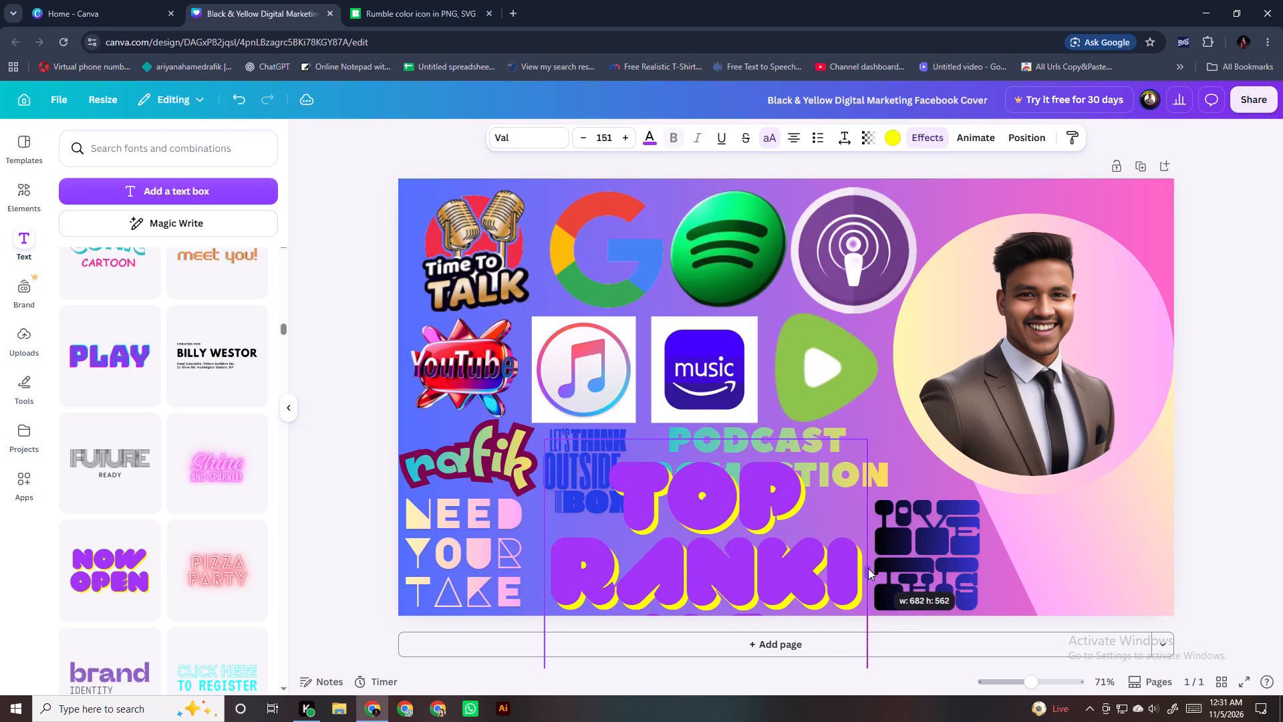
left_click_drag(868, 568, 860, 570)
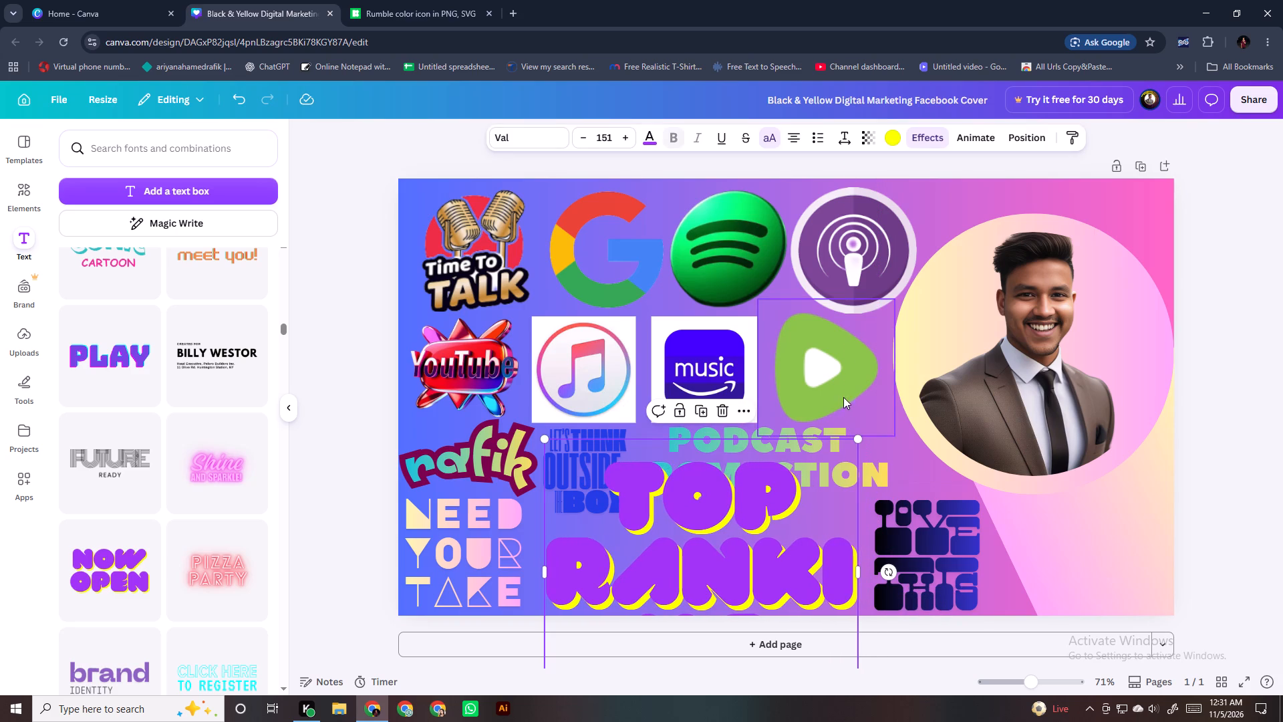
left_click_drag(862, 441, 778, 507)
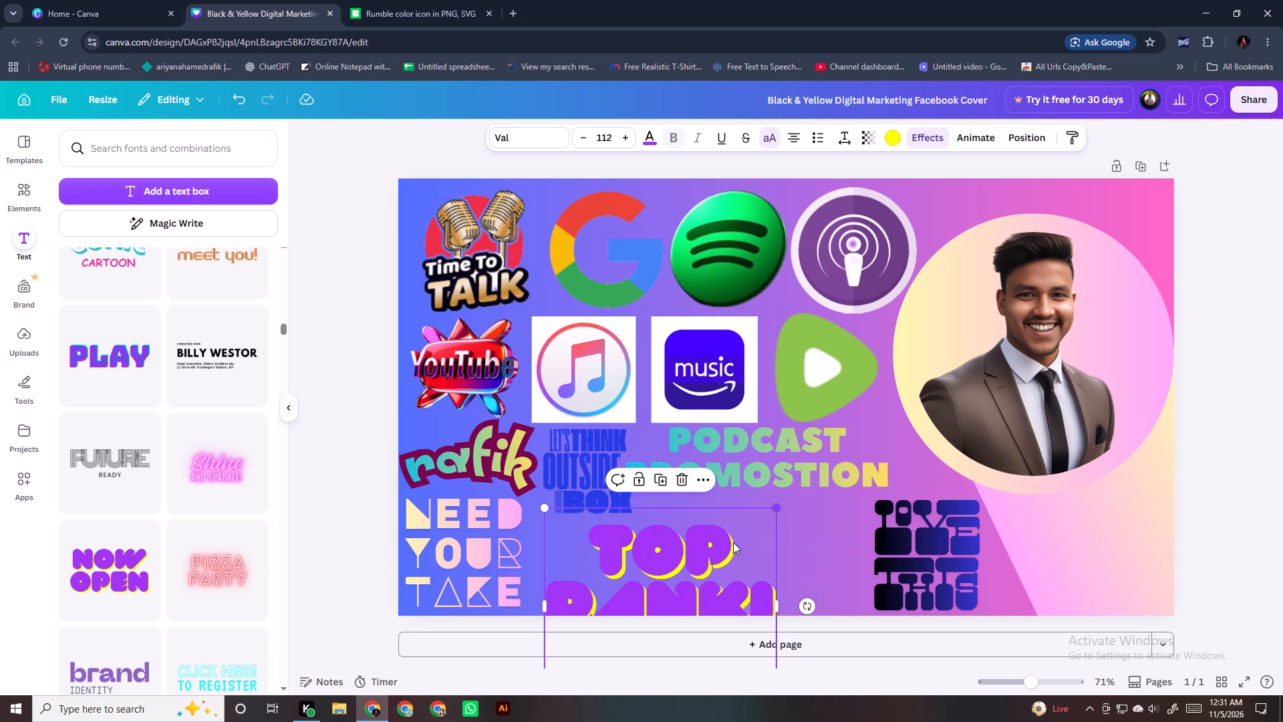
left_click_drag(706, 562, 761, 476)
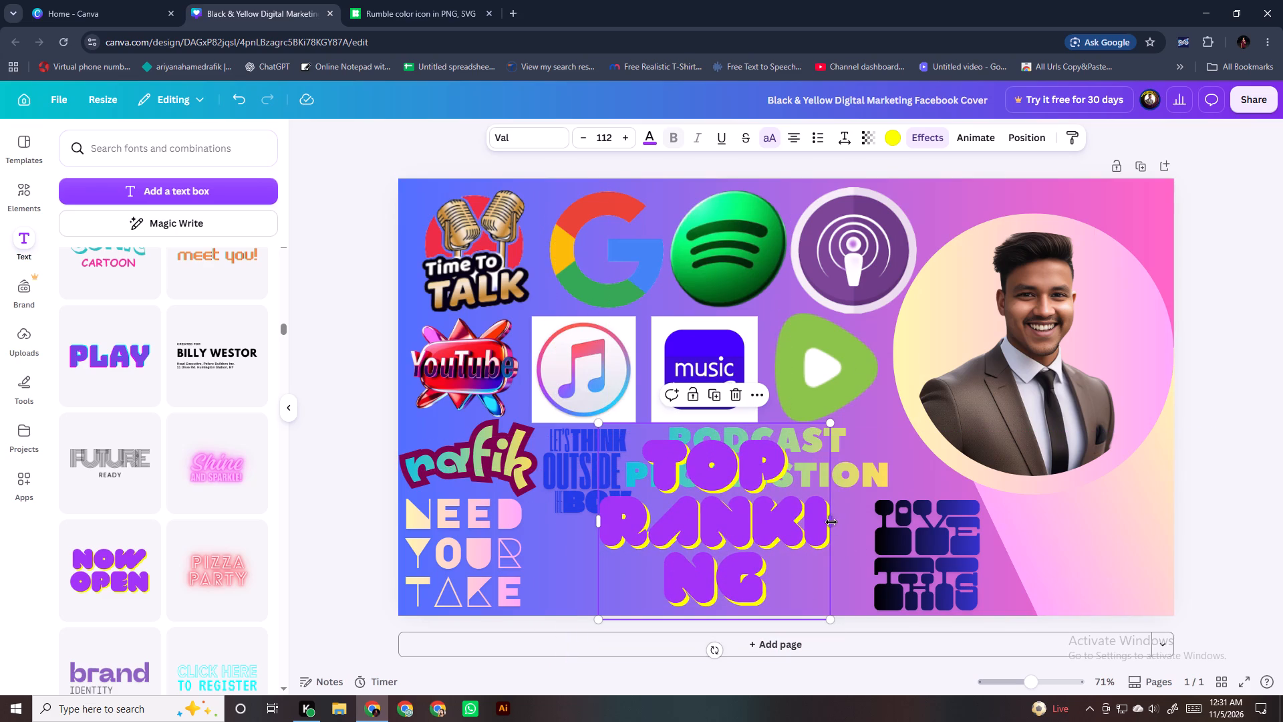
left_click_drag(831, 522, 954, 523)
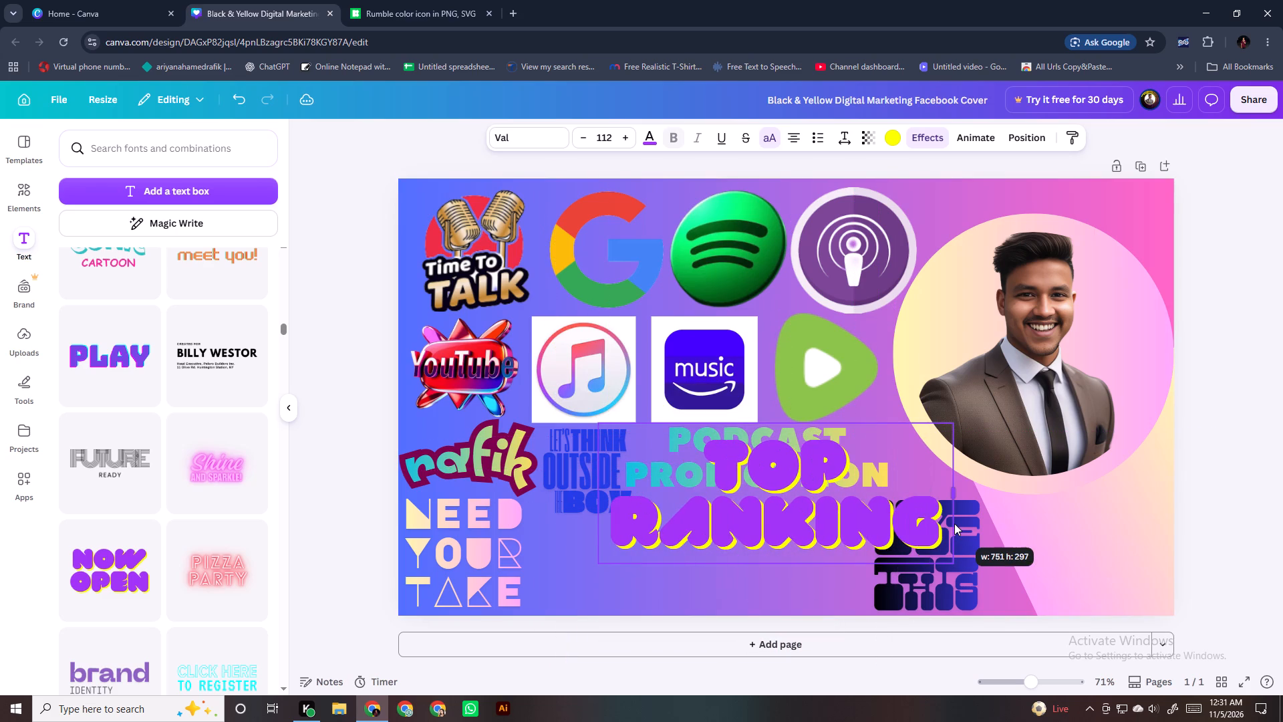
left_click_drag(954, 523, 944, 526)
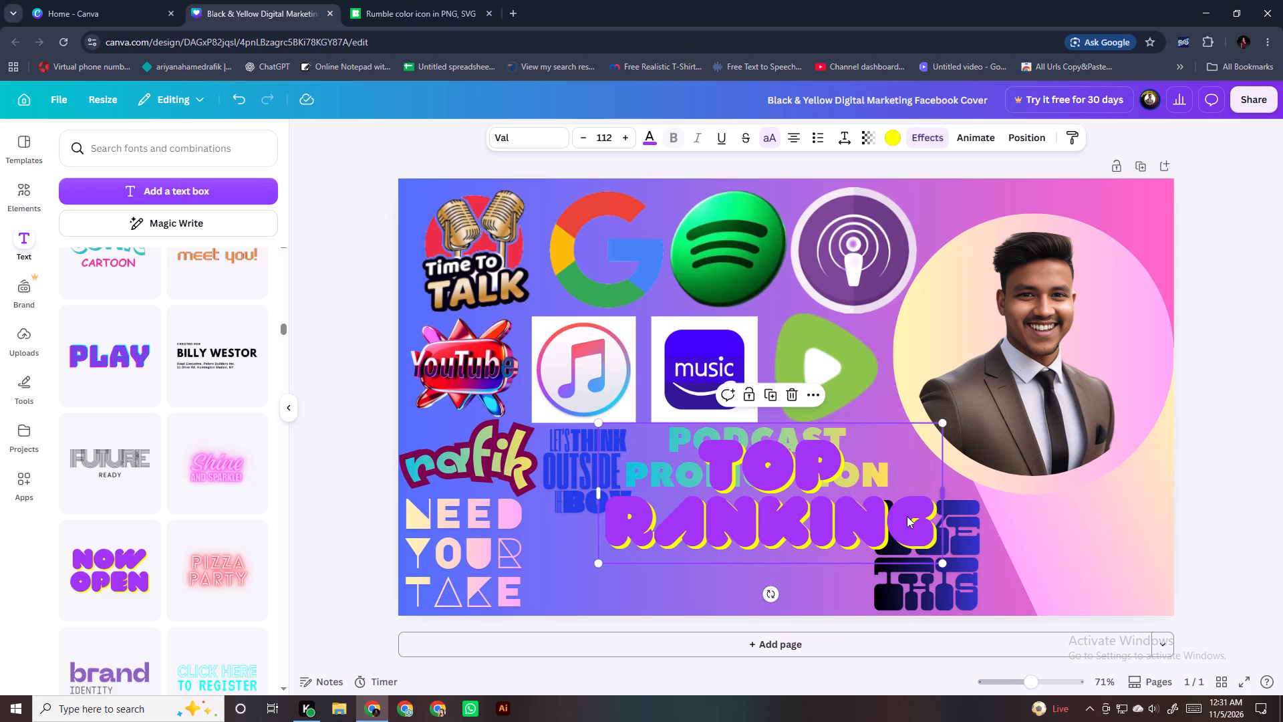
Shrink the "TOP RANKING" text to font size about 85.7, place it at the cover's bottom edge beside "NEED YOUR TAKE", and deselect it.
left_click_drag(846, 508, 746, 535)
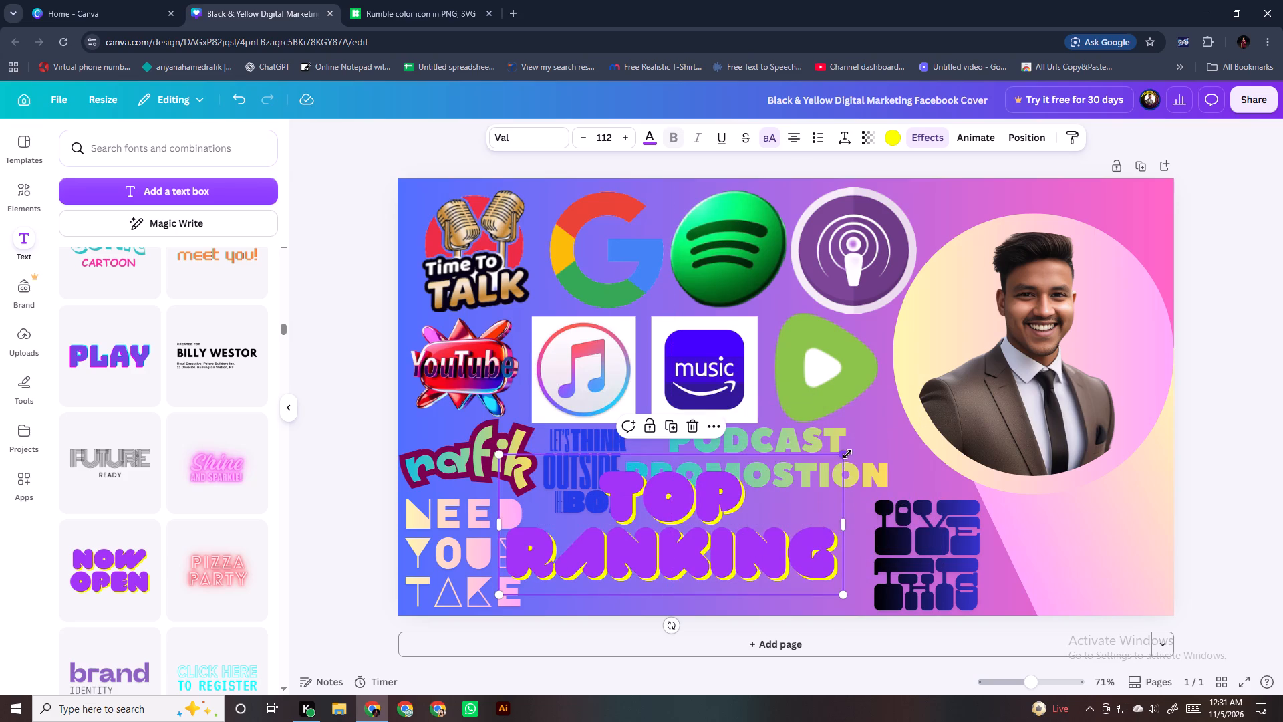
left_click_drag(847, 454, 779, 517)
left_click_drag(674, 537, 743, 548)
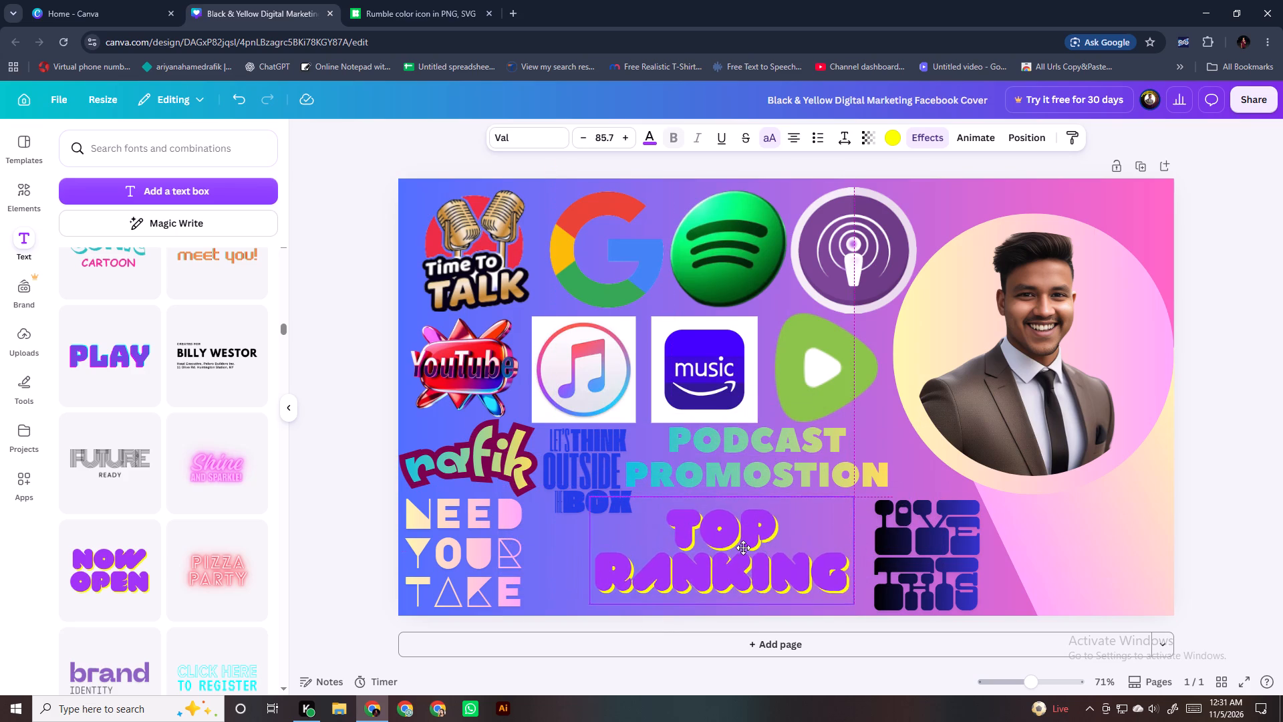
left_click_drag(743, 548, 752, 534)
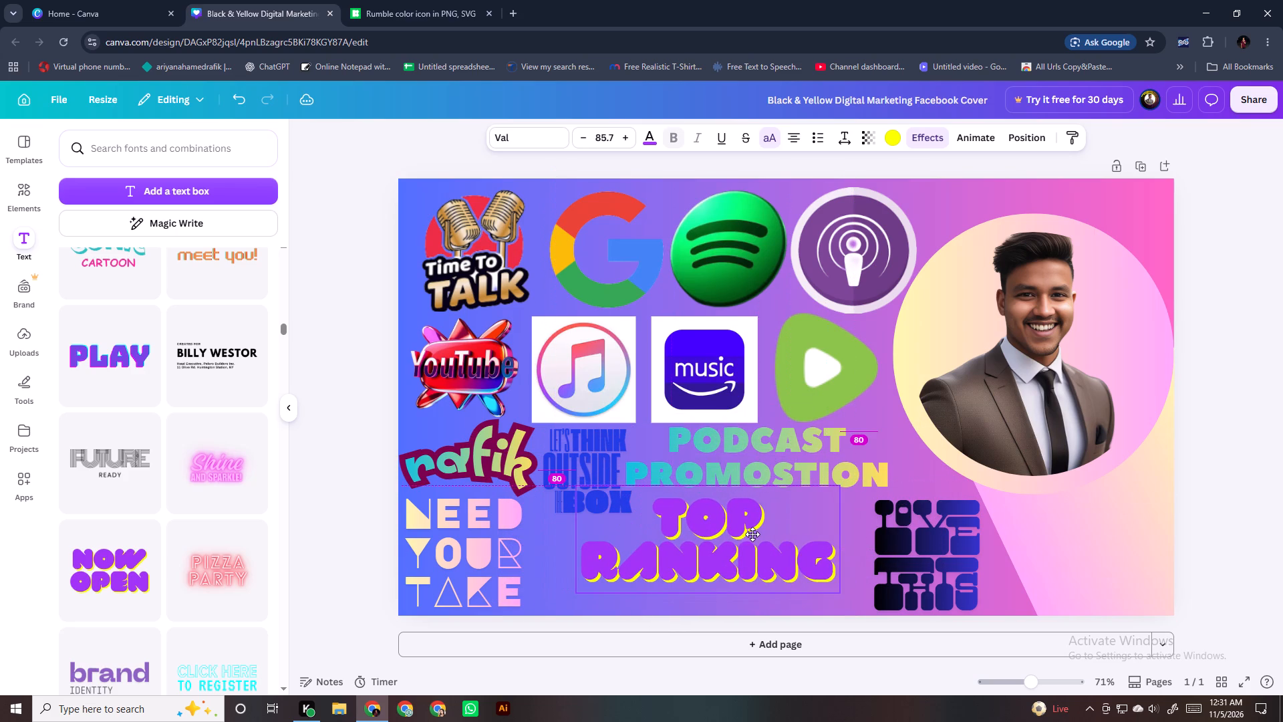
left_click_drag(752, 534, 696, 569)
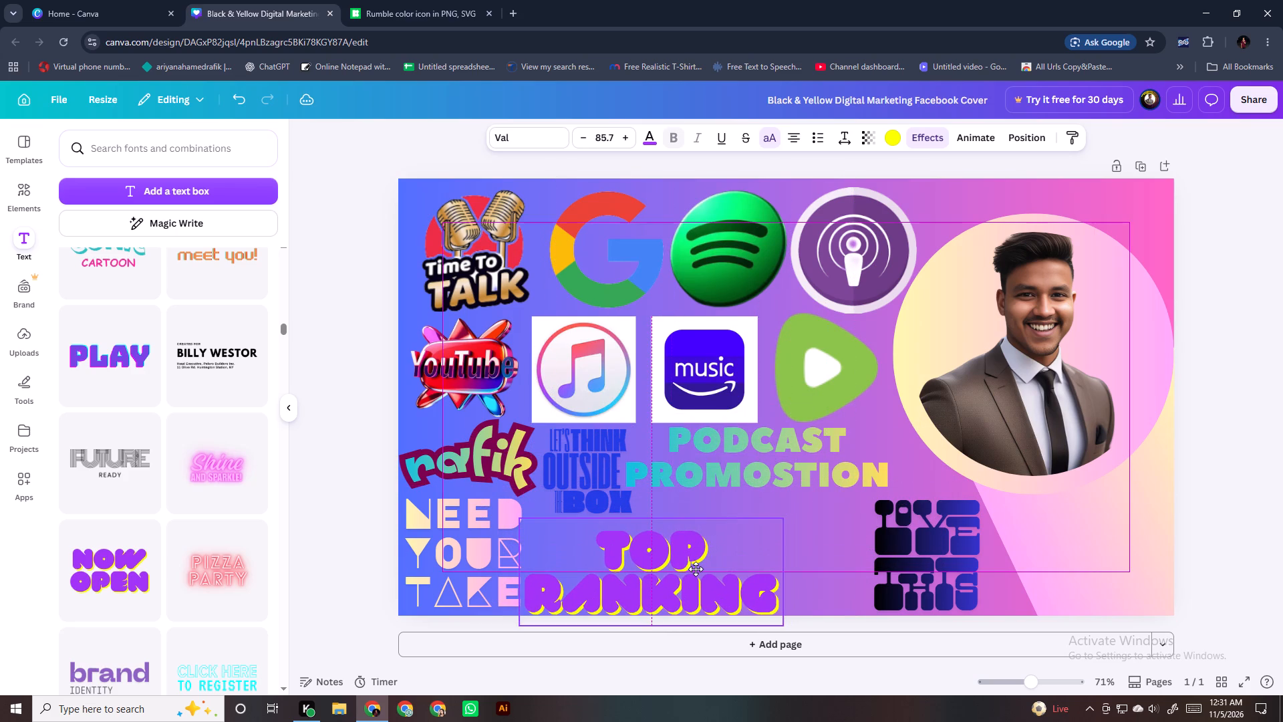
left_click_drag(696, 569, 700, 564)
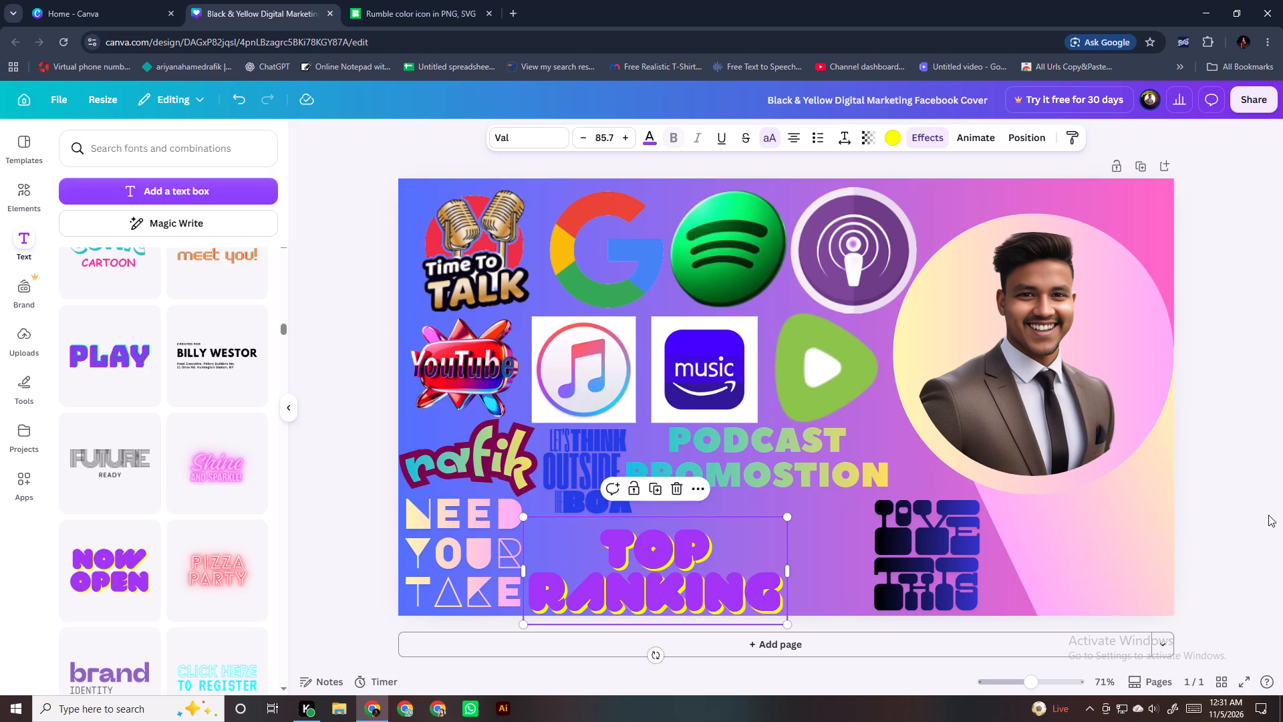
left_click(1269, 513)
Recolour the "TOP RANKING" text with the default black-to-dark-blue gradient and deselect it.
left_click(660, 541)
left_click(660, 149)
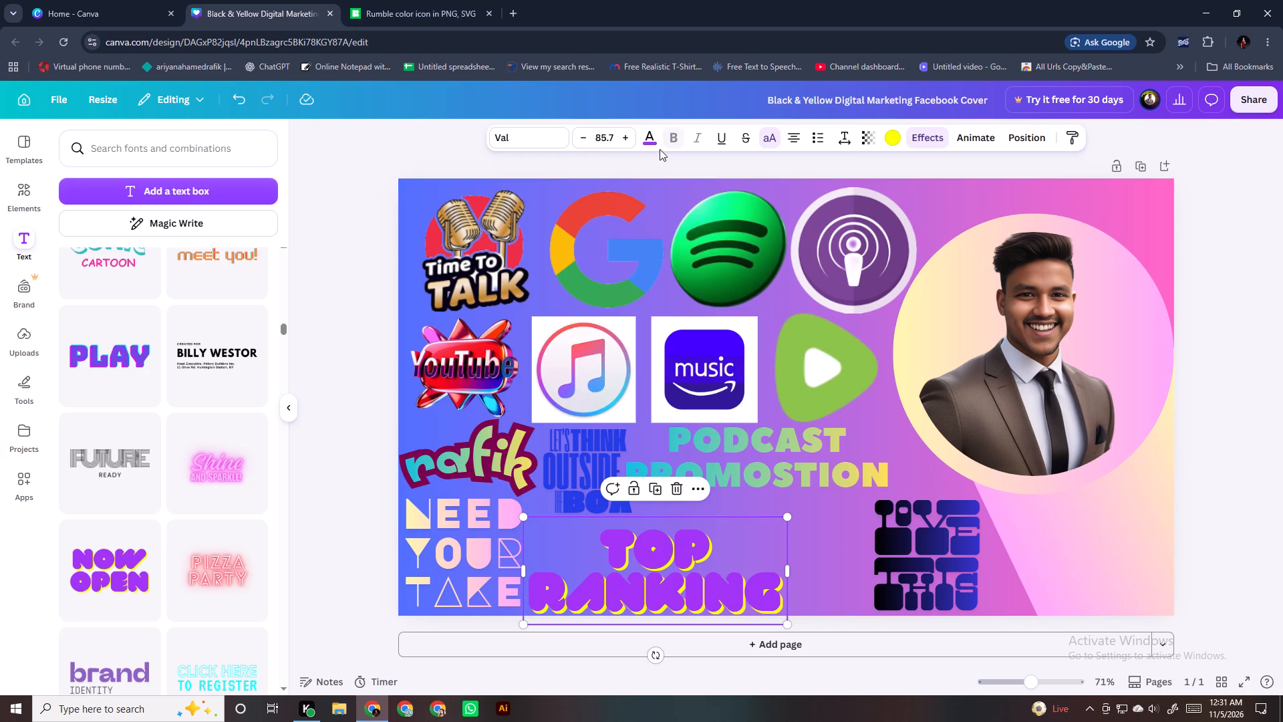
left_click(656, 143)
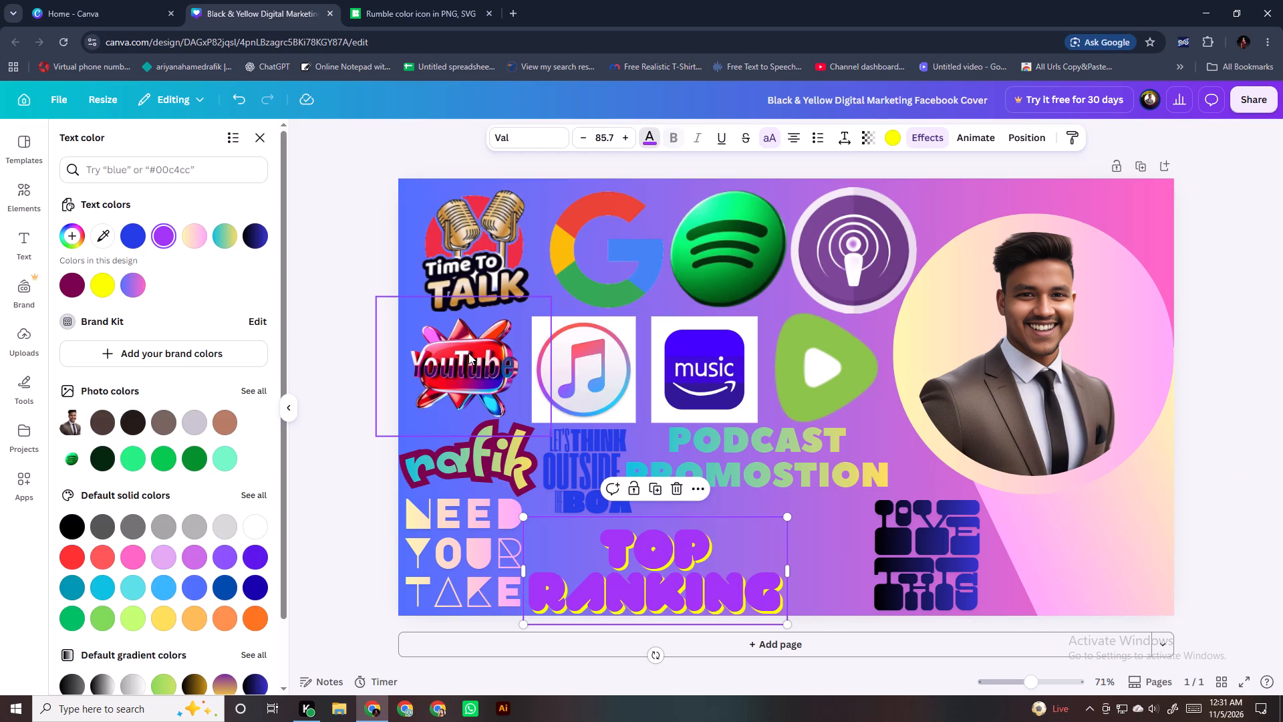
scroll(182, 566, "down", 3)
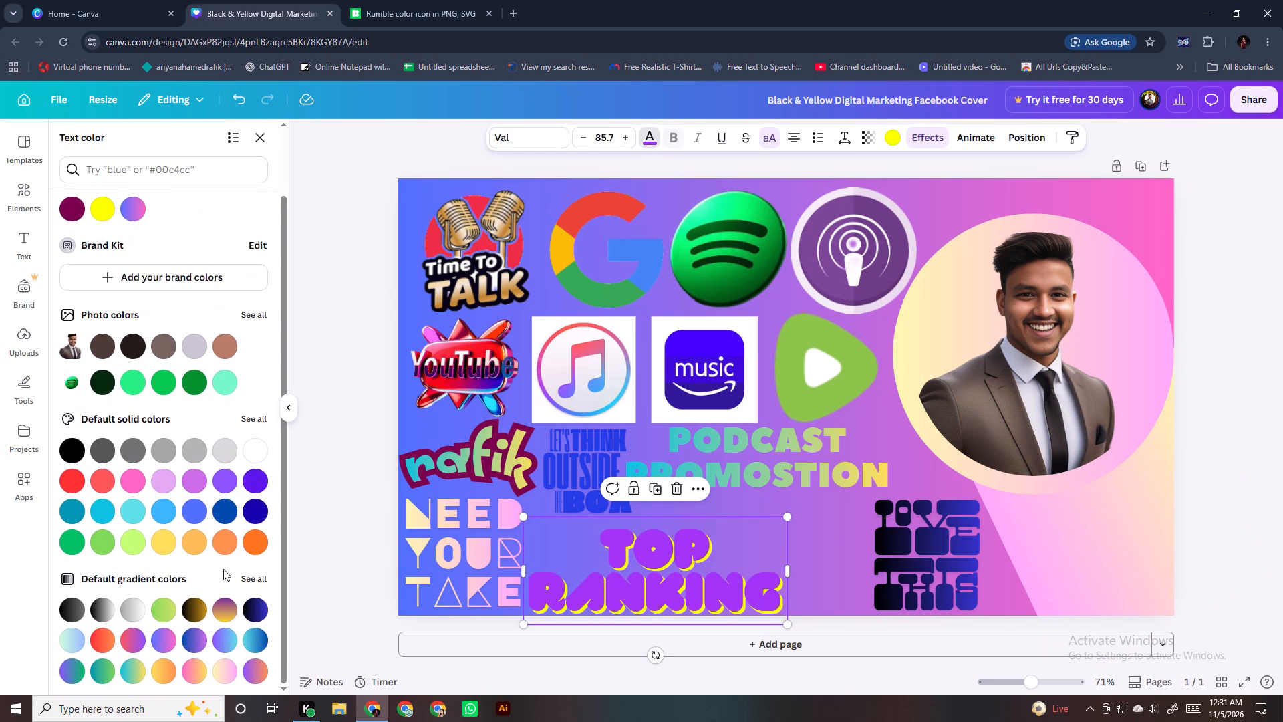
scroll(223, 569, "down", 1)
left_click(250, 609)
scroll(292, 644, "down", 5)
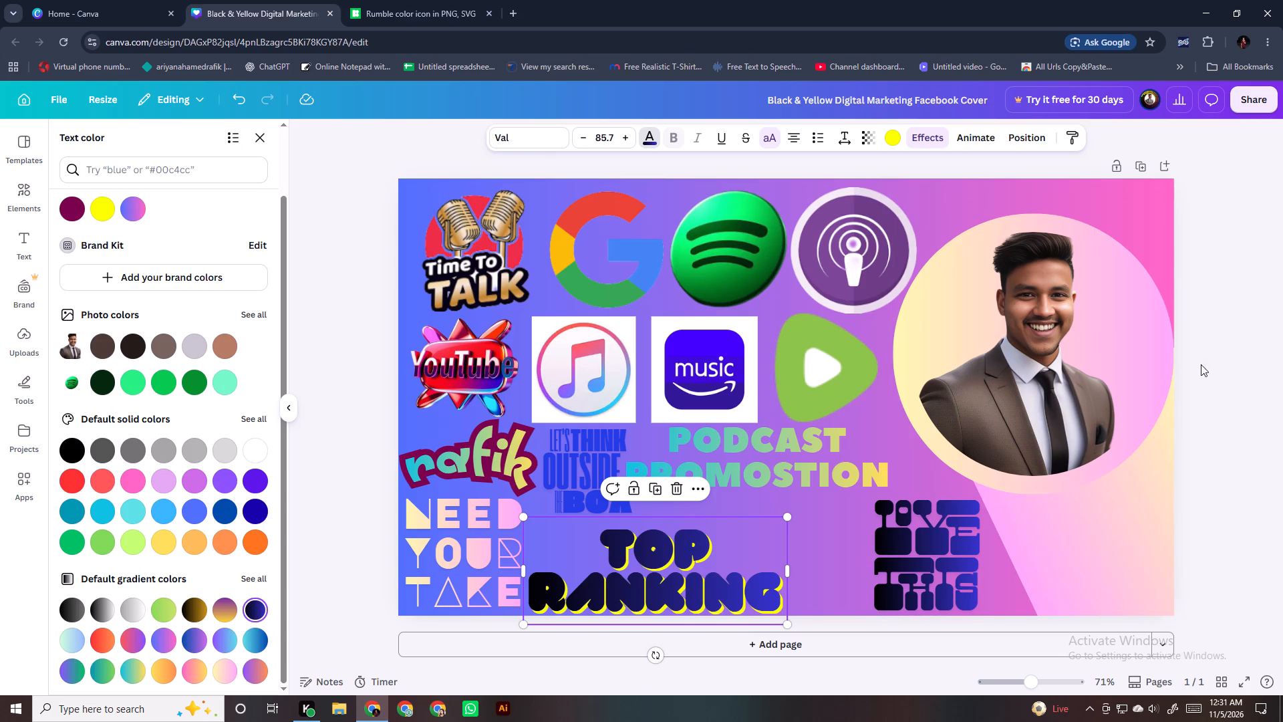
double_click(1222, 344)
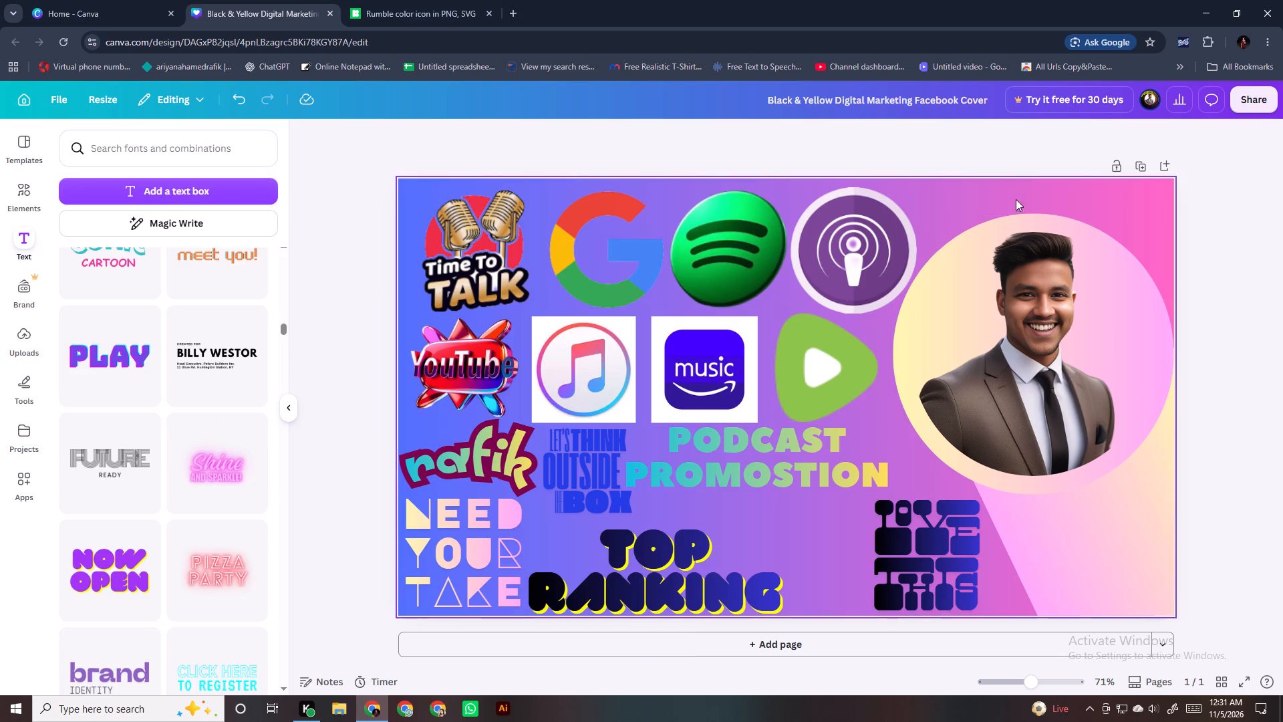
Browse the font combinations for another bold text style to add to the cover.
scroll(195, 344, "down", 5)
scroll(134, 420, "up", 12)
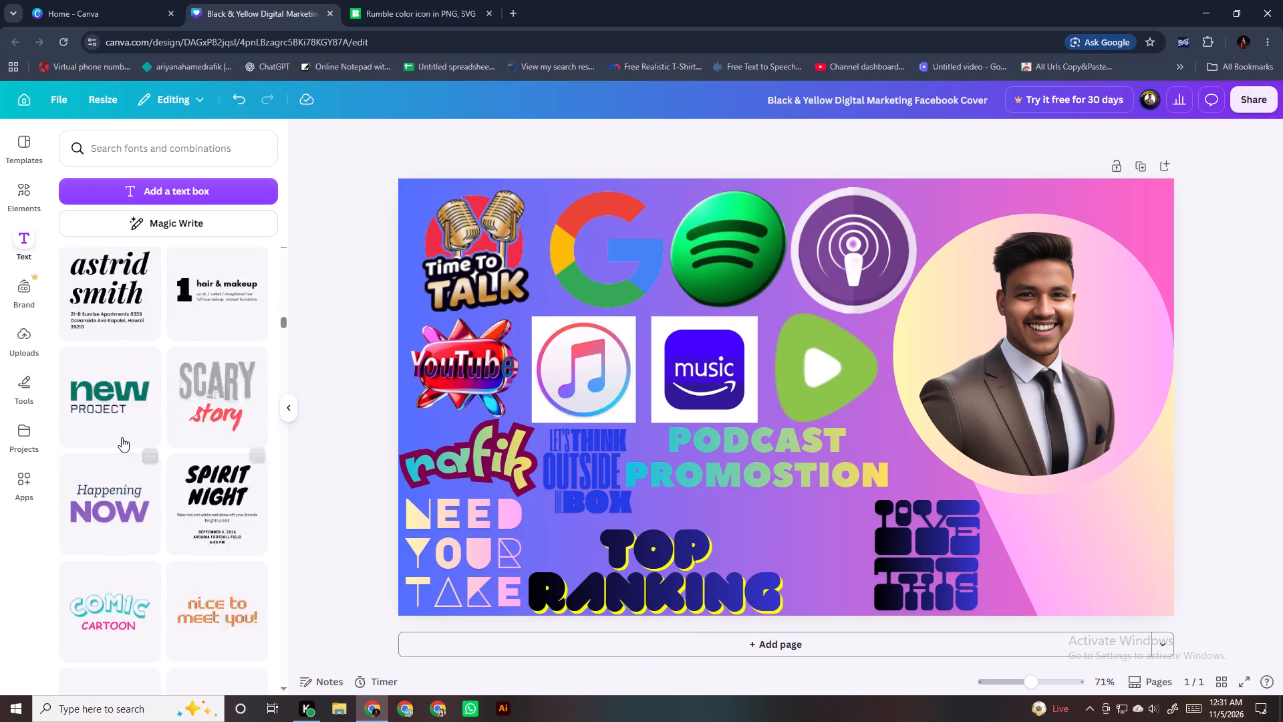
scroll(122, 437, "up", 20)
scroll(122, 437, "up", 7)
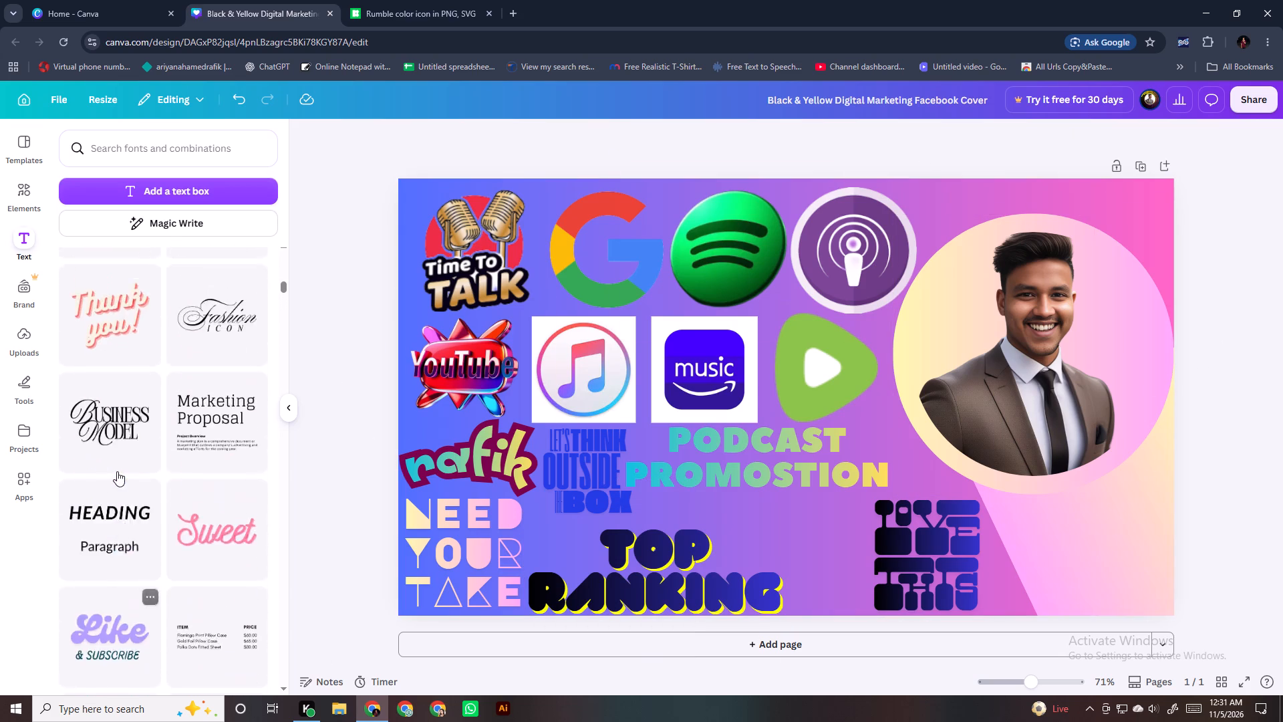
scroll(117, 471, "up", 20)
scroll(117, 471, "up", 3)
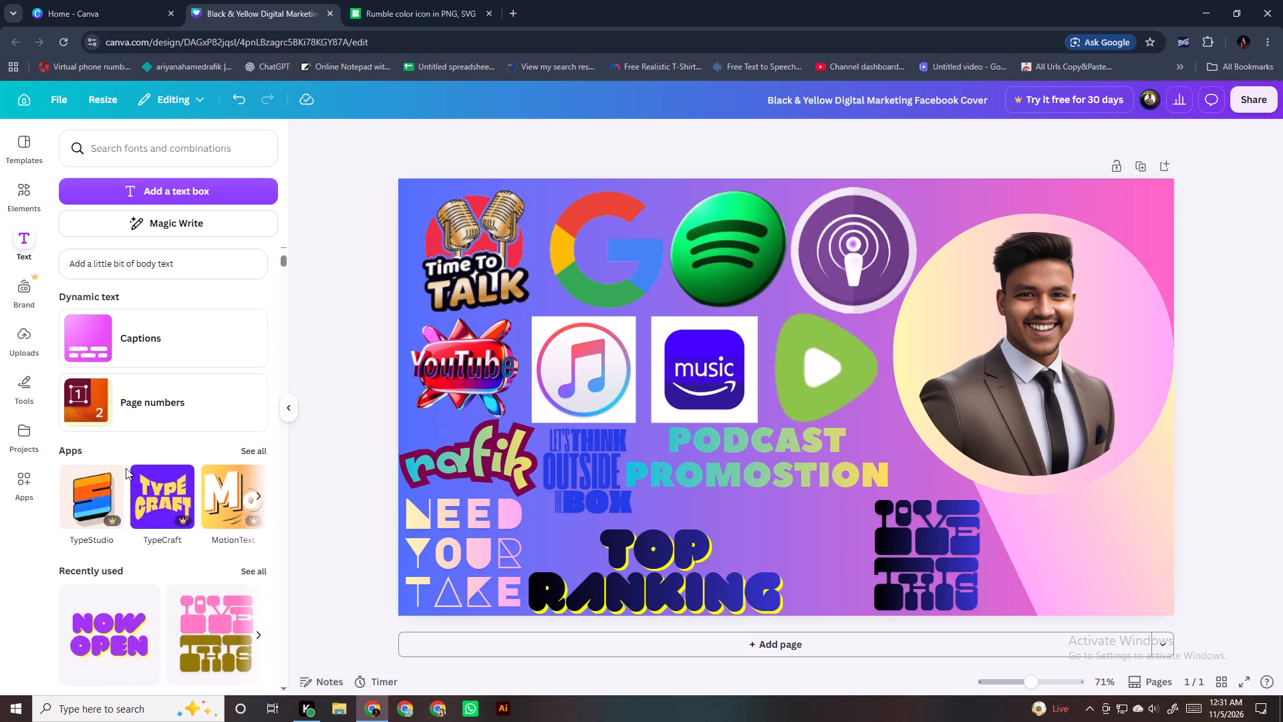
scroll(126, 468, "up", 1)
scroll(124, 469, "down", 11)
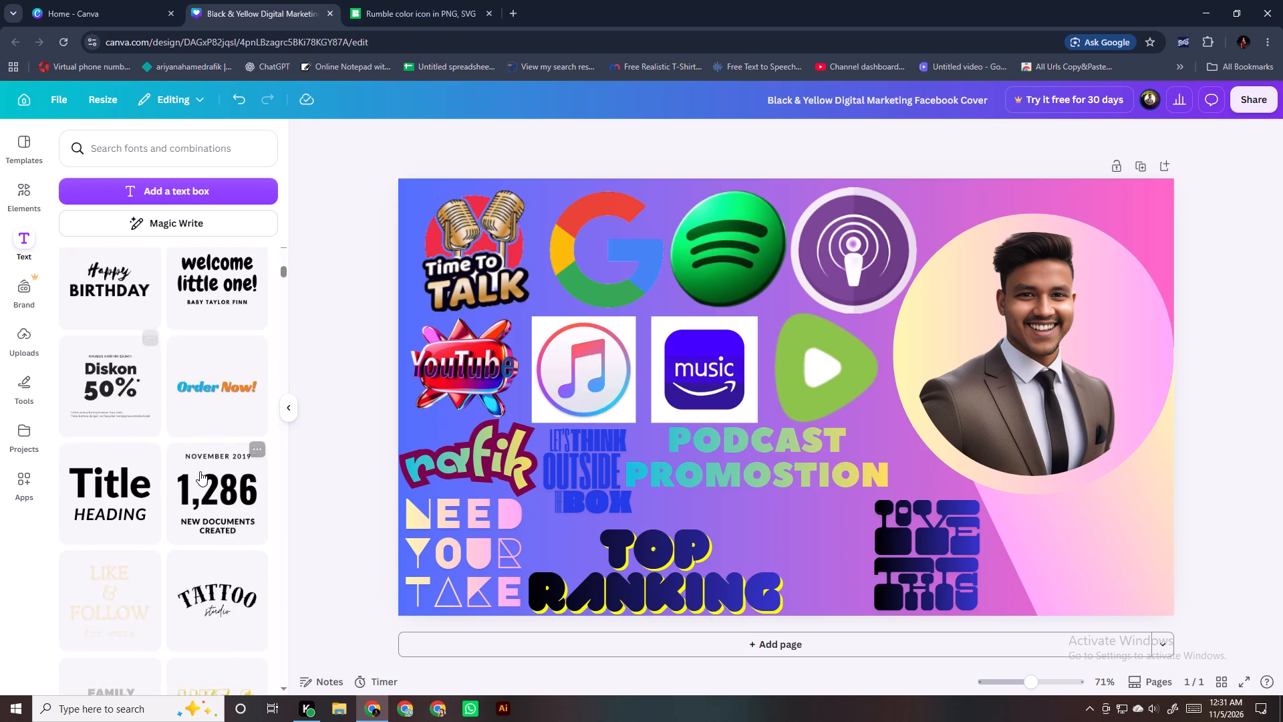
scroll(200, 471, "down", 14)
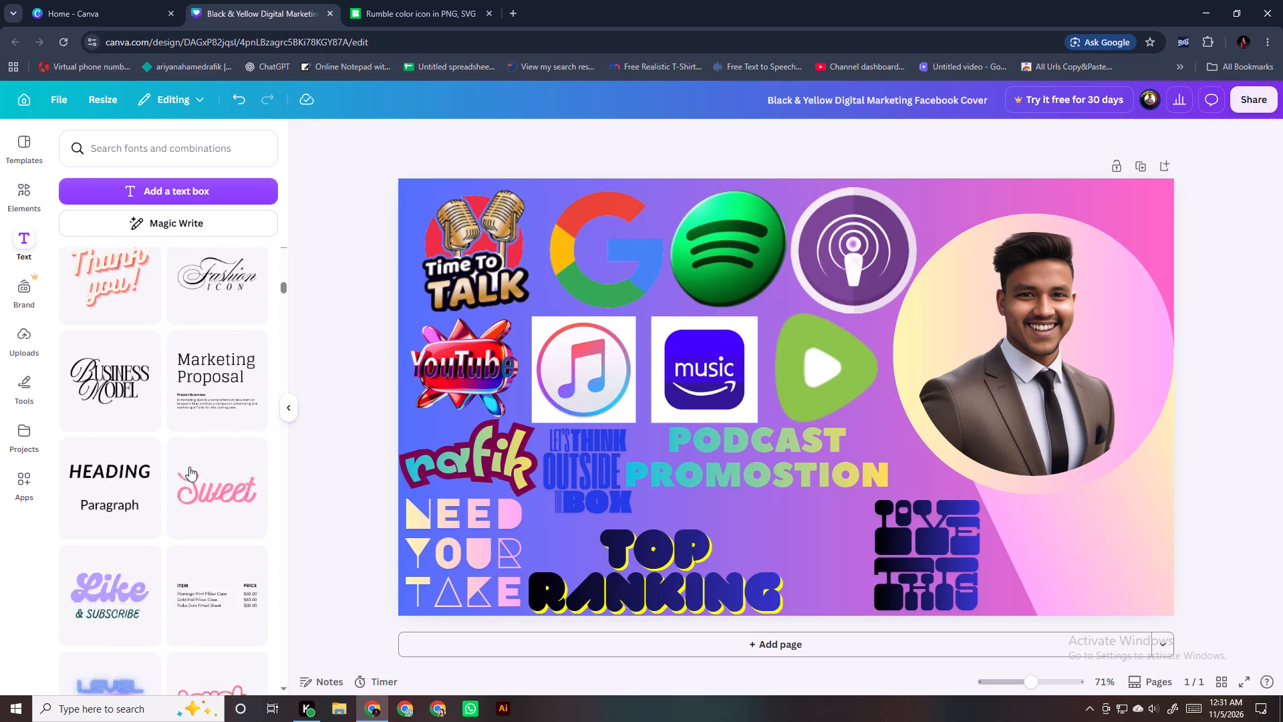
scroll(189, 467, "down", 1)
scroll(223, 416, "down", 15)
scroll(132, 406, "down", 1)
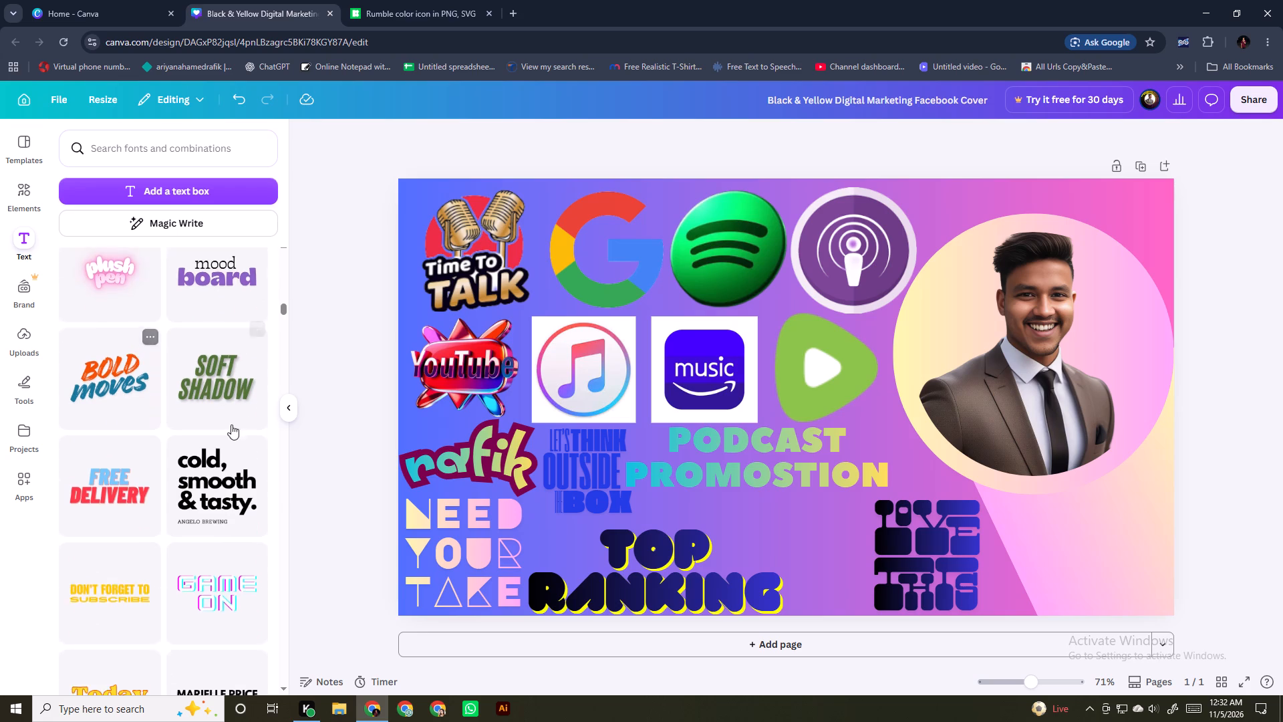
scroll(231, 425, "down", 2)
scroll(172, 447, "down", 7)
scroll(118, 403, "up", 2)
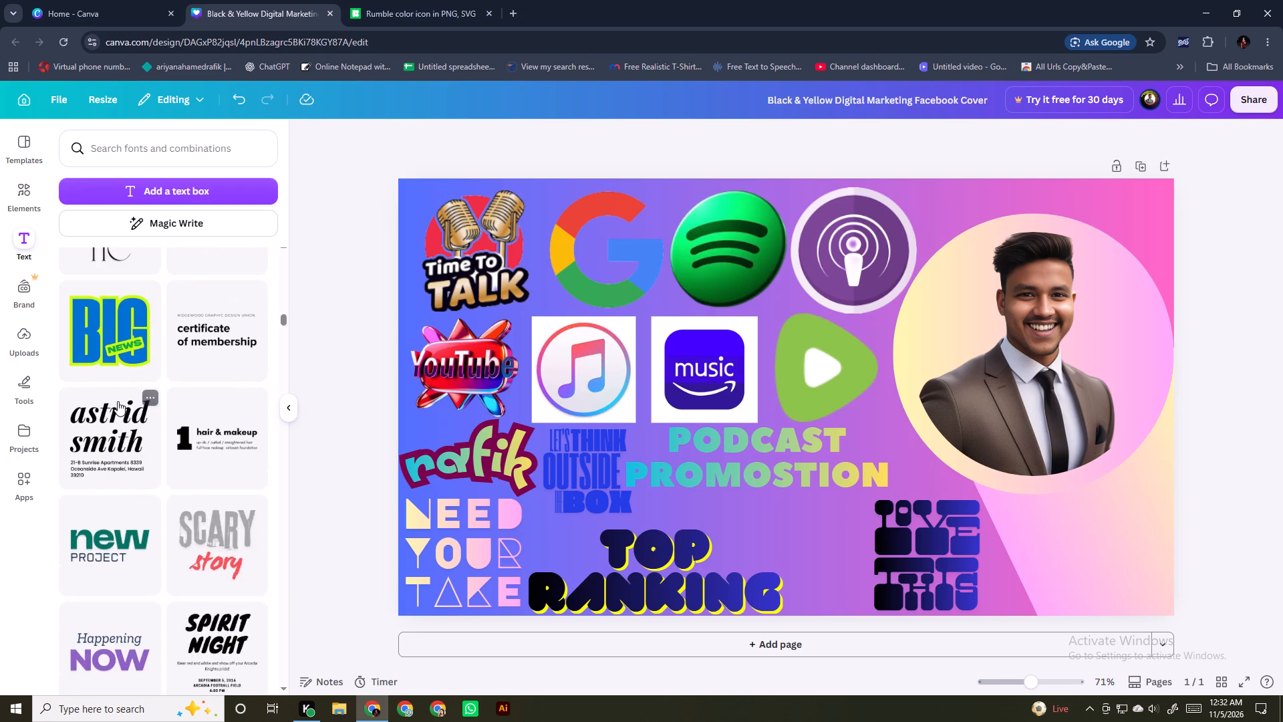
Add the blue and lime "BIG NEWS" font combination to the cover, narrow its box and shrink it to small-logo size.
left_click(113, 387)
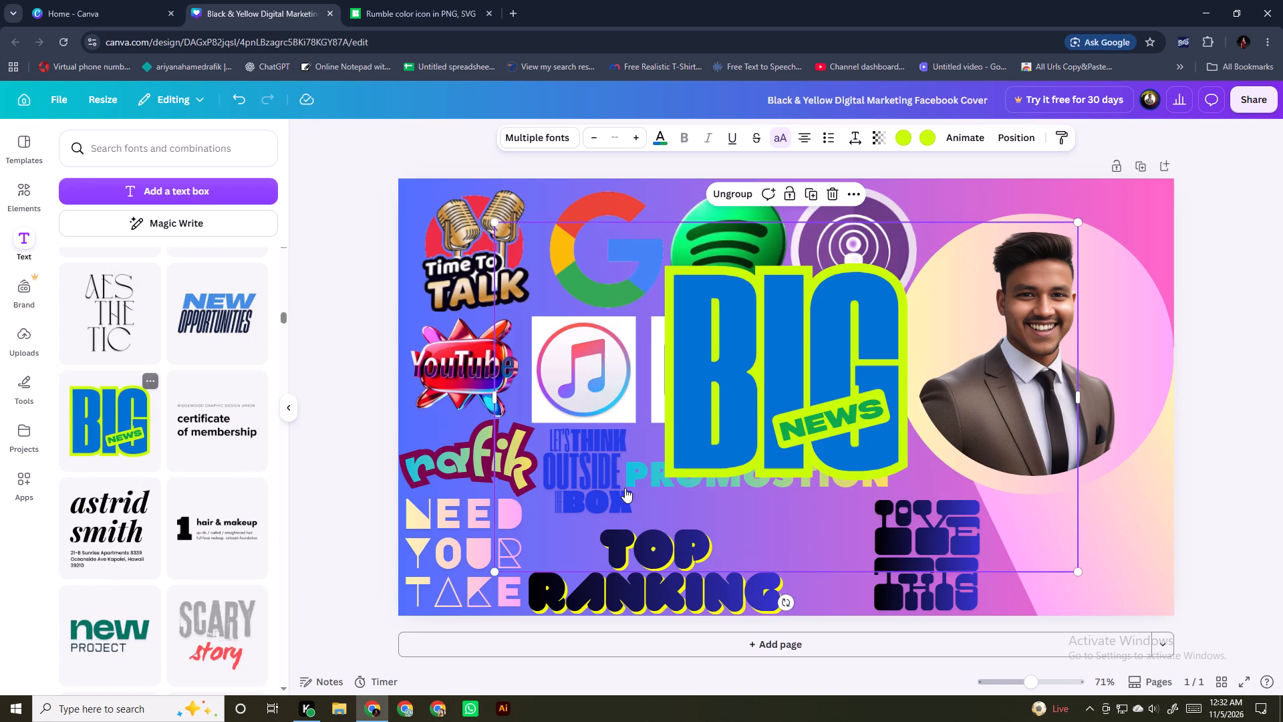
left_click_drag(1078, 397, 853, 412)
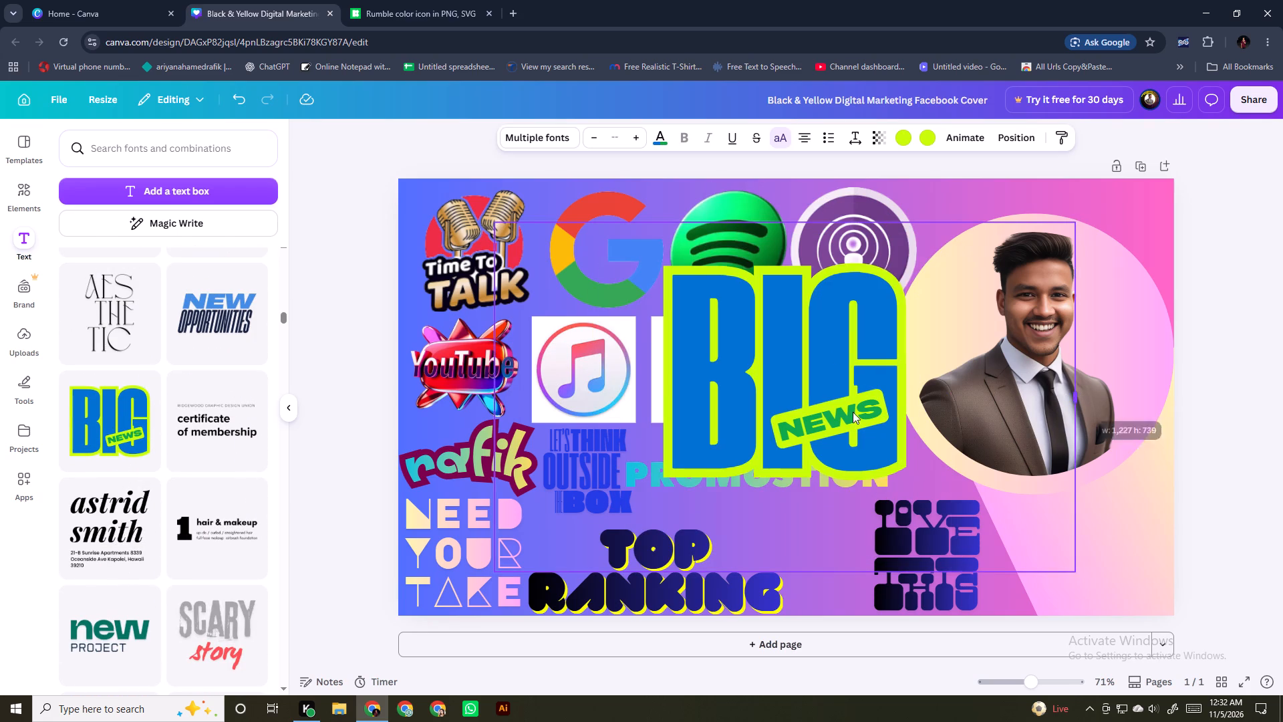
left_click_drag(853, 412, 754, 401)
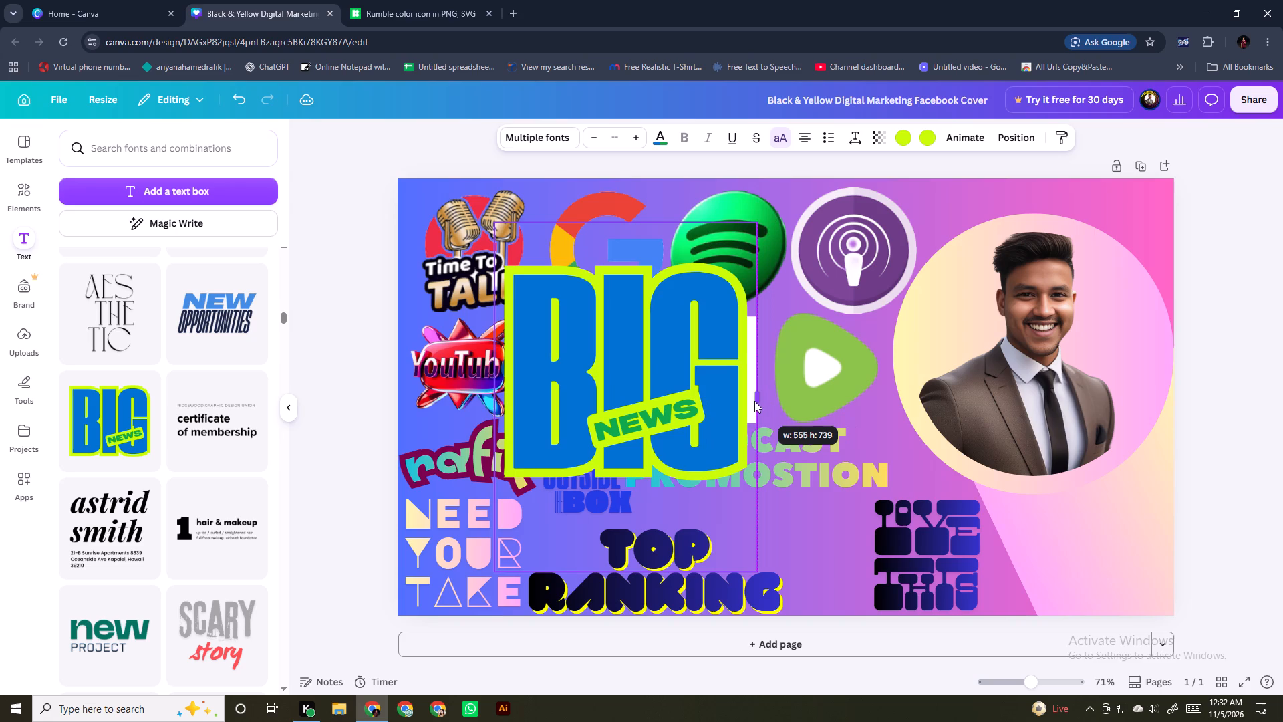
left_click_drag(754, 401, 746, 401)
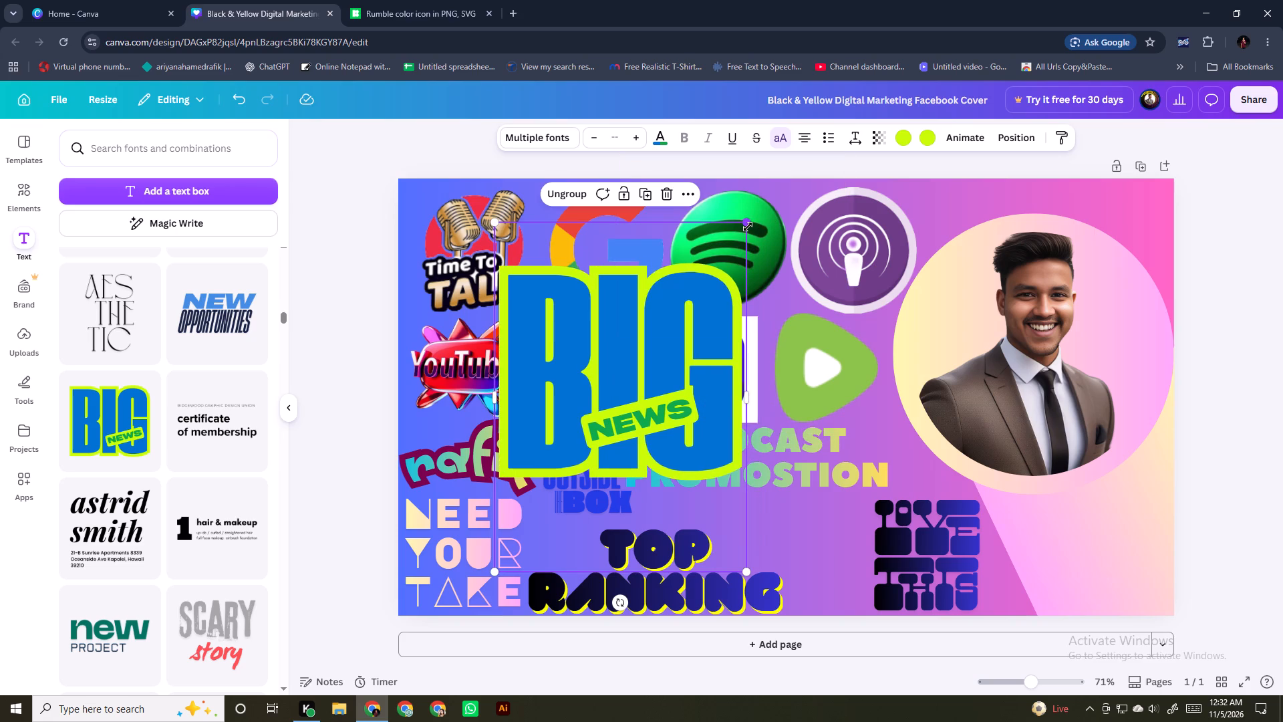
left_click_drag(747, 225, 644, 403)
left_click_drag(601, 477, 901, 452)
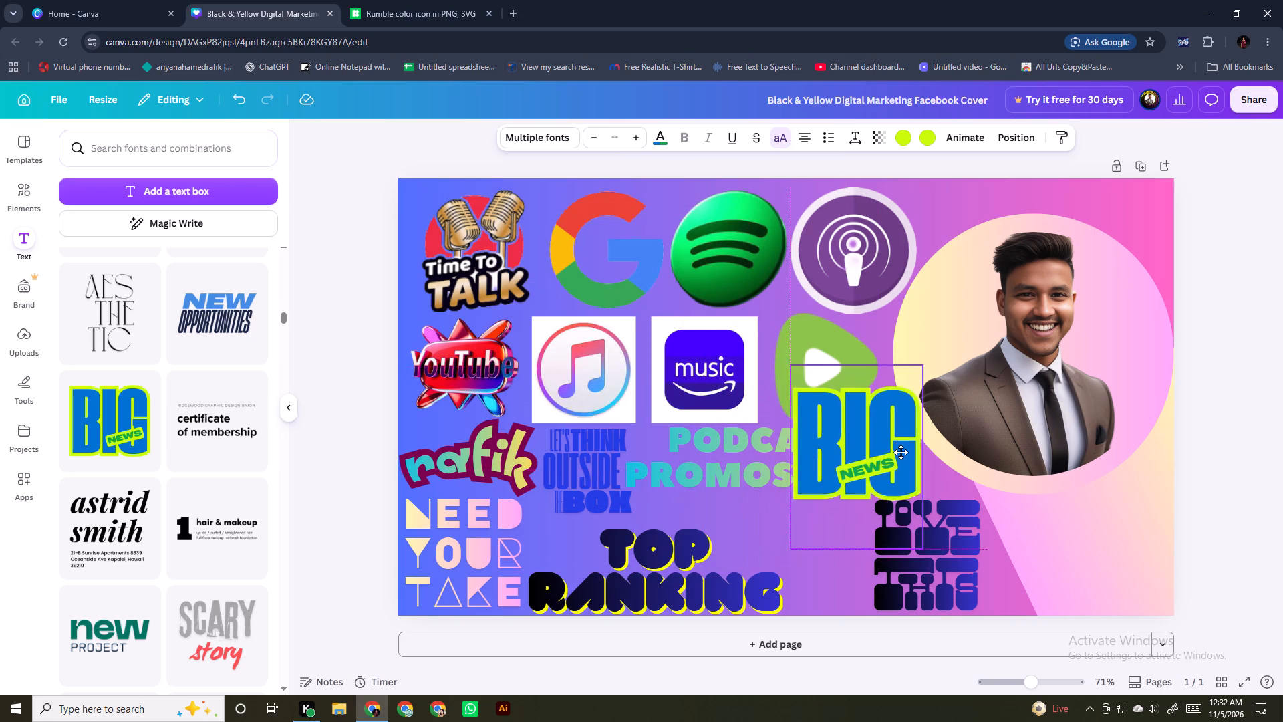
left_click_drag(901, 452, 903, 445)
left_click_drag(928, 358, 902, 410)
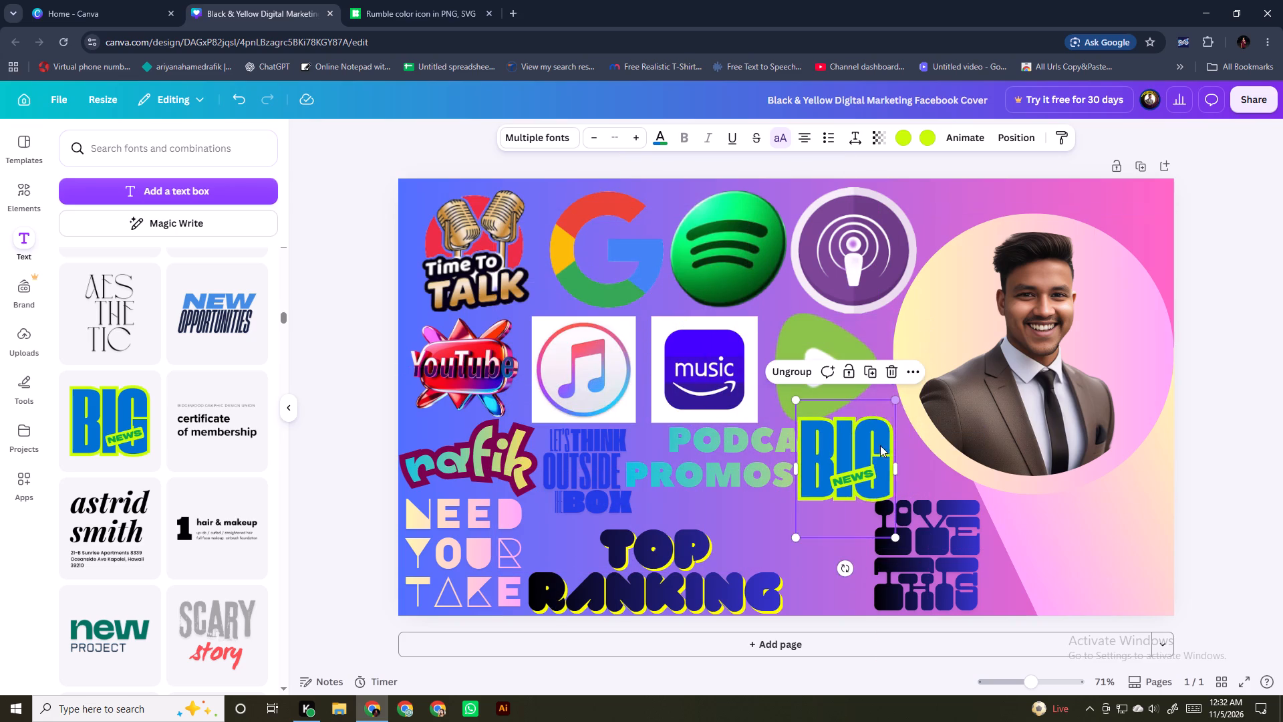
Fit the "BIG NEWS" text between "TOP RANKING" and "LOVE THIS", scaling it slightly smaller and nudging it just below "PROMOSTION".
left_click_drag(865, 460, 837, 529)
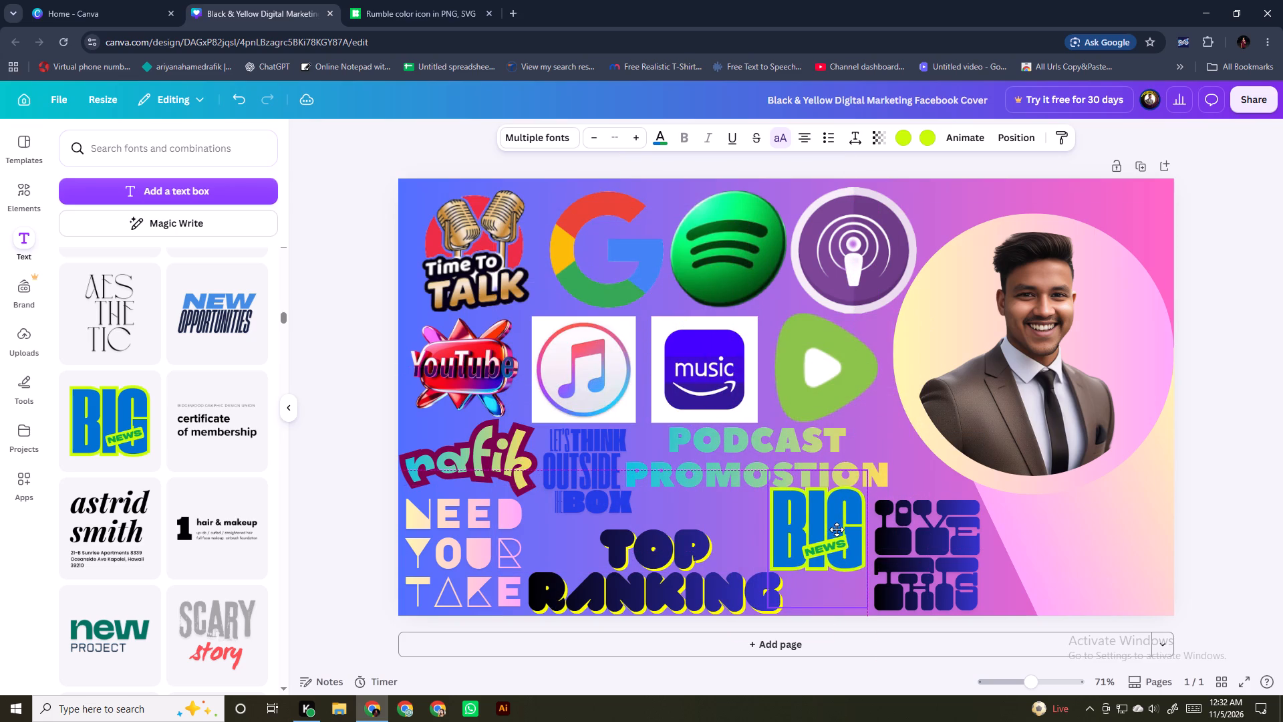
left_click_drag(837, 529, 844, 530)
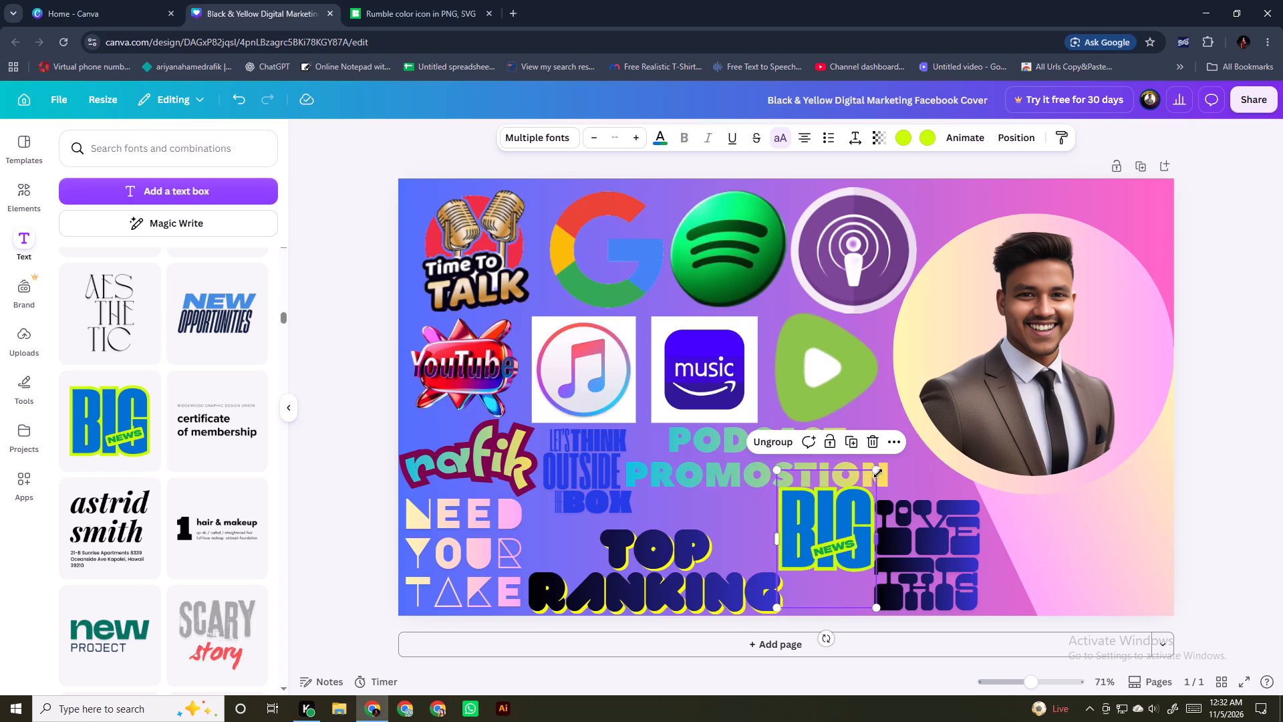
left_click_drag(878, 473, 872, 484)
left_click(846, 533)
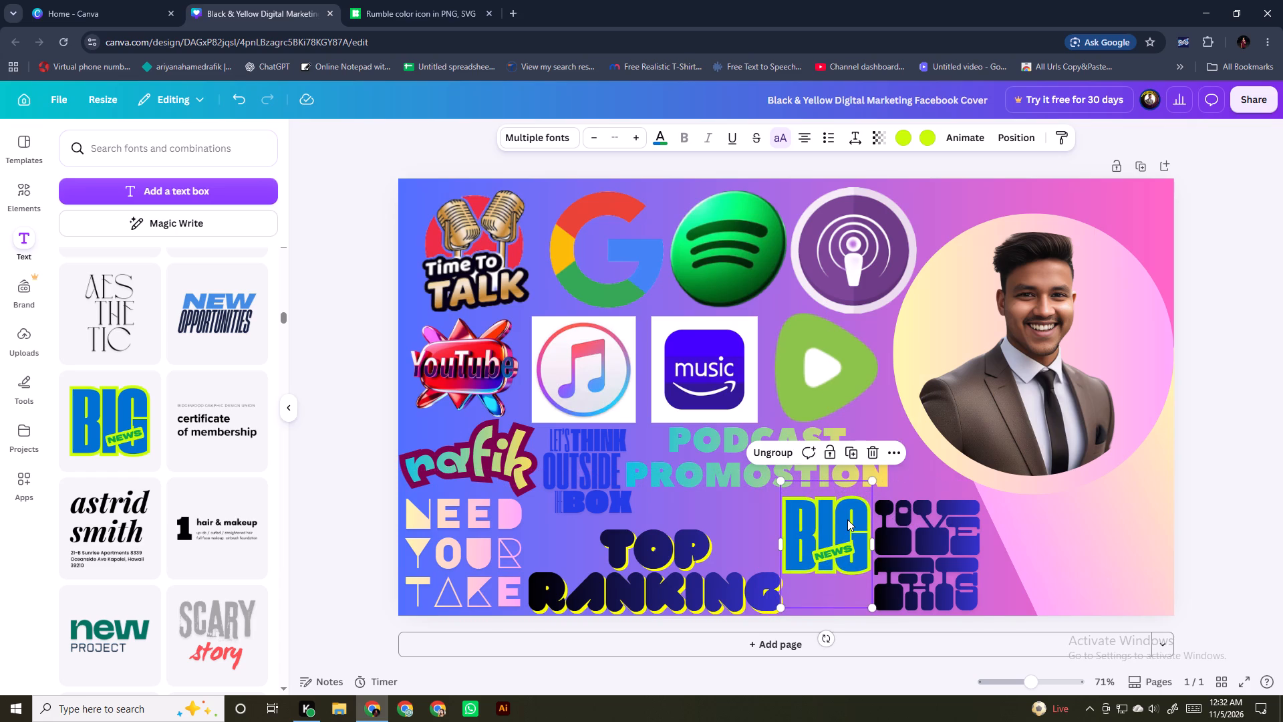
key("Up")
key("Up")
key("Up")
key("Up")
key("Up")
key("Up")
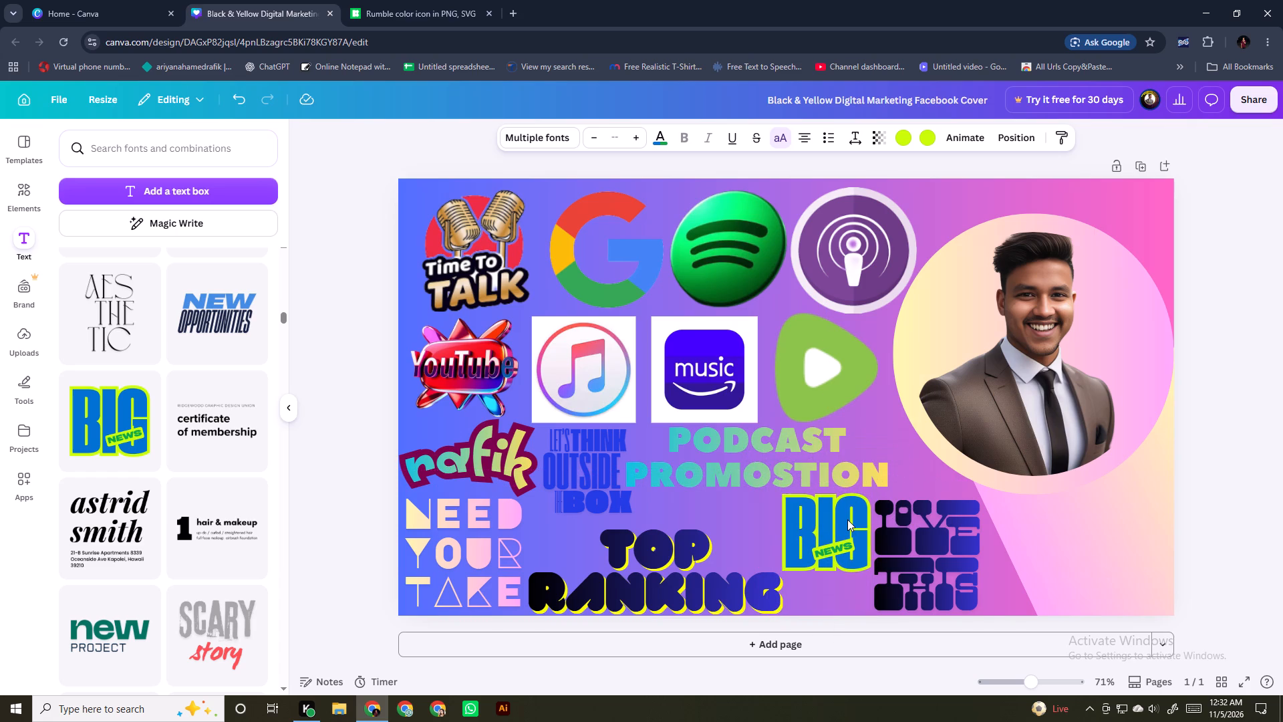
key("Left")
key("Up")
key("Down")
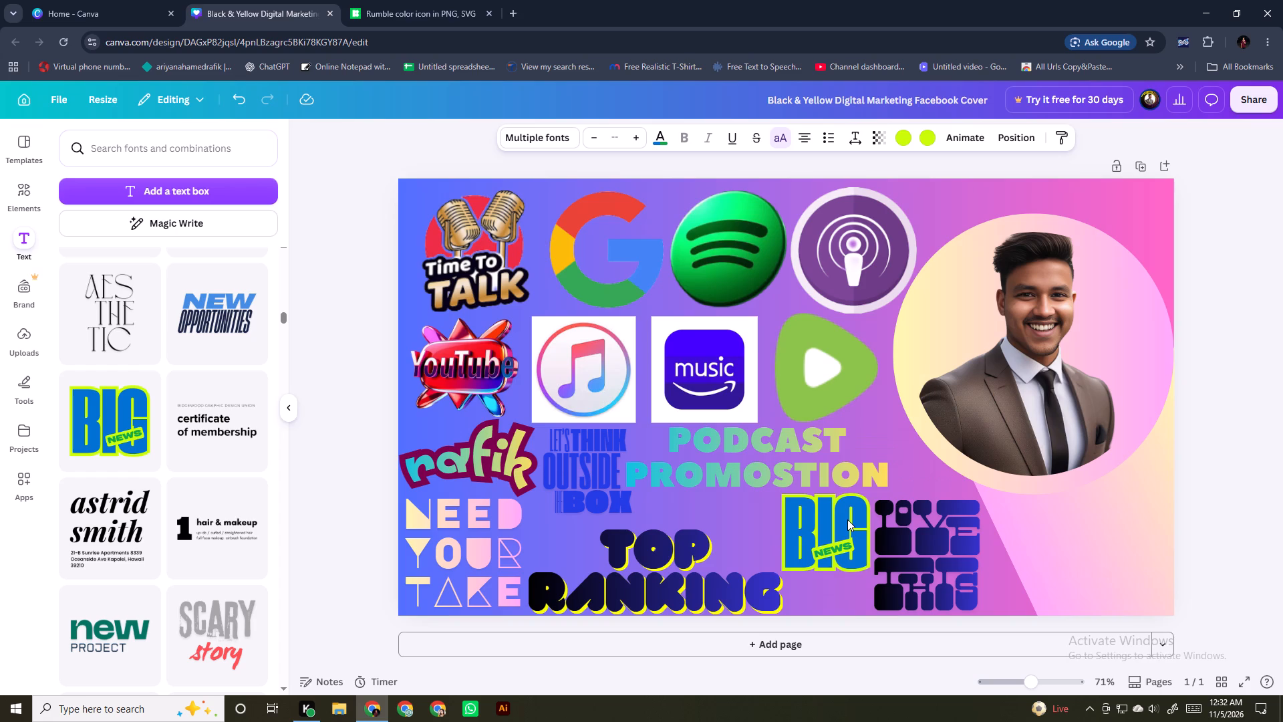
key("Right")
key("Up")
key("Right")
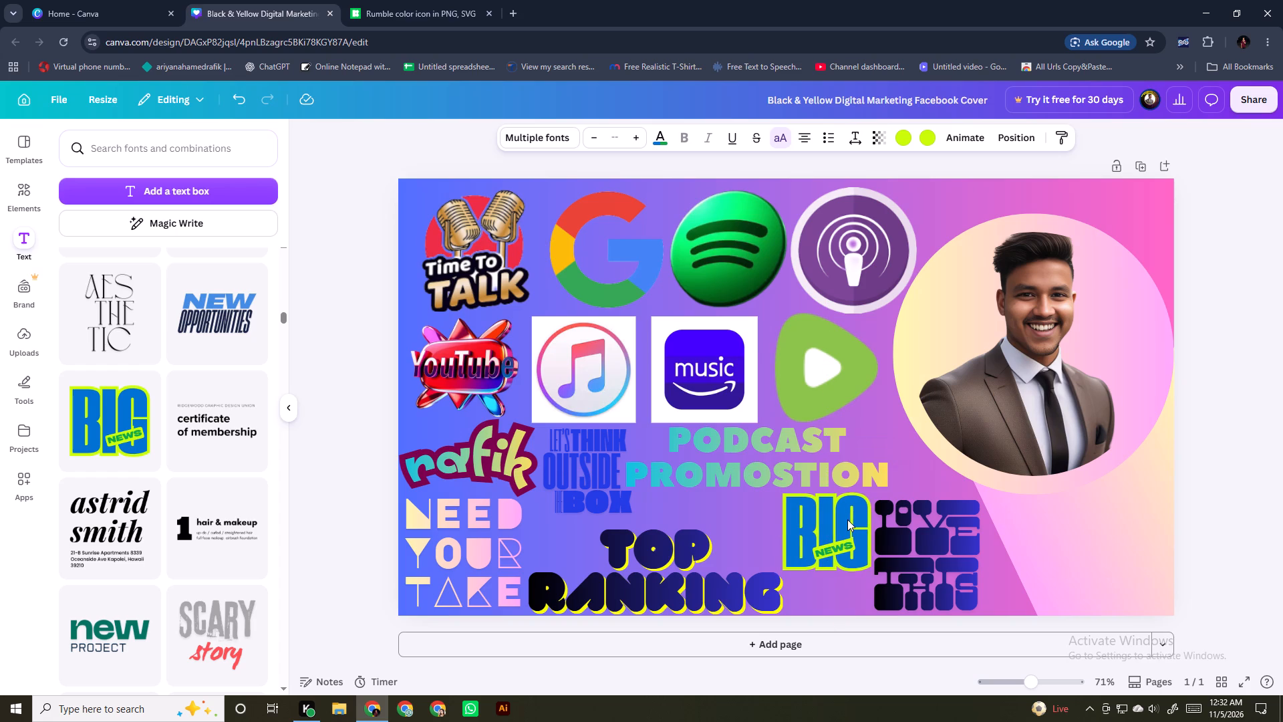
Replace the word "BIG" with "007" and widen its text box until the number fits on one line.
triple_click(814, 541)
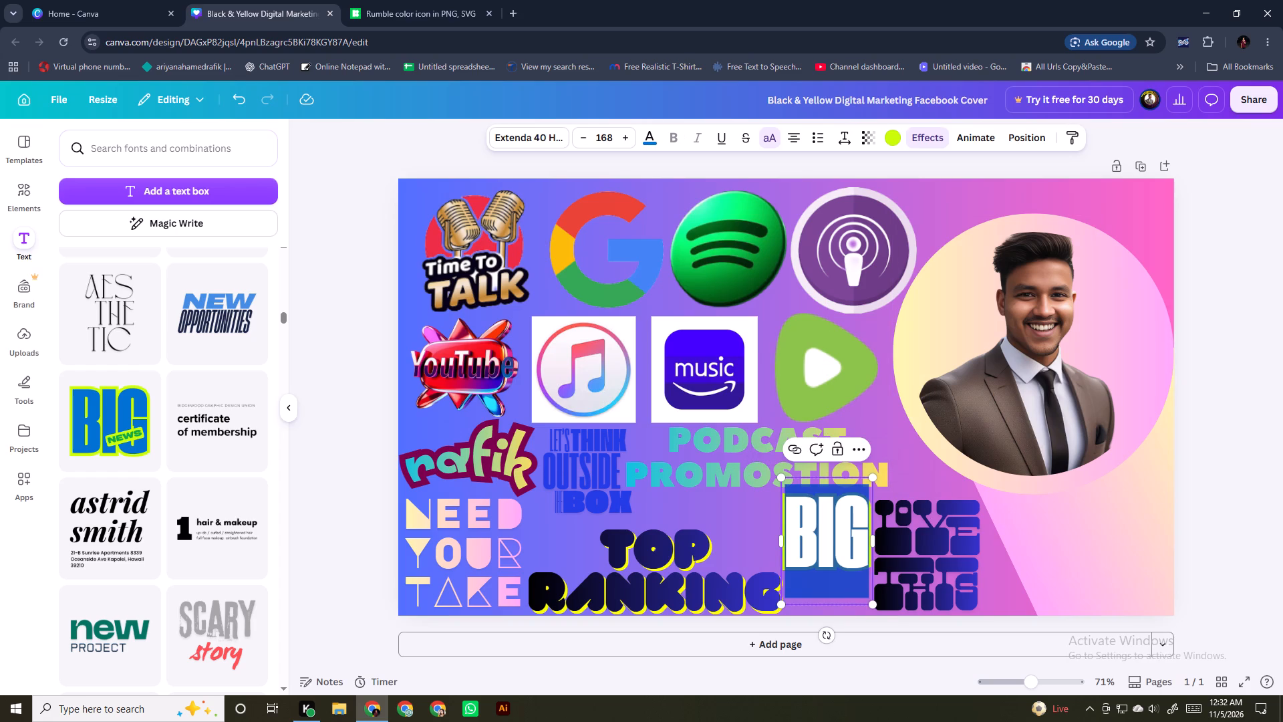
type("007")
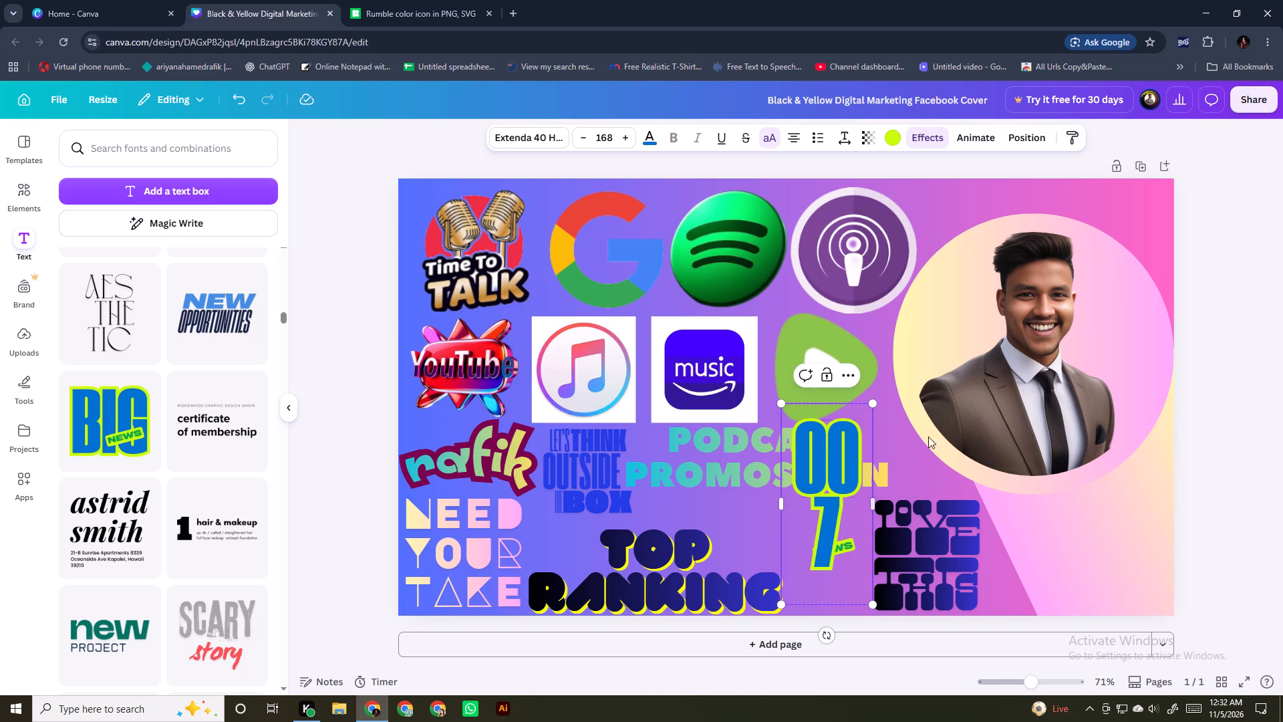
left_click_drag(873, 507, 883, 505)
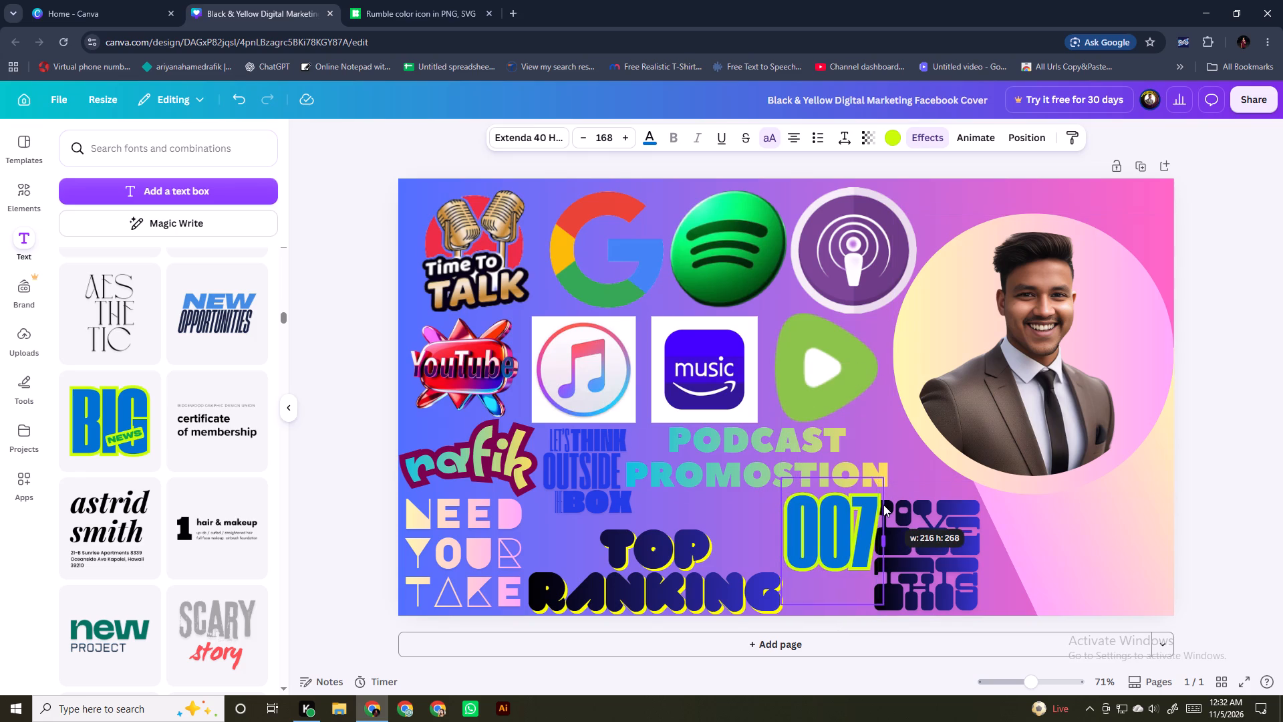
left_click_drag(883, 505, 879, 508)
left_click_drag(845, 525, 832, 531)
left_click(1282, 410)
Reposition the "007 NEWS" group in the gap between "TOP RANKING" and "LOVE THIS", clear of the "LOVE THIS" text, and deselect it.
left_click(839, 552)
left_click_drag(841, 539, 834, 542)
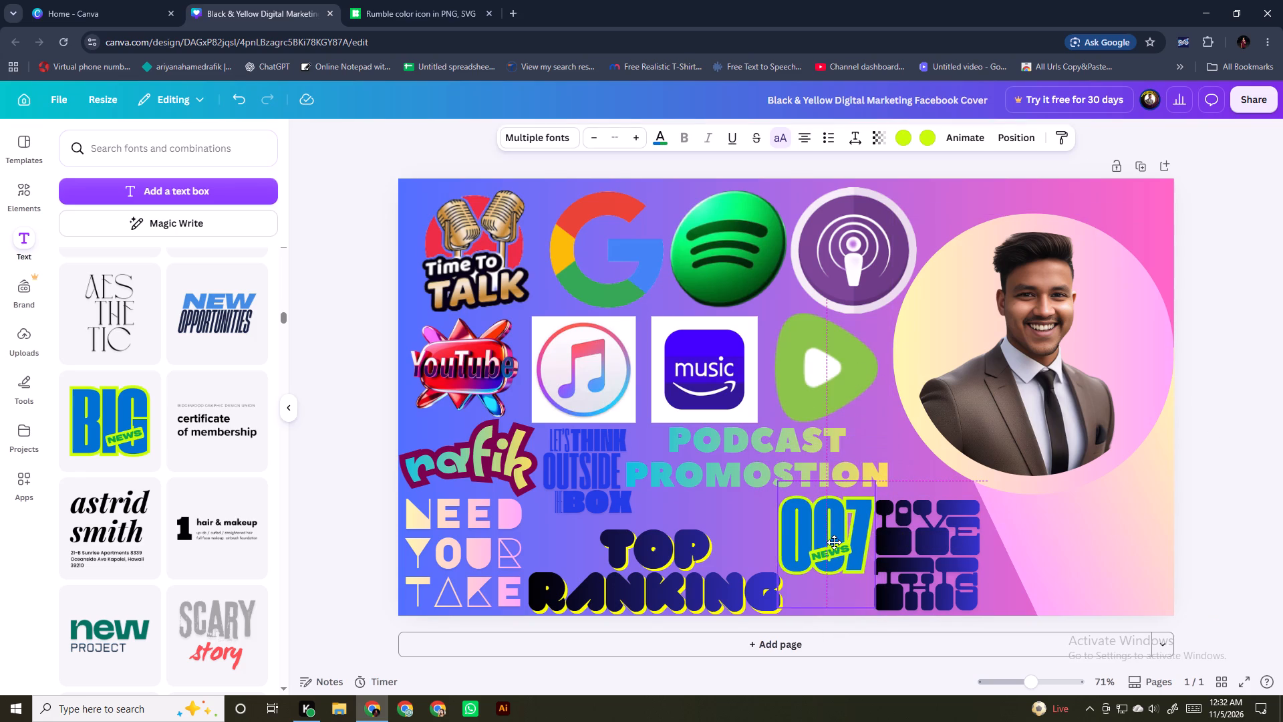
left_click_drag(834, 542, 833, 540)
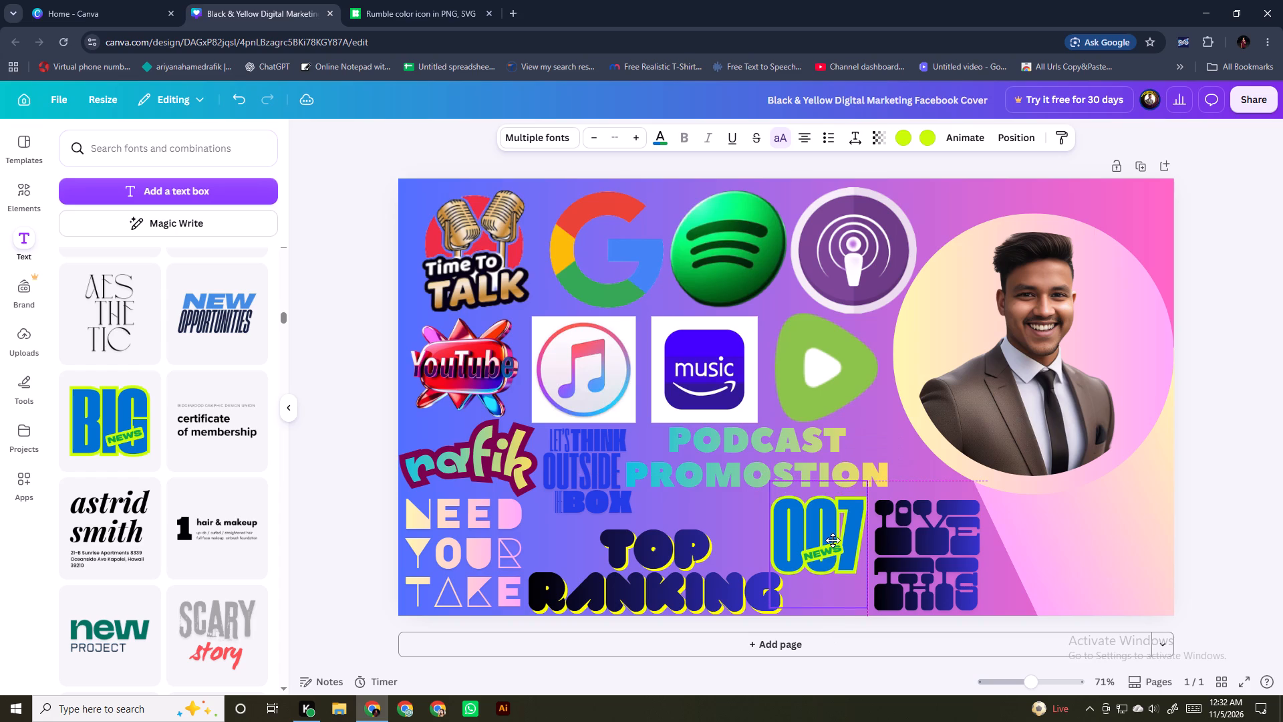
left_click_drag(833, 540, 833, 542)
key("Right")
key("Right")
key("Right")
key("Right")
key("Right")
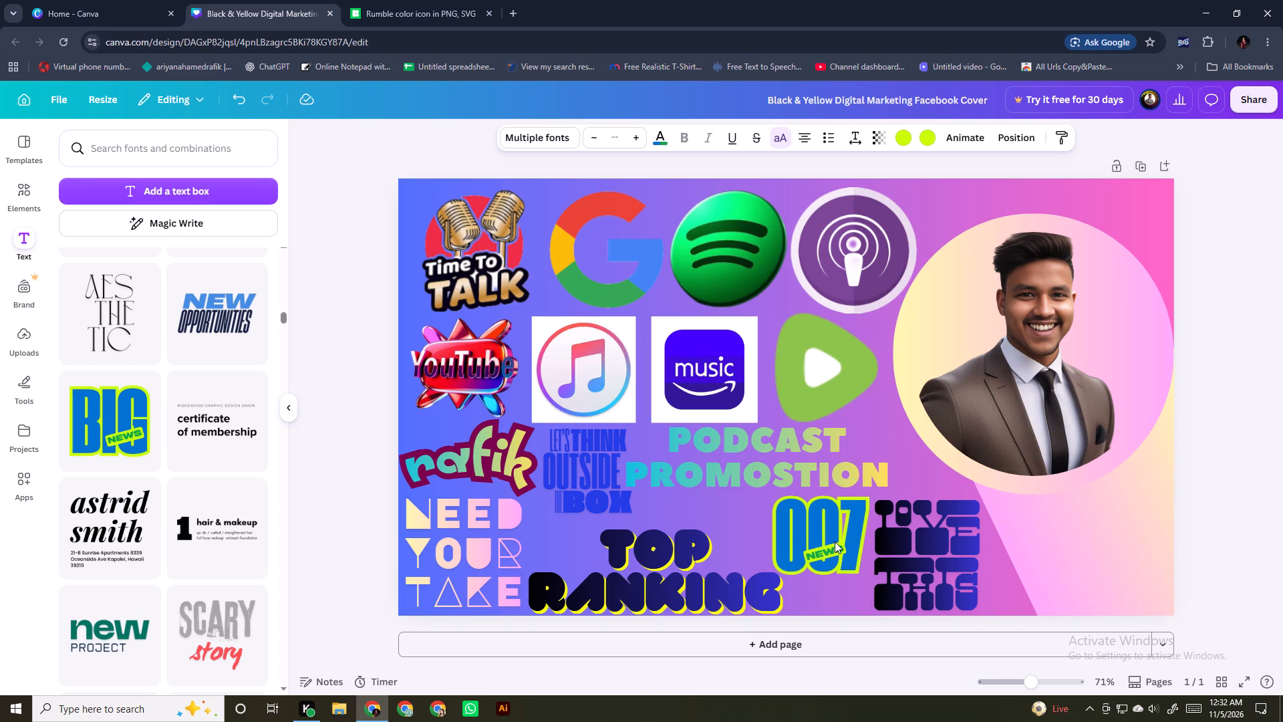
key("Up")
key("Up")
key("Up")
key("Up")
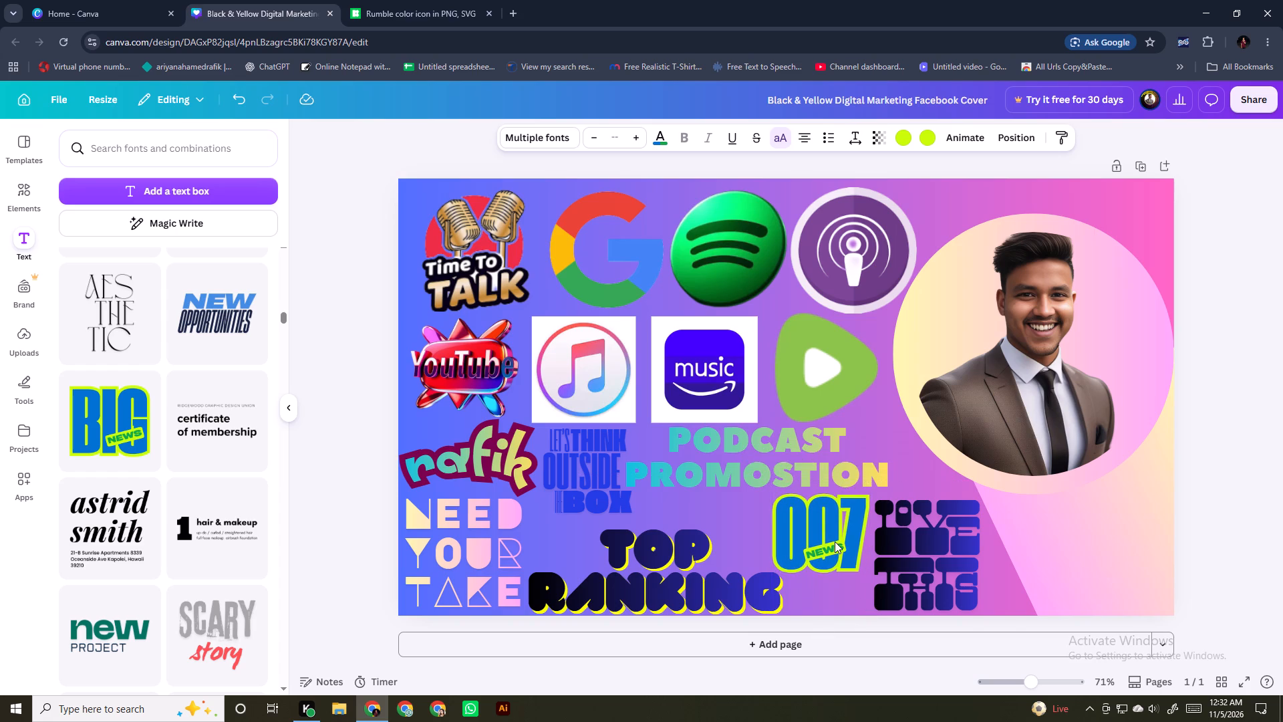
left_click(1219, 271)
Recolour the "007 NEWS" group's text with the default black-to-dark-blue gradient and deselect it.
left_click(813, 535)
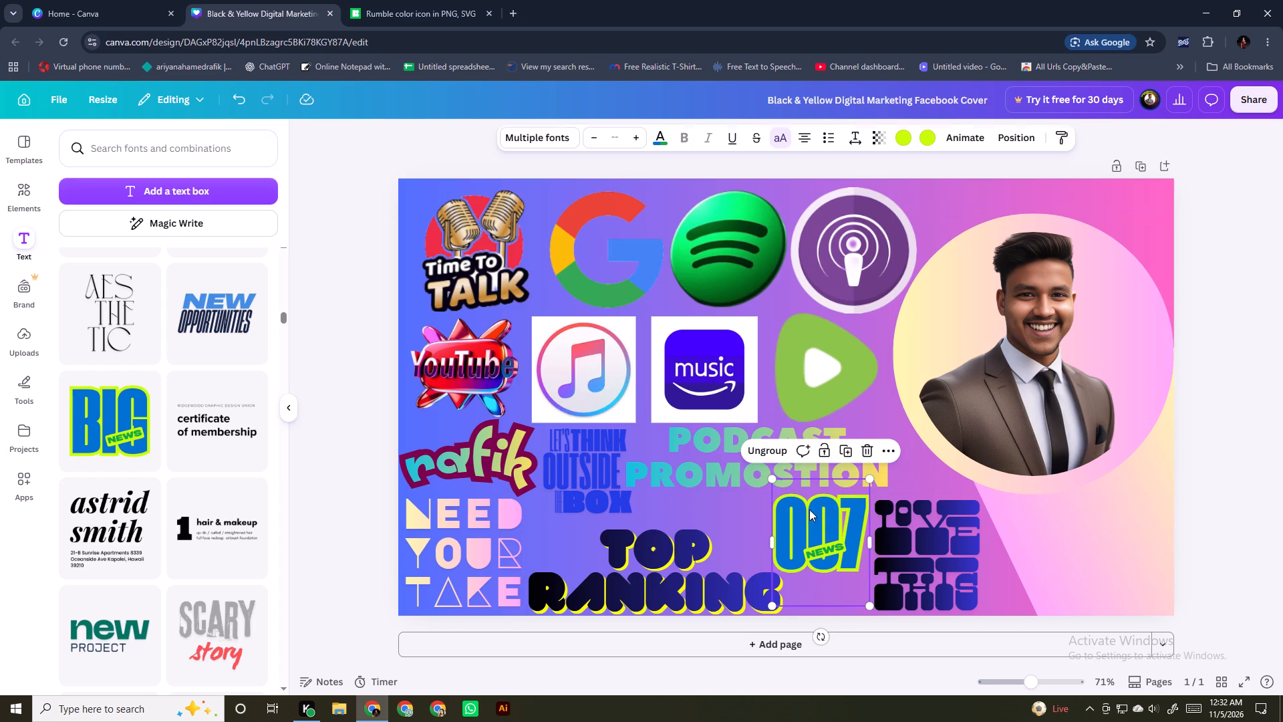
left_click(666, 143)
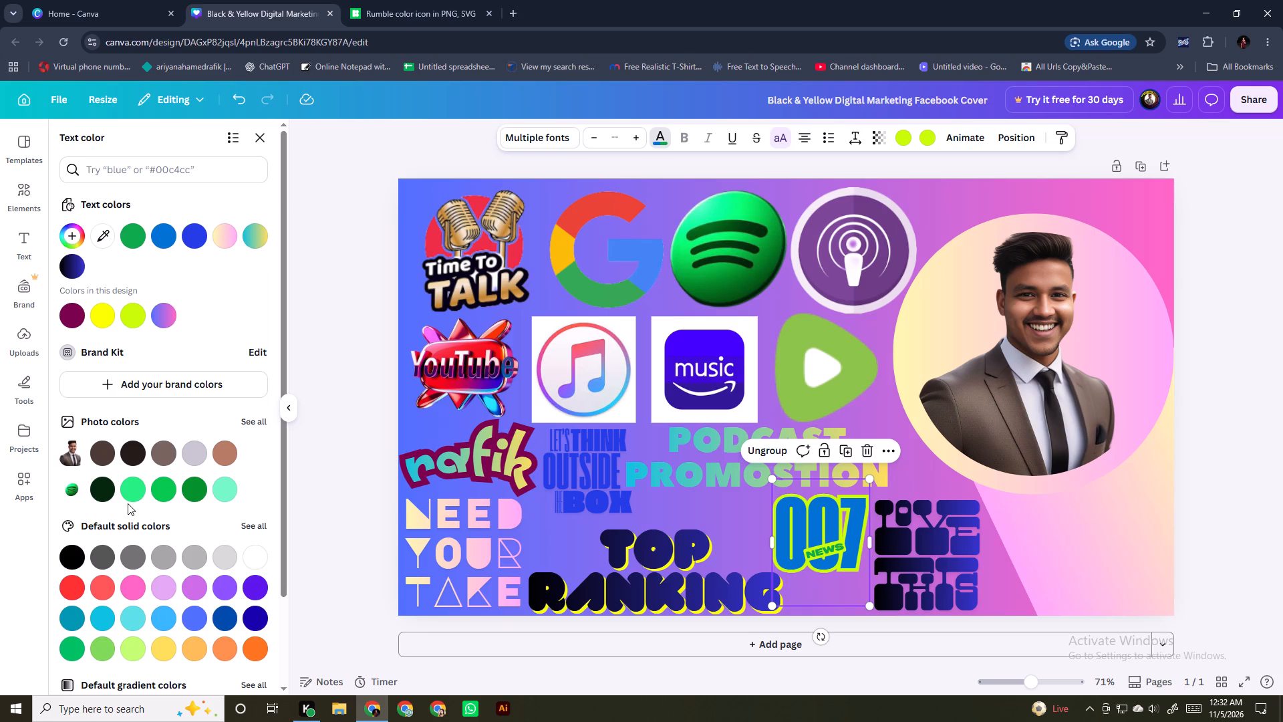
left_click(170, 316)
left_click(104, 322)
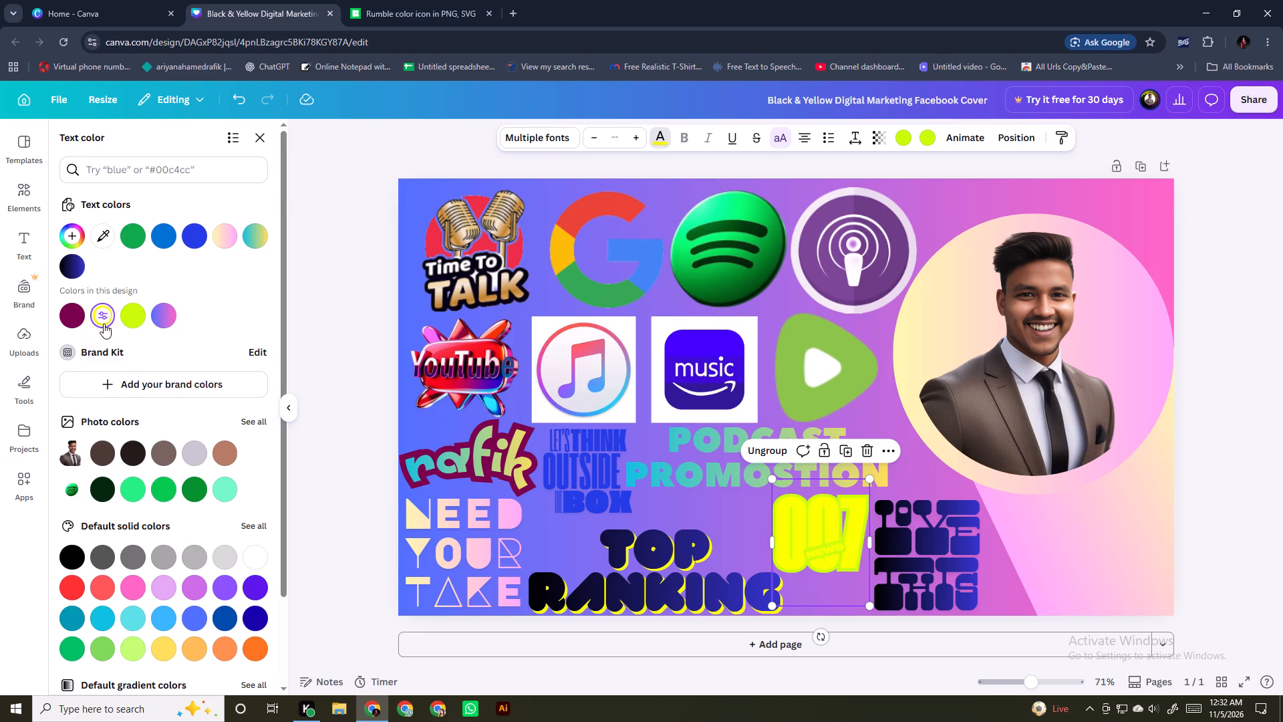
scroll(233, 468, "down", 3)
left_click(261, 616)
scroll(237, 616, "down", 2)
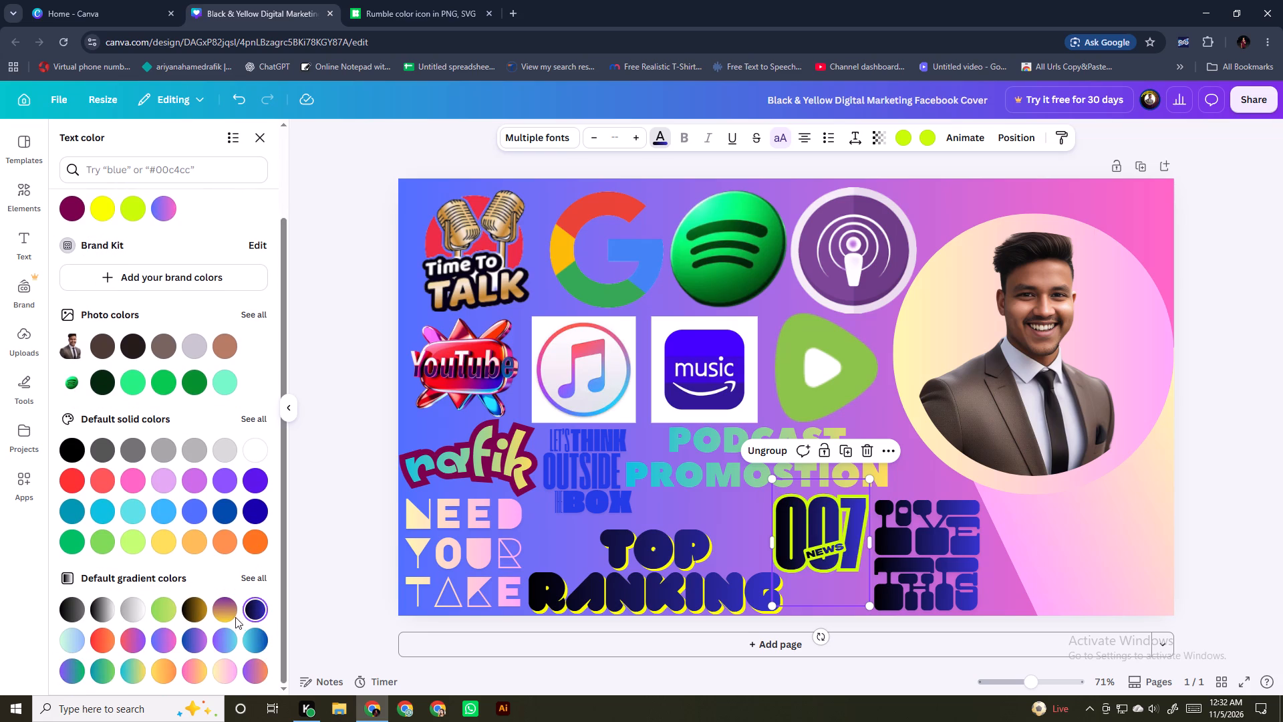
scroll(235, 617, "down", 2)
double_click(1231, 401)
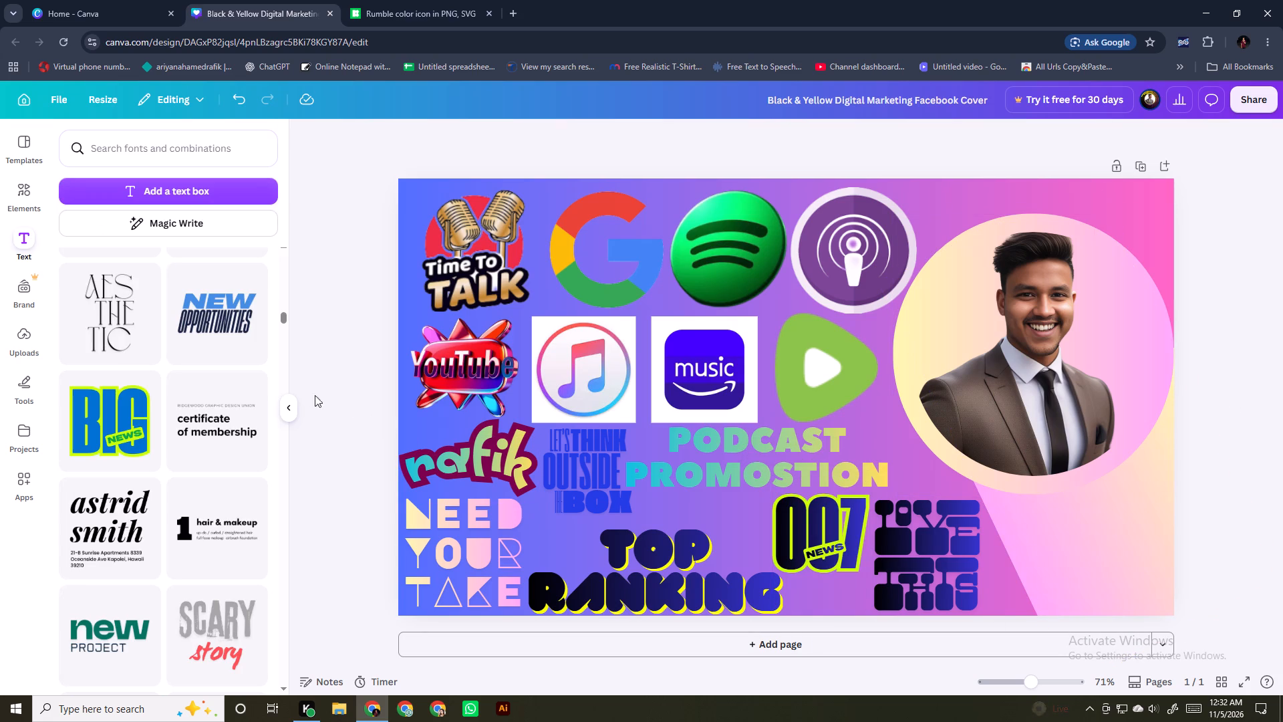
Delete the small "NEWS" label from the "007" group and deselect it.
scroll(245, 386, "up", 1)
scroll(215, 398, "down", 4)
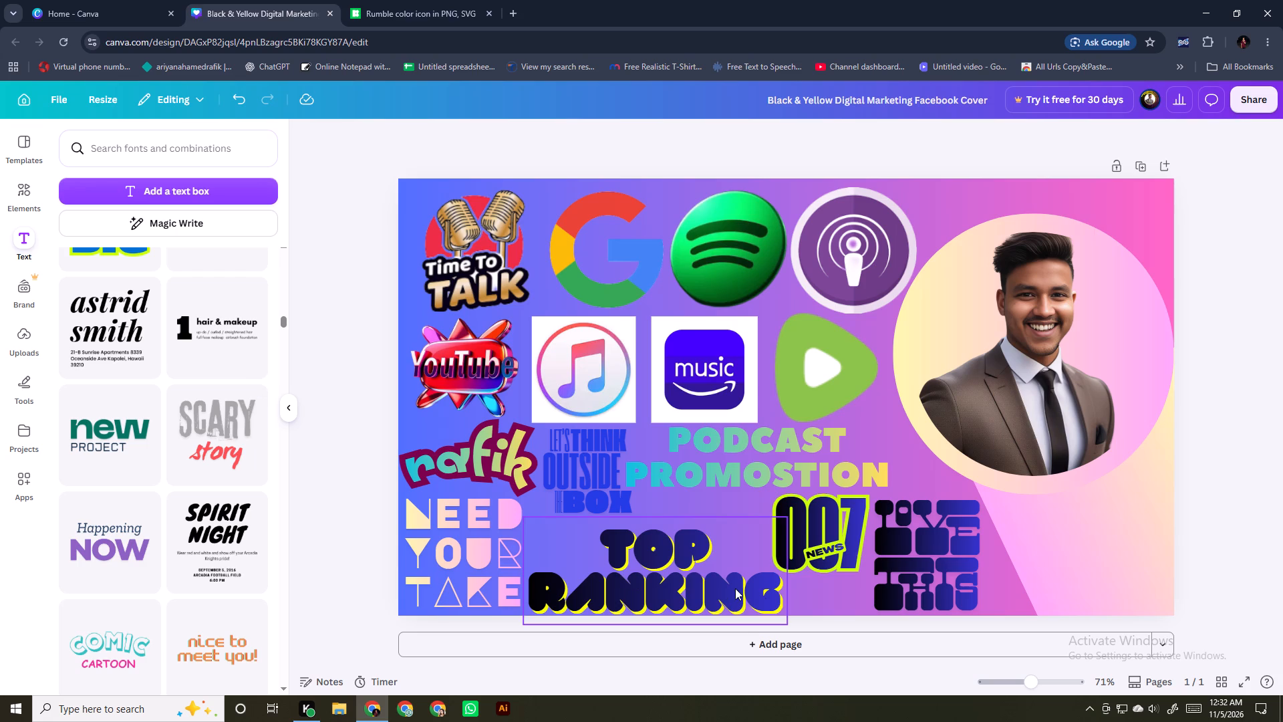
left_click(826, 549)
left_click(826, 549)
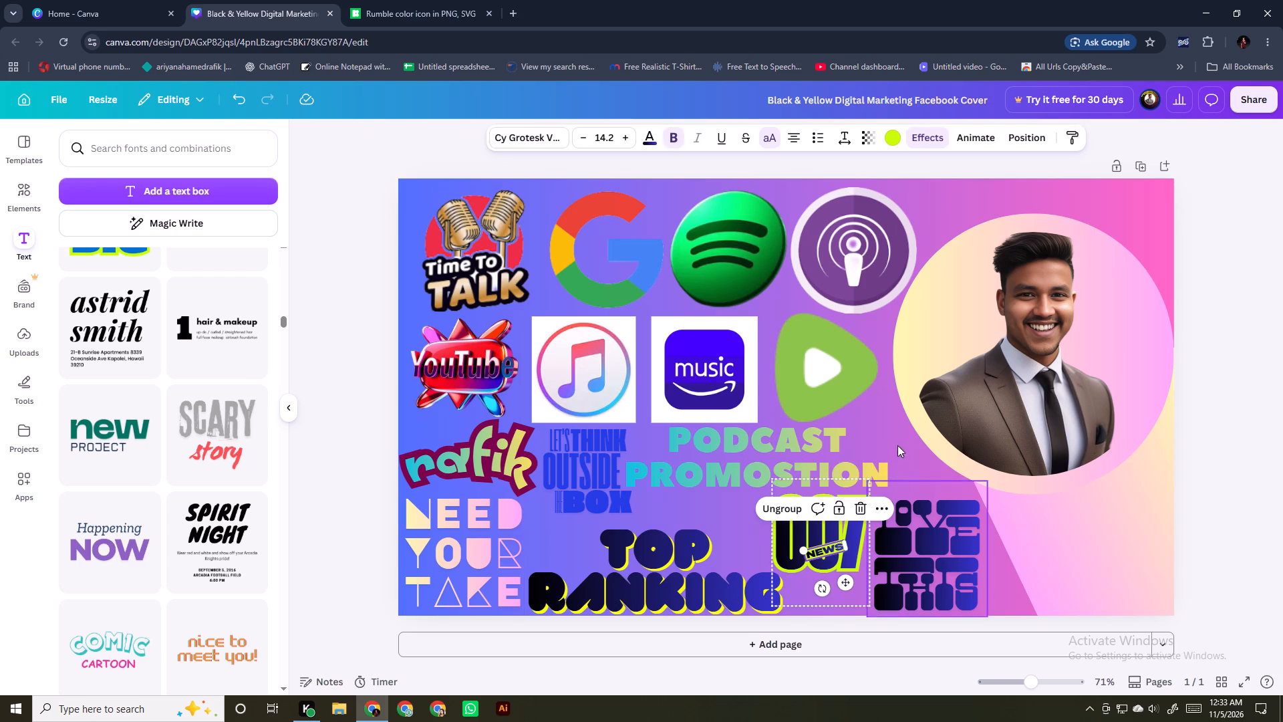
left_click(855, 509)
left_click(1250, 376)
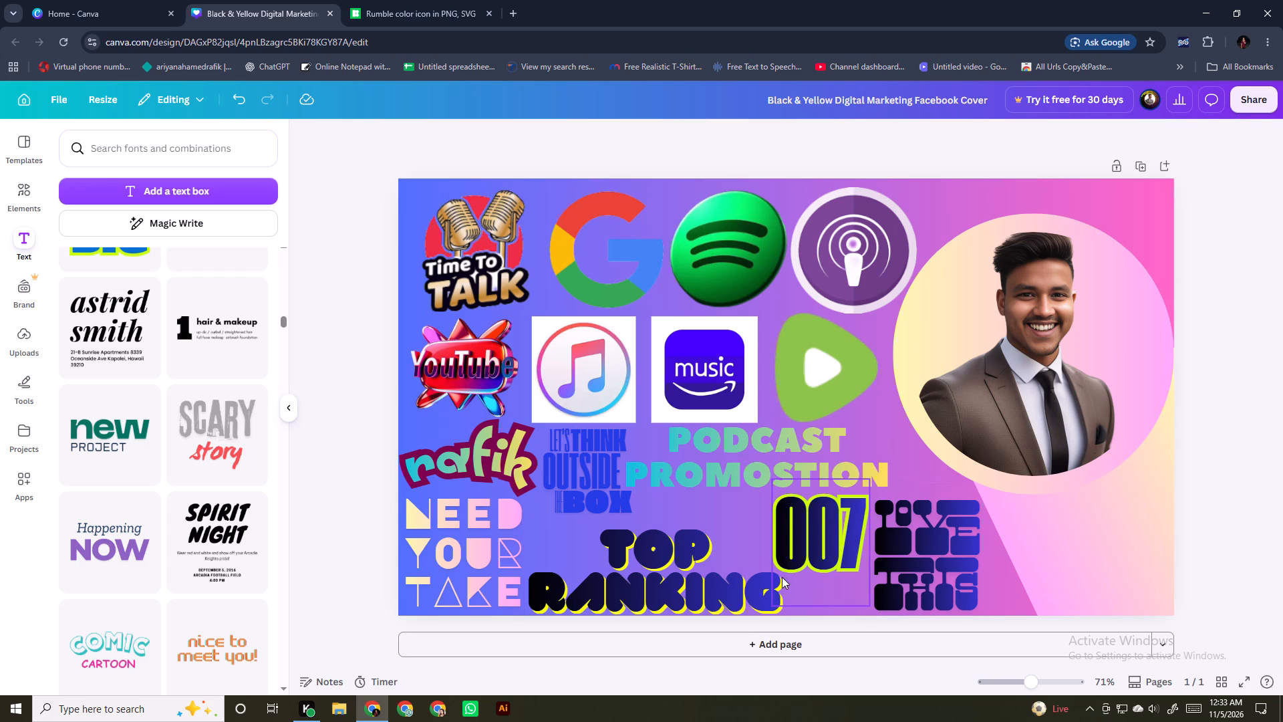
left_click(1224, 293)
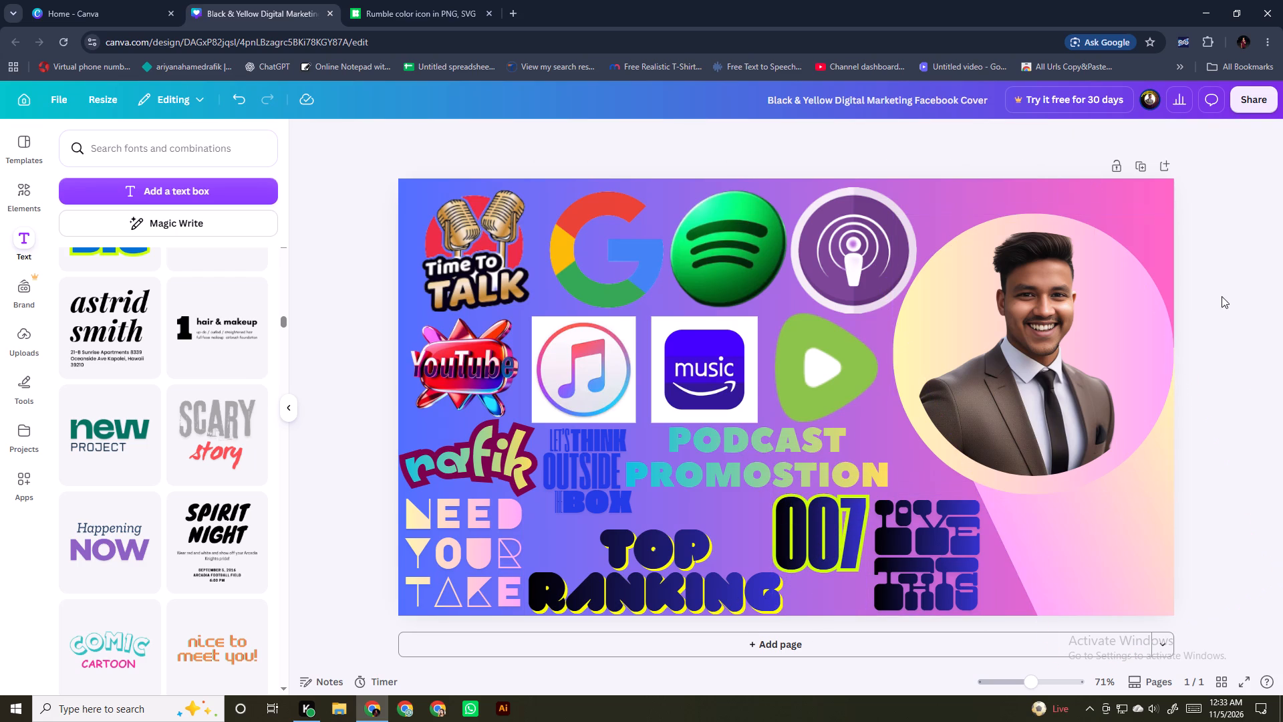
Browse the font combinations for another decorative text style to add to the cover.
scroll(132, 441, "down", 7)
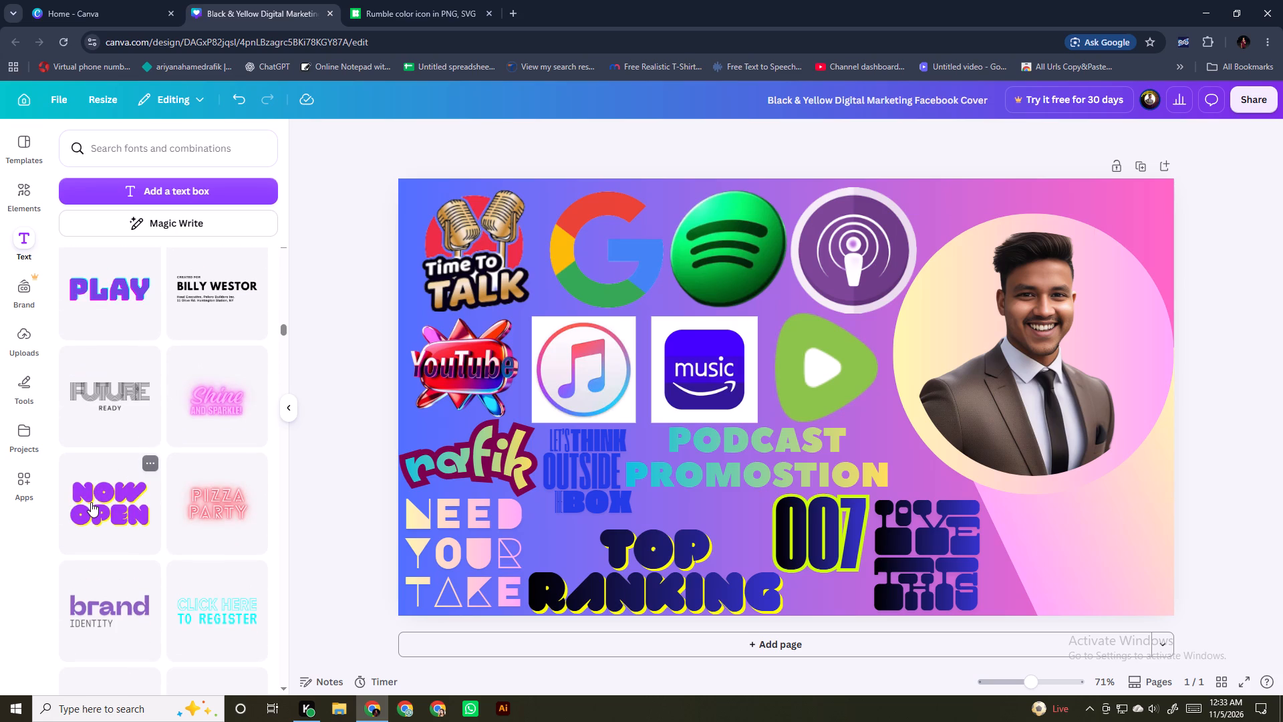
scroll(113, 479, "up", 9)
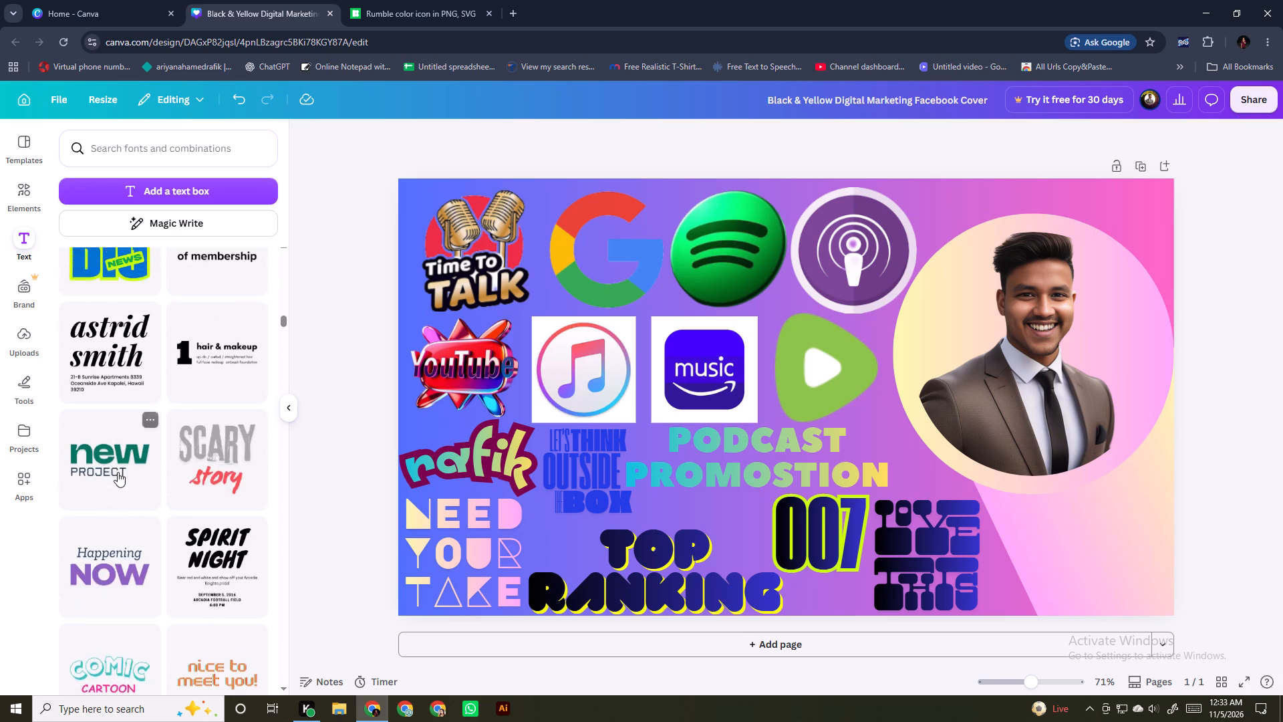
scroll(118, 472, "up", 4)
scroll(116, 472, "up", 18)
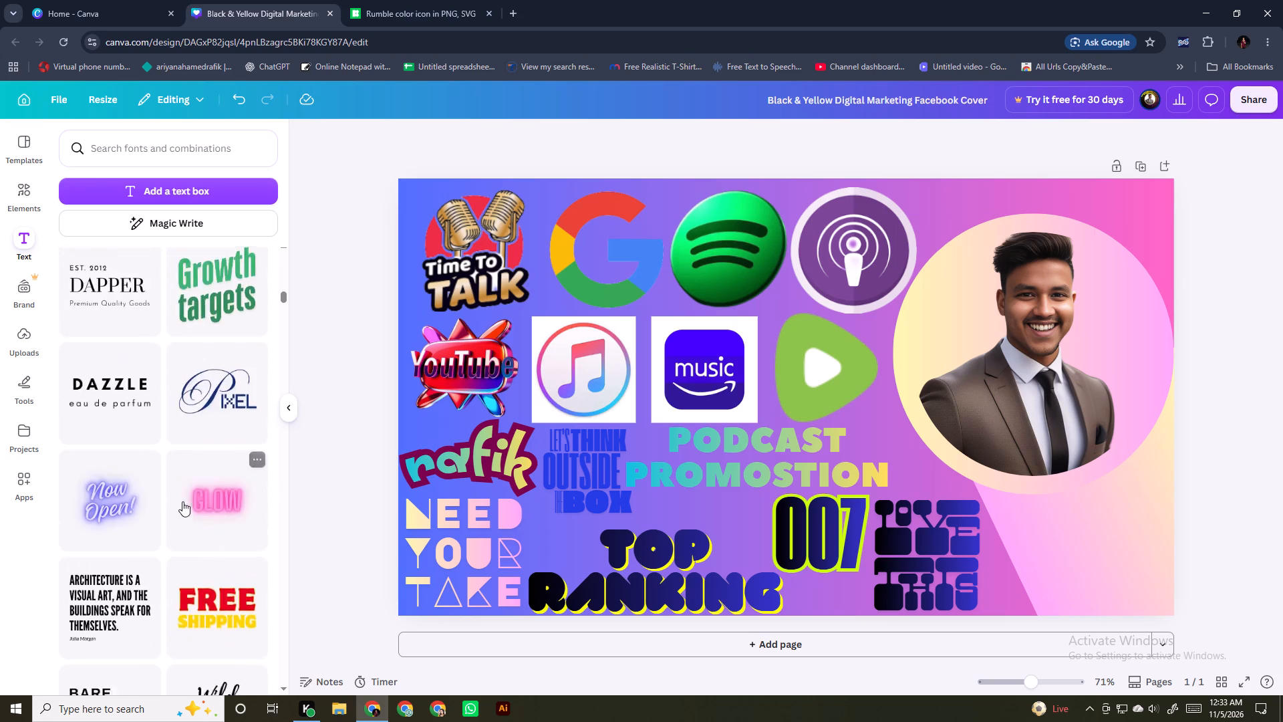
scroll(182, 501, "up", 2)
scroll(41, 519, "up", 10)
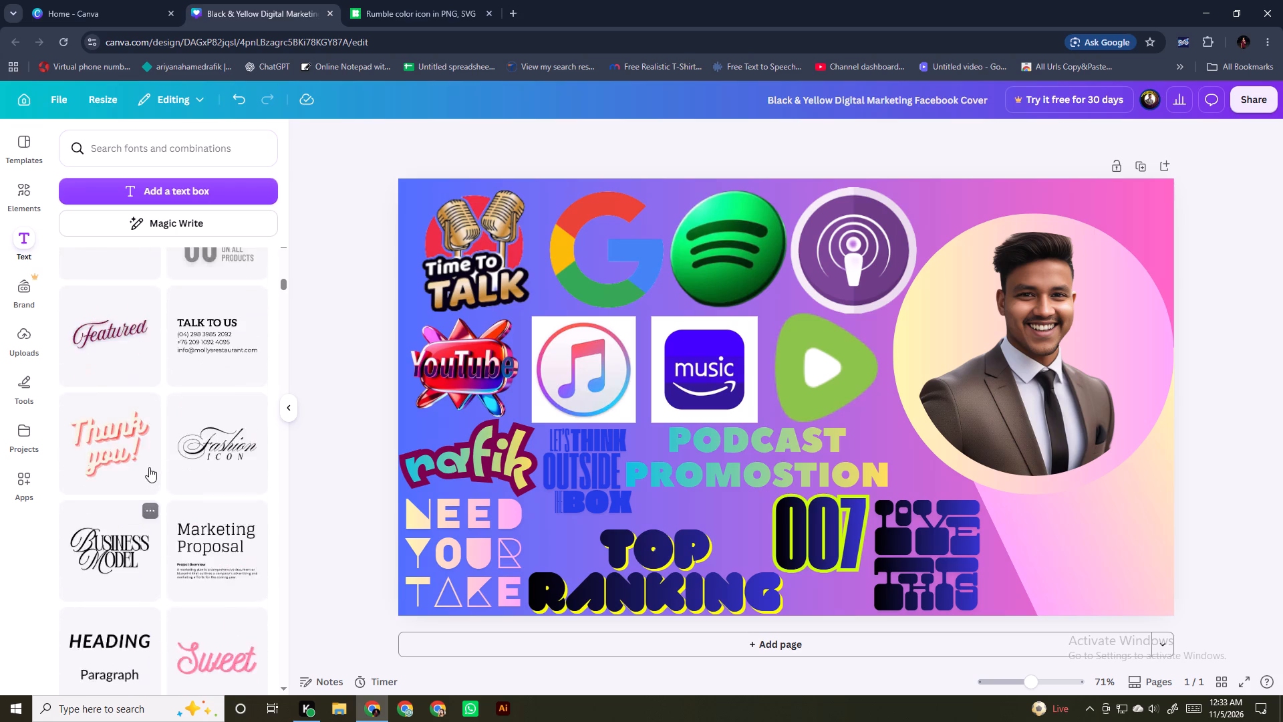
scroll(149, 467, "up", 18)
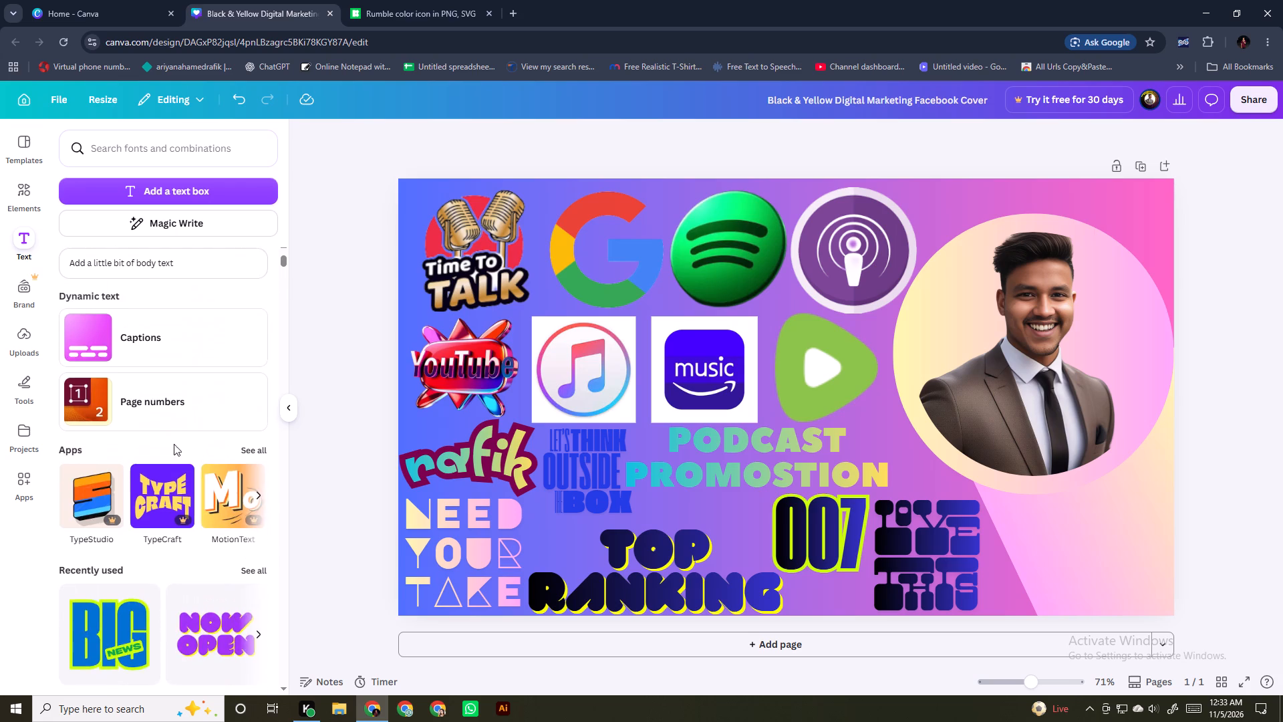
scroll(148, 473, "down", 4)
scroll(148, 430, "down", 20)
scroll(148, 430, "down", 9)
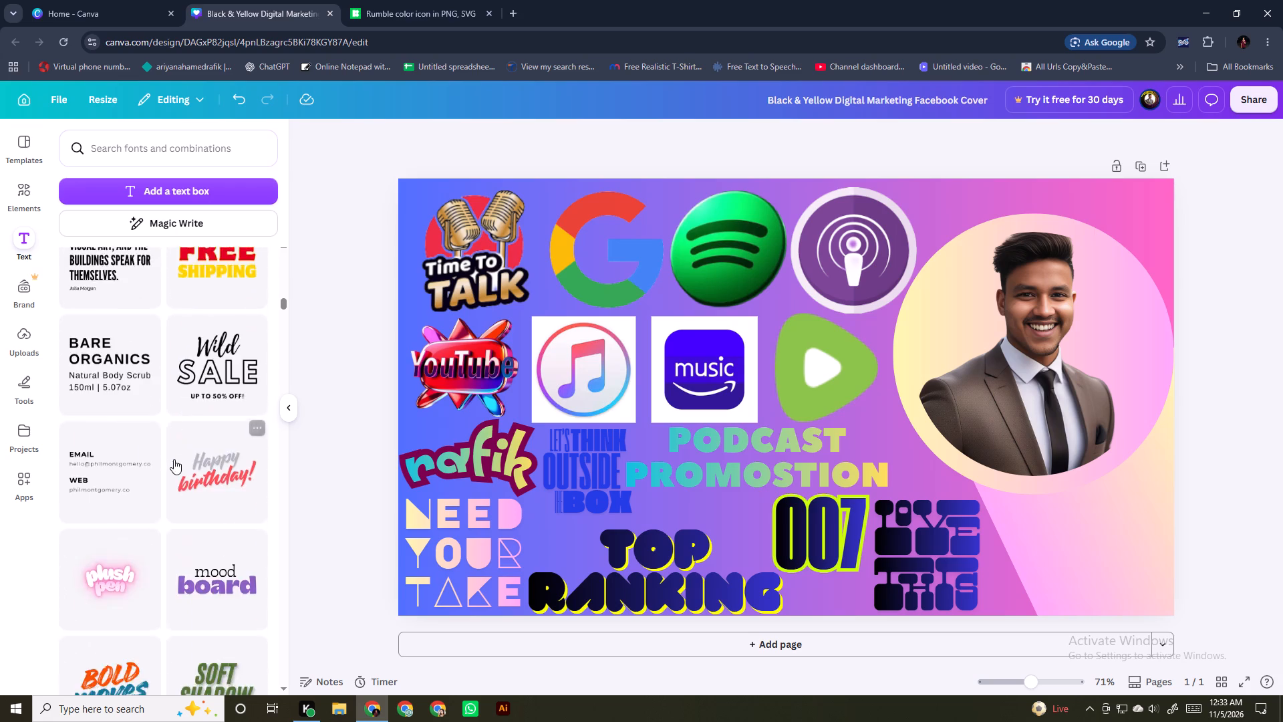
scroll(174, 459, "down", 20)
scroll(174, 459, "down", 8)
scroll(174, 451, "up", 5)
scroll(174, 451, "down", 18)
scroll(174, 449, "down", 4)
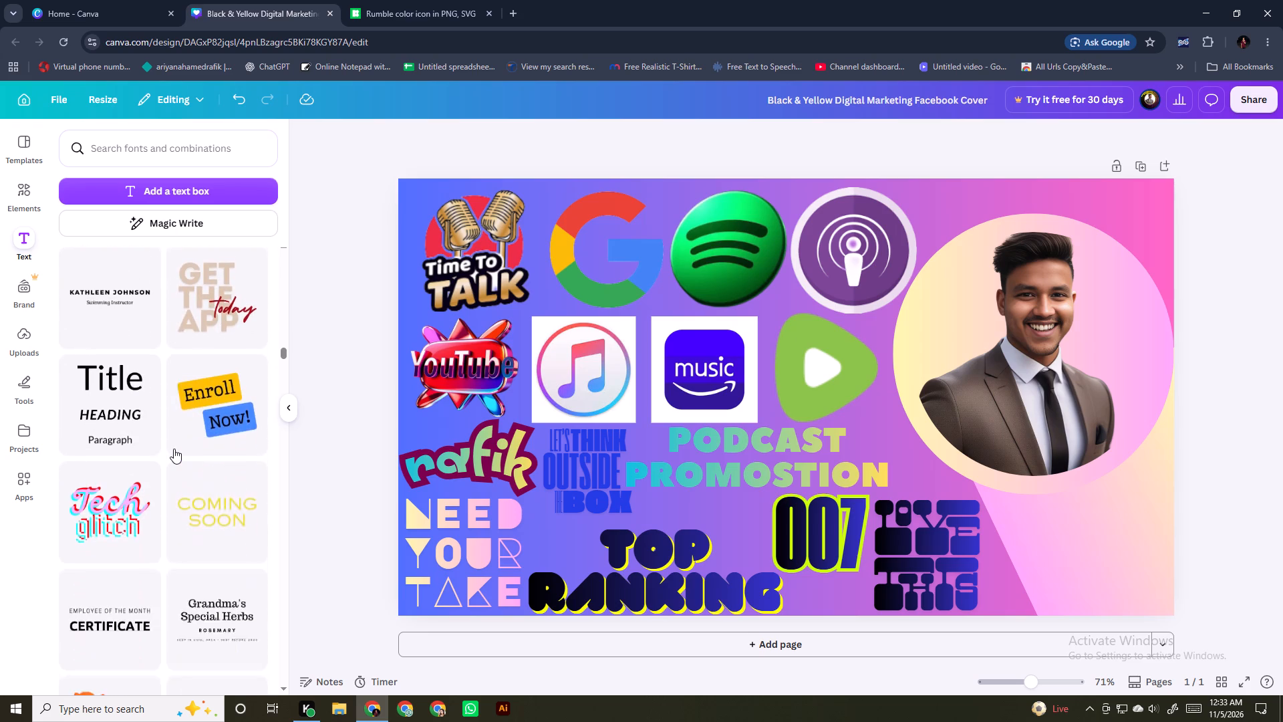
Add the pink "WOW!" text style from the font combinations to the cover and shrink it to about size 98.7.
scroll(174, 449, "down", 17)
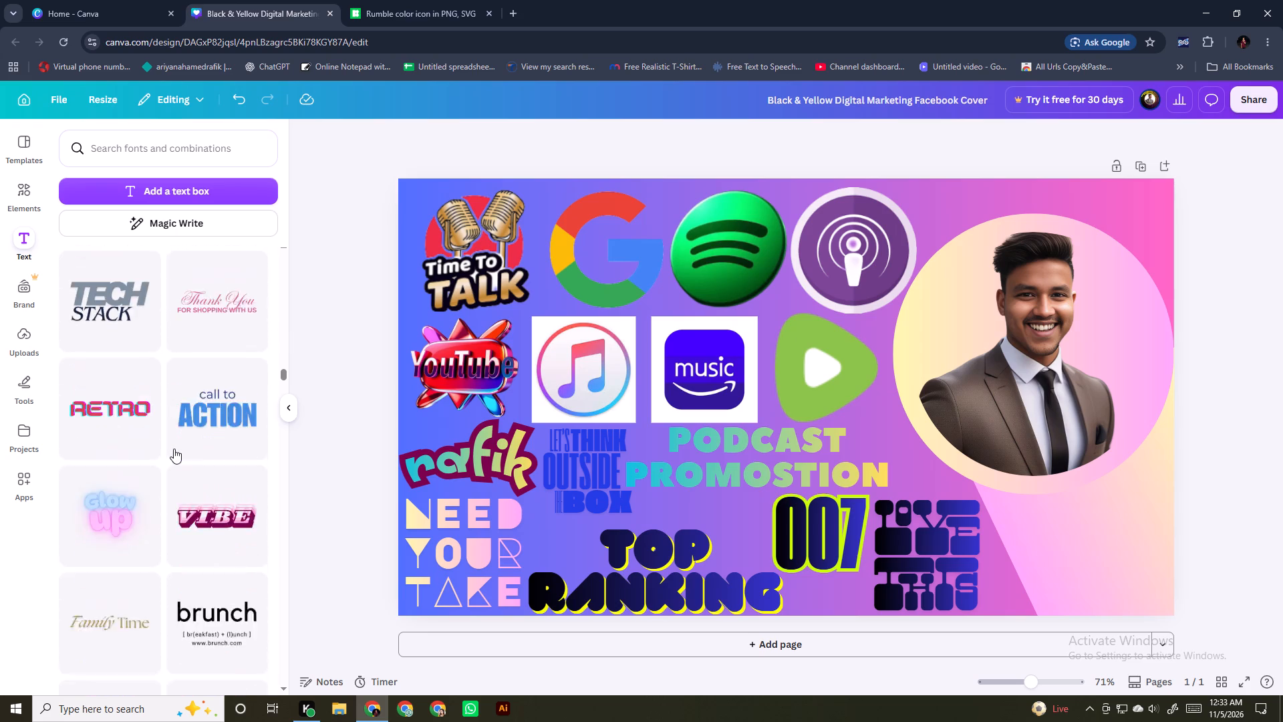
scroll(174, 449, "down", 11)
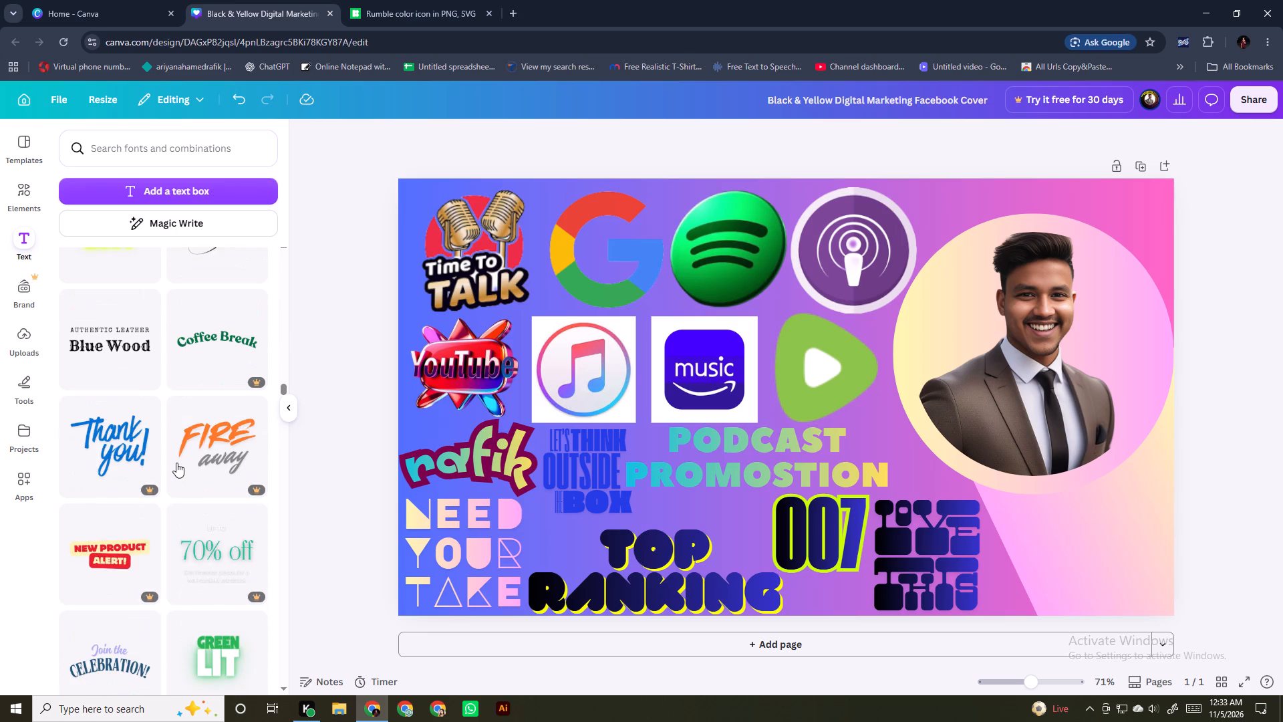
scroll(172, 471, "down", 15)
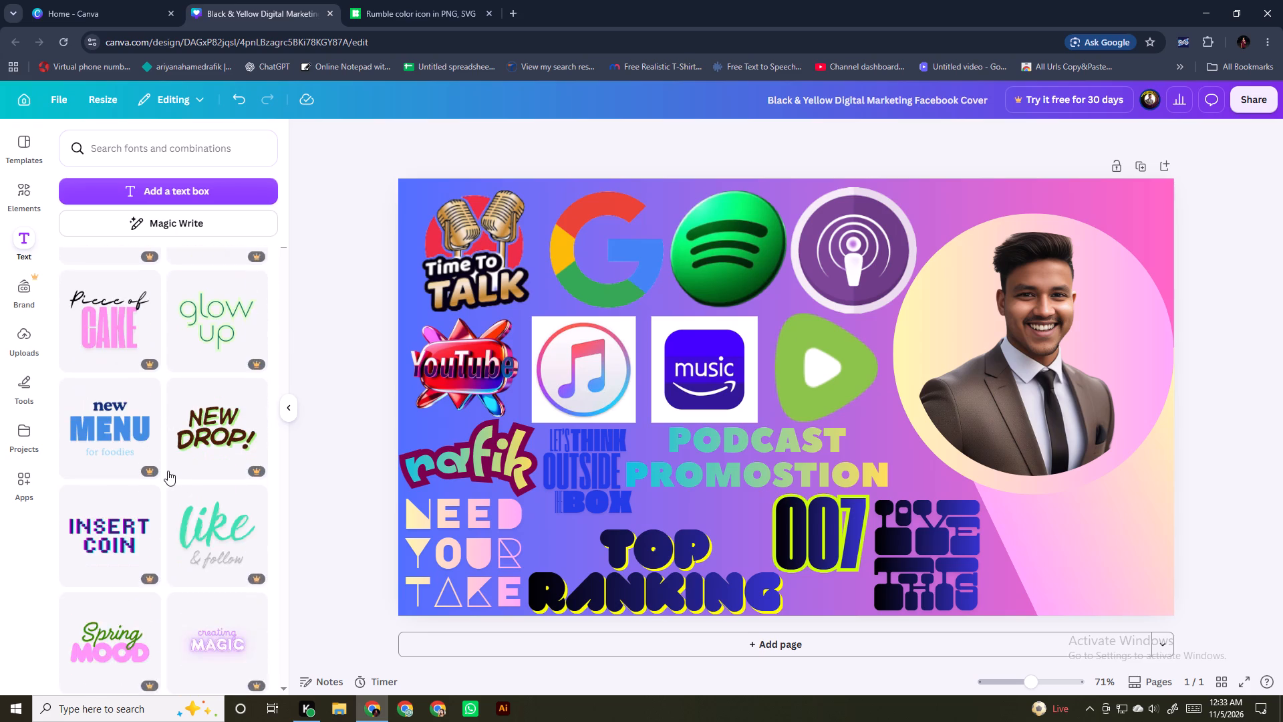
scroll(168, 471, "down", 18)
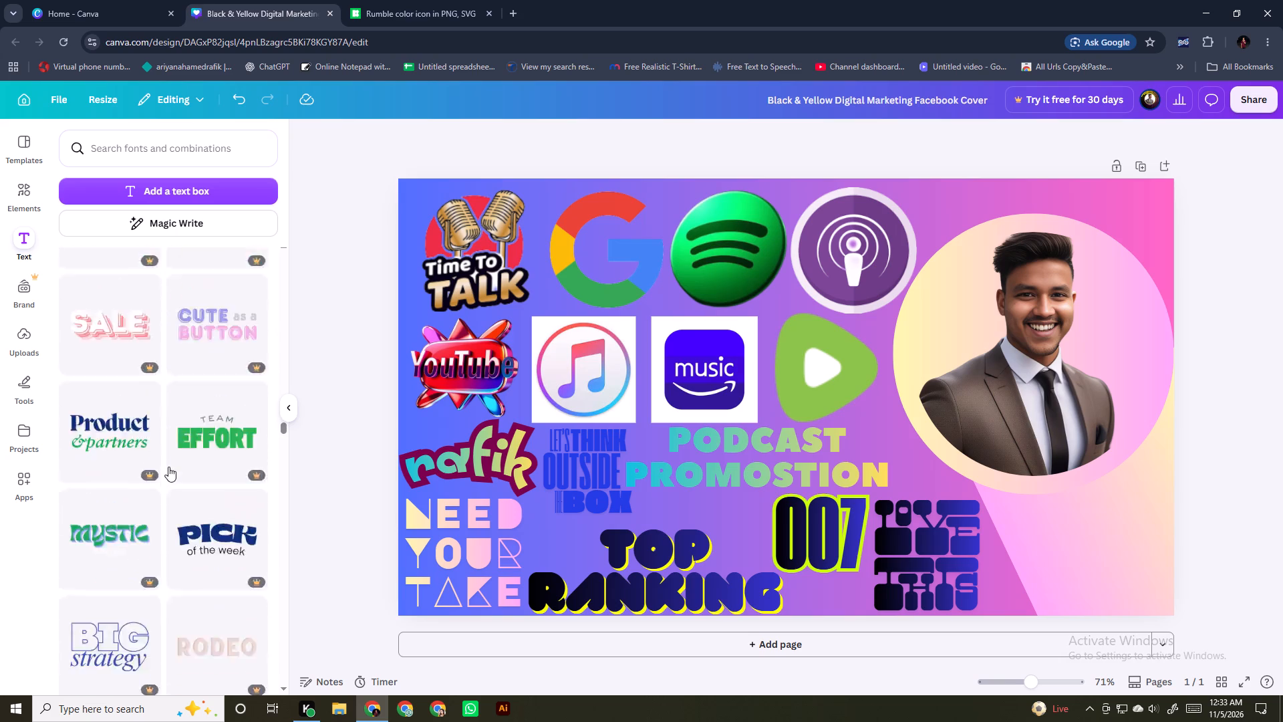
scroll(168, 467, "down", 13)
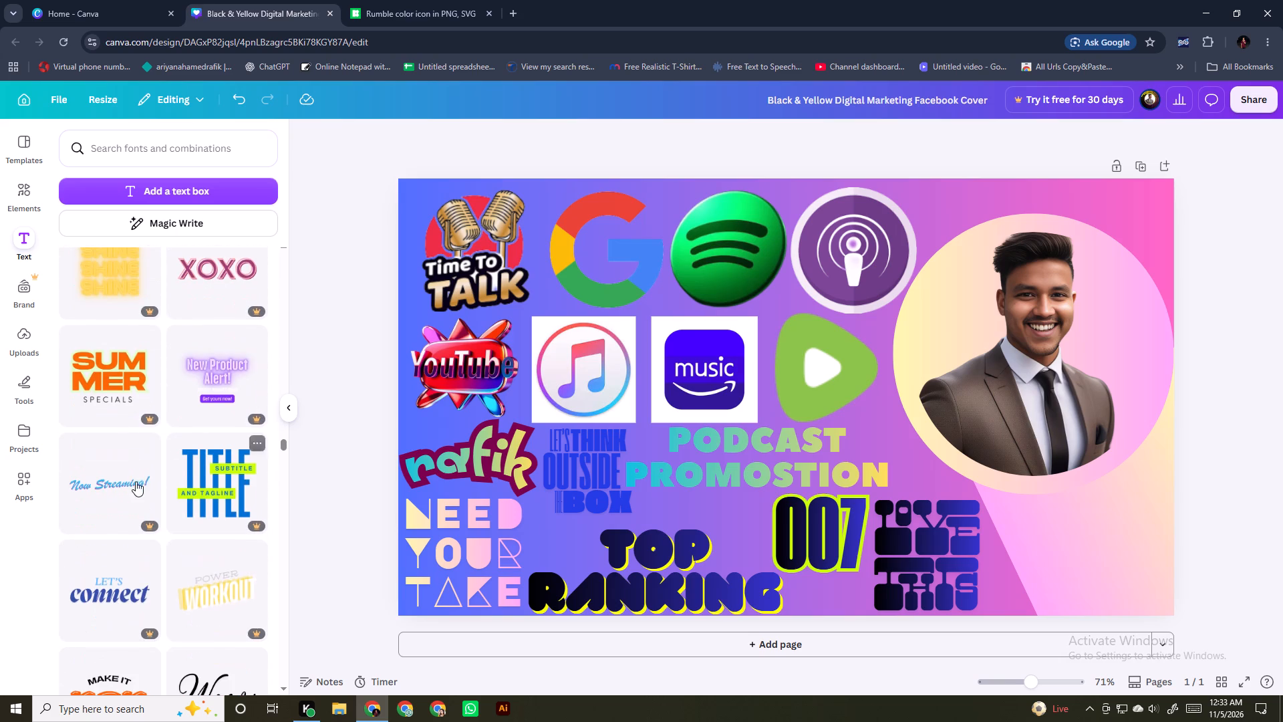
scroll(190, 427, "down", 17)
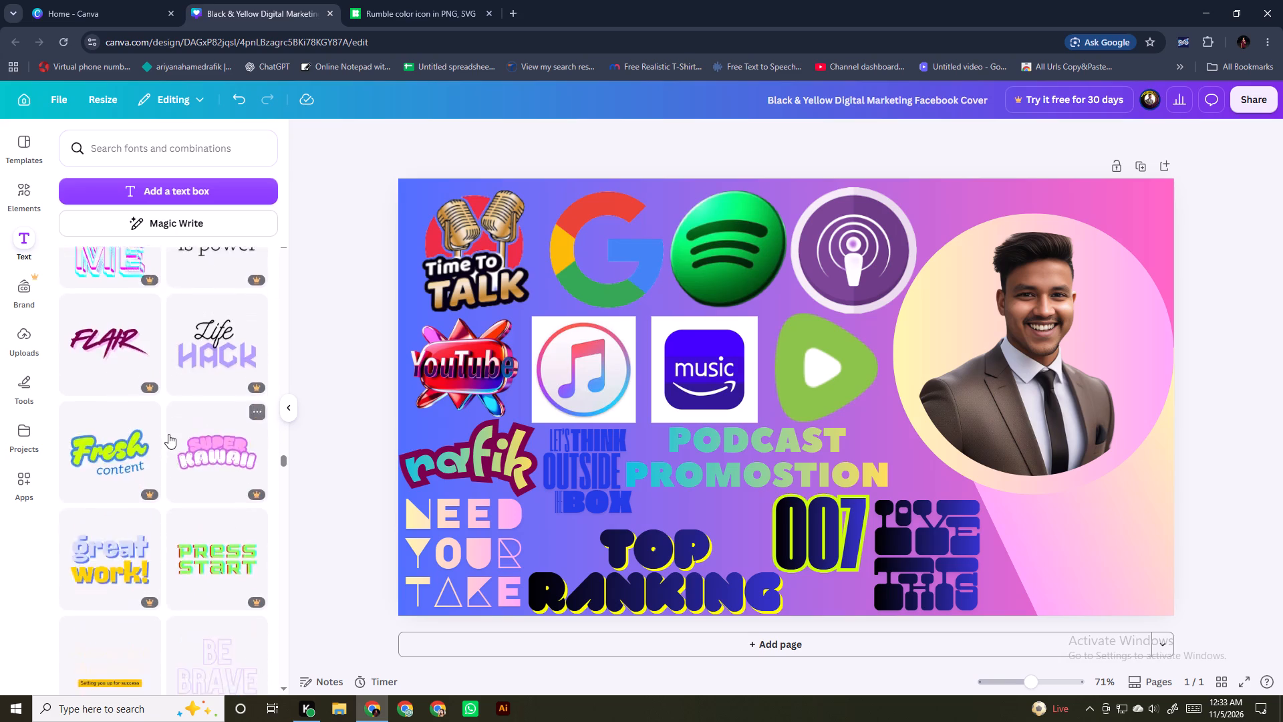
scroll(175, 429, "up", 3)
scroll(116, 436, "down", 13)
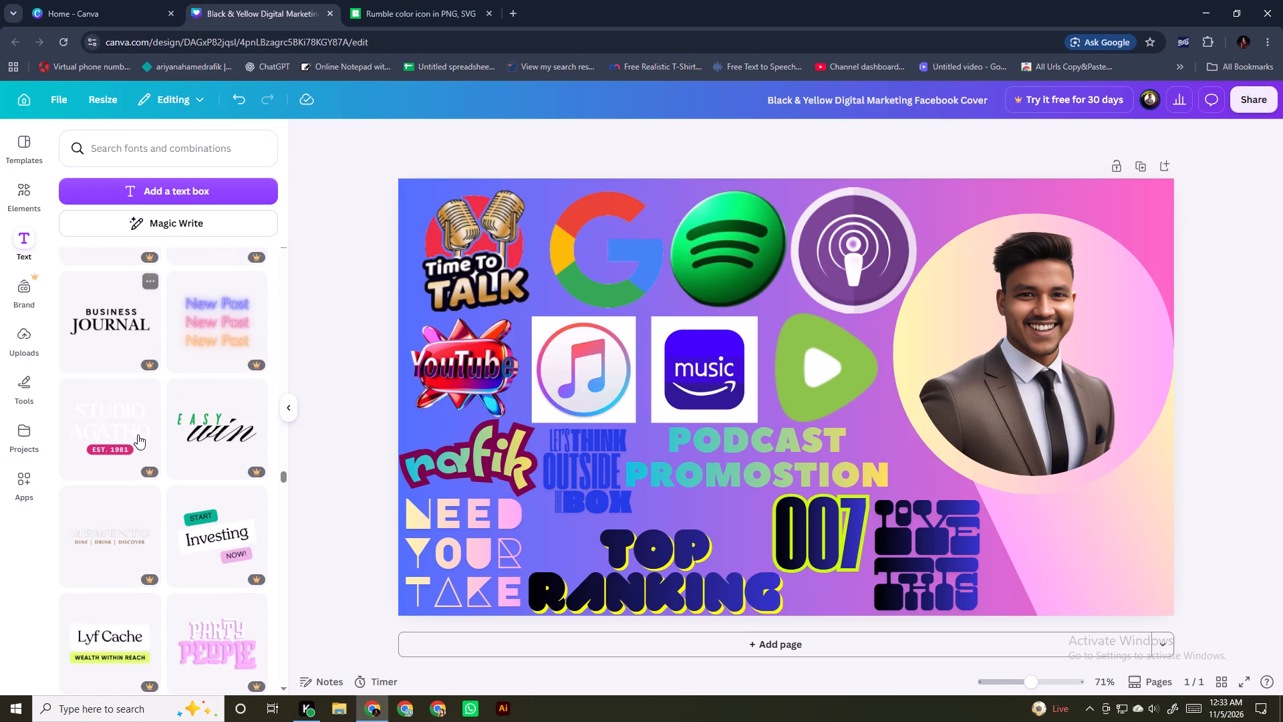
scroll(144, 431, "down", 15)
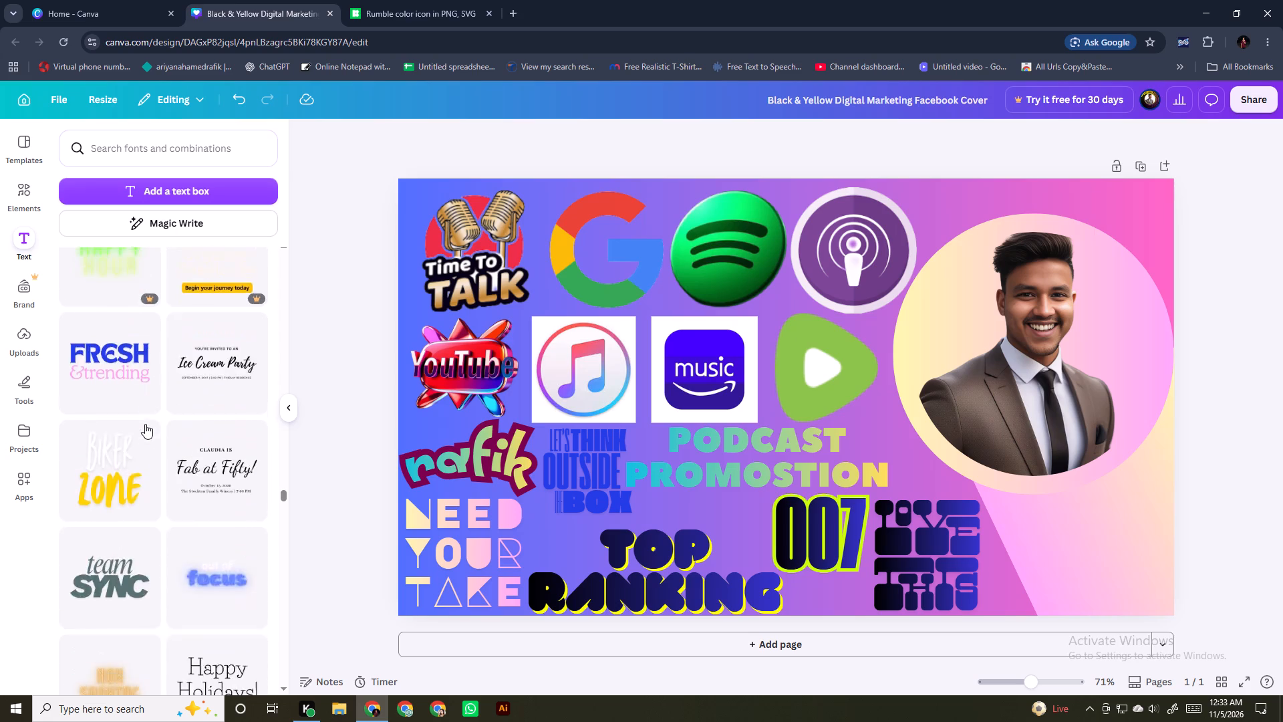
scroll(145, 424, "down", 5)
scroll(145, 424, "up", 4)
scroll(166, 420, "down", 3)
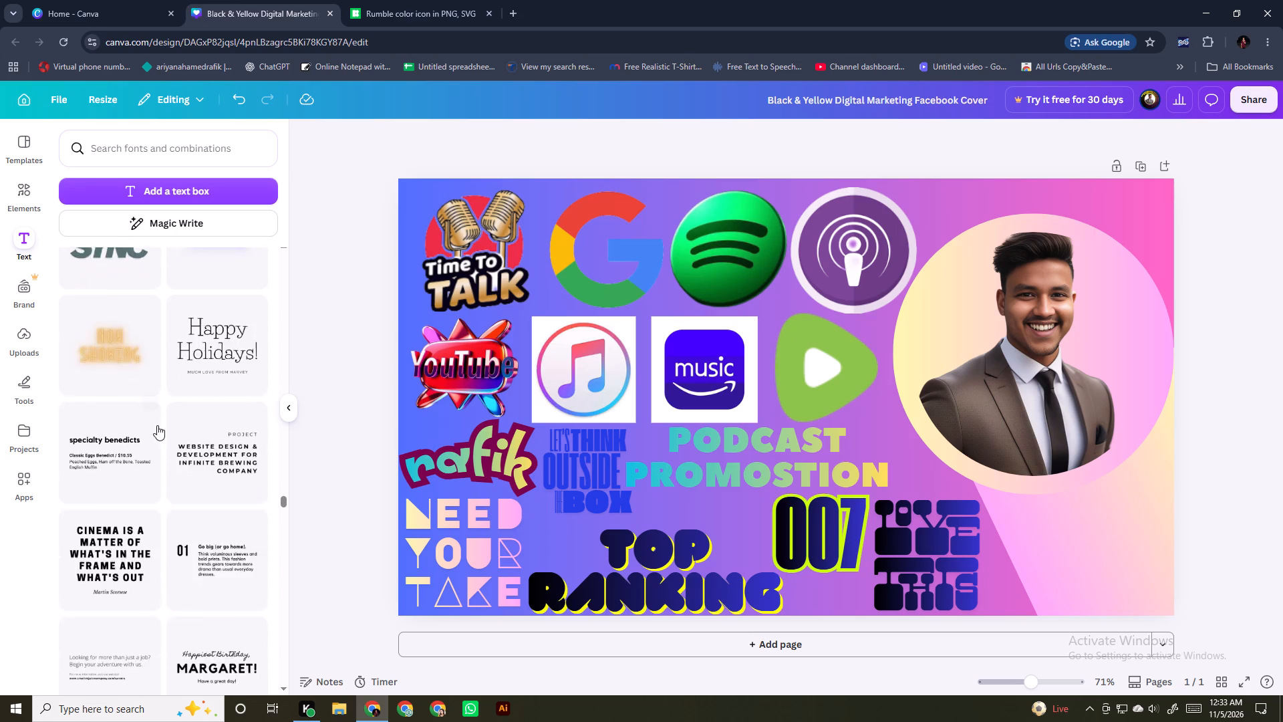
scroll(157, 425, "down", 14)
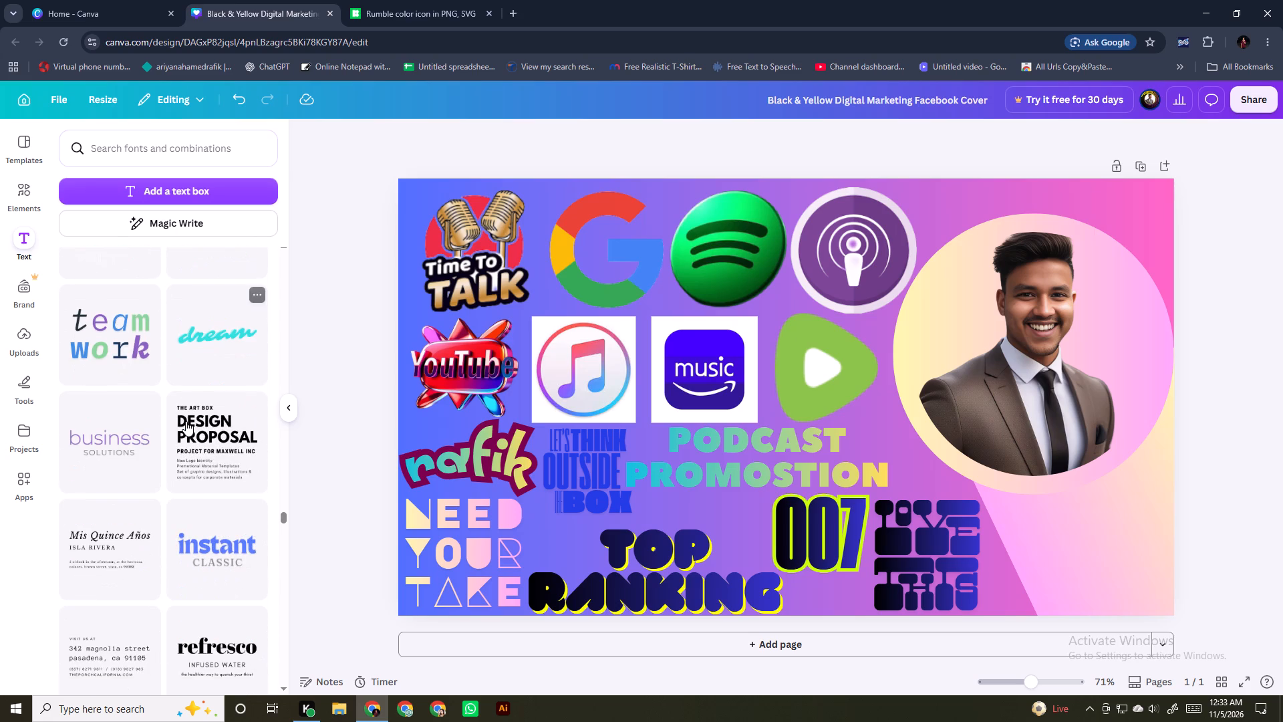
scroll(110, 416, "down", 9)
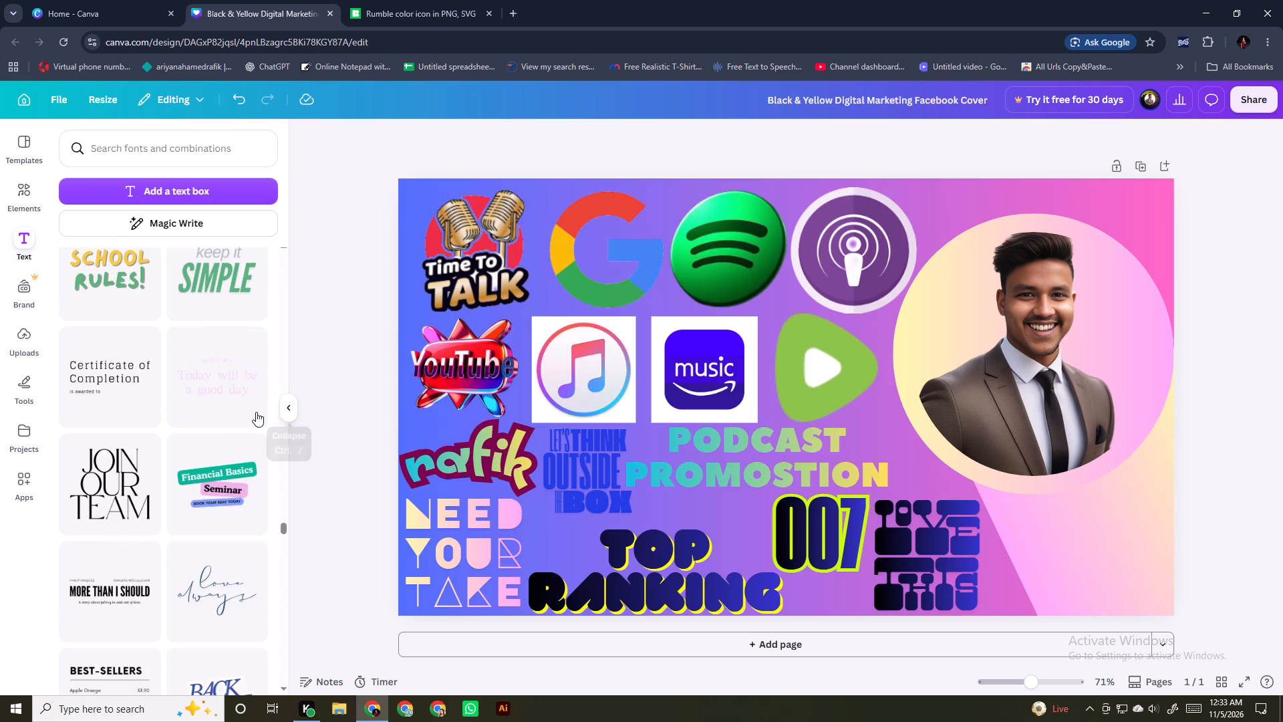
scroll(151, 448, "down", 4)
scroll(124, 437, "up", 2)
scroll(123, 420, "down", 4)
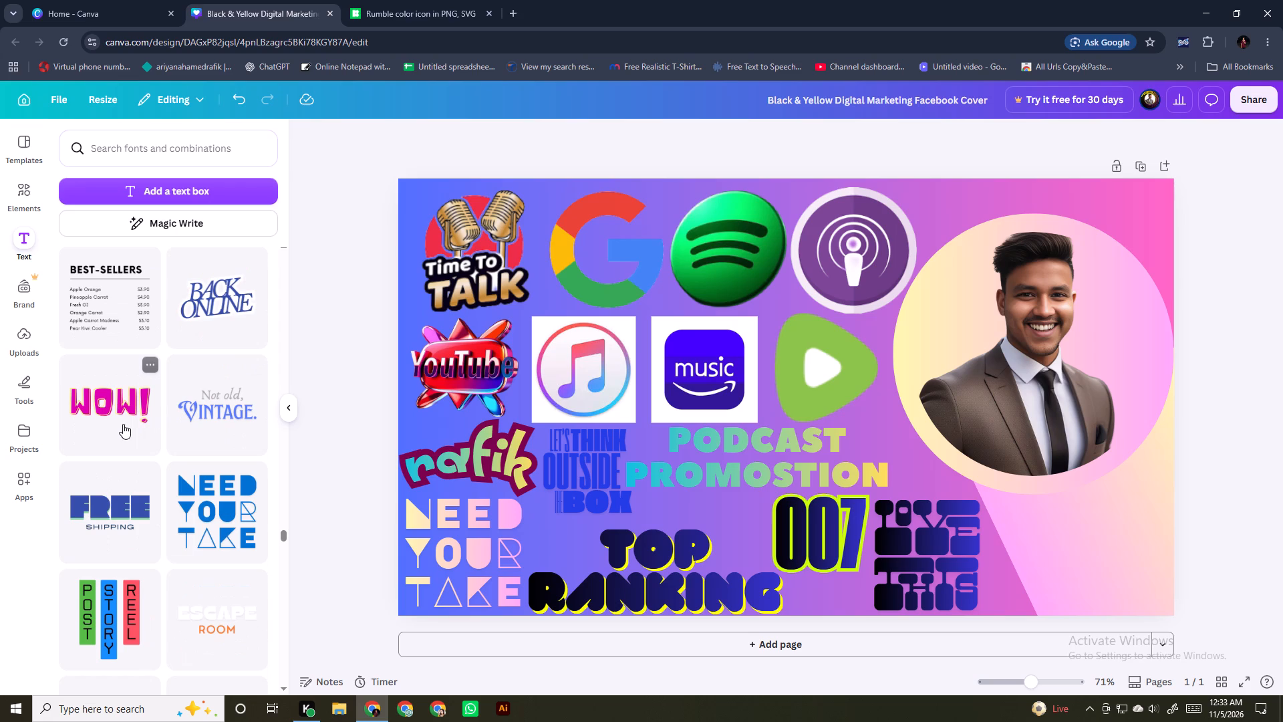
left_click(114, 415)
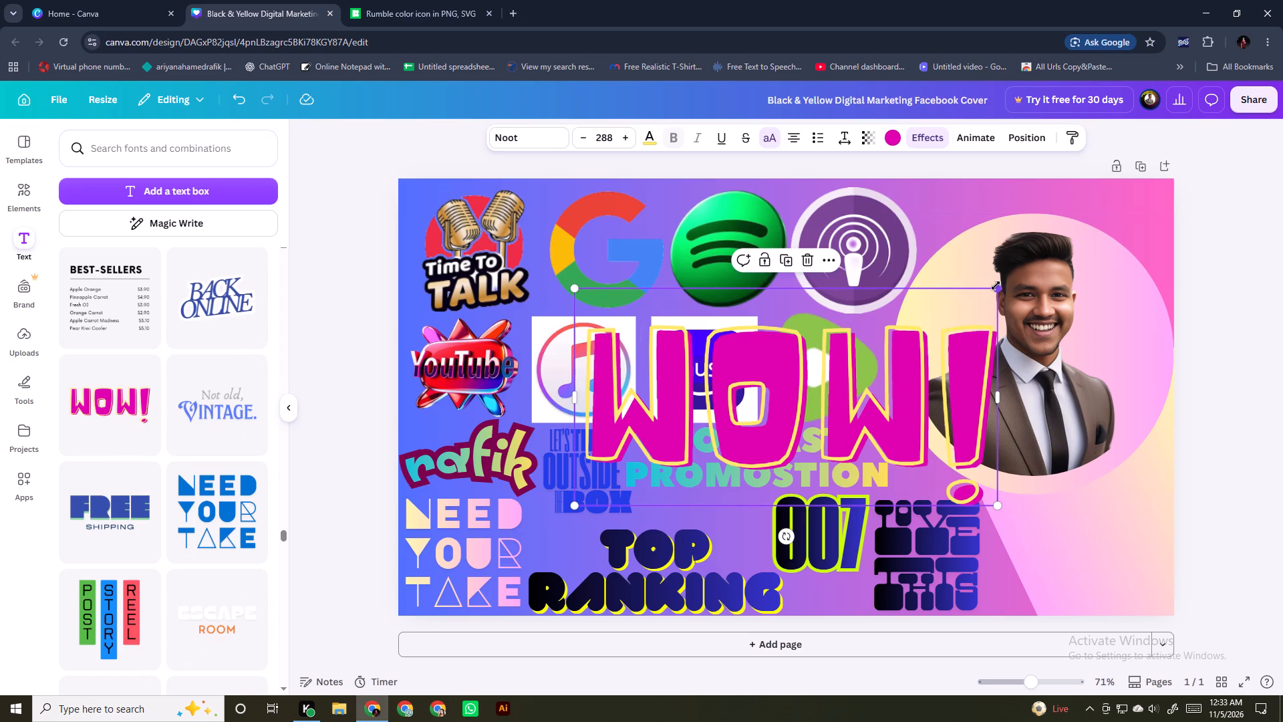
left_click_drag(1001, 287, 726, 426)
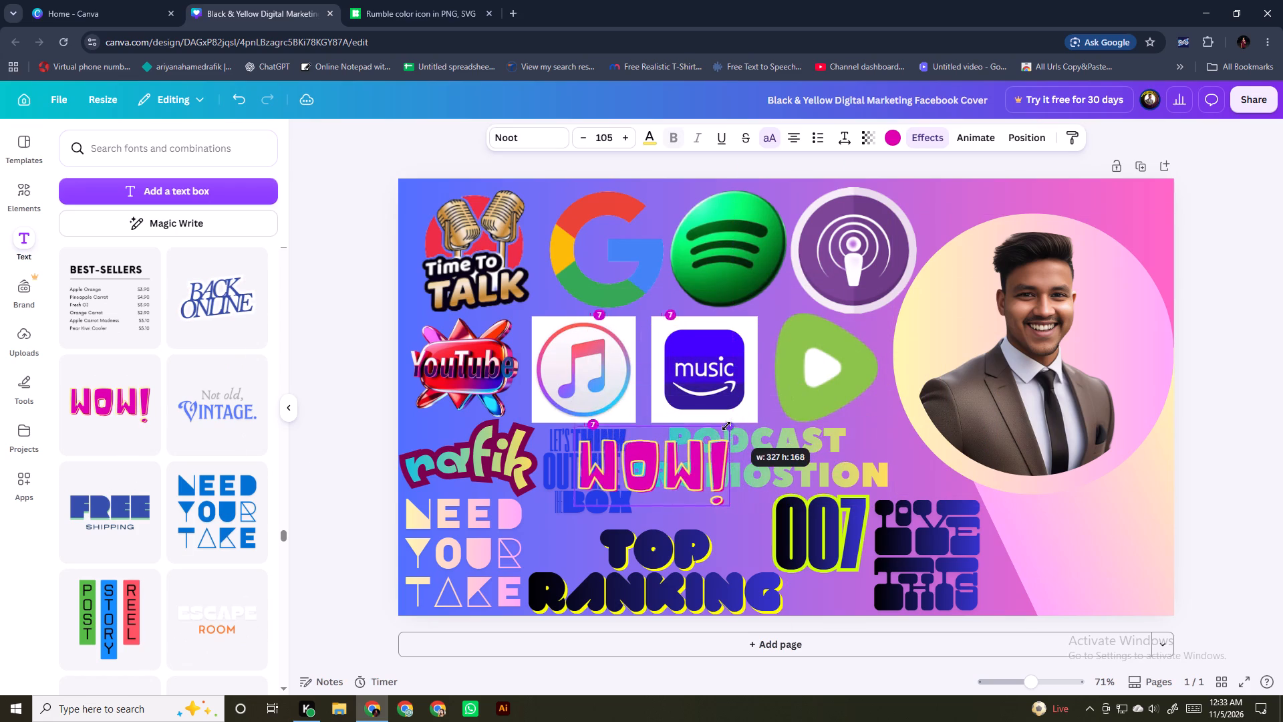
left_click_drag(726, 426, 726, 427)
Shift the slanted gradient shape behind the portrait slightly toward the logos, nudge the circular portrait, and deselect it.
left_click(1045, 283)
left_click(1034, 303)
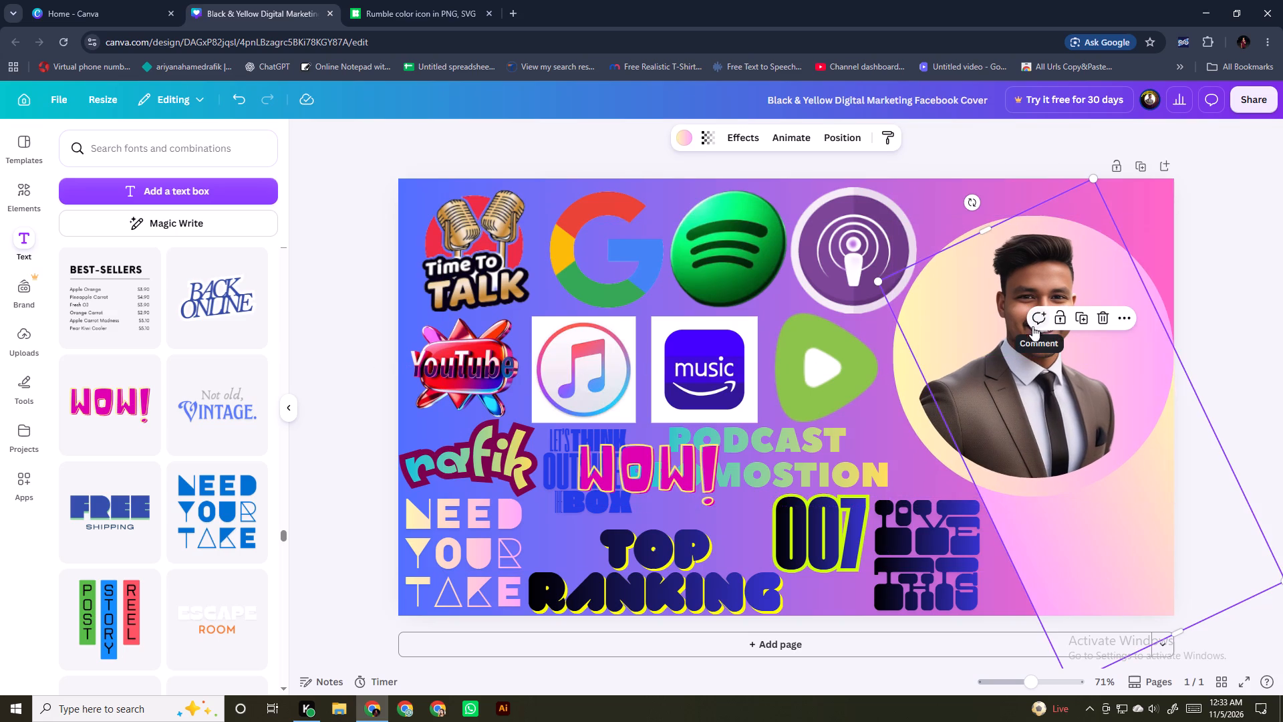
left_click_drag(1025, 371, 1022, 365)
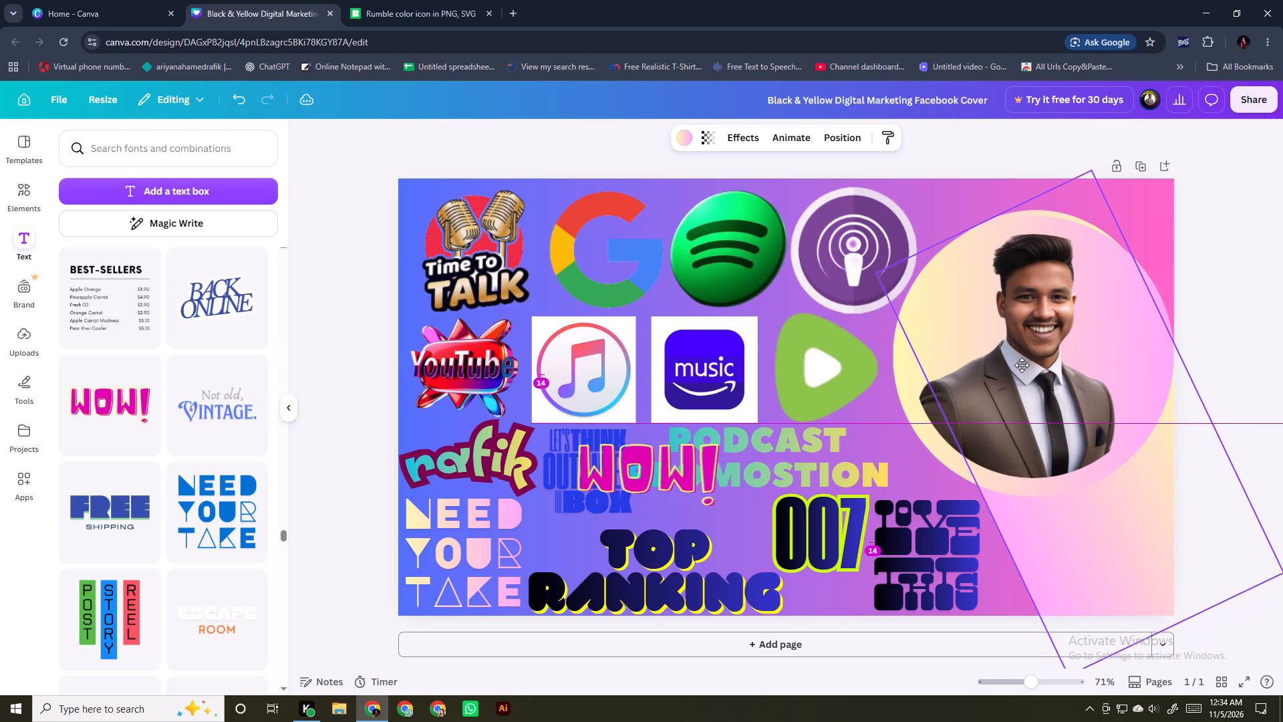
left_click_drag(1022, 365, 1018, 370)
left_click(1206, 291)
left_click(1046, 365)
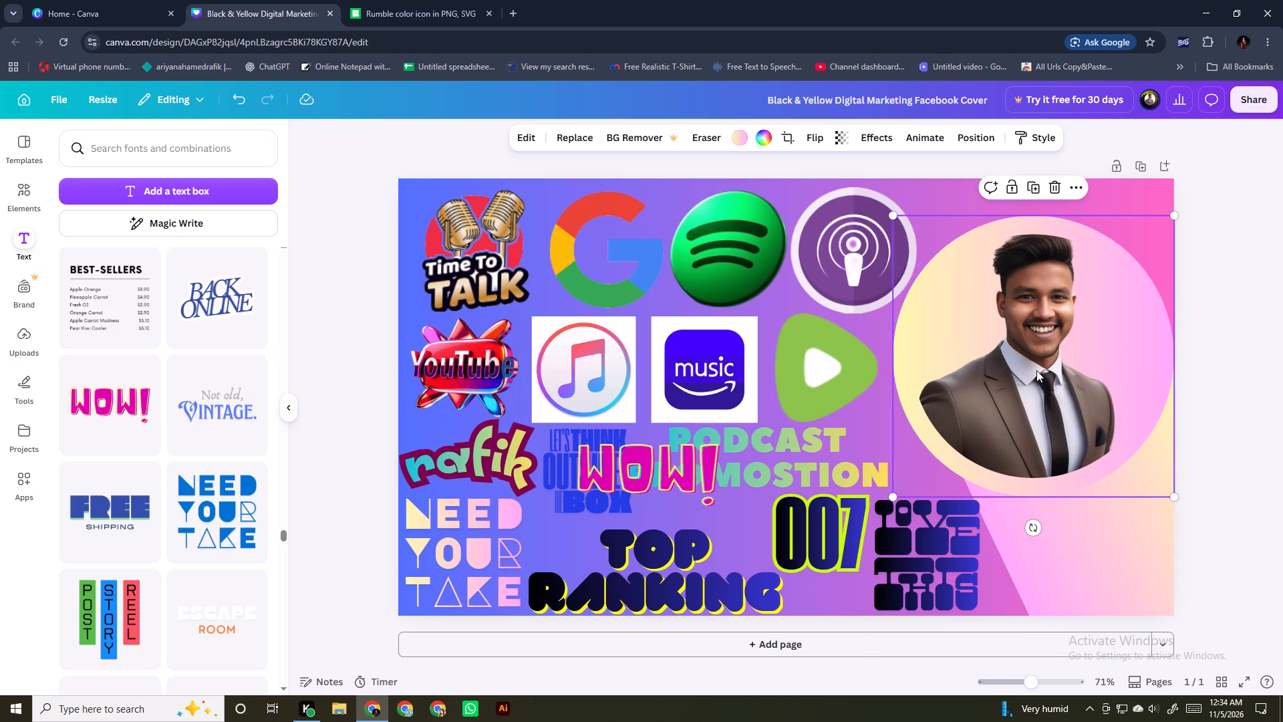
left_click(1036, 370)
left_click(1034, 410)
left_click(1032, 433)
left_click(1030, 418)
left_click(1230, 322)
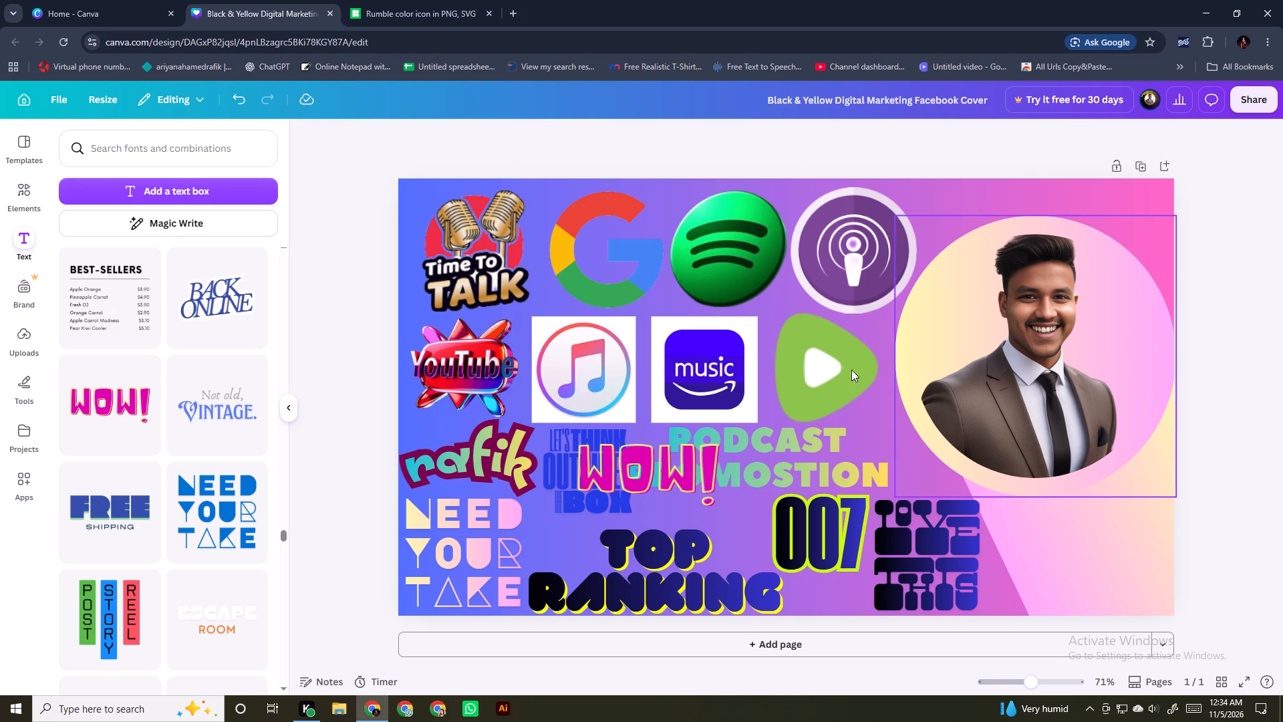
Shrink the "WOW!" text to size 62.9, place it just under "PROMOSTION" beside "007", and deselect it.
left_click(698, 452)
left_click_drag(669, 471, 670, 497)
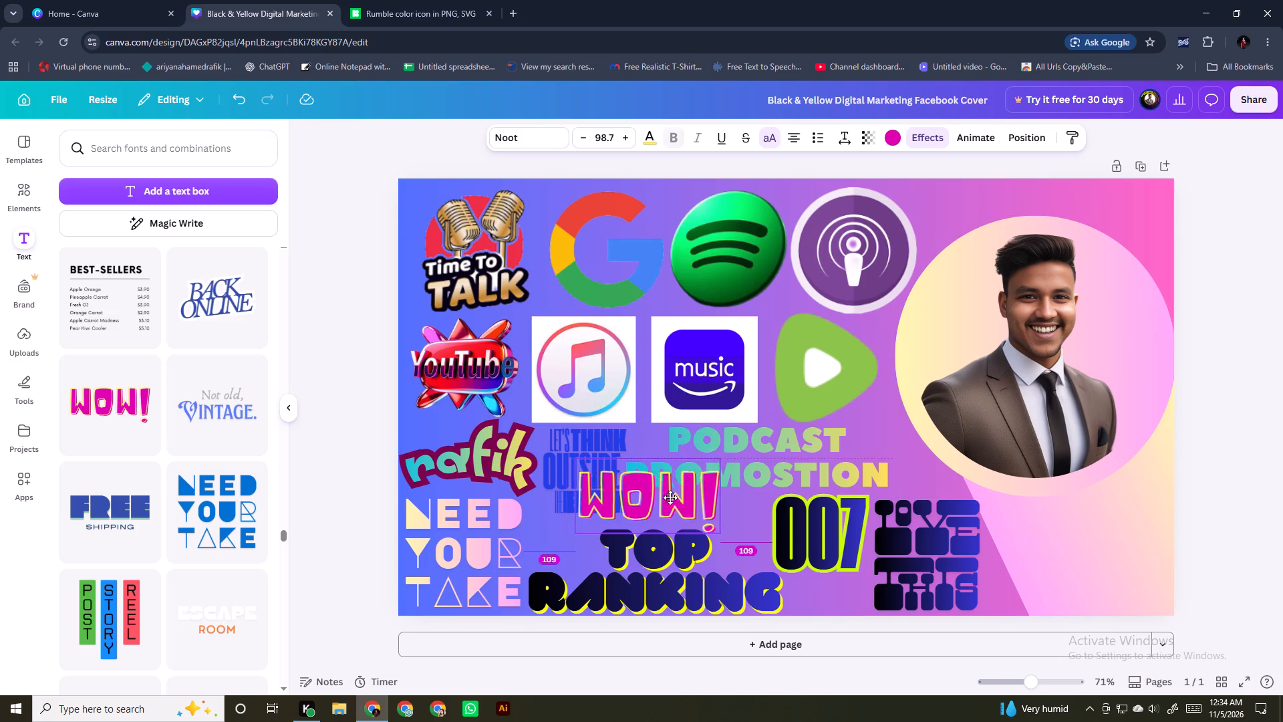
left_click_drag(670, 497, 757, 496)
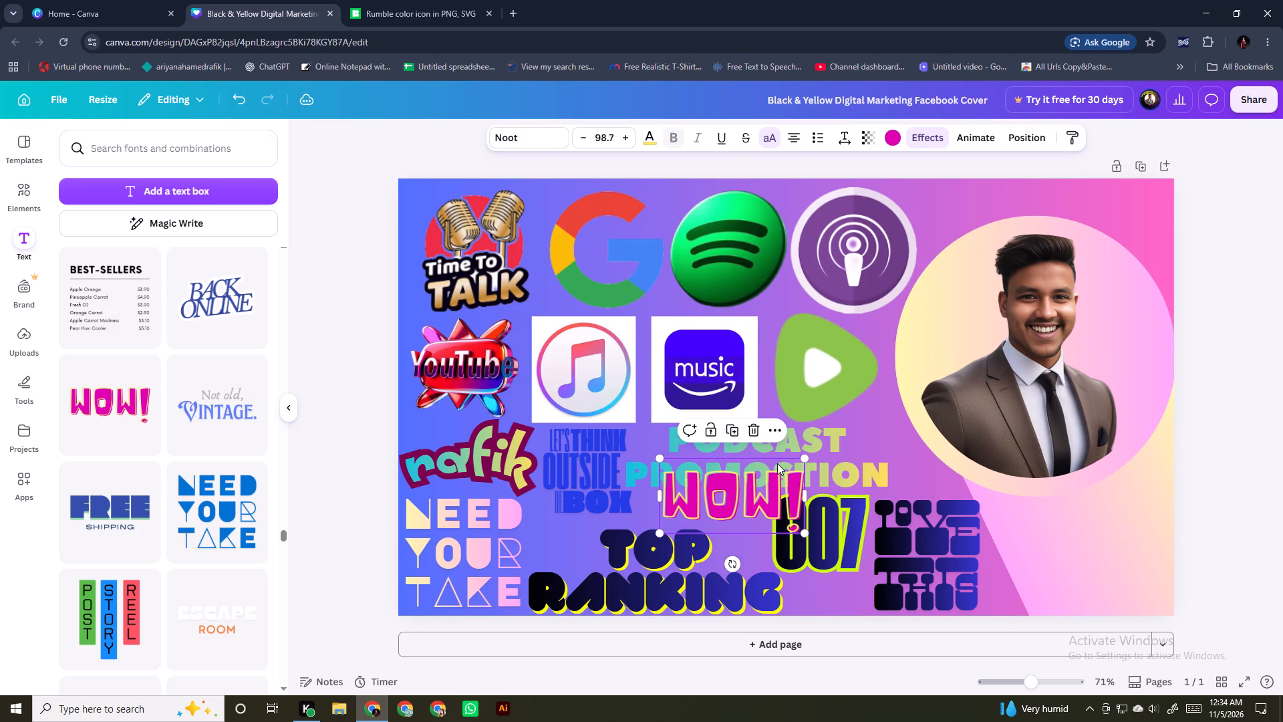
left_click_drag(805, 457, 764, 512)
left_click_drag(722, 513, 613, 536)
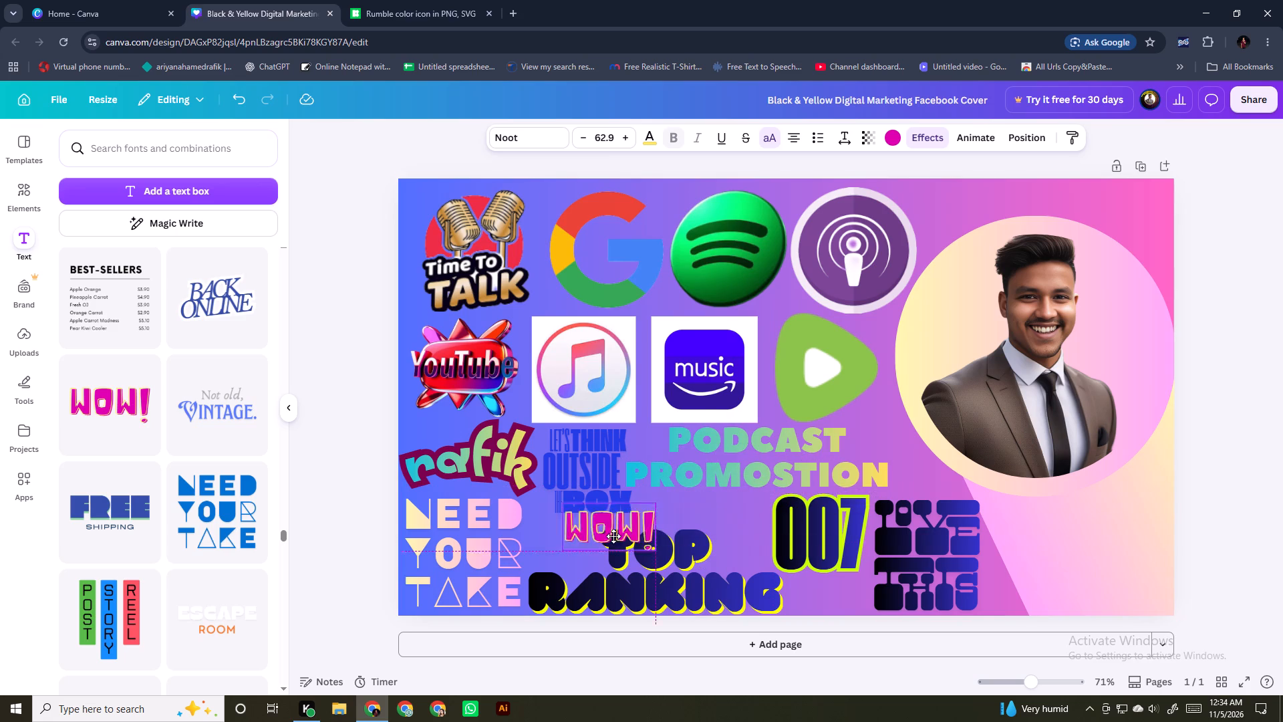
left_click_drag(613, 536, 738, 510)
left_click(738, 510)
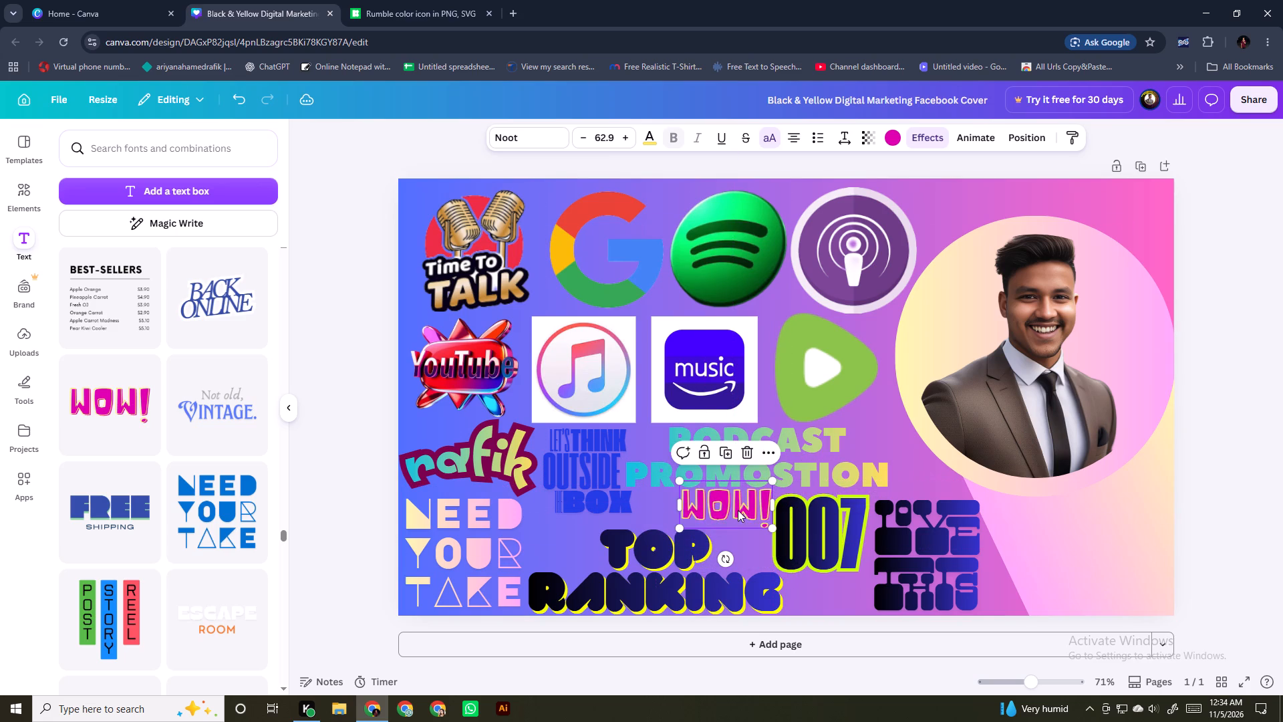
left_click(1170, 449)
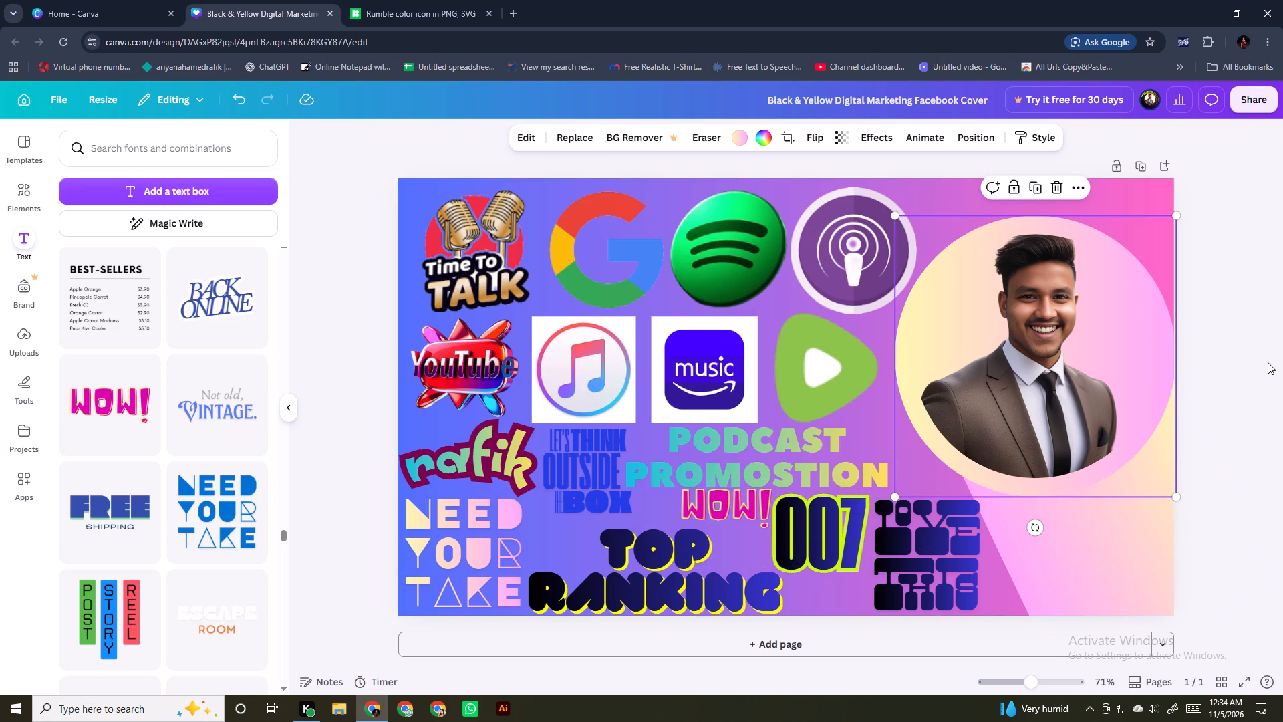
left_click(1268, 362)
Nudge the "WOW!" text down and left into the gap between "PROMOSTION" and "TOP", clear of "007".
left_click(707, 503)
key("Down")
key("Down")
key("Down")
key("Down")
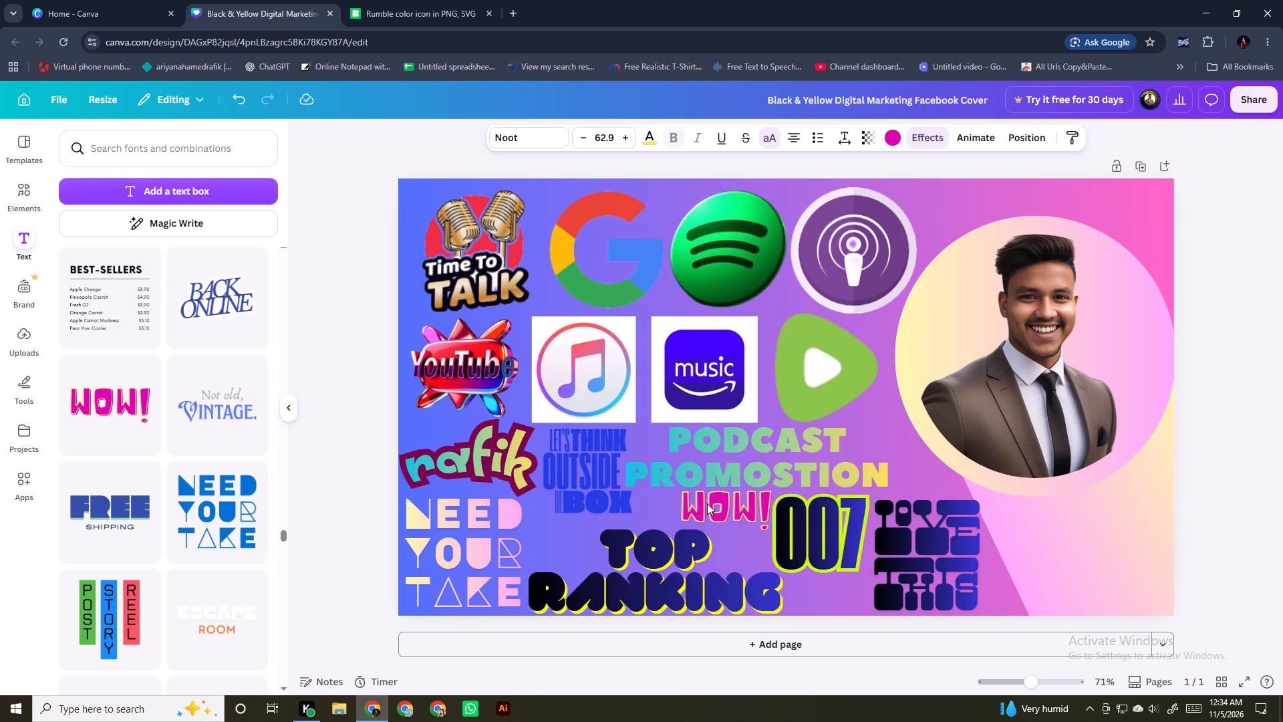
key("Down")
key("Down")
key("Down")
key("Down")
key("Down")
key("Left")
key("Left")
key("Left")
key("Left")
key("Left")
key("Left")
key("Left")
key("Left")
key("Left")
key("Left")
key("Left")
key("Left")
key("Left")
key("Left")
key("Left")
key("Left")
key("Left")
key("Left")
key("Left")
key("Left")
key("Left")
key("Left")
key("Left")
key("Left")
key("Left")
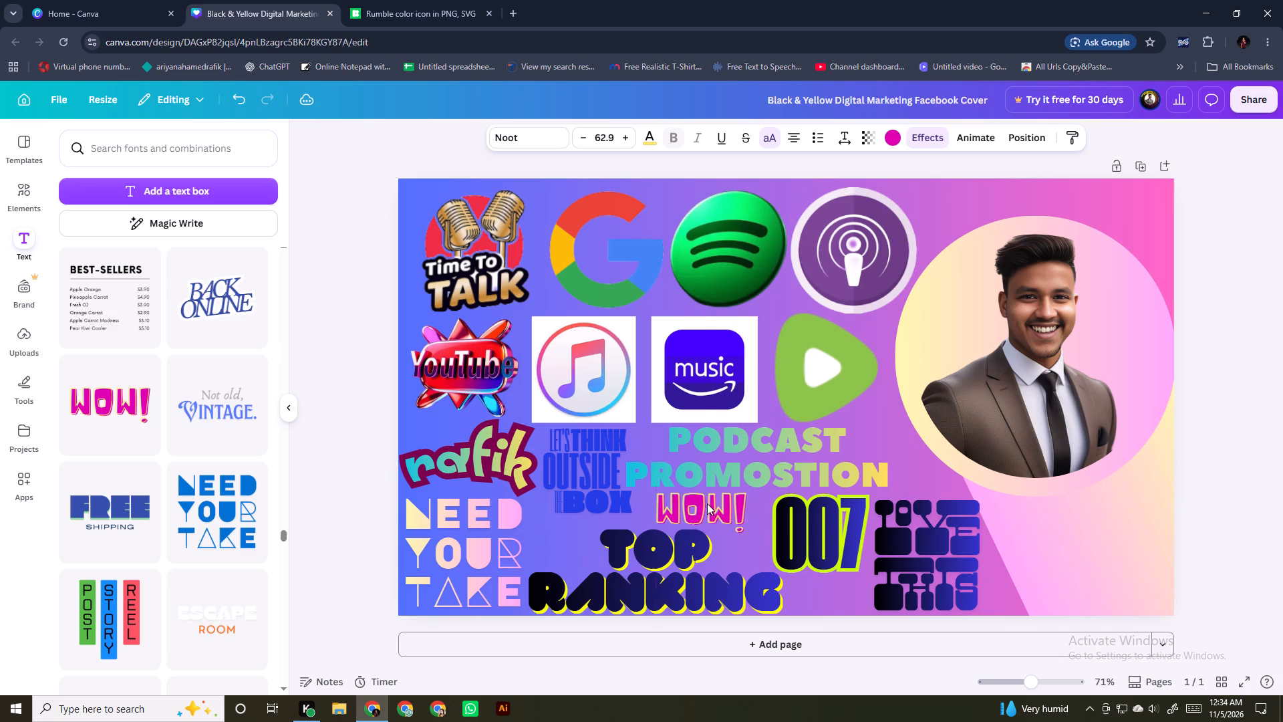
key("Down")
key("Down")
key("Up")
key("Left")
key("Left")
key("Left")
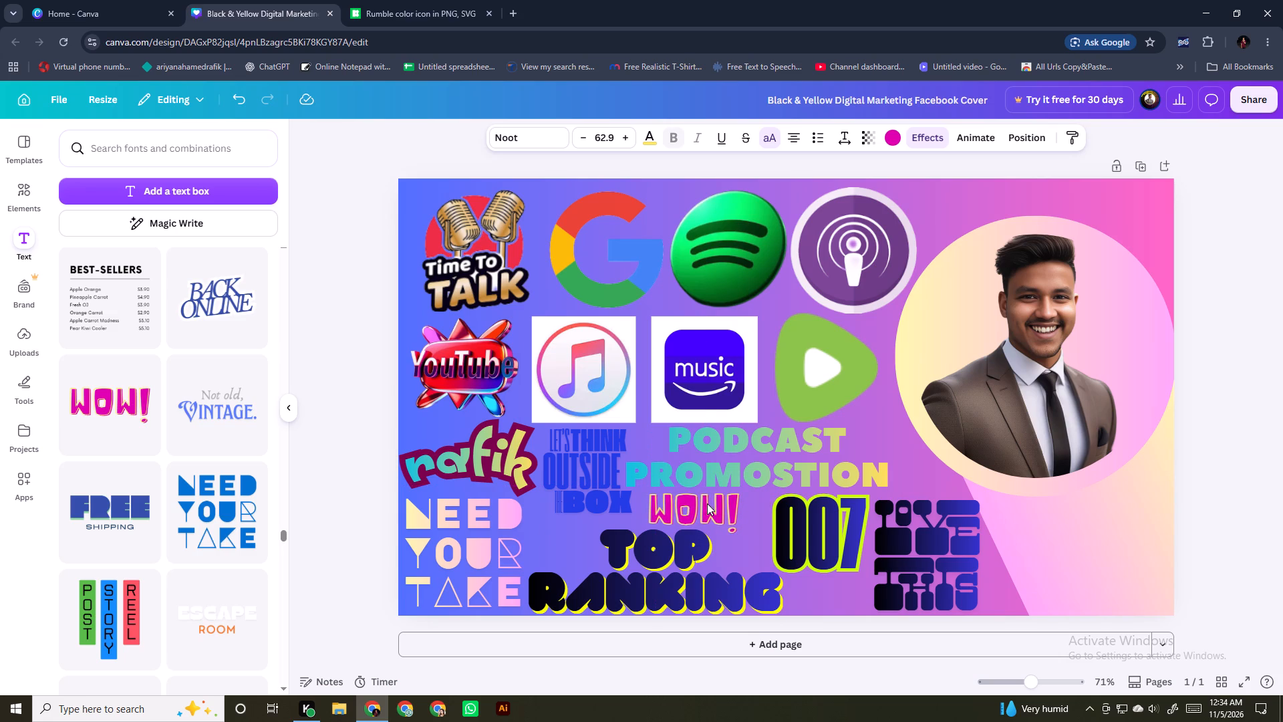
key("Left")
key("Down")
key("Right")
key("Right")
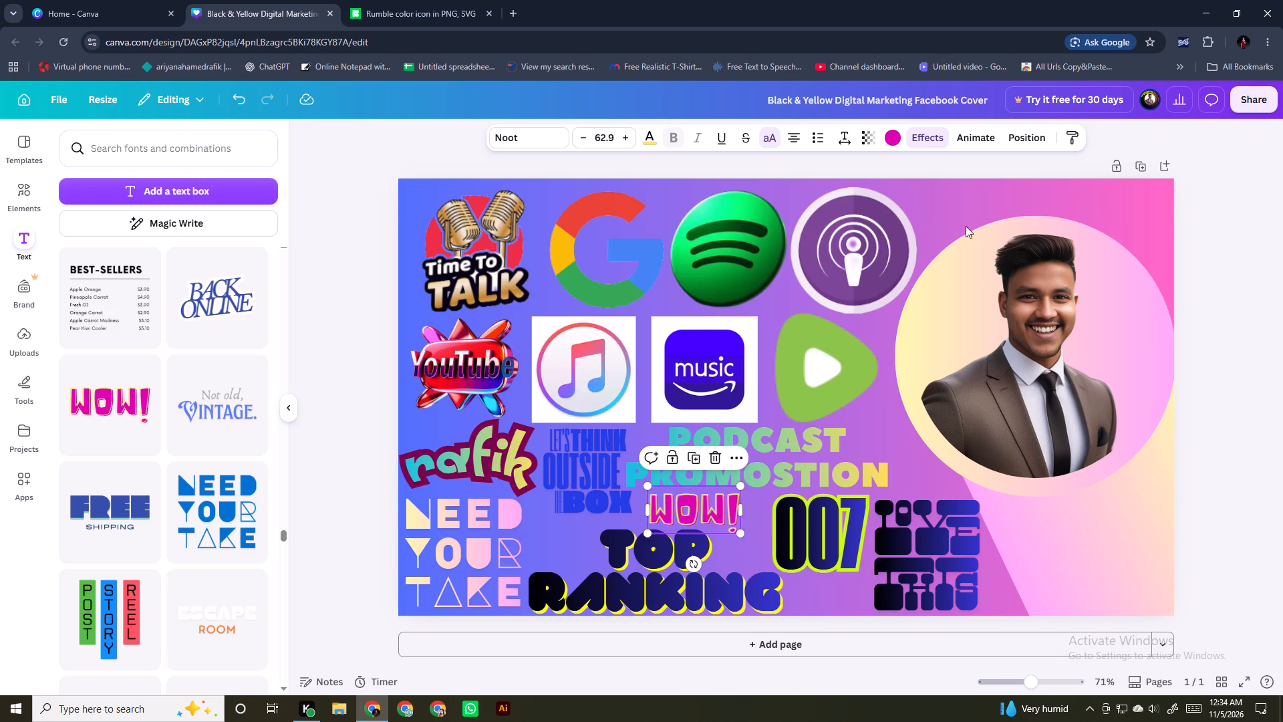
Replace the "WOW!" wording with "rafik" and deselect the text.
triple_click(712, 510)
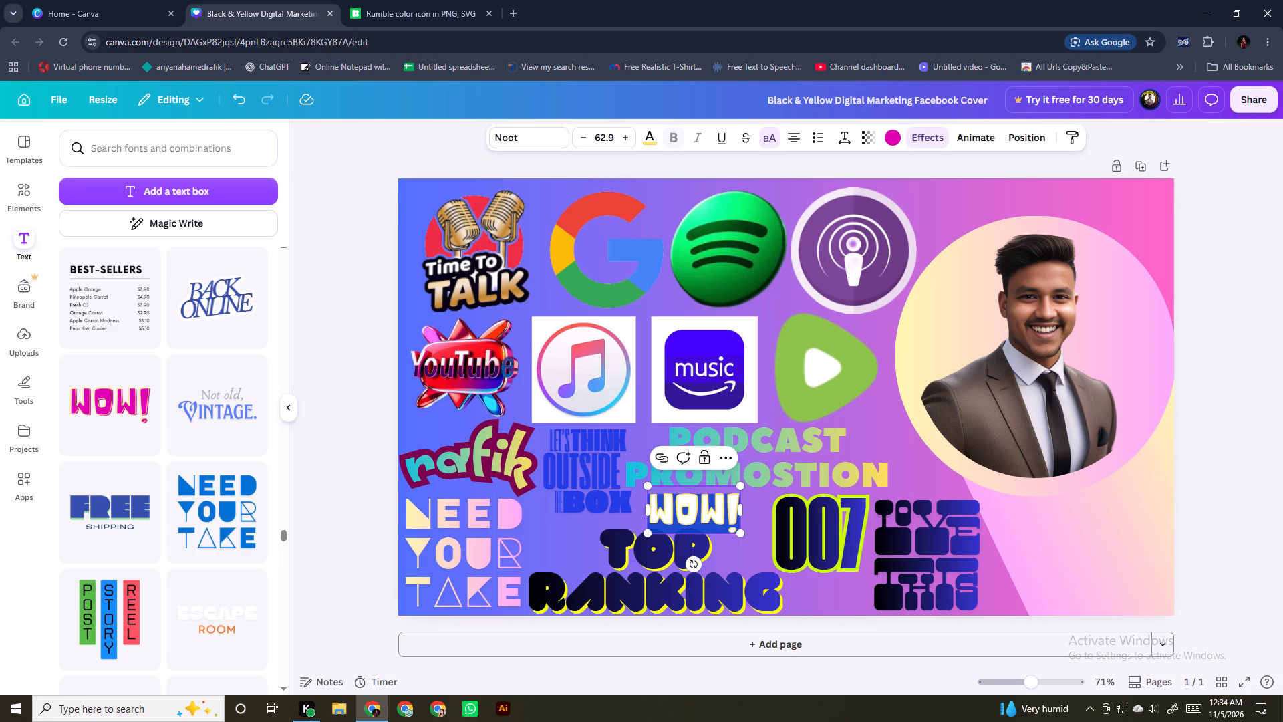
type("rafo")
key("BackSpace")
type("ik")
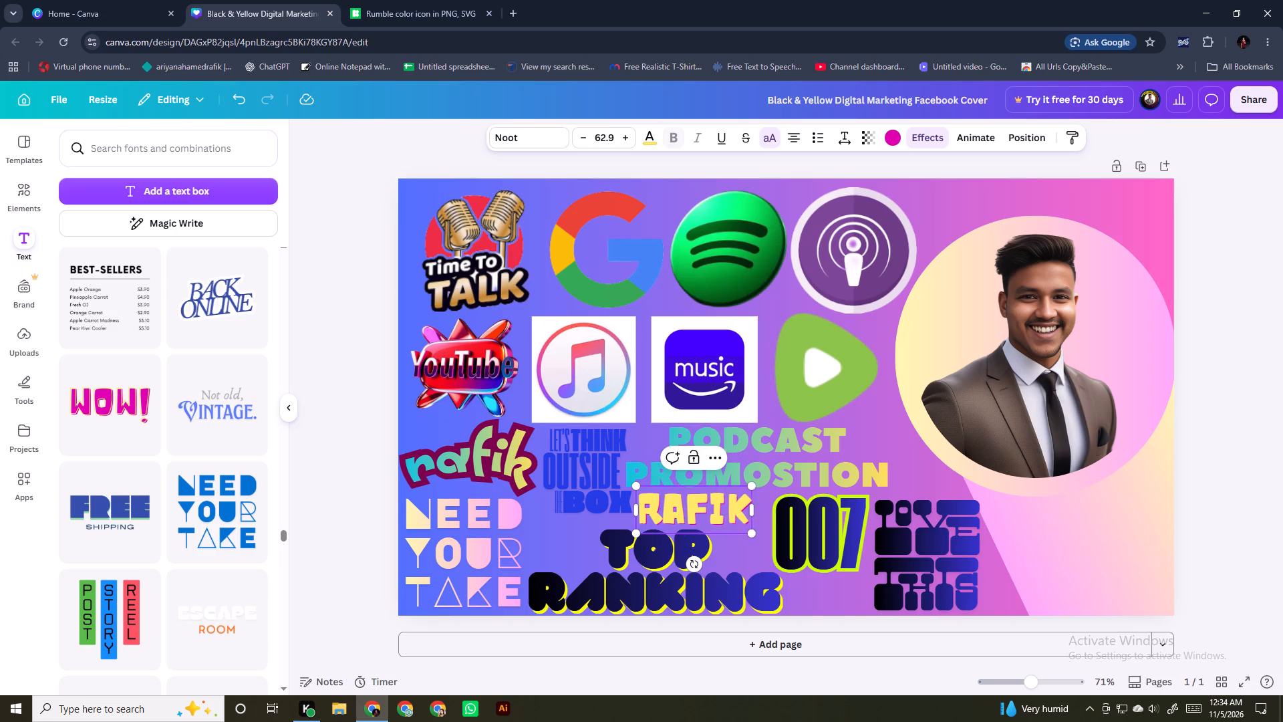
left_click(1238, 386)
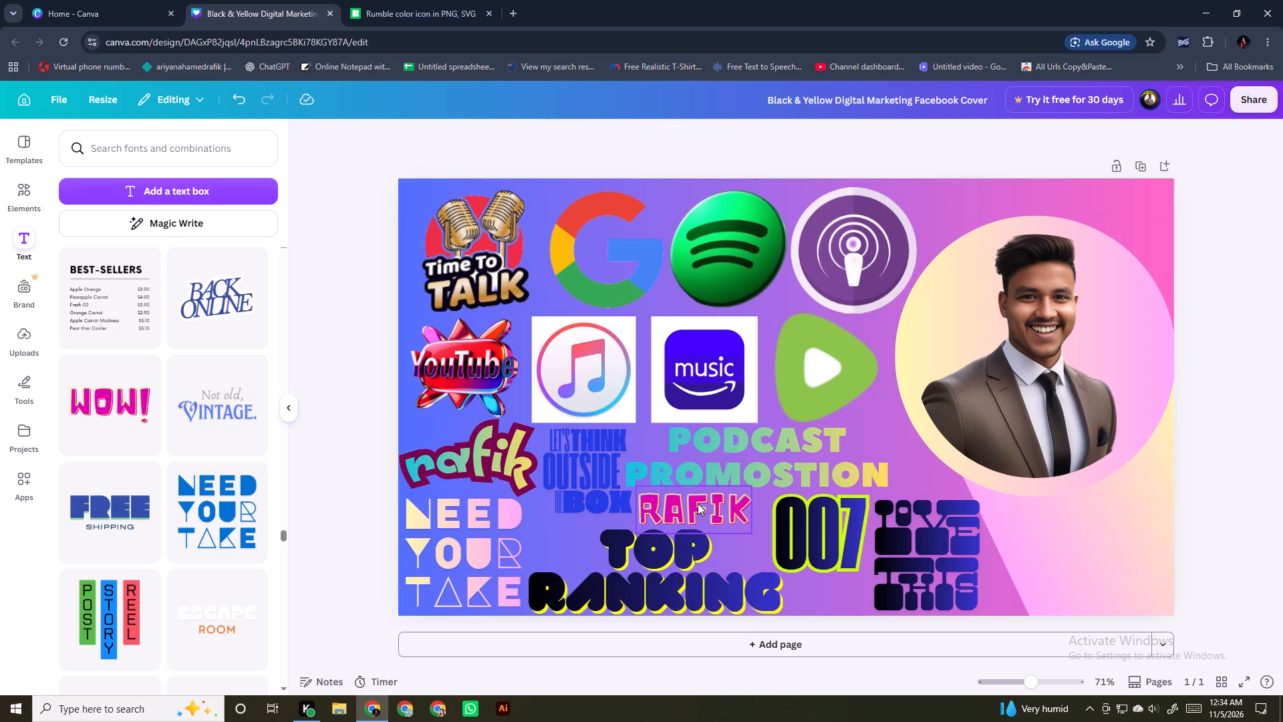
Try several gradient and solid colours on the pink-outlined "RAFIK" text, settle on bright yellow, and deselect it.
left_click(698, 503)
left_click(654, 138)
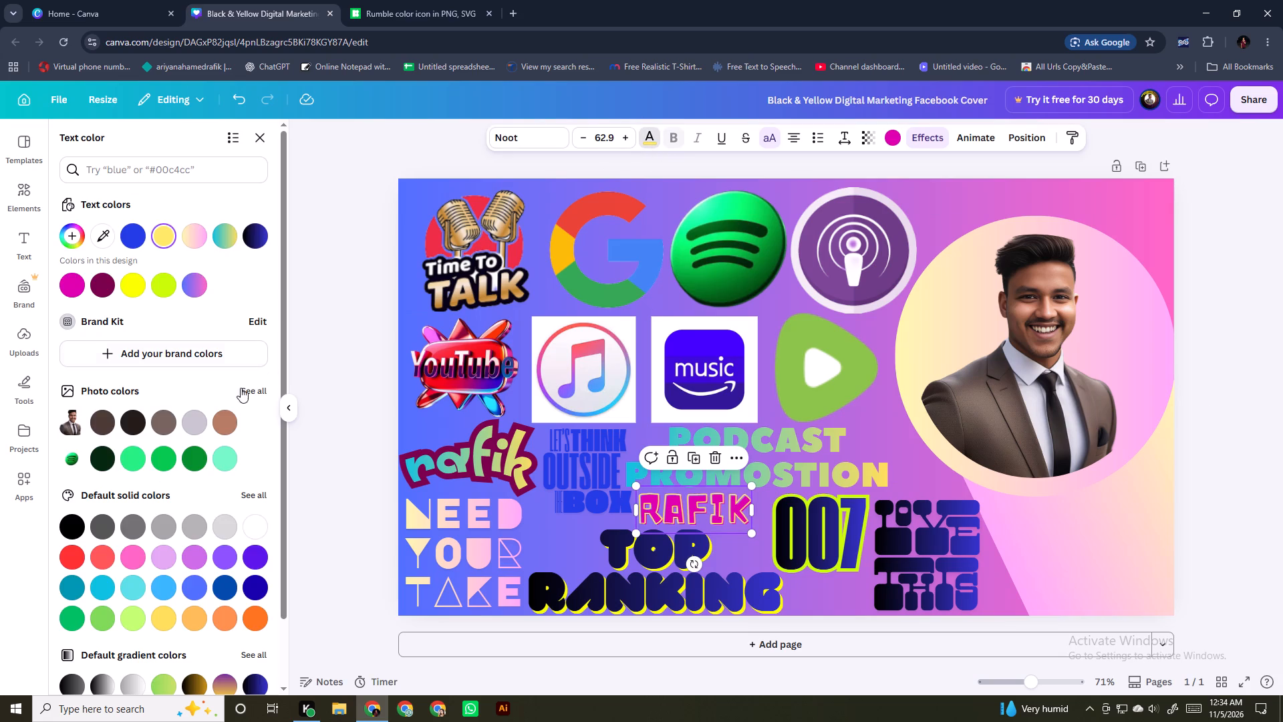
left_click(200, 242)
left_click(267, 241)
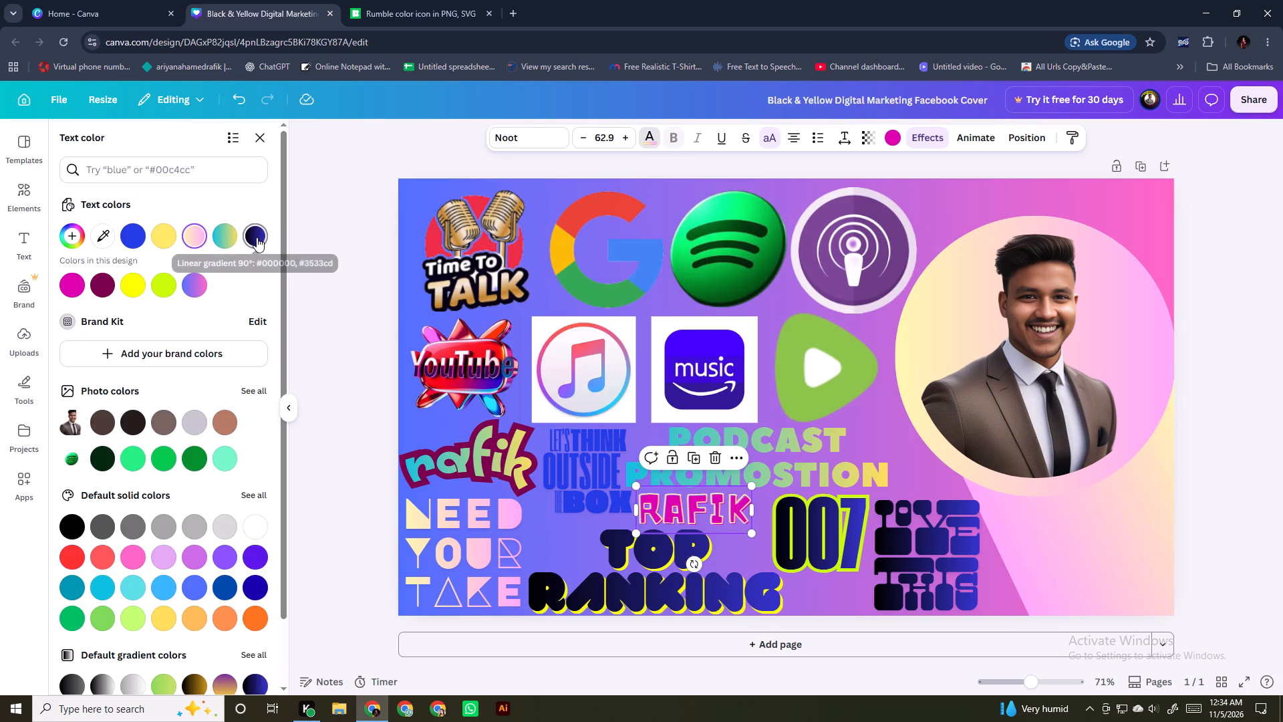
left_click(257, 237)
left_click(128, 281)
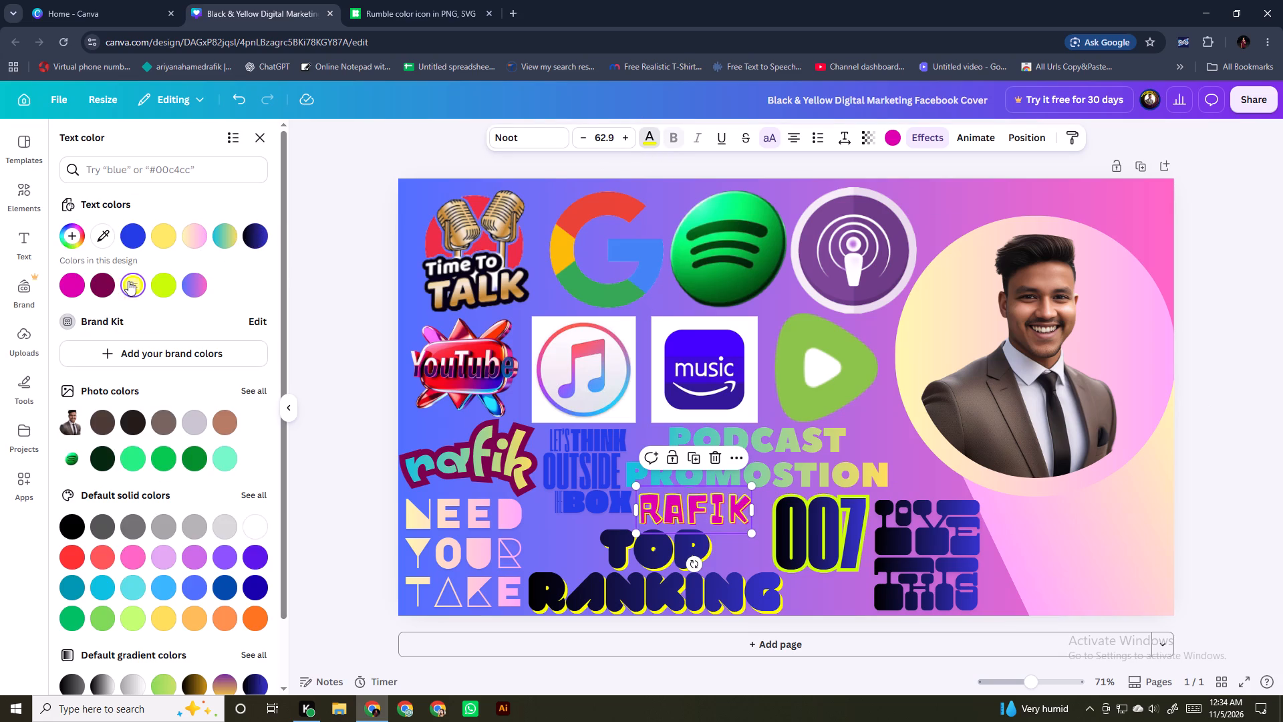
left_click(194, 289)
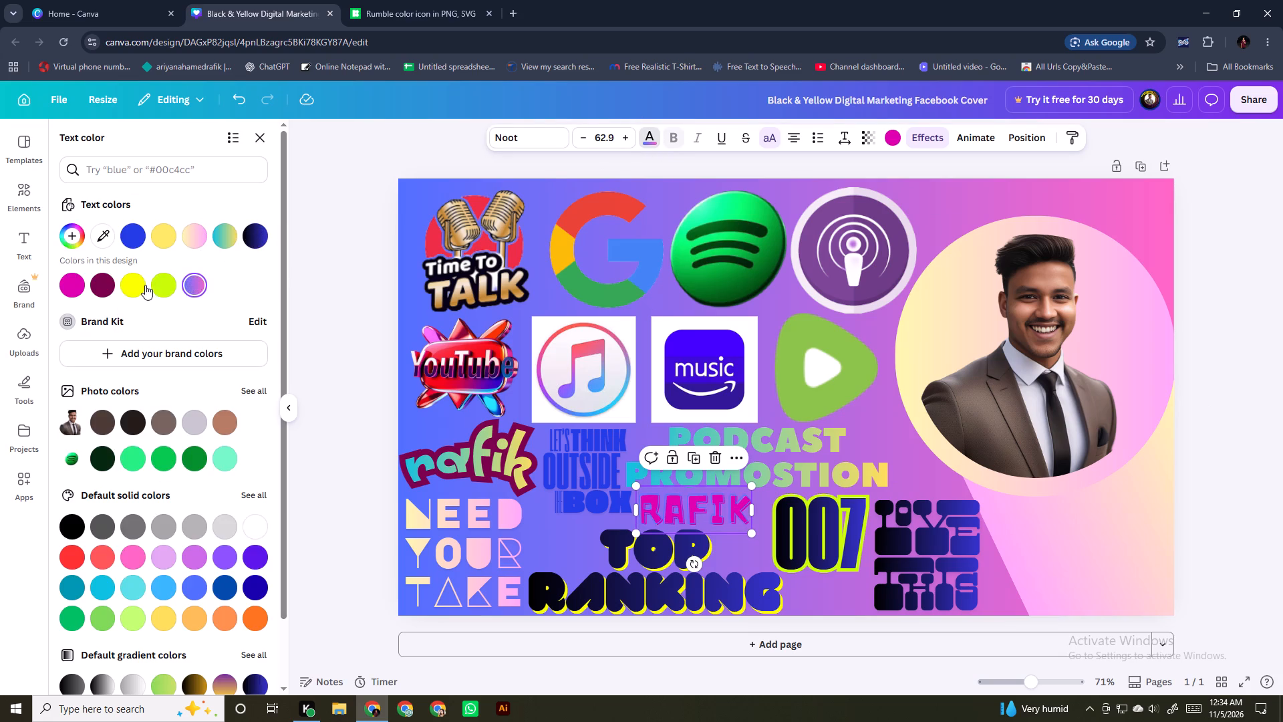
left_click(144, 285)
double_click(1264, 310)
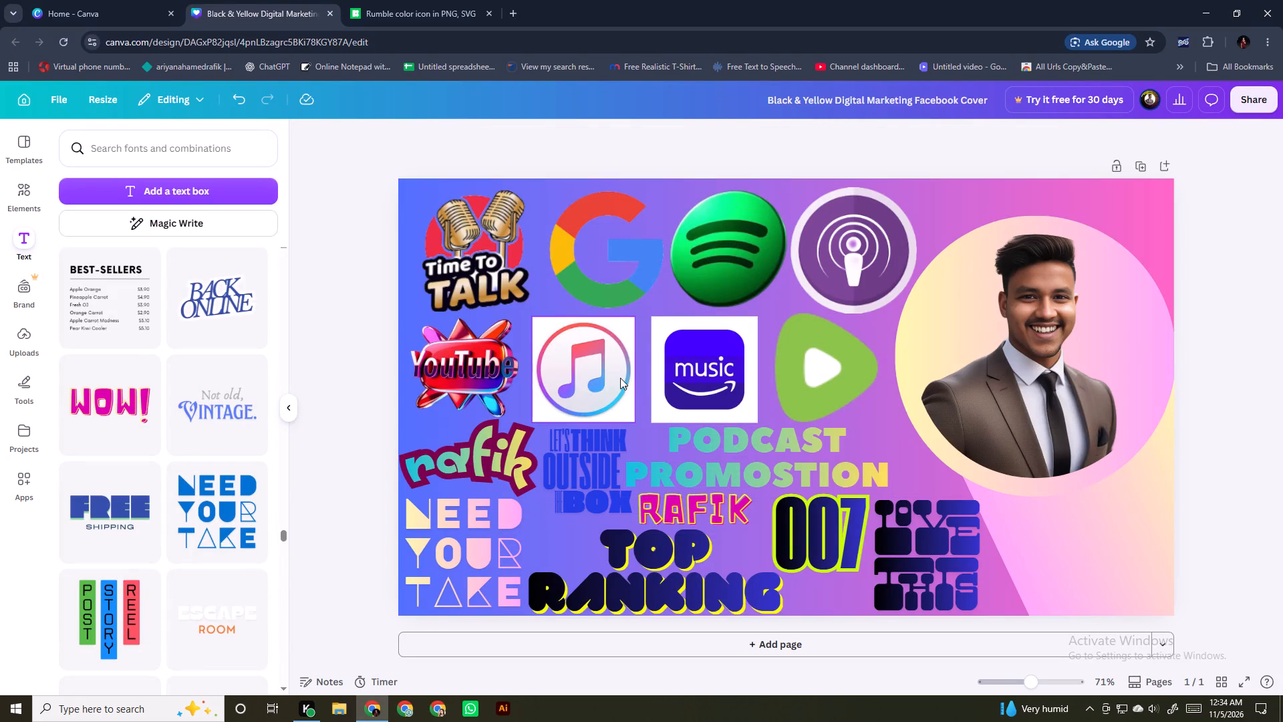
Recolour the "NEED YOUR TAKE" text with the default black-to-dark-blue gradient and deselect it.
left_click(494, 533)
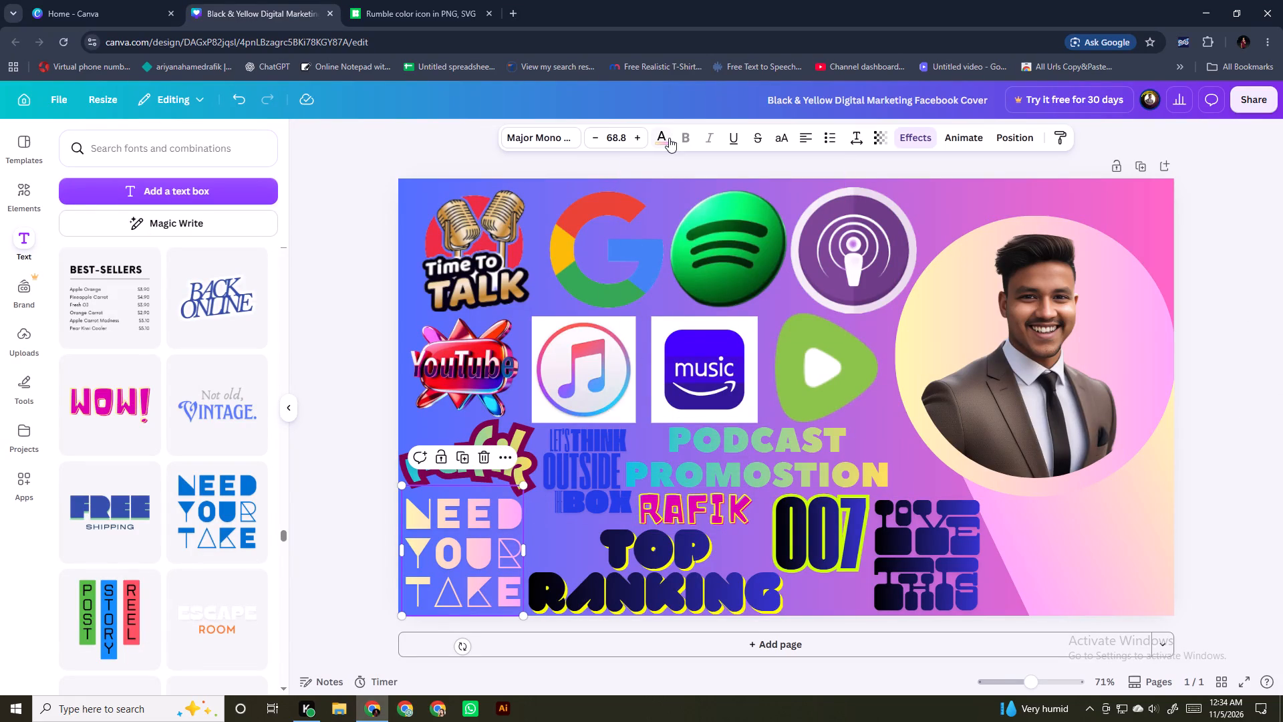
left_click(669, 138)
left_click(247, 683)
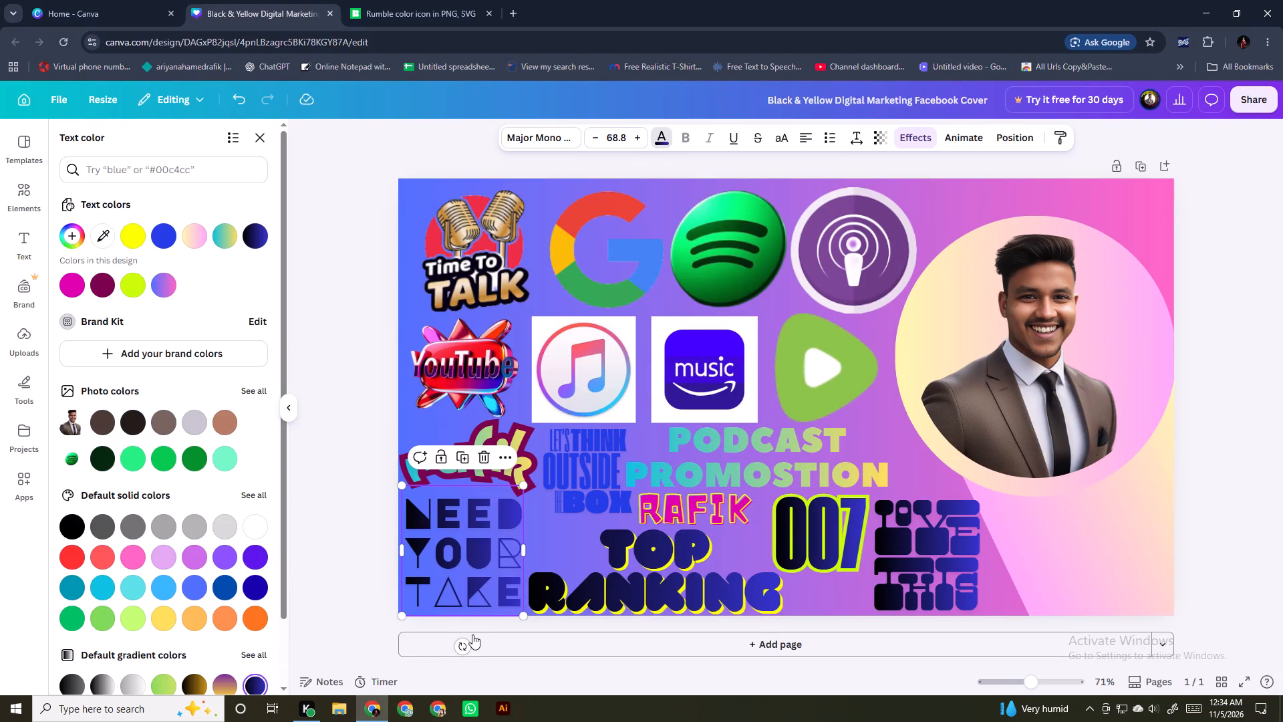
double_click(1249, 304)
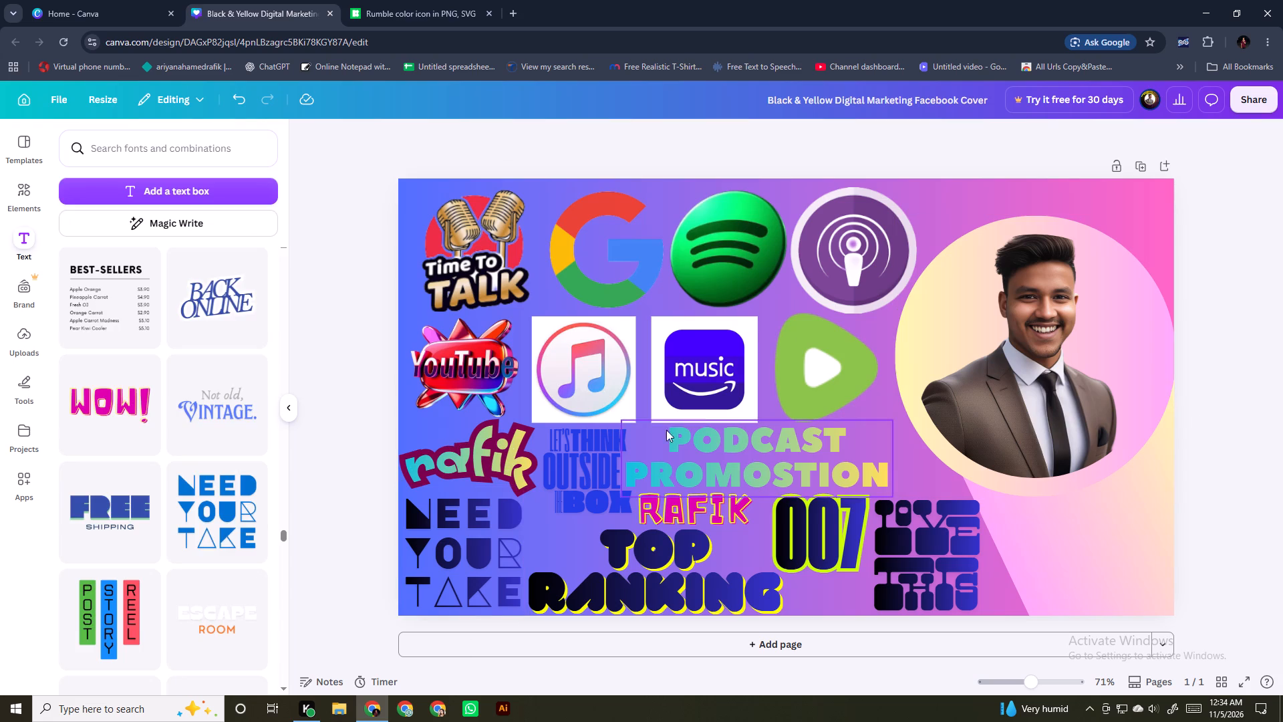
Duplicate the stacked "LOVE THIS" text group beside "007", shrink the copy, and place it in the cover's lower-right corner below the portrait.
left_click(879, 548)
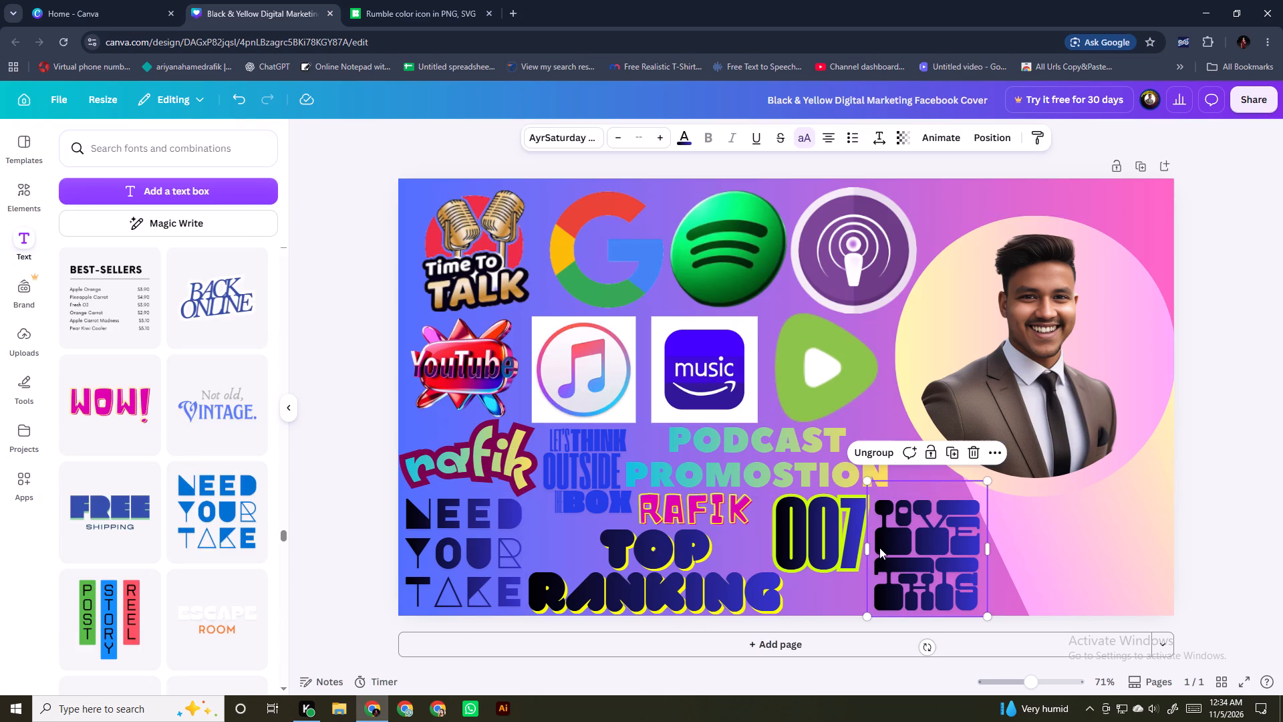
key("ctrl+c")
key("ctrl+v")
left_click_drag(940, 556, 1050, 541)
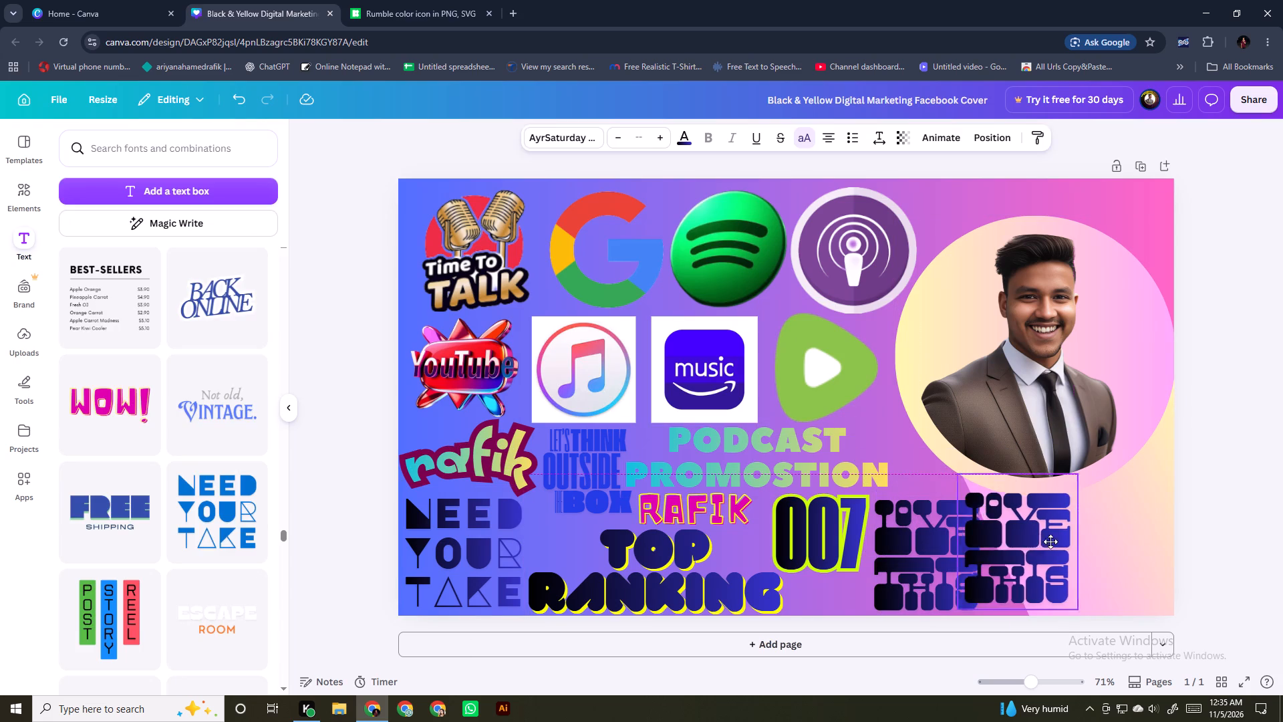
left_click_drag(1050, 541, 1081, 539)
left_click_drag(1010, 607, 1021, 592)
left_click_drag(1071, 533, 1088, 555)
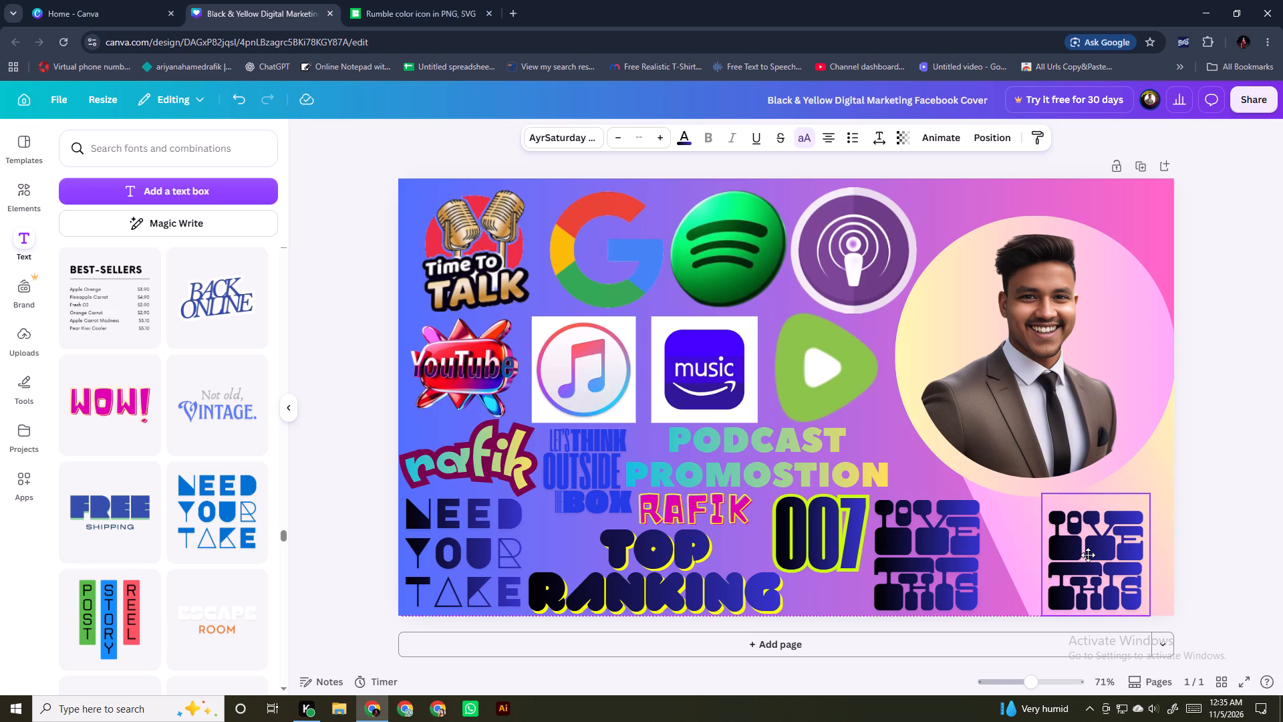
left_click_drag(1088, 555, 1109, 552)
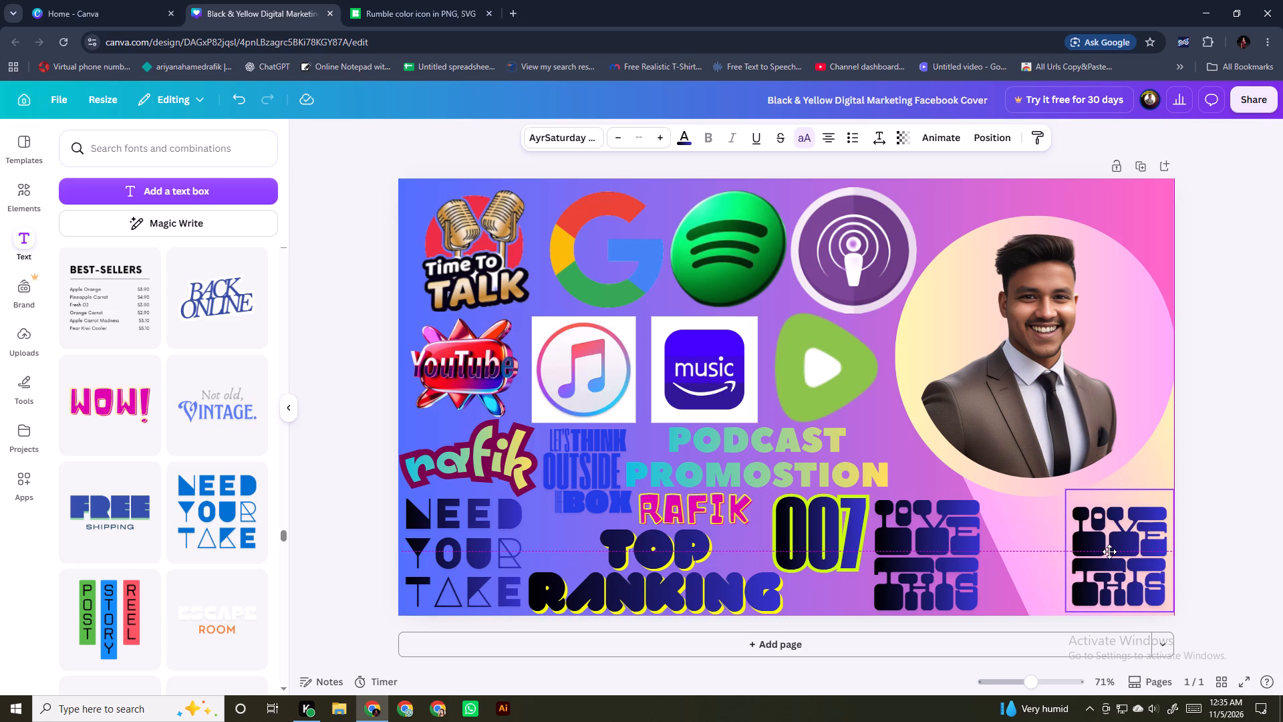
left_click_drag(1109, 552, 1111, 555)
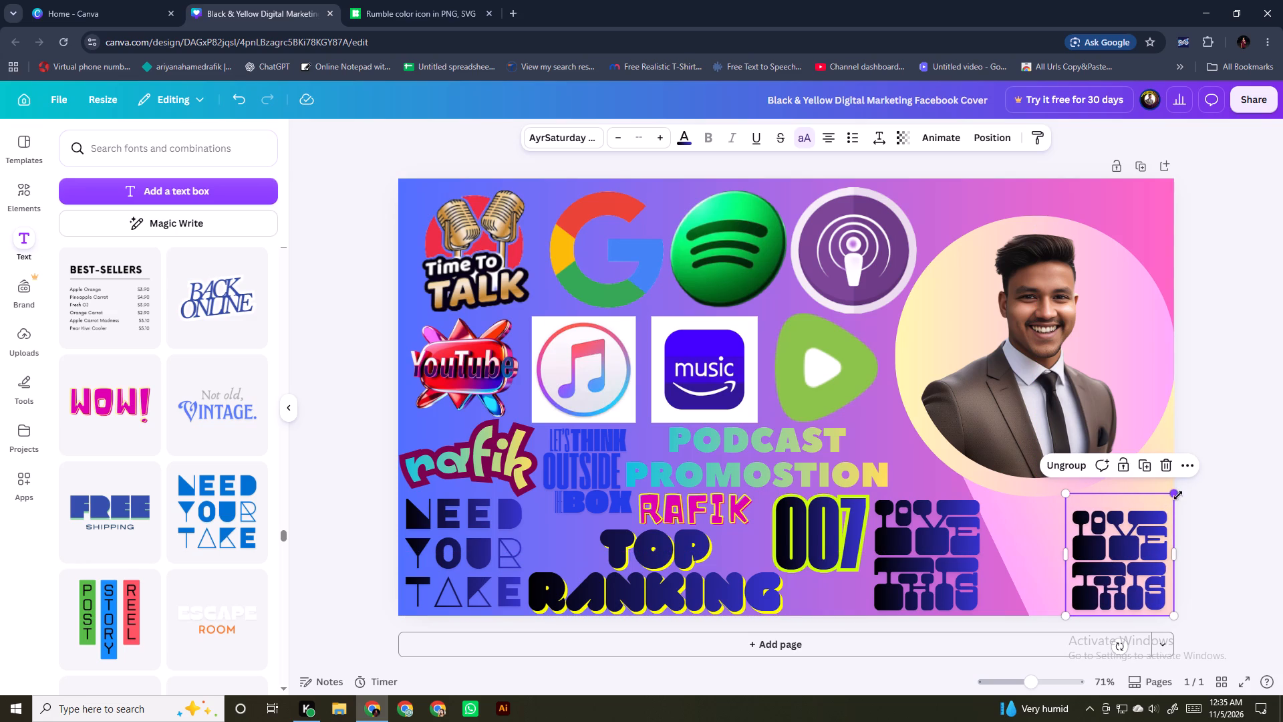
Enlarge the copied "LOVE THIS" group to about 244 × 275, nudge it left and down within the corner, and deselect it.
left_click_drag(1178, 495, 1182, 482)
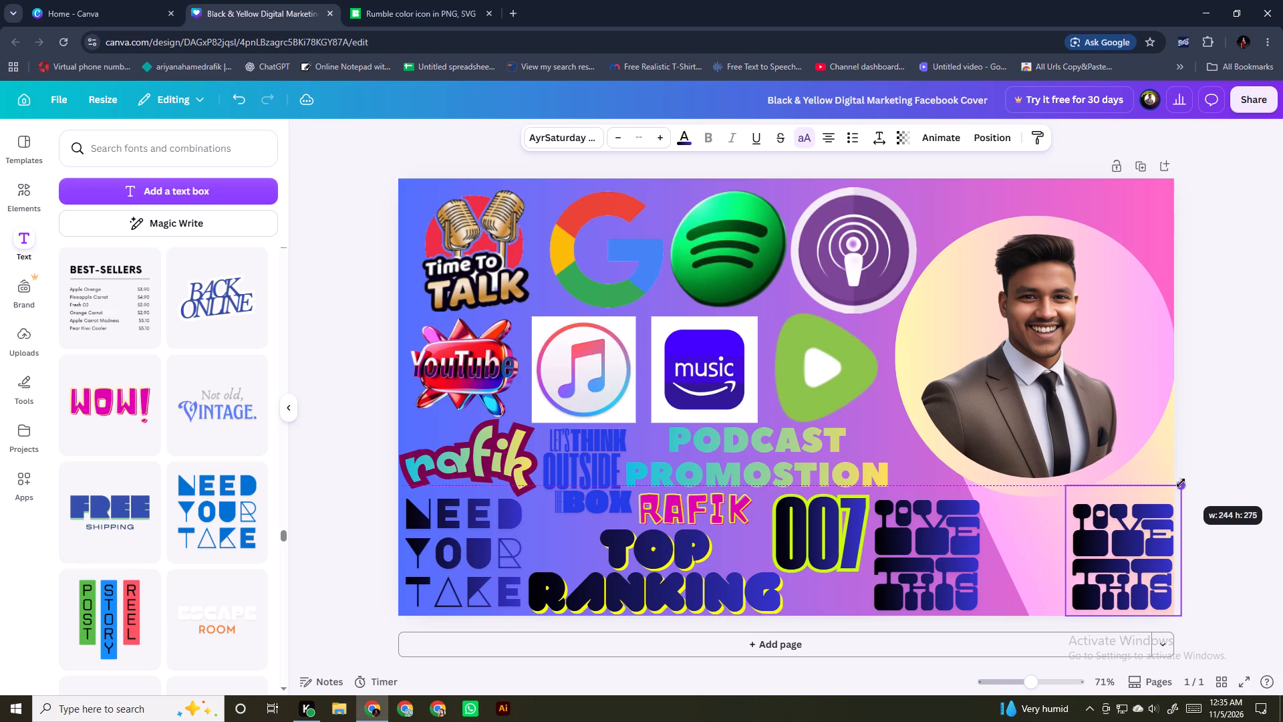
key("Left")
key("Left")
key("Left")
key("Left")
key("Down")
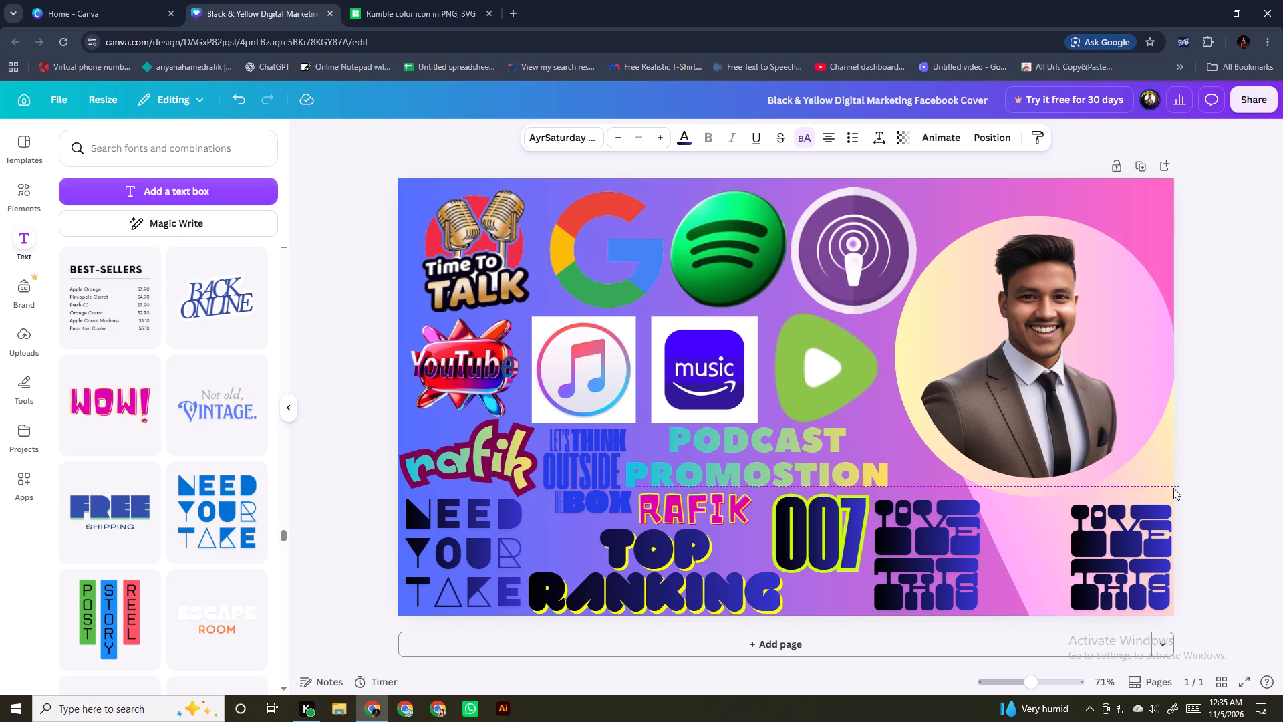
key("Down")
key("Down")
key("Down")
key("Down")
key("Down")
key("Down")
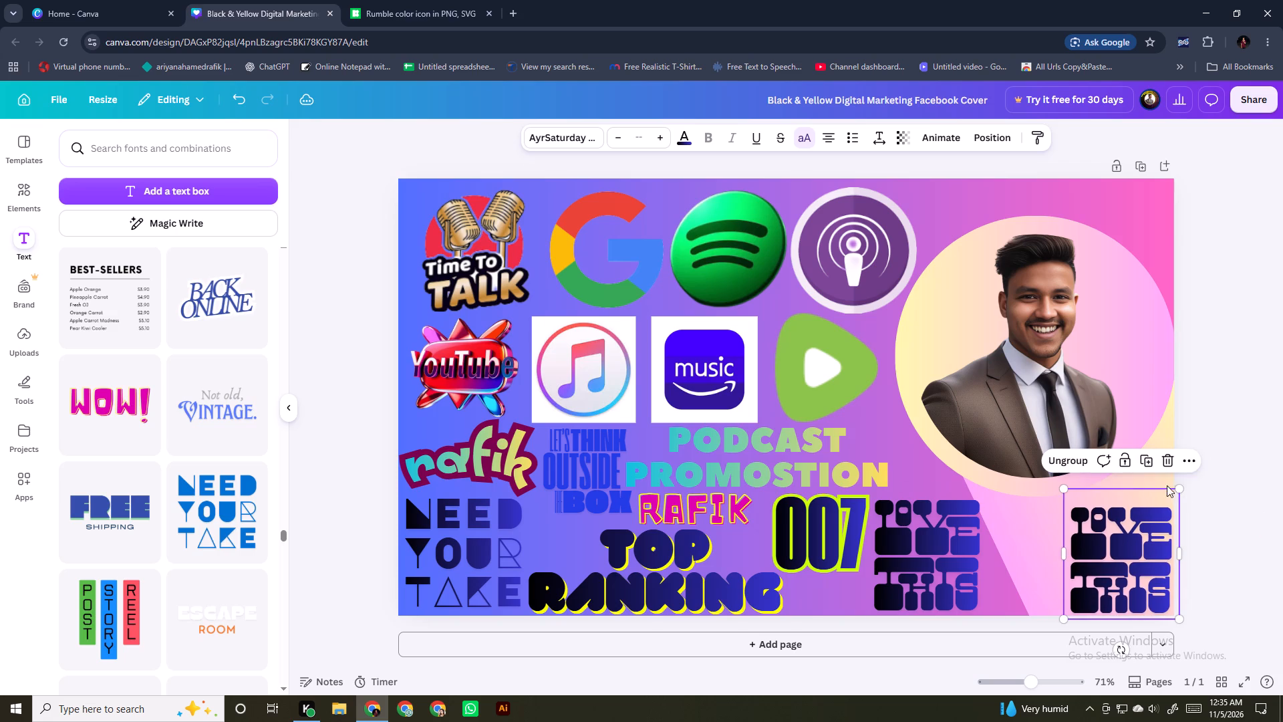
left_click(1256, 341)
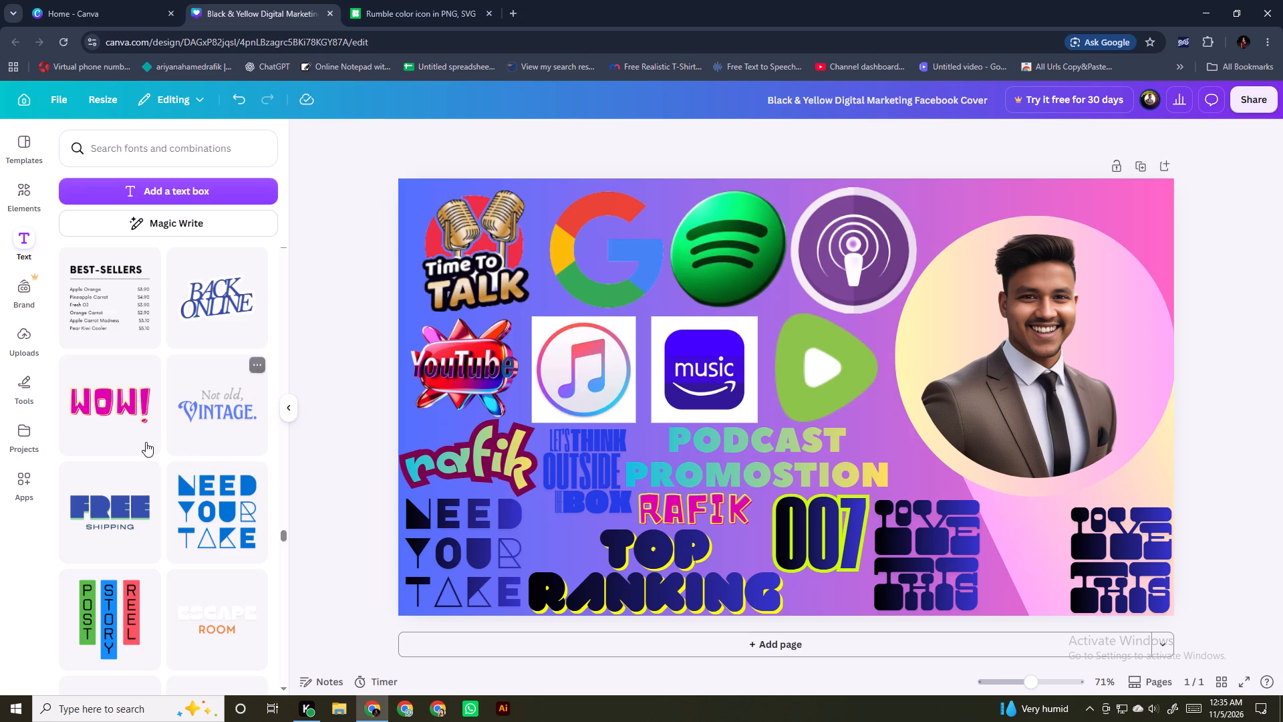
Browse the font combinations for another stylised text that could suit the cover.
scroll(168, 451, "down", 9)
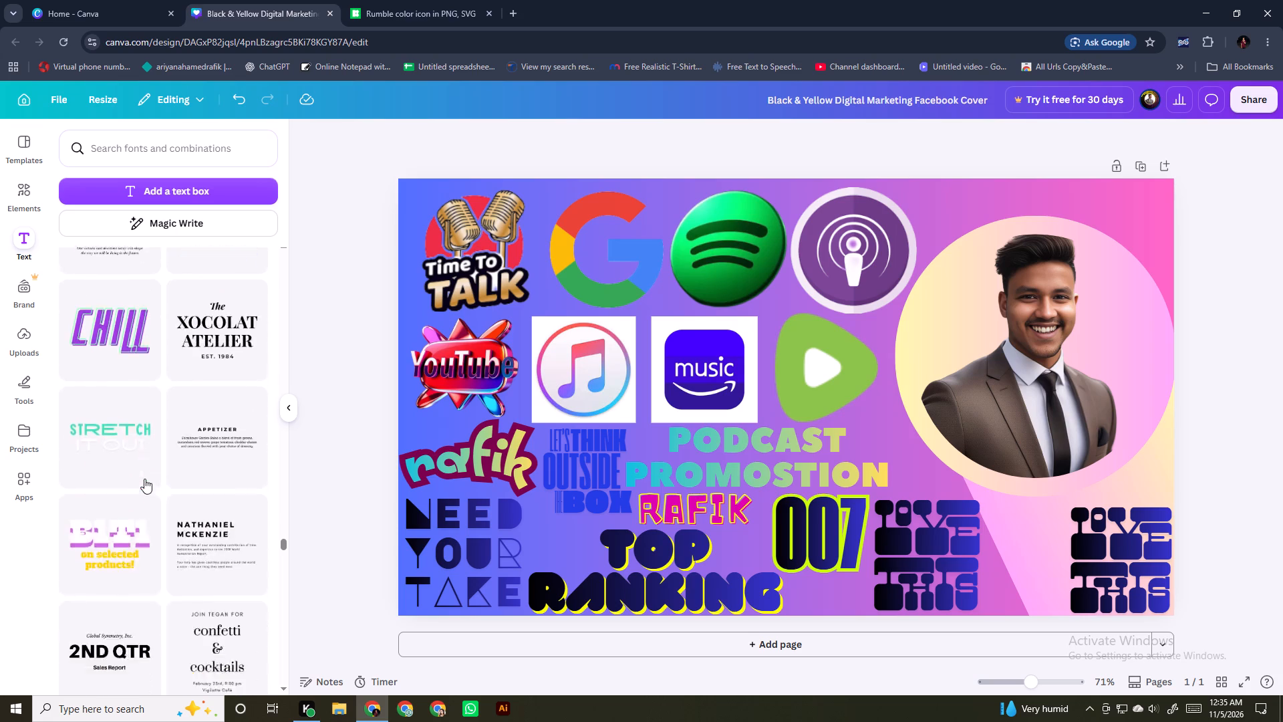
scroll(125, 450, "down", 13)
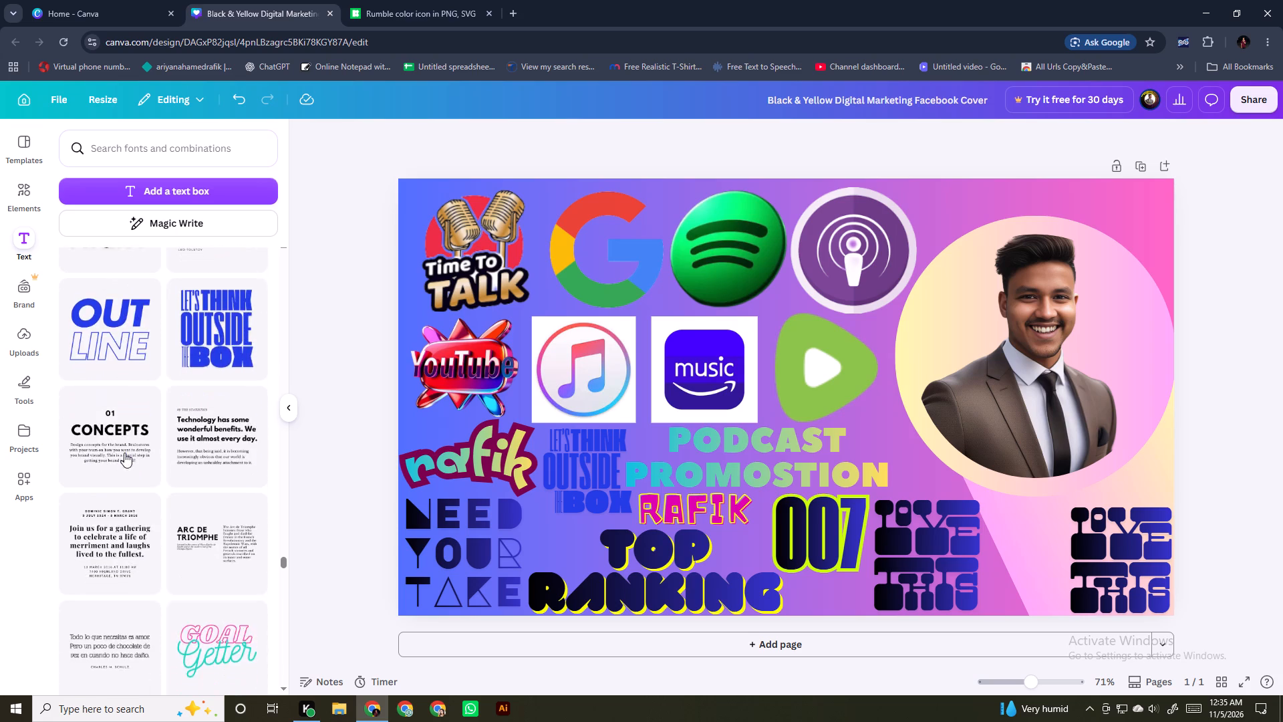
scroll(124, 453, "up", 1)
scroll(124, 453, "down", 8)
scroll(124, 453, "up", 2)
scroll(124, 452, "down", 6)
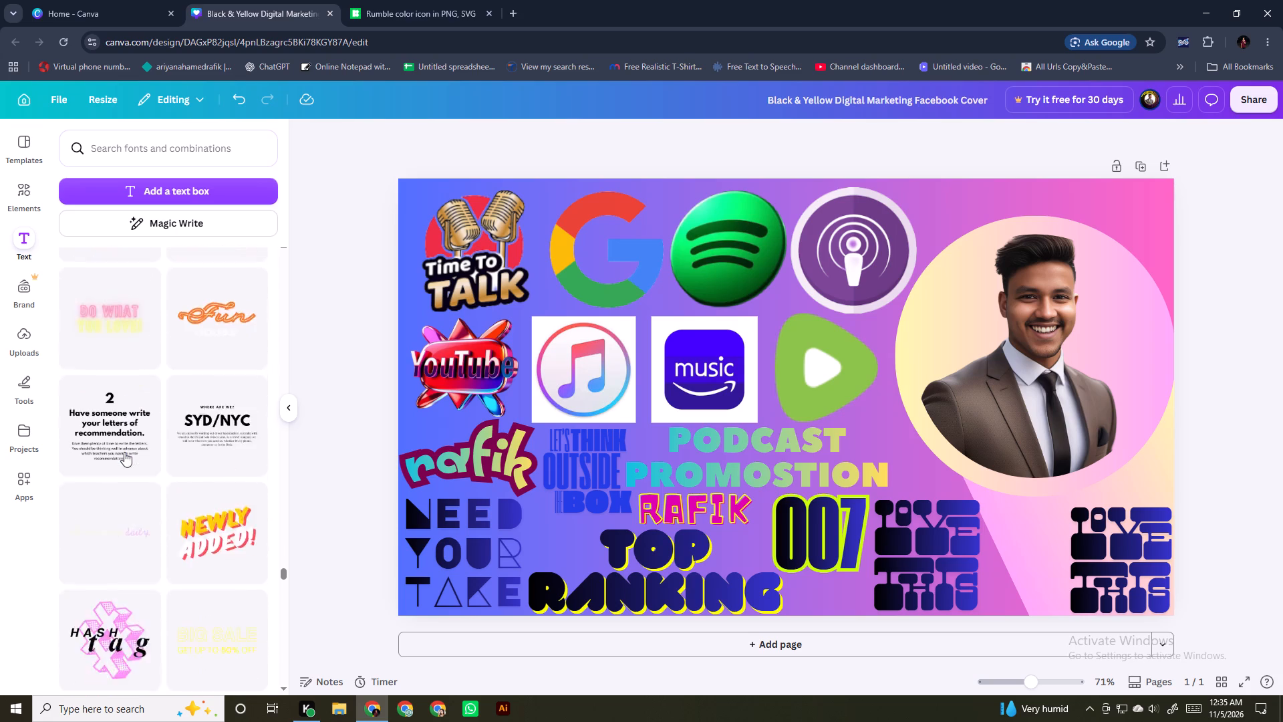
scroll(136, 456, "down", 11)
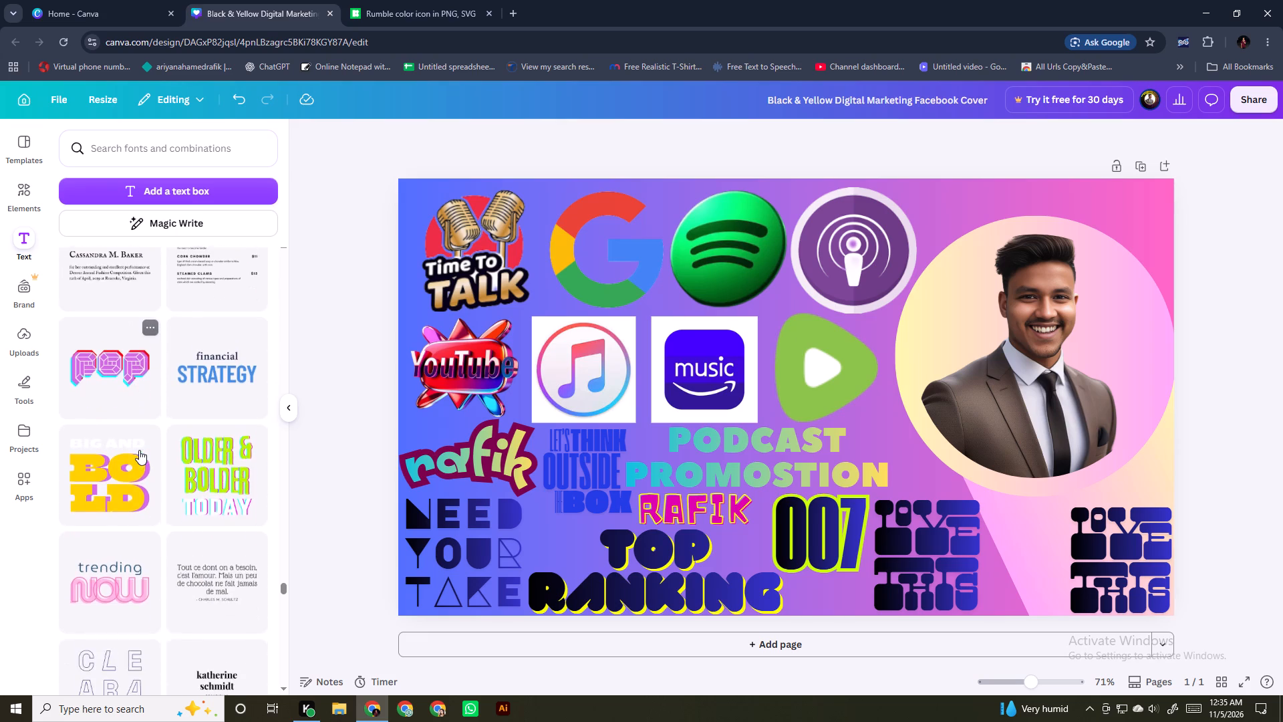
scroll(132, 447, "down", 8)
scroll(140, 445, "up", 7)
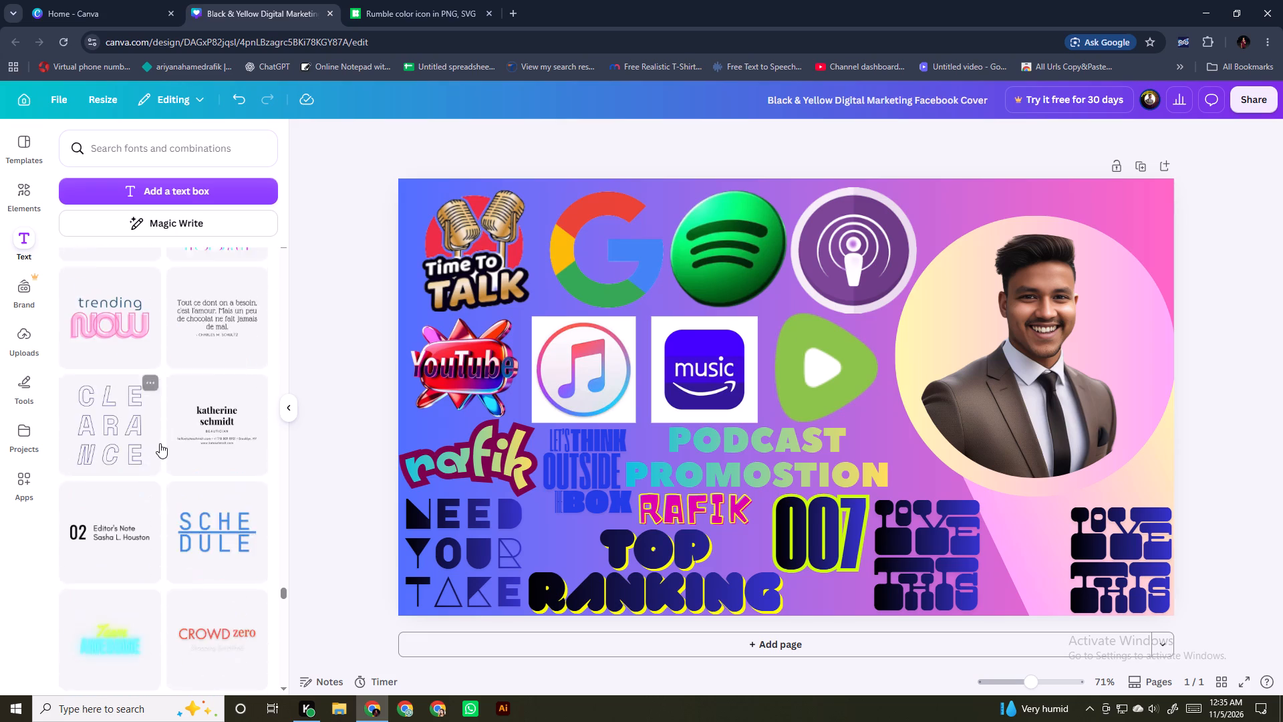
scroll(160, 443, "up", 5)
scroll(164, 443, "down", 3)
scroll(164, 443, "up", 18)
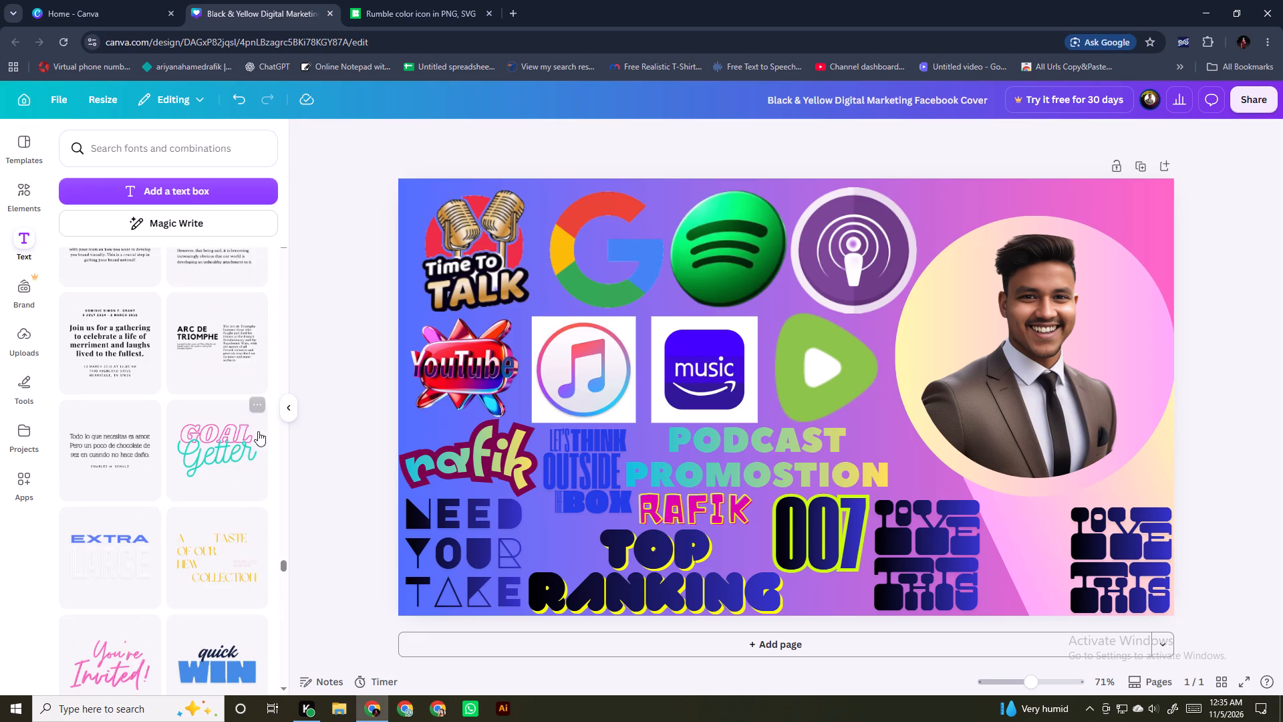
scroll(422, 401, "up", 3)
scroll(123, 314, "up", 4)
Add the recommended animated podcast microphone, shrink it, and place it between the two "LOVE THIS" texts below the portrait.
left_click(33, 197)
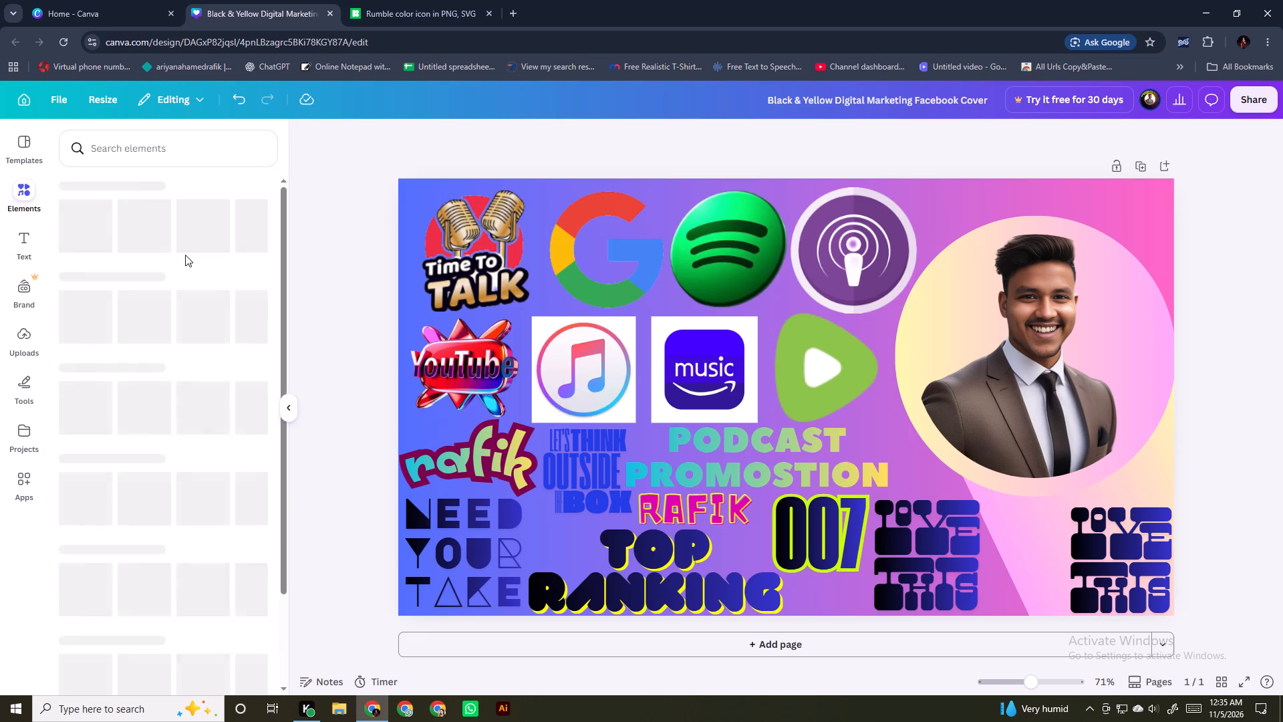
left_click(237, 324)
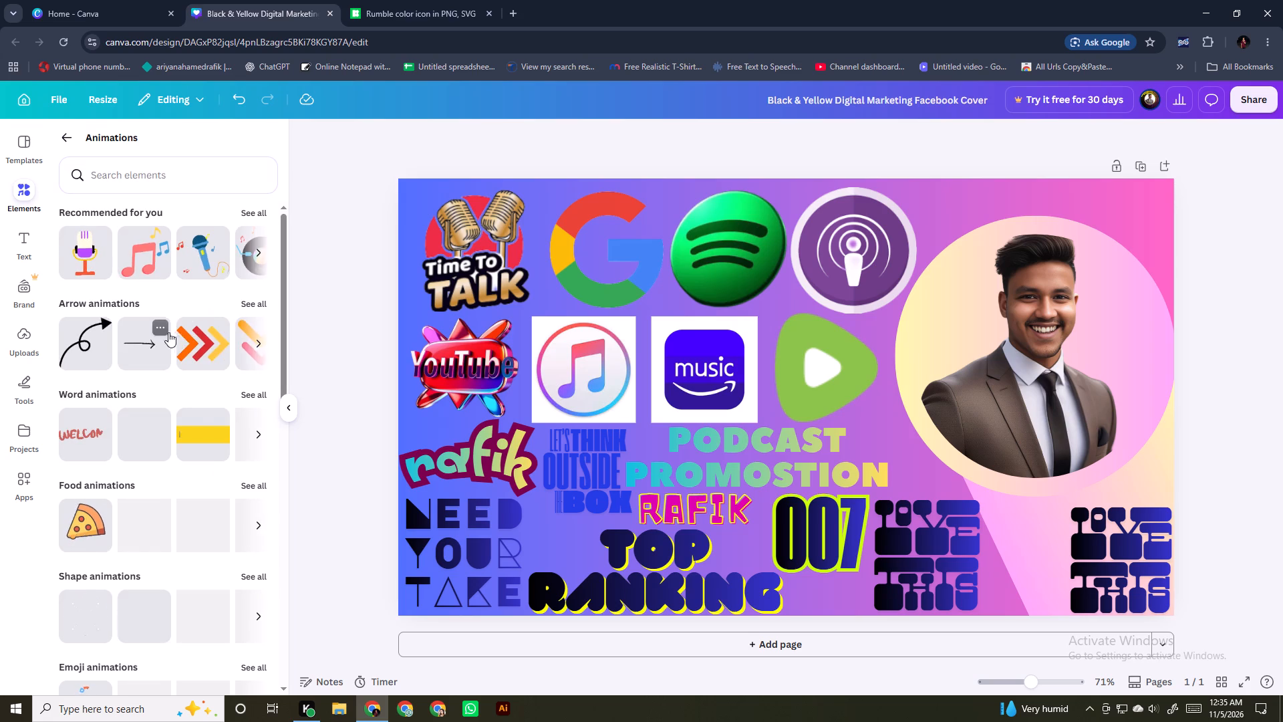
left_click(91, 263)
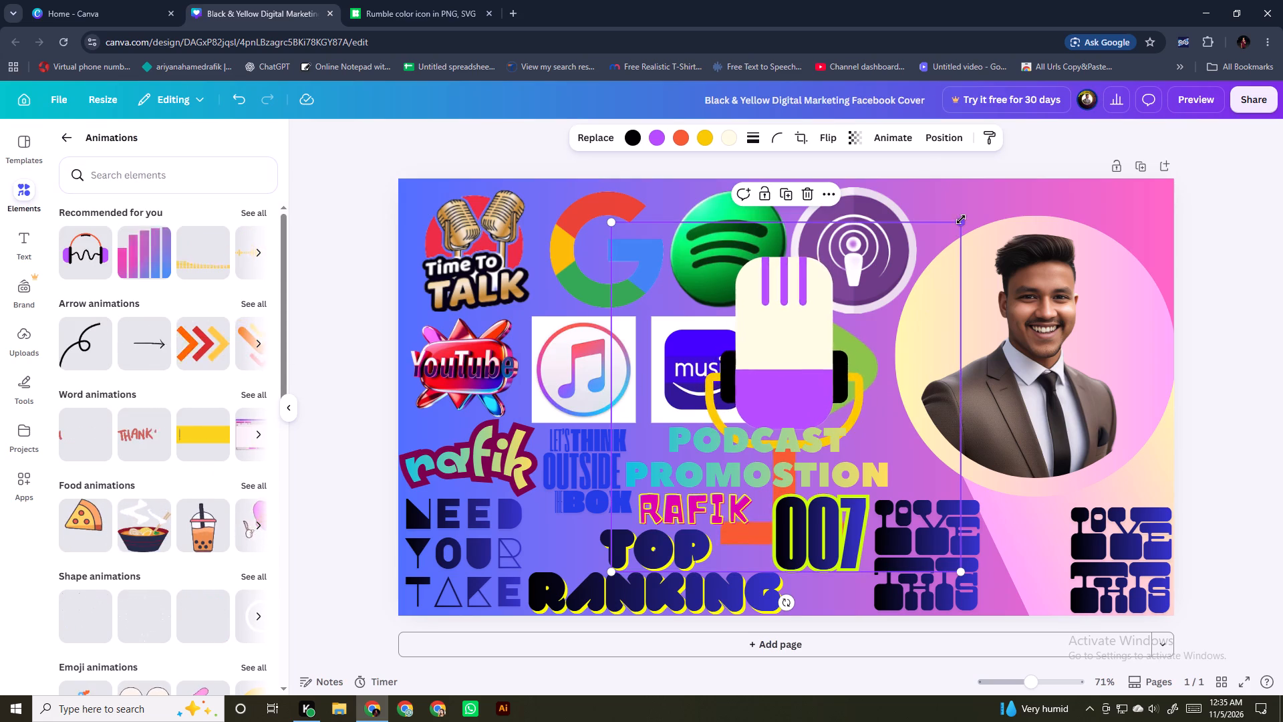
left_click_drag(961, 219, 744, 322)
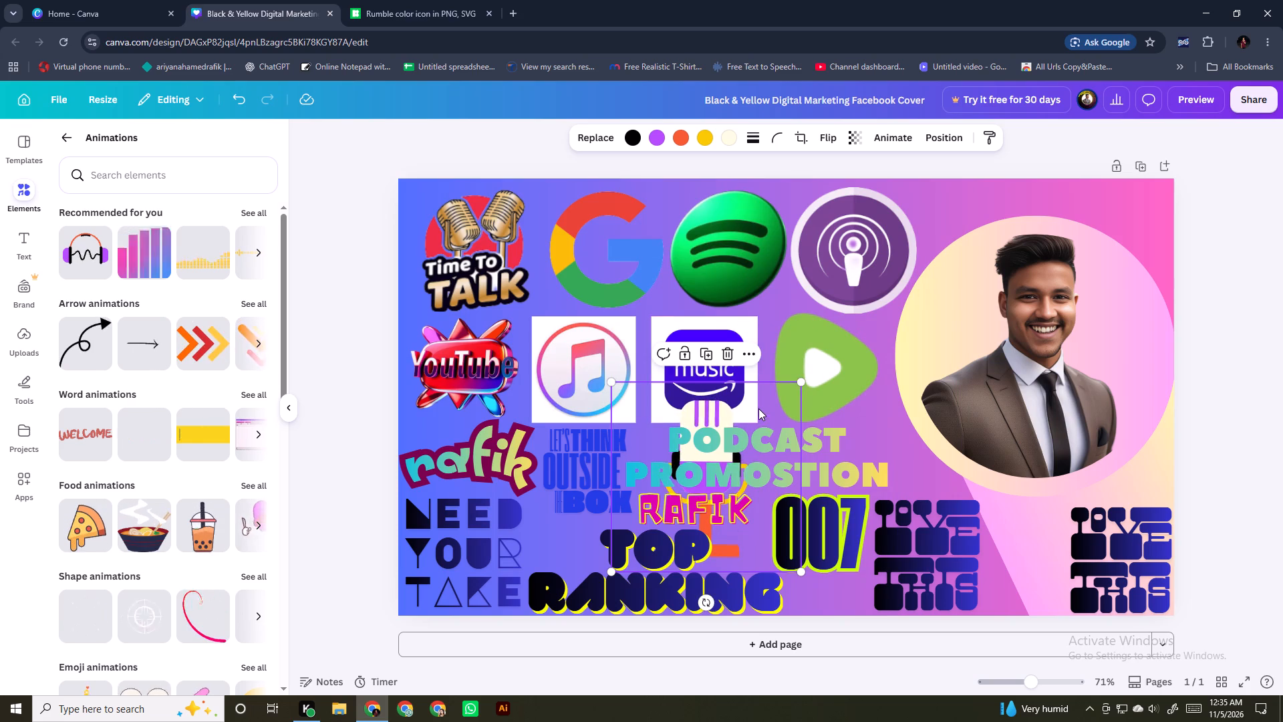
left_click_drag(758, 408, 923, 273)
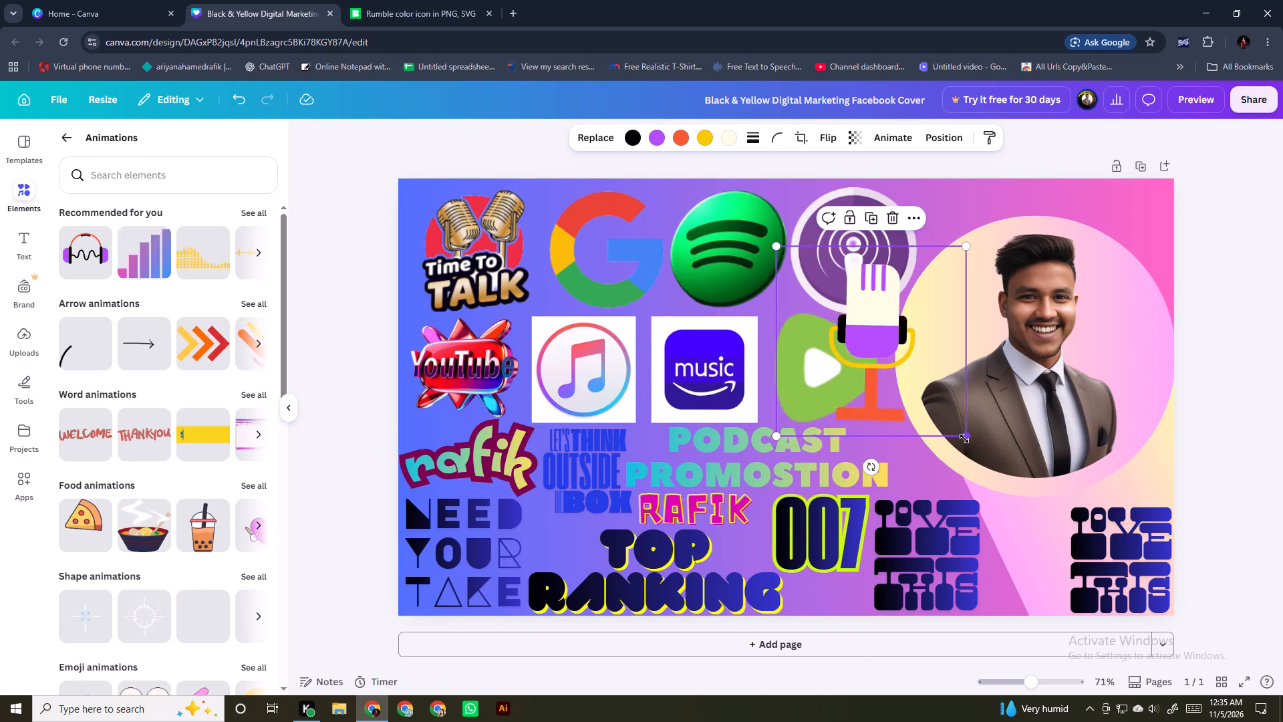
left_click_drag(964, 439, 863, 432)
left_click_drag(849, 316, 1087, 404)
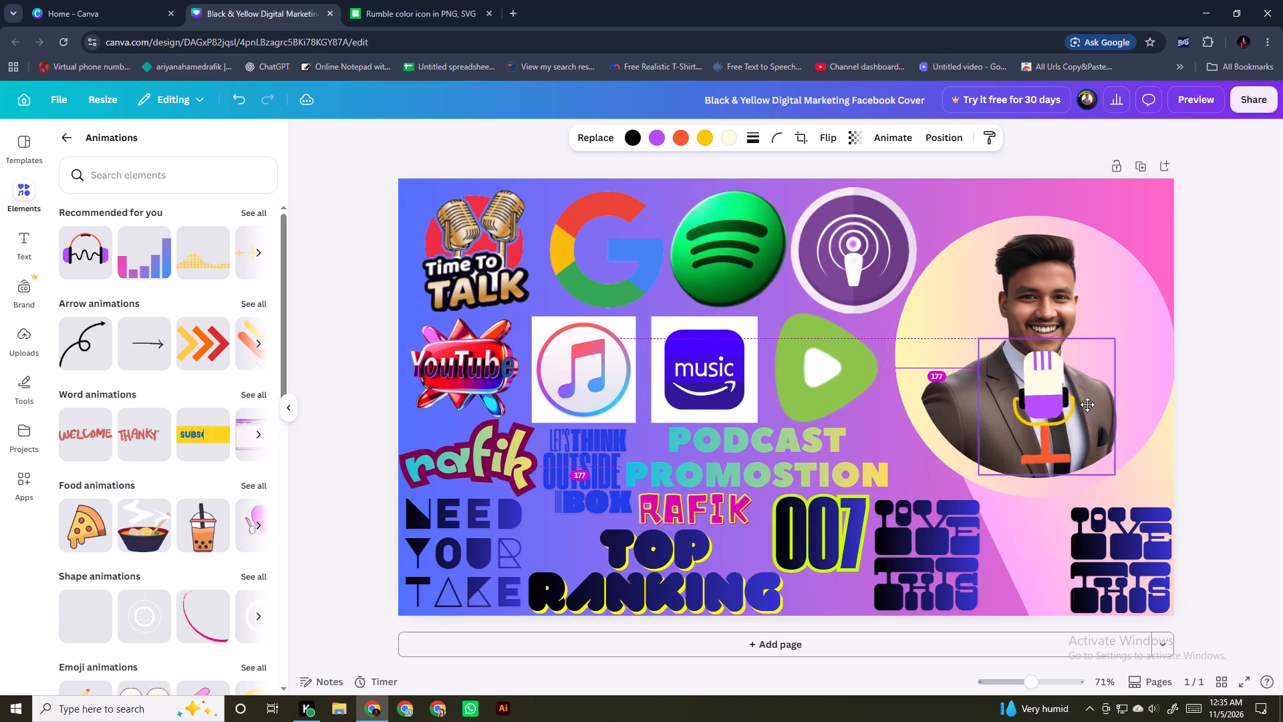
left_click_drag(1087, 404, 1032, 558)
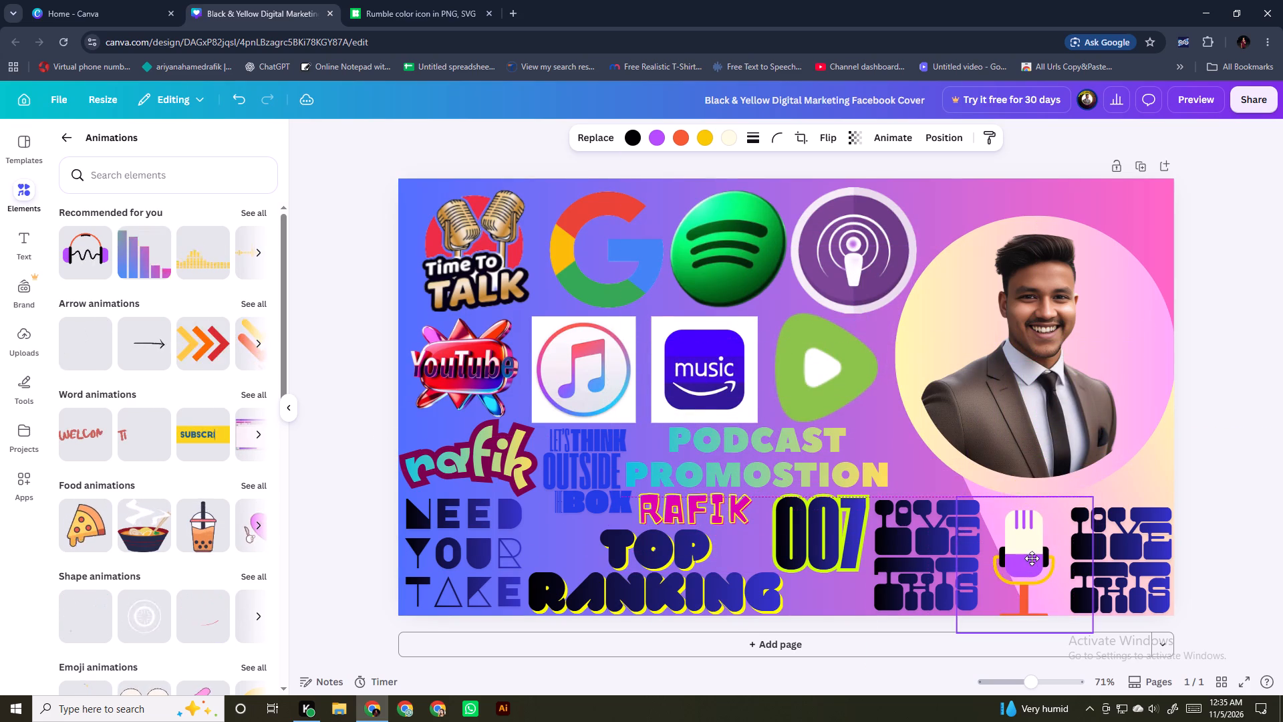
left_click_drag(1032, 558, 1031, 556)
left_click(1244, 402)
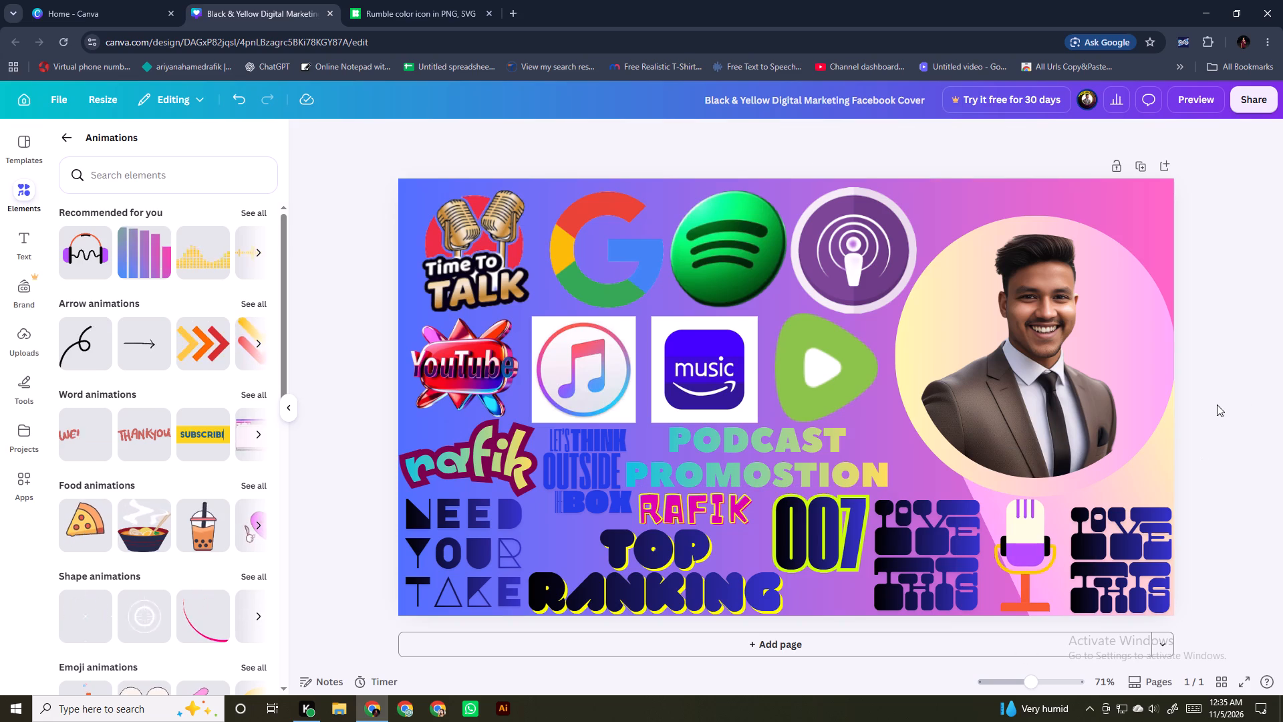
left_click(1026, 540)
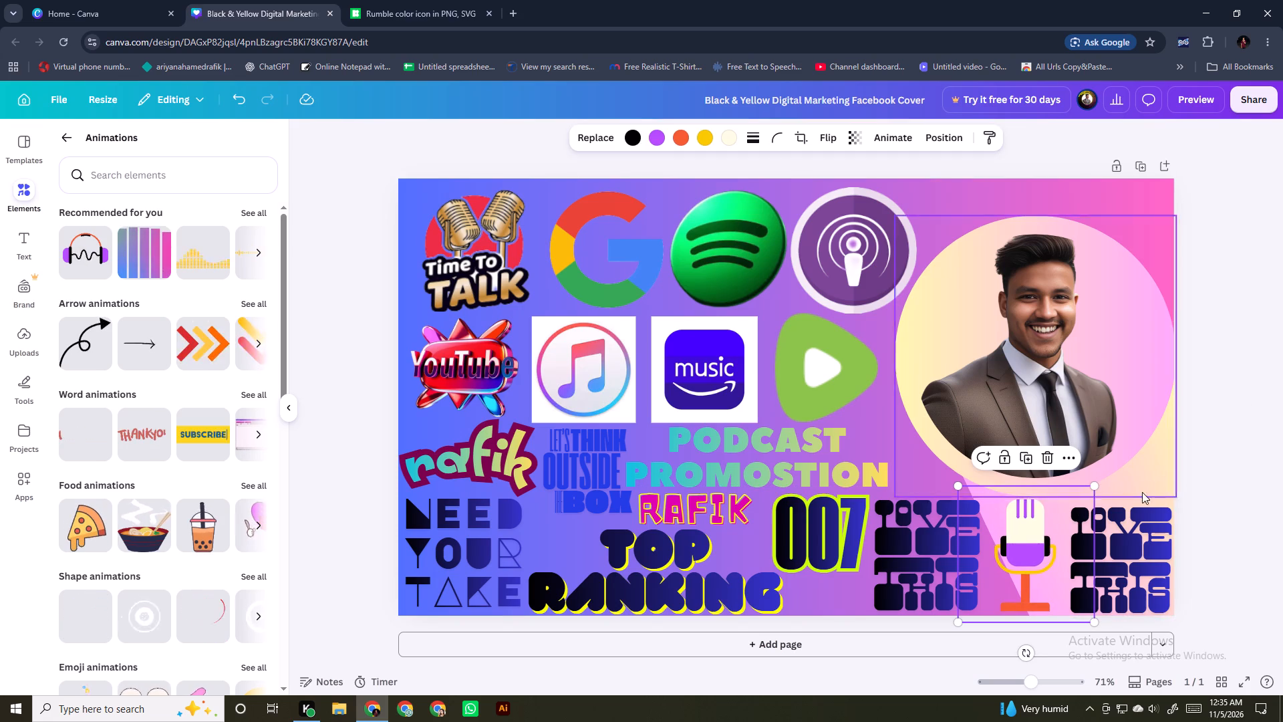
left_click(1257, 398)
Add the recommended animated headphones, shrink them, and place them over the portrait circle's left edge, below the podcast logo.
scroll(206, 326, "down", 2)
scroll(168, 325, "up", 3)
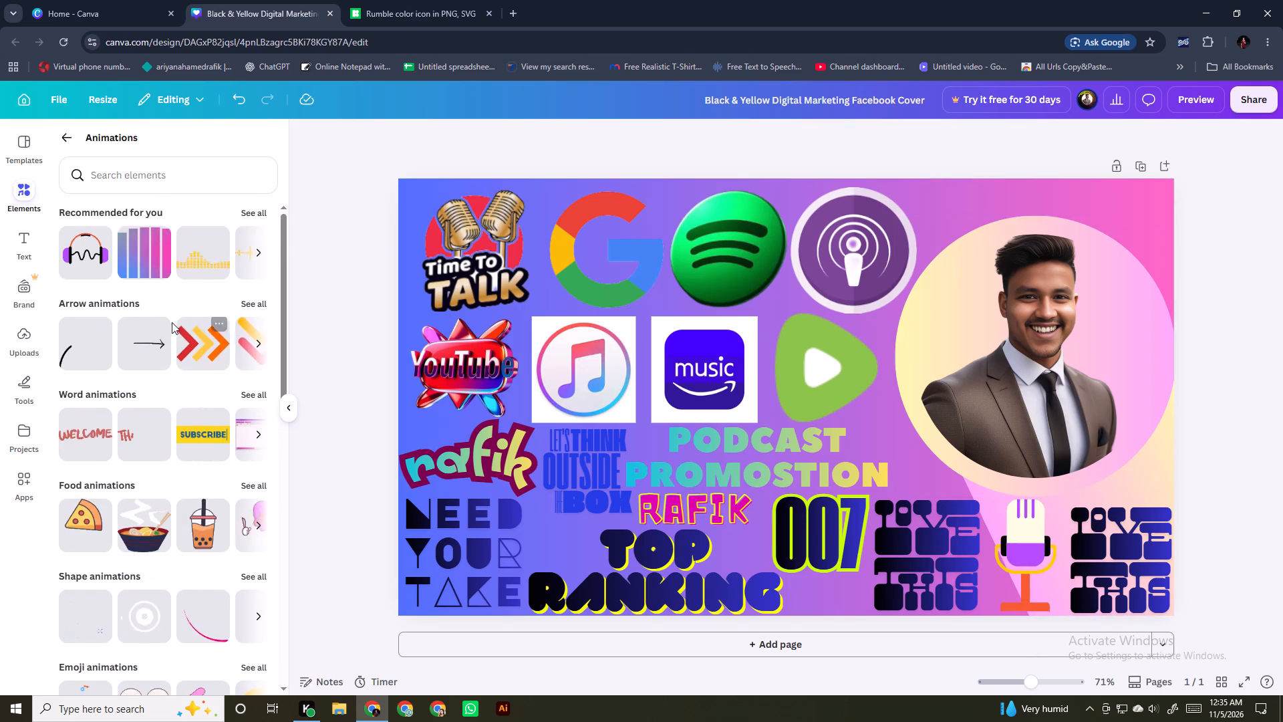
scroll(172, 322, "up", 2)
scroll(147, 285, "down", 1)
scroll(106, 294, "up", 2)
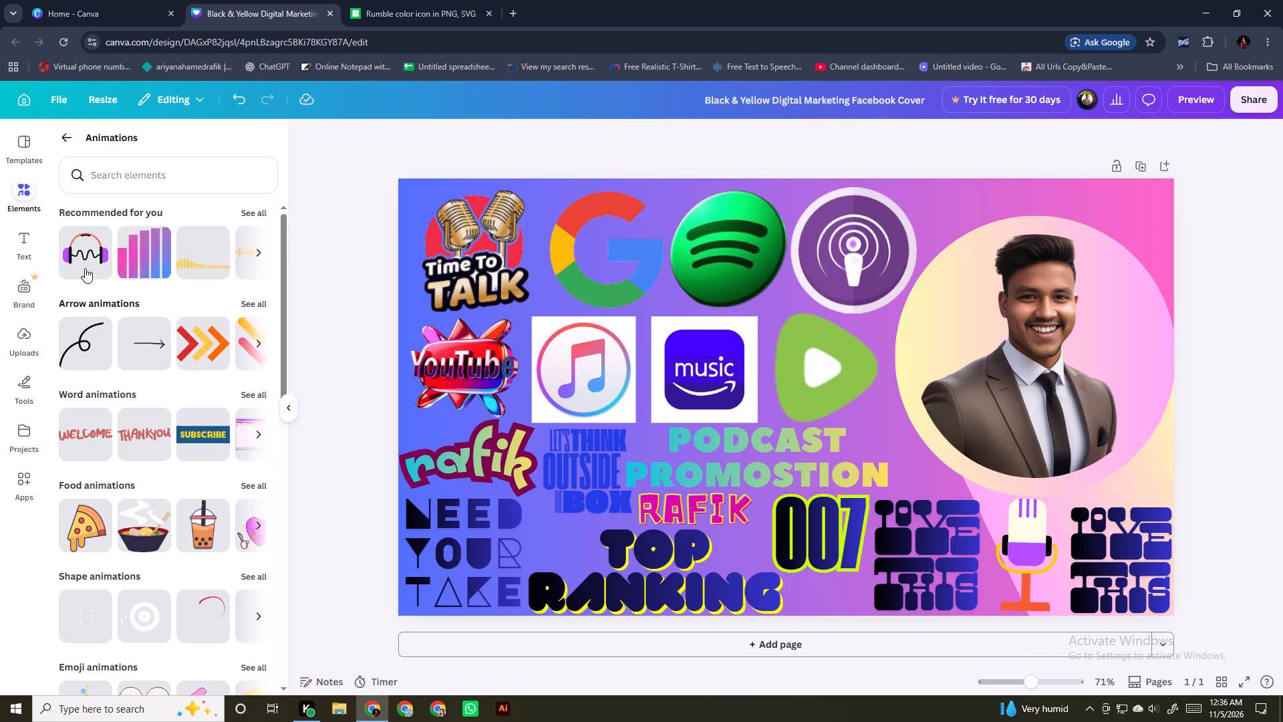
left_click(84, 258)
left_click_drag(959, 221, 899, 249)
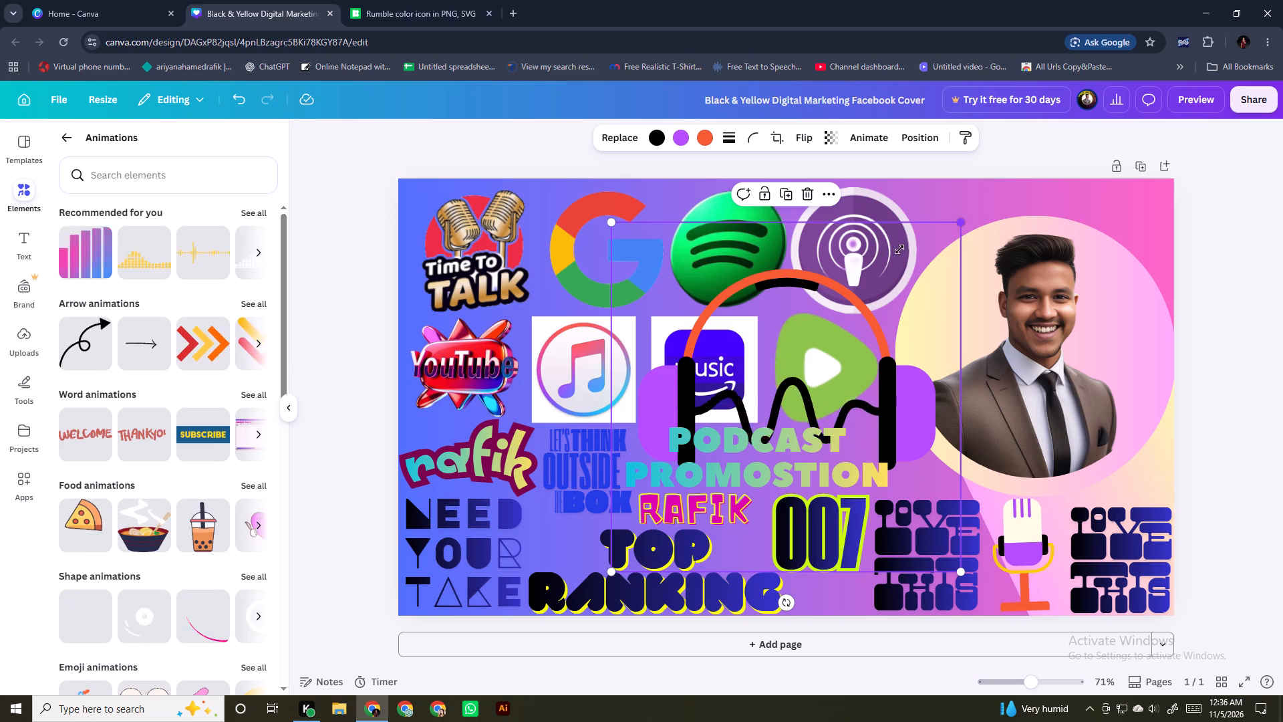
left_click_drag(899, 249, 724, 338)
left_click_drag(655, 412, 905, 247)
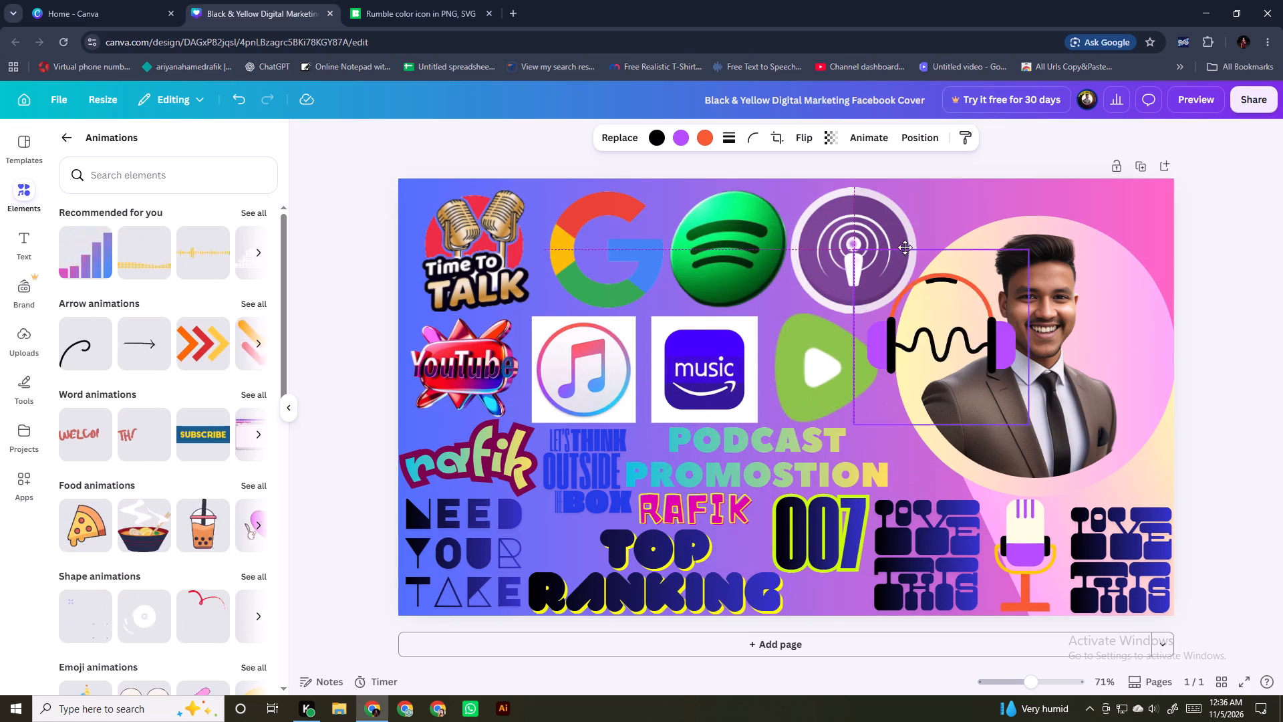
left_click_drag(905, 247, 905, 245)
left_click_drag(1040, 228, 988, 265)
left_click_drag(937, 336, 978, 220)
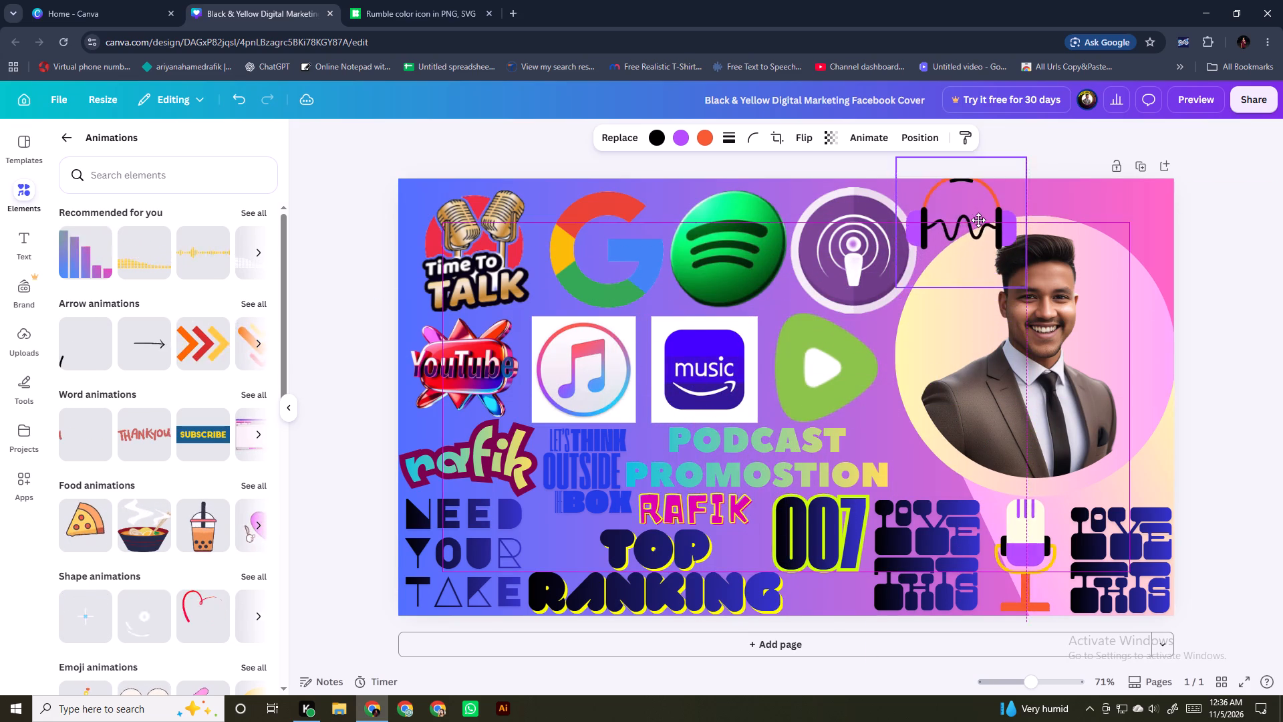
left_click_drag(978, 220, 937, 322)
left_click_drag(992, 259, 992, 260)
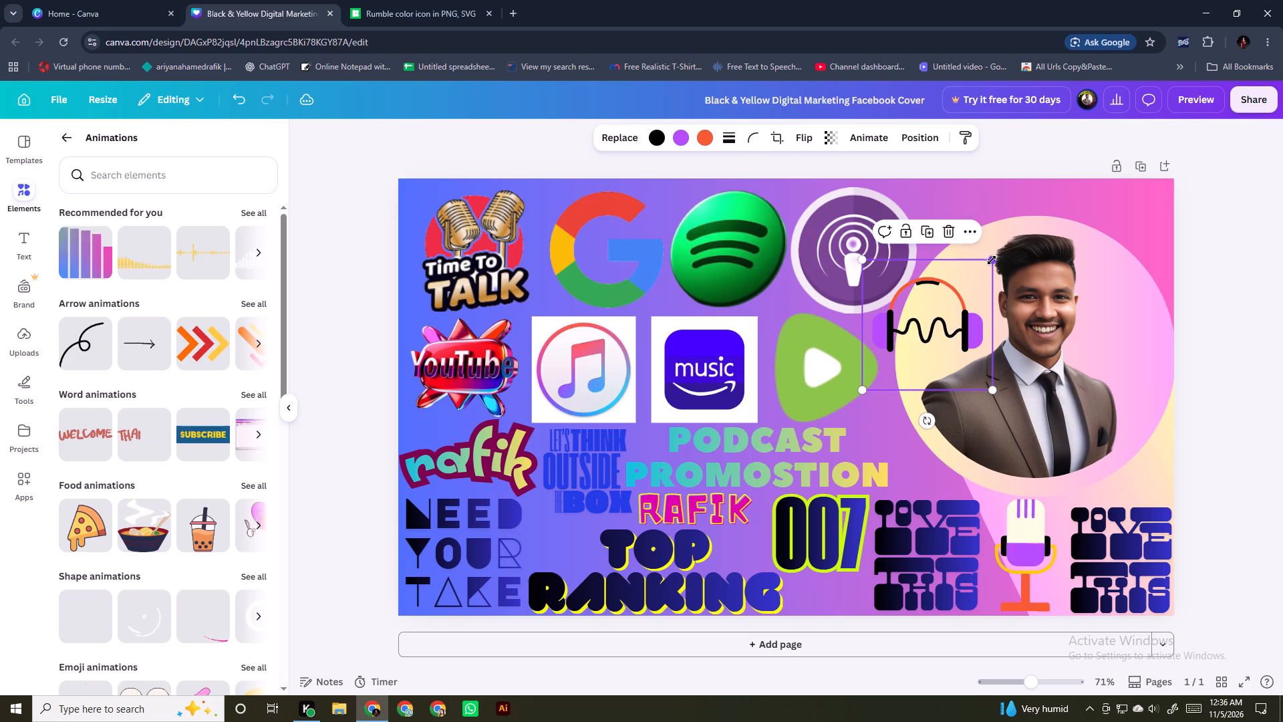
left_click_drag(992, 260, 969, 286)
left_click_drag(925, 332, 929, 328)
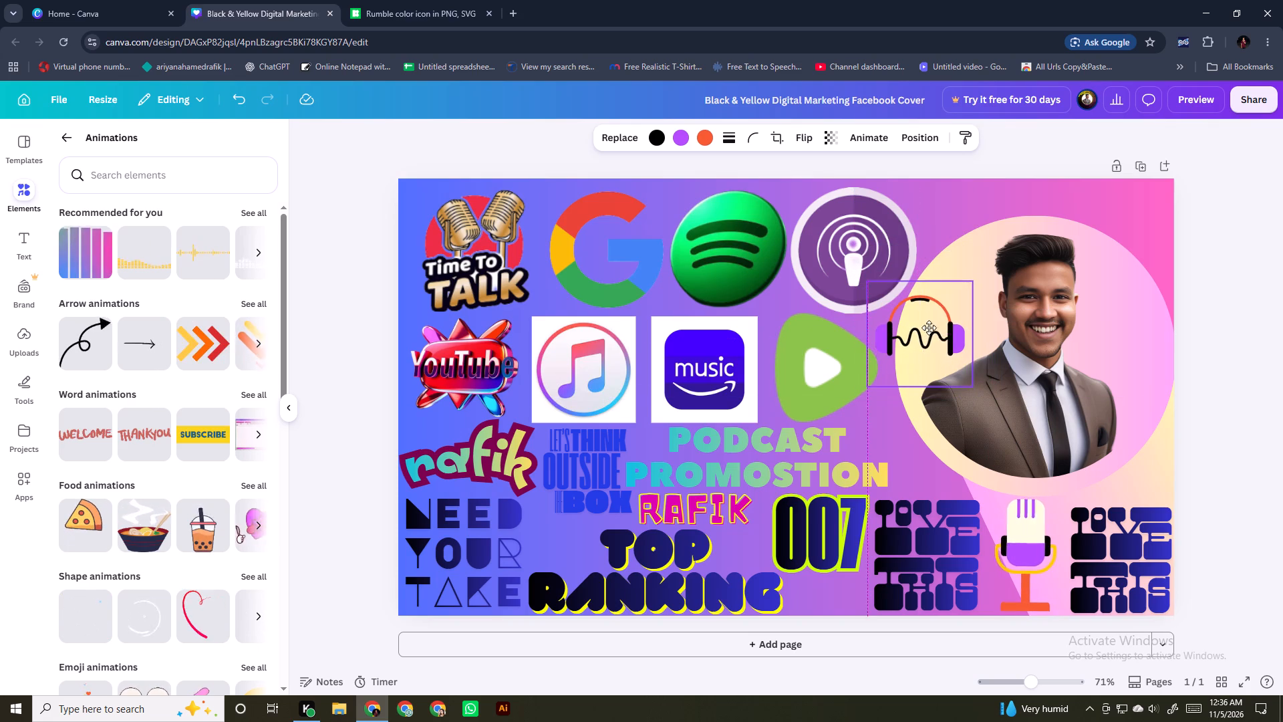
left_click_drag(929, 328, 934, 324)
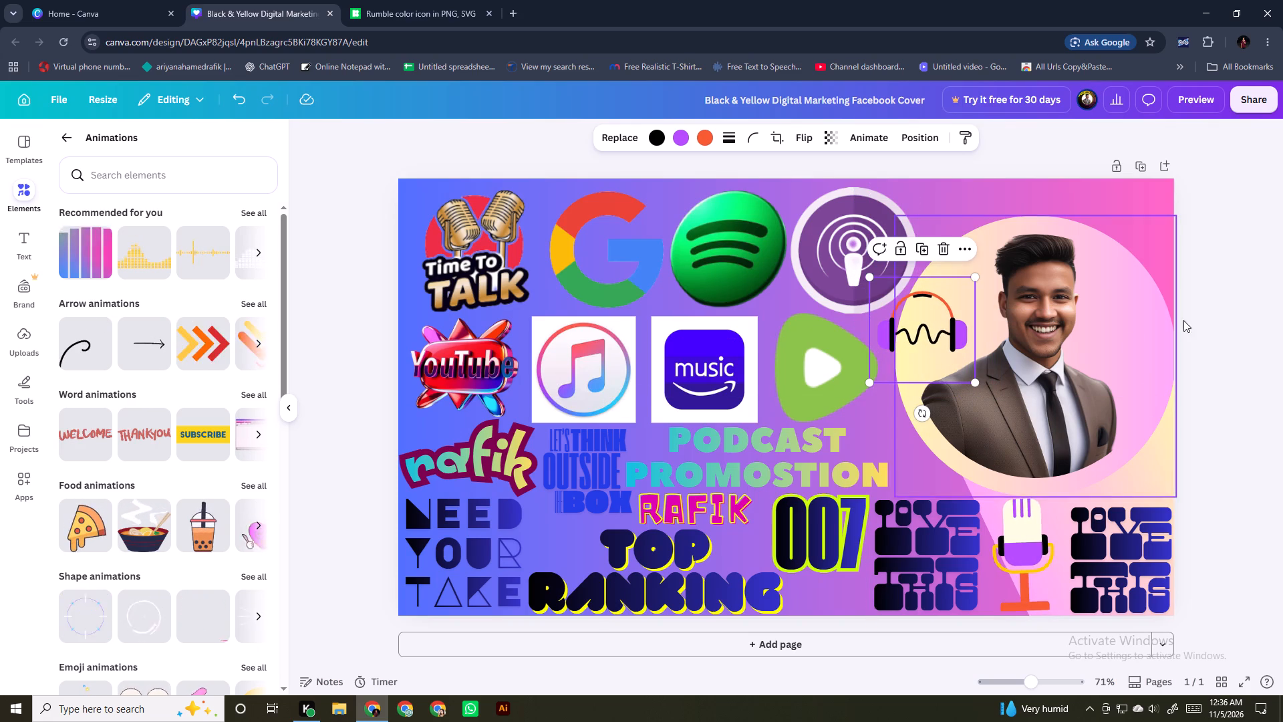
left_click(1231, 300)
Nudge the headphones slightly down and left along the portrait circle's edge, beside the green play logo, and deselect them.
left_click(946, 338)
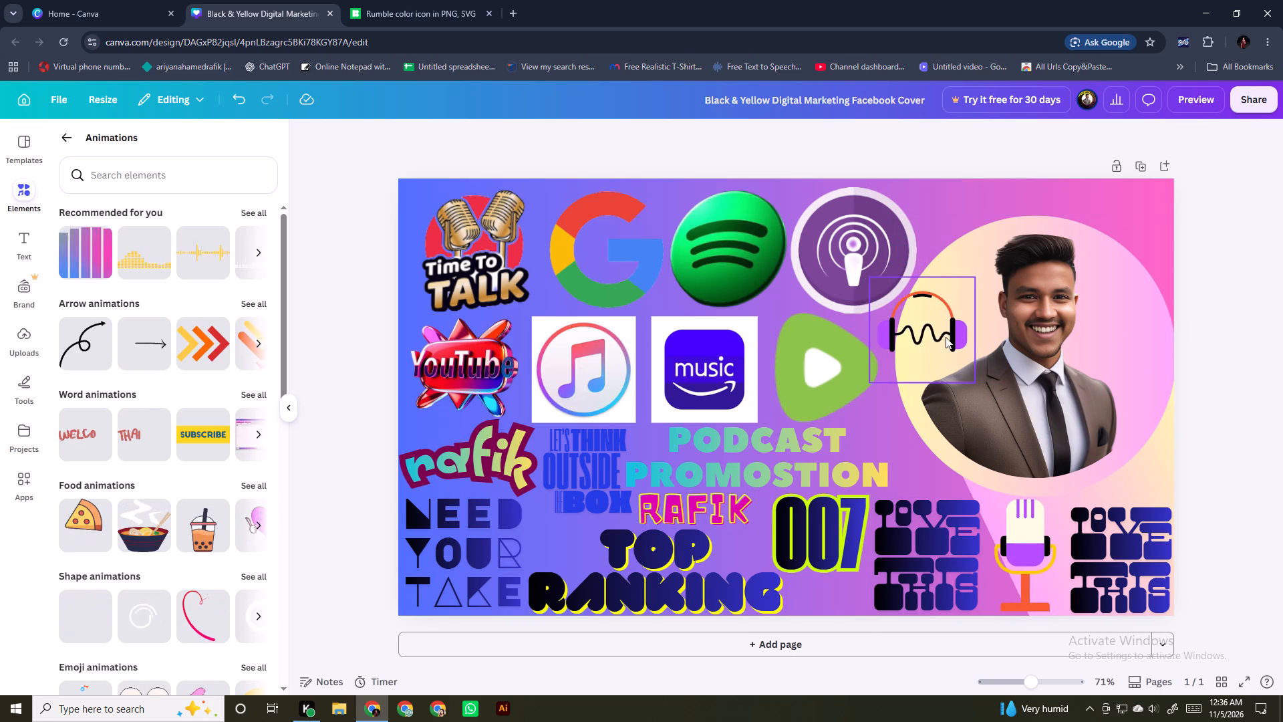
key("Right")
key("Down")
key("Down")
key("Down")
key("Down")
key("Down")
key("Down")
key("Down")
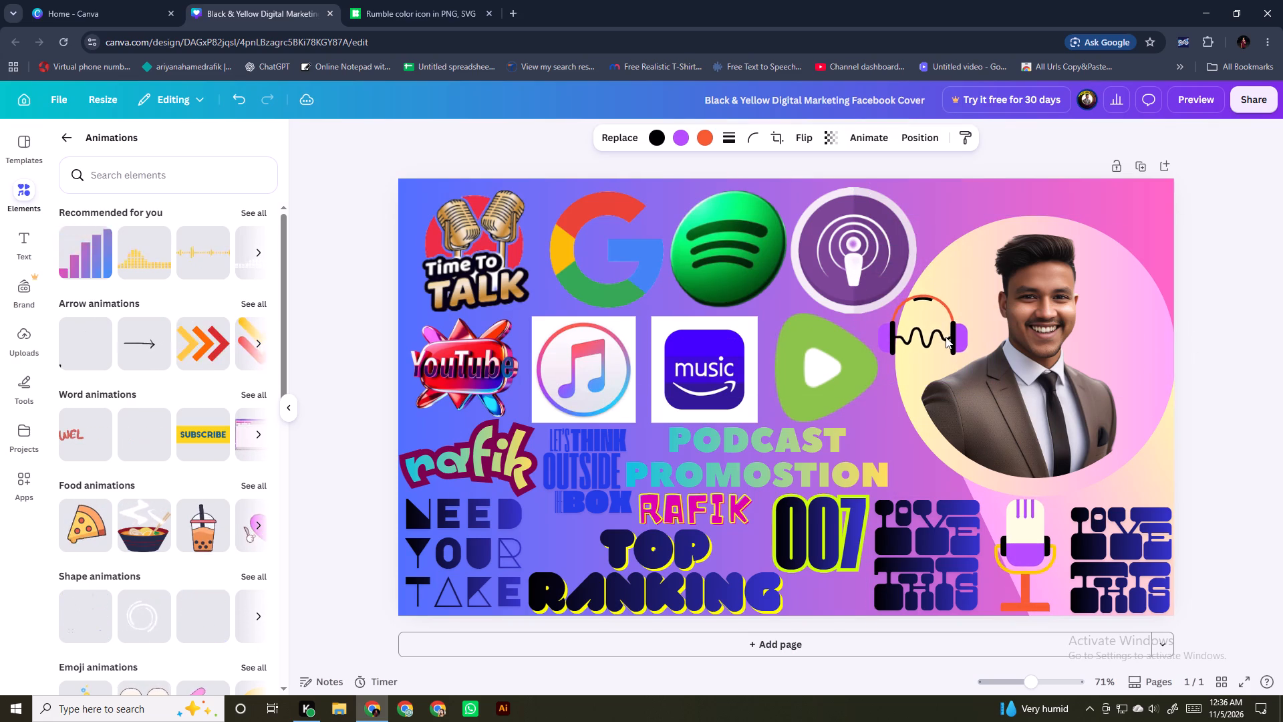
key("Down")
key("Down")
key("Down")
key("Down")
key("Left")
key("Left")
key("Left")
key("Down")
key("Down")
key("Down")
key("Down")
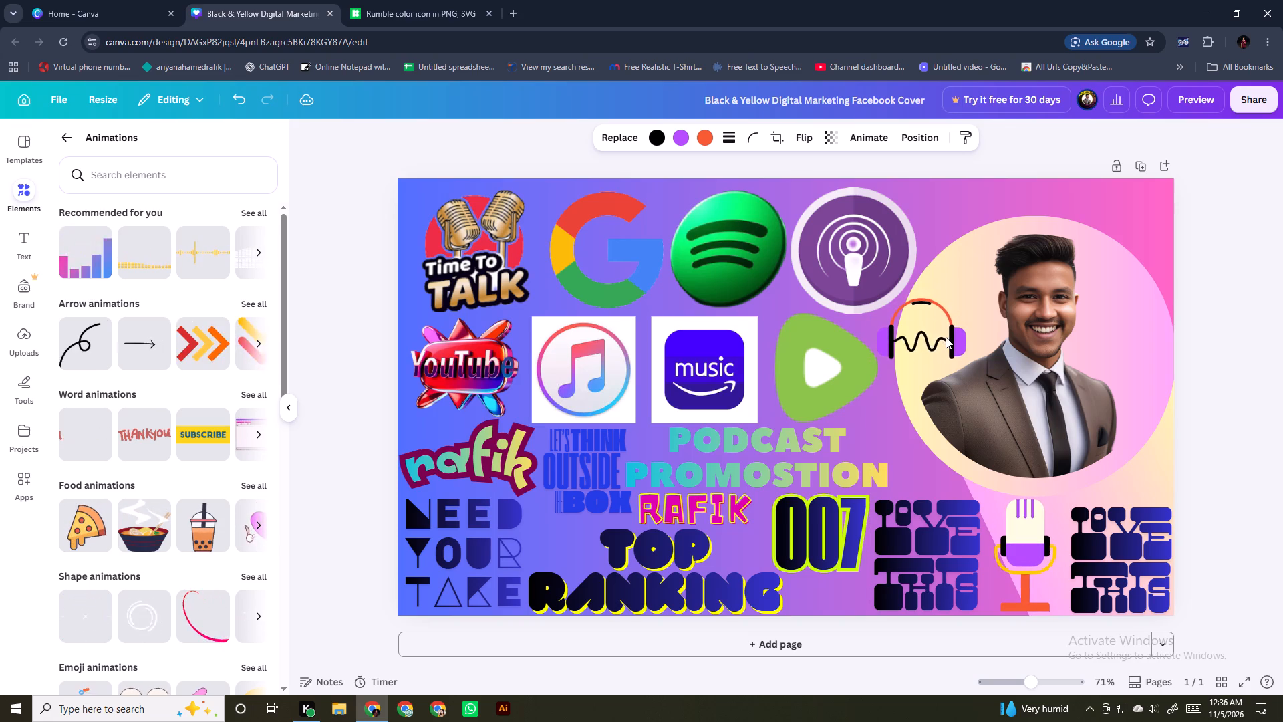
key("Up")
key("Down")
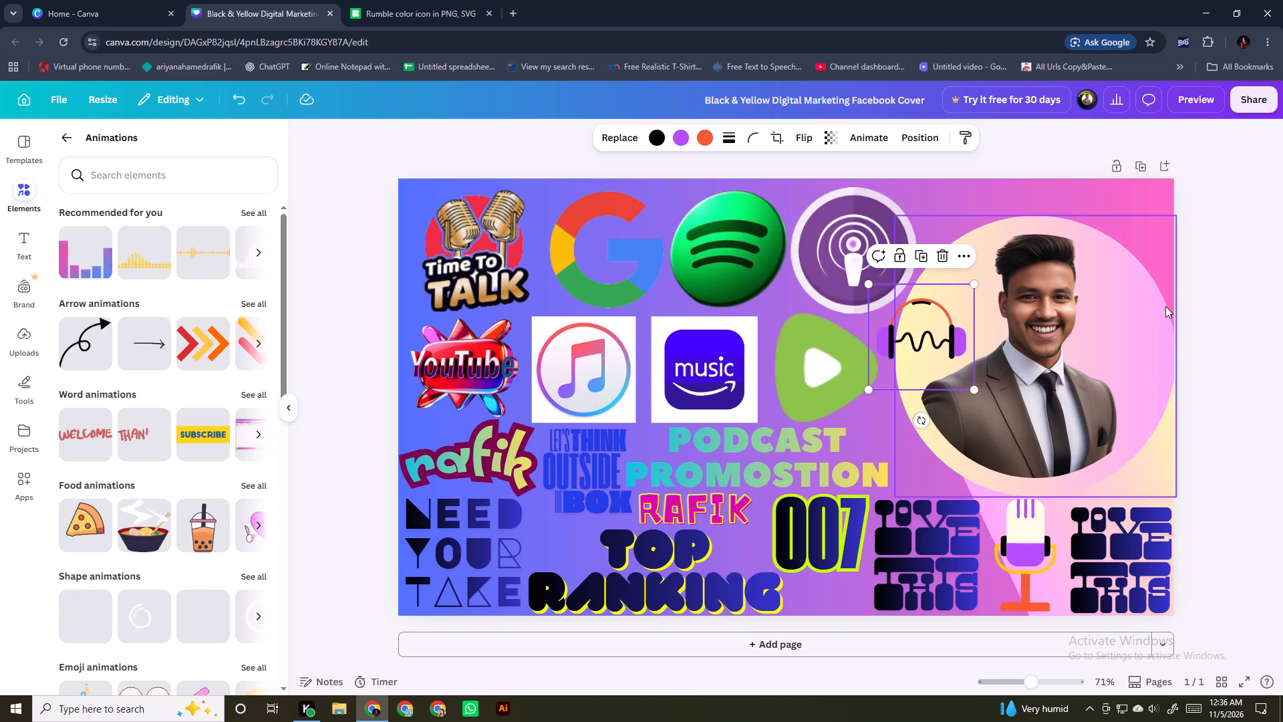
left_click(1243, 289)
Browse the animation categories and trending animations for another graphic that could suit the podcast cover.
scroll(45, 467, "down", 4)
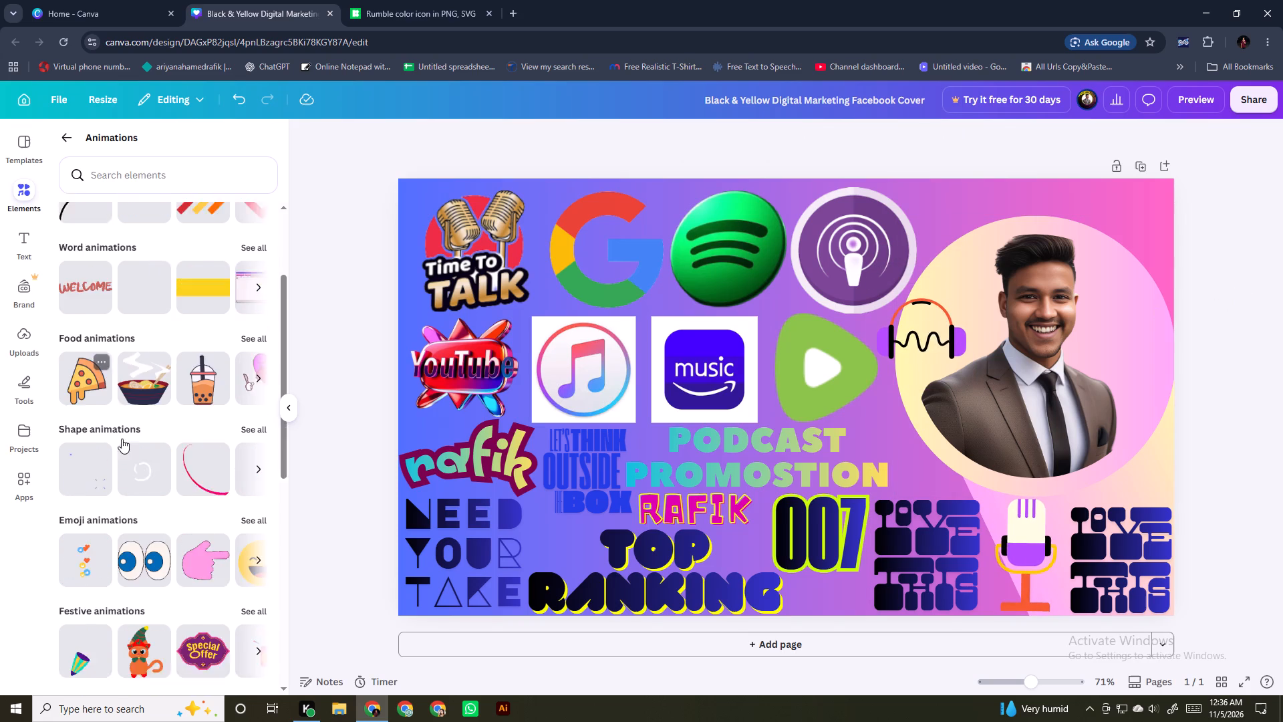
scroll(122, 439, "down", 4)
scroll(138, 366, "down", 8)
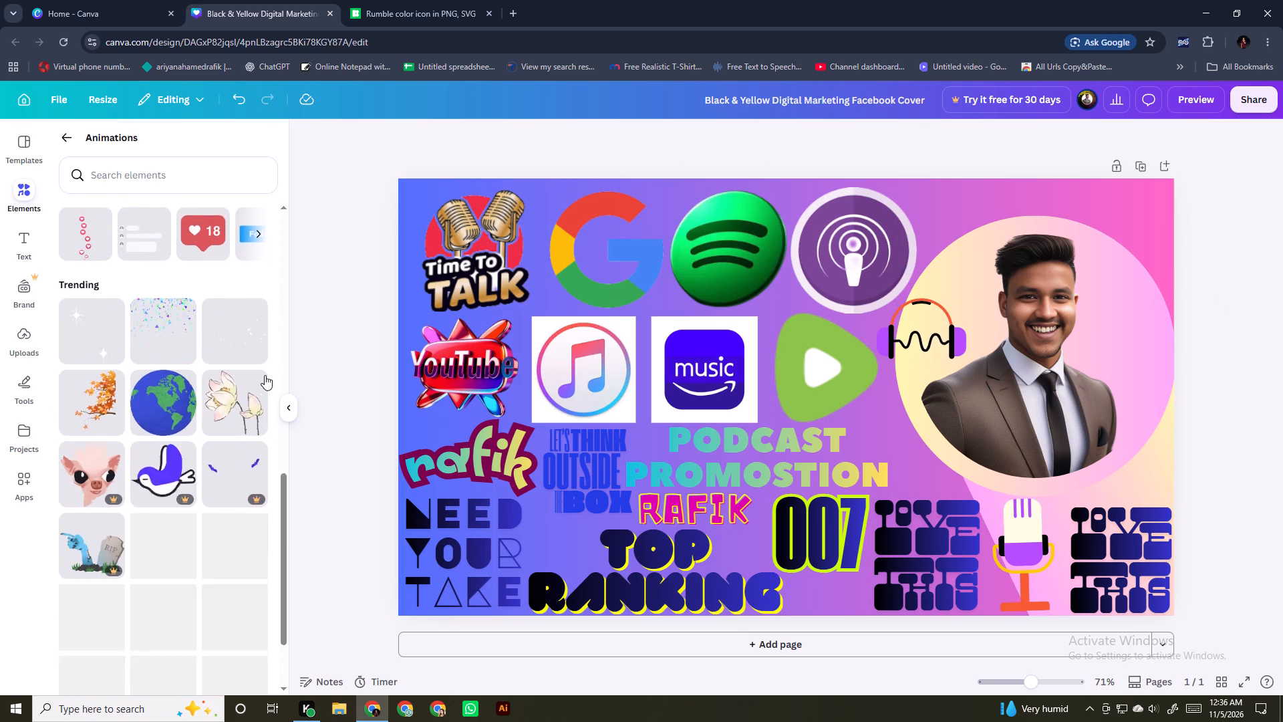
scroll(265, 375, "down", 2)
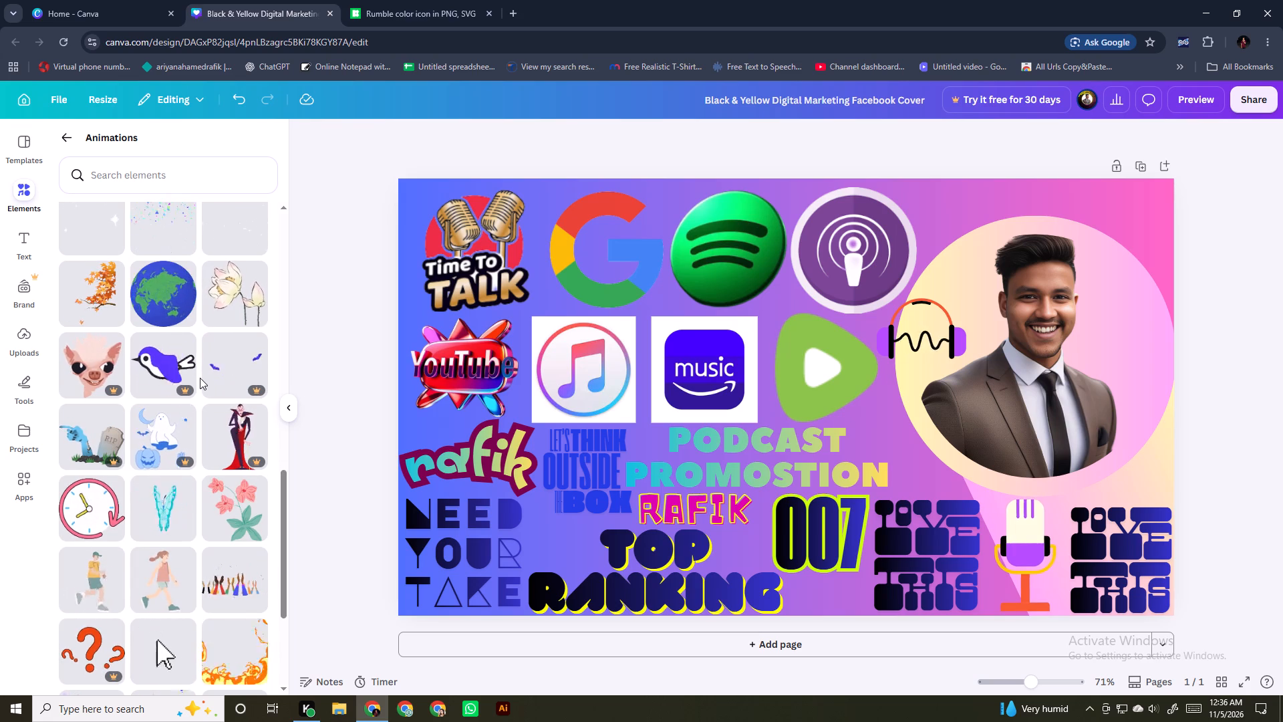
scroll(208, 390, "down", 3)
scroll(152, 395, "down", 3)
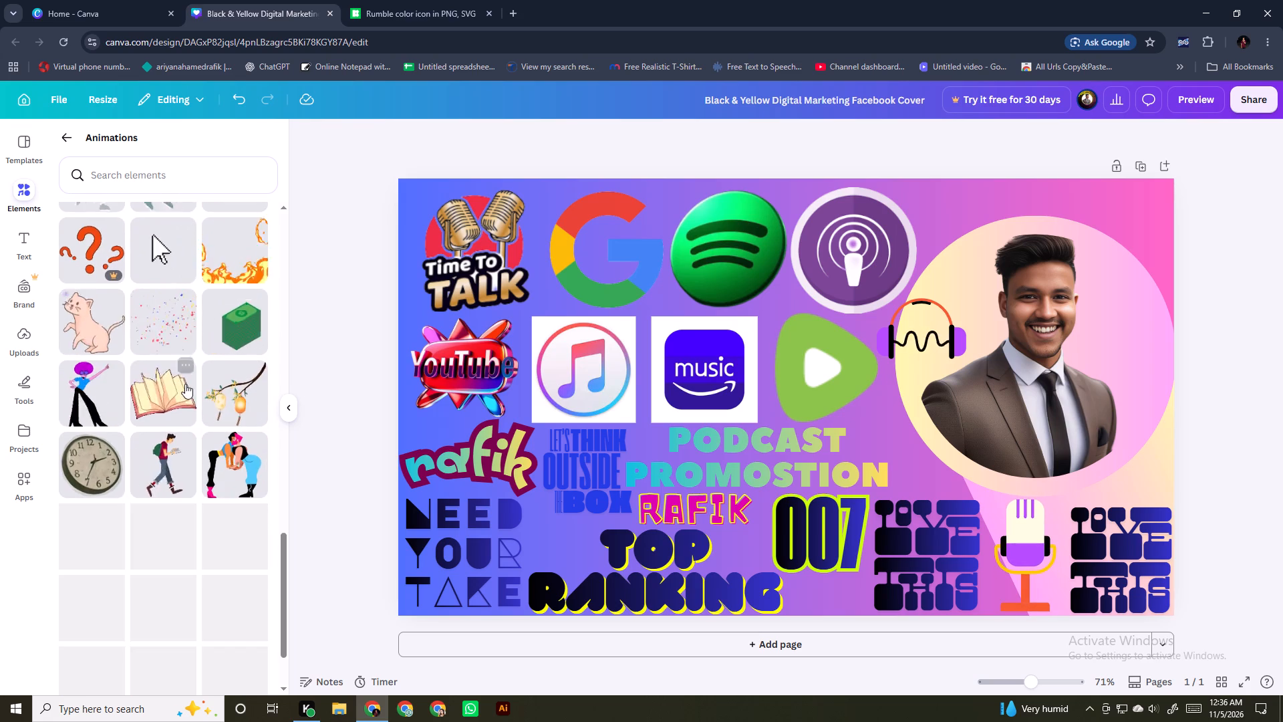
scroll(142, 335, "down", 3)
scroll(142, 386, "up", 7)
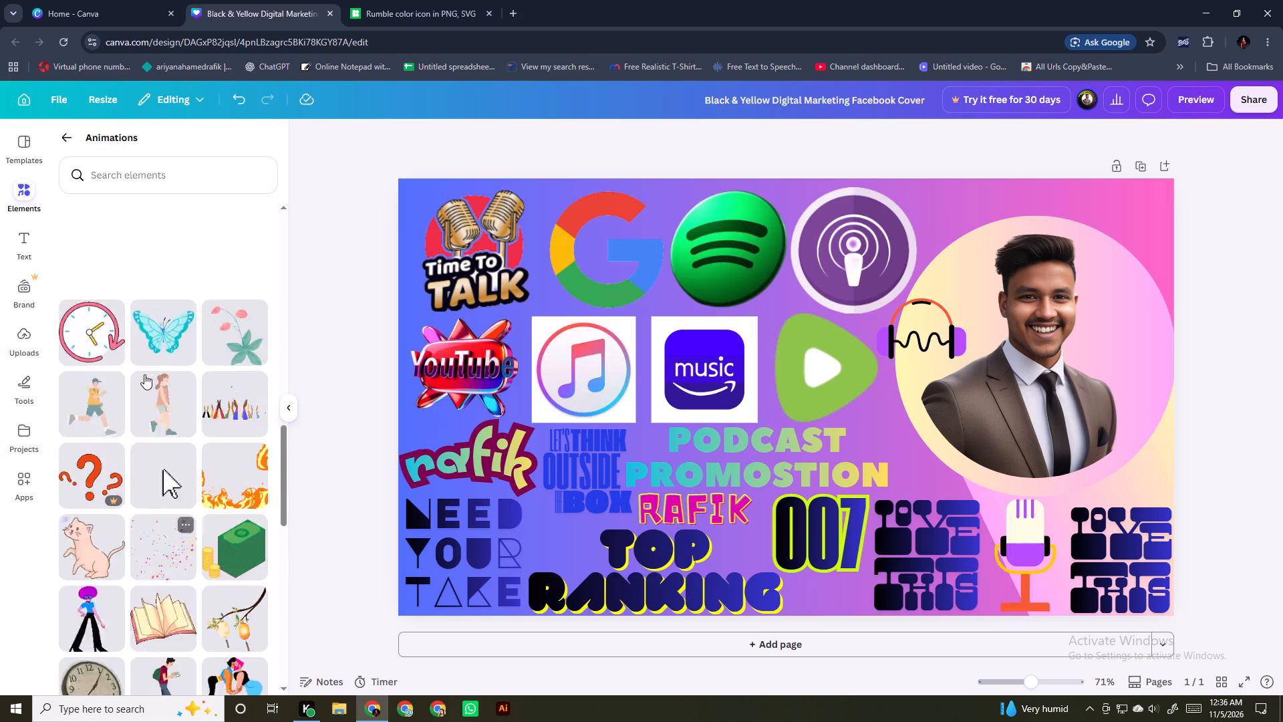
scroll(144, 374, "up", 20)
scroll(144, 374, "up", 2)
Add the recommended animated "100K STREAMS" amplifier, shrink it, and place it between the "PODCAST" text and the portrait, below the headphones.
left_click(263, 255)
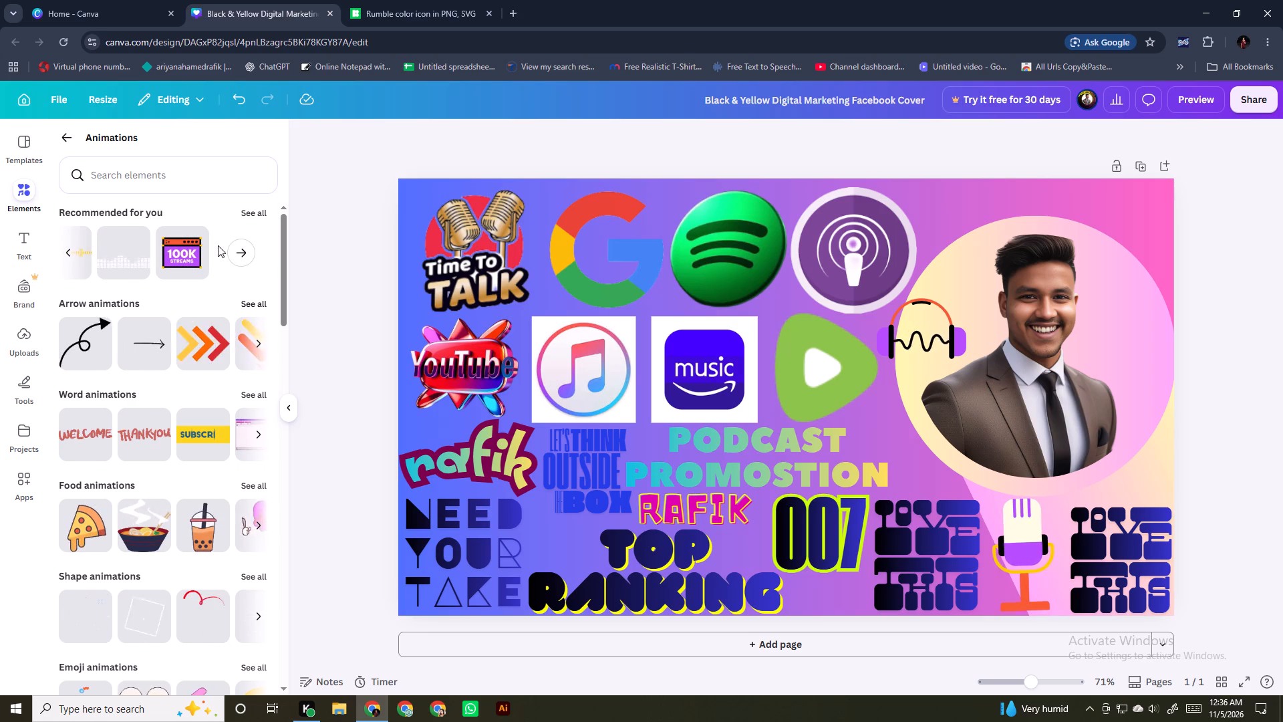
left_click(188, 271)
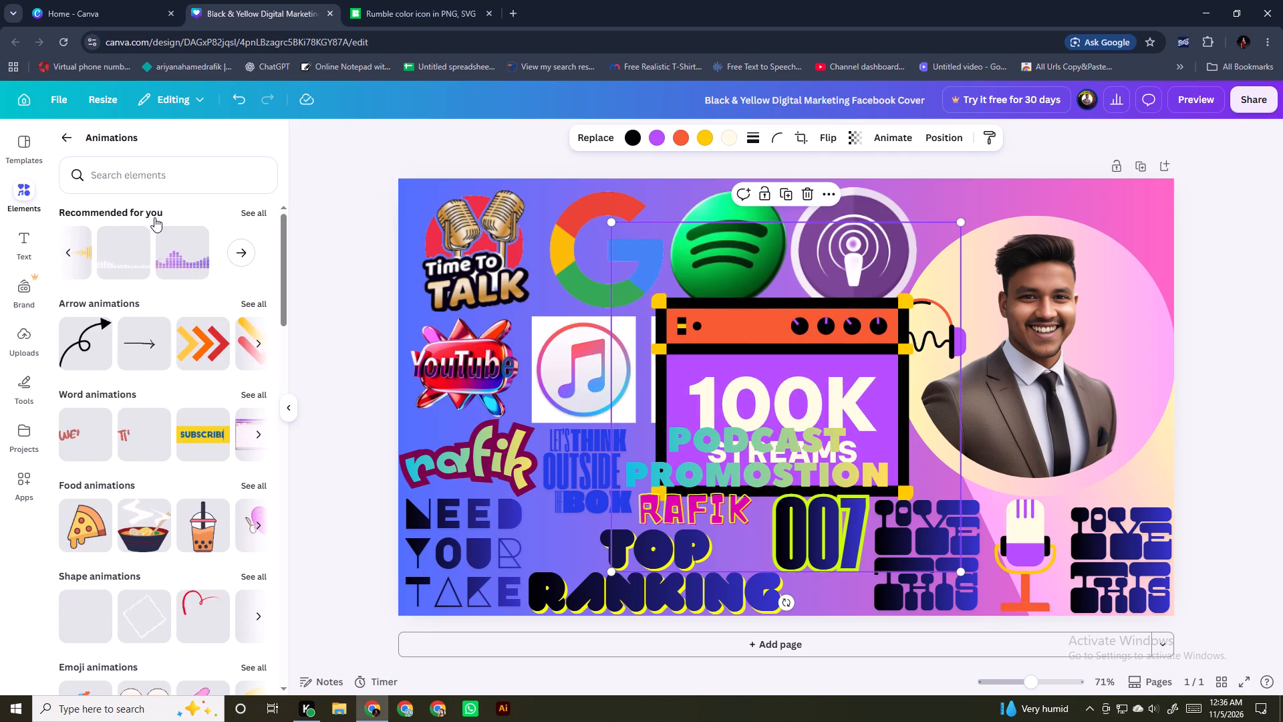
left_click_drag(960, 223, 793, 340)
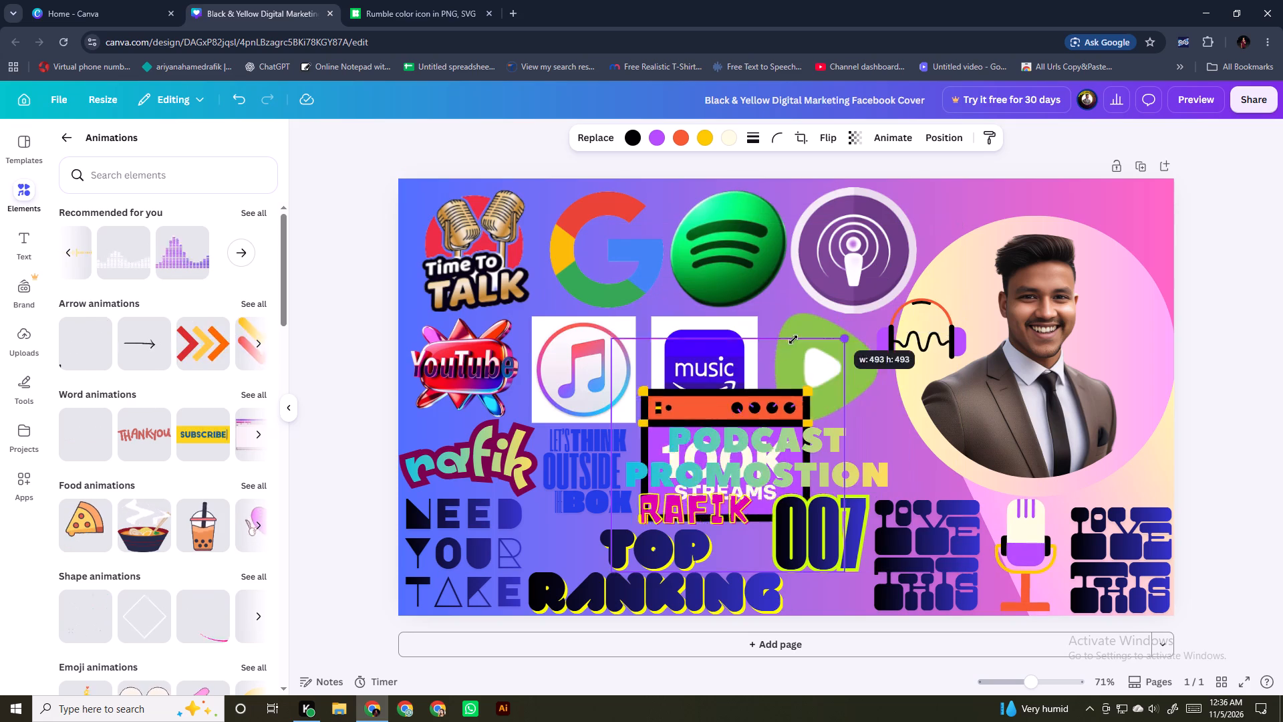
left_click_drag(793, 340, 784, 344)
left_click_drag(734, 396, 789, 318)
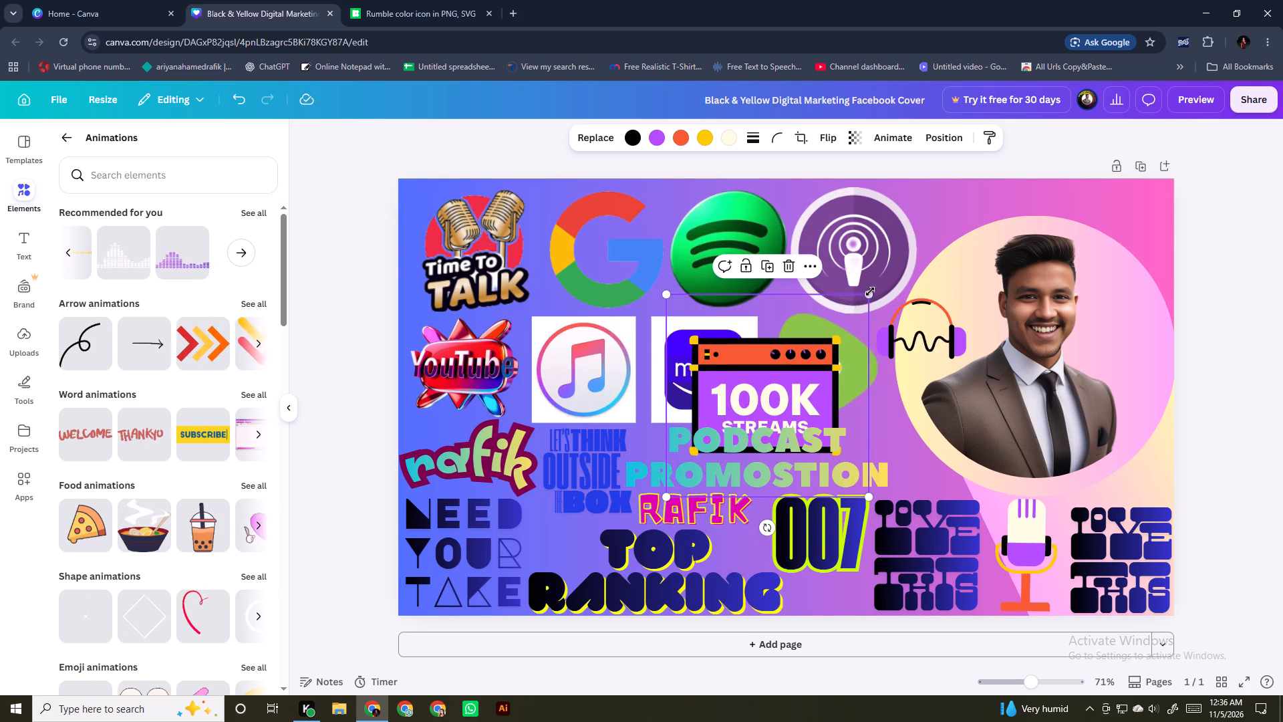
left_click_drag(870, 291, 799, 348)
left_click_drag(761, 384, 970, 245)
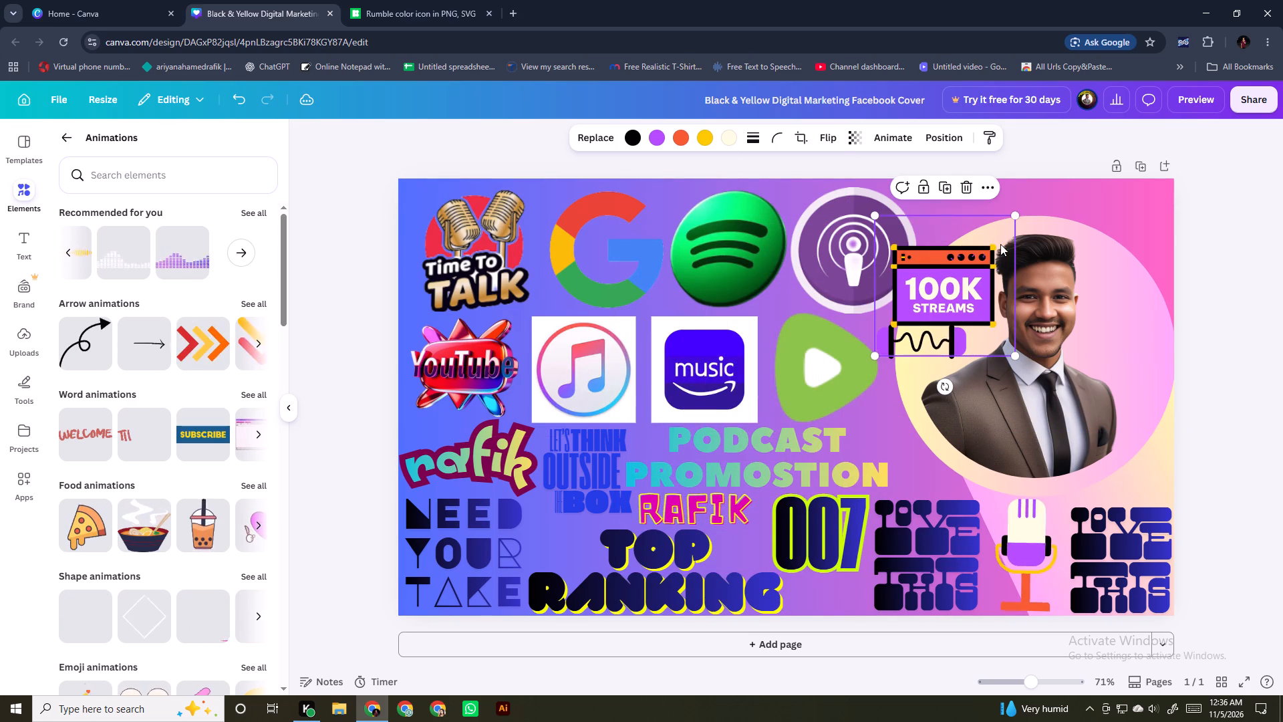
left_click_drag(1014, 213, 932, 259)
left_click_drag(899, 306, 987, 255)
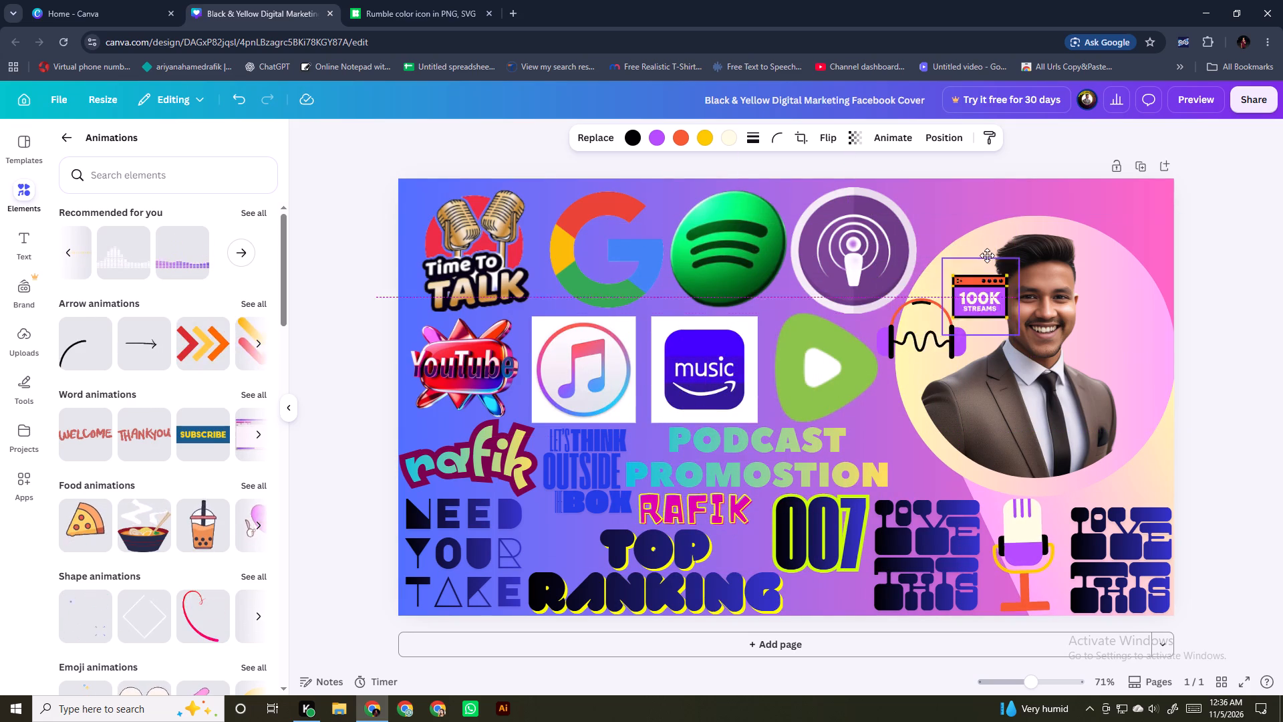
left_click_drag(987, 255, 873, 420)
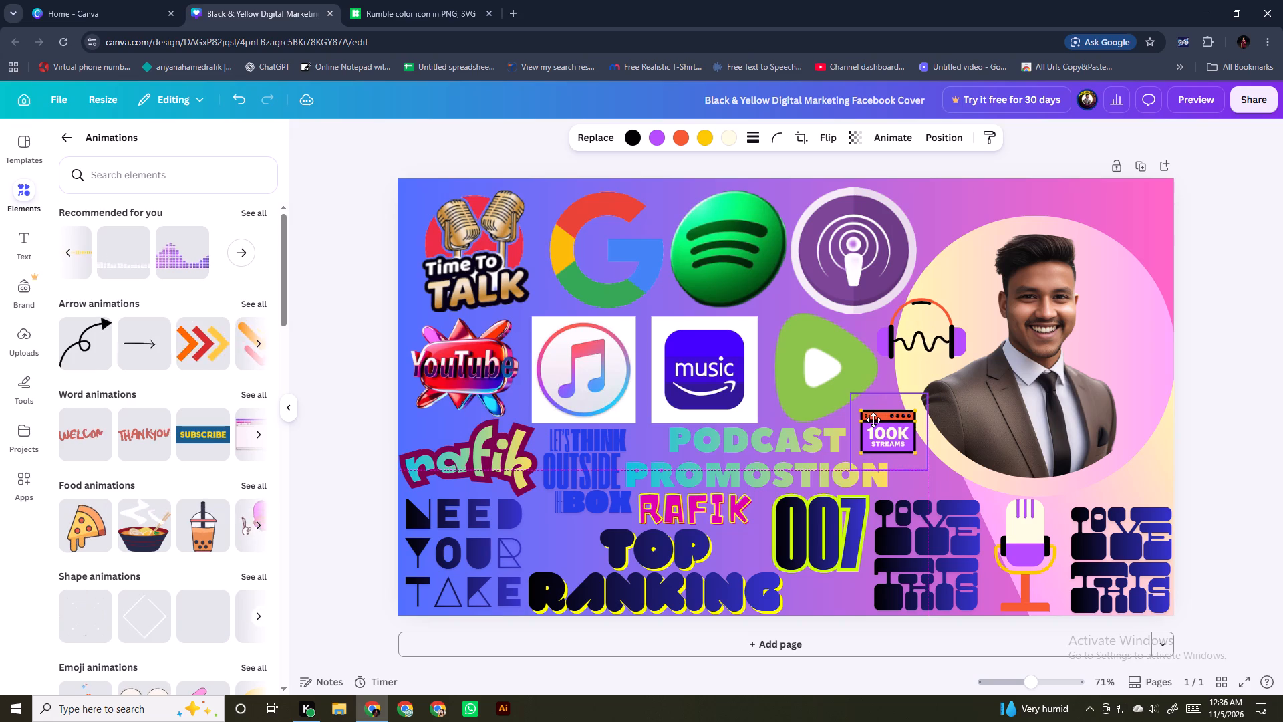
left_click_drag(873, 420, 873, 419)
left_click(1213, 377)
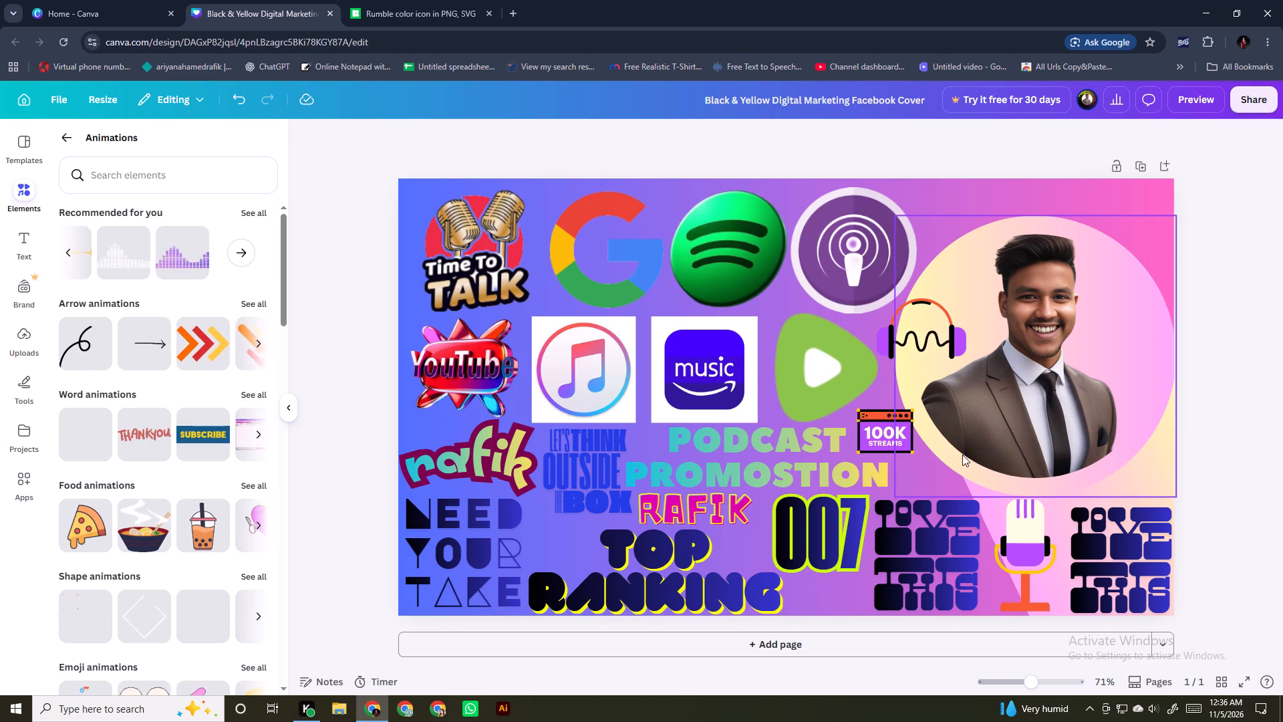
left_click(1243, 337)
Browse the animation categories and trending animations for a graphic that suits the podcast cover.
scroll(117, 433, "down", 1)
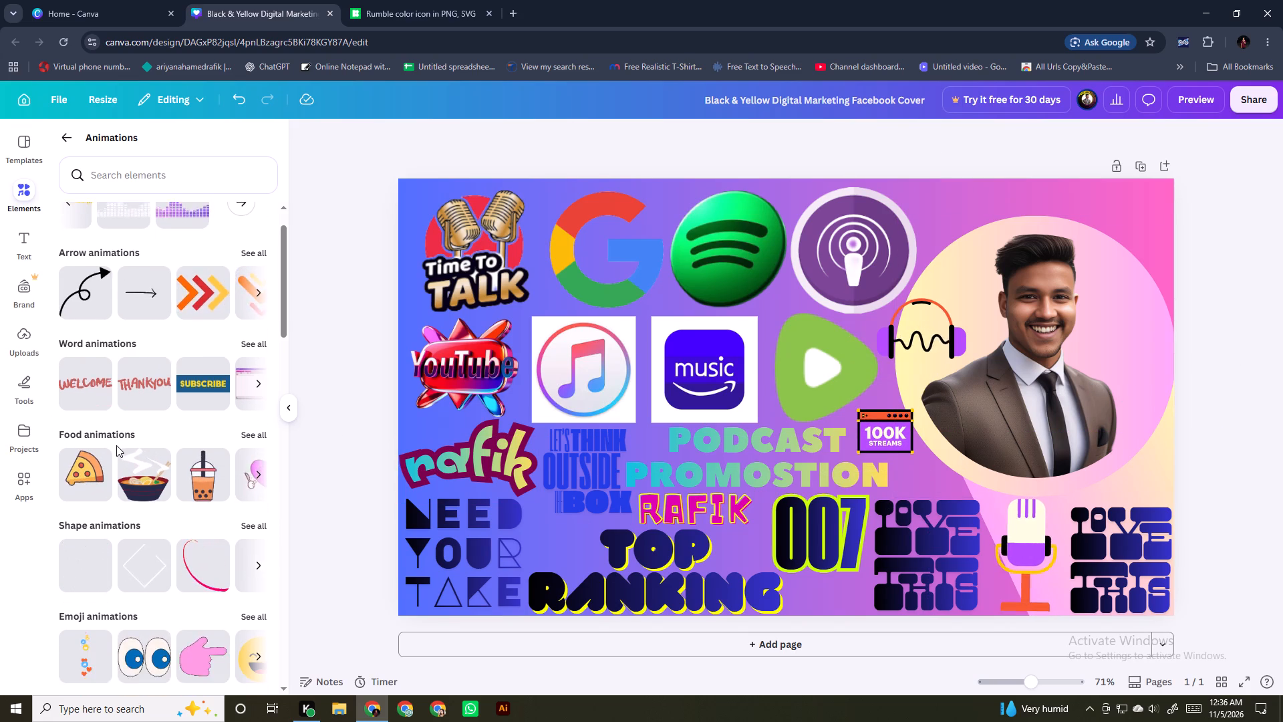
scroll(164, 400, "down", 6)
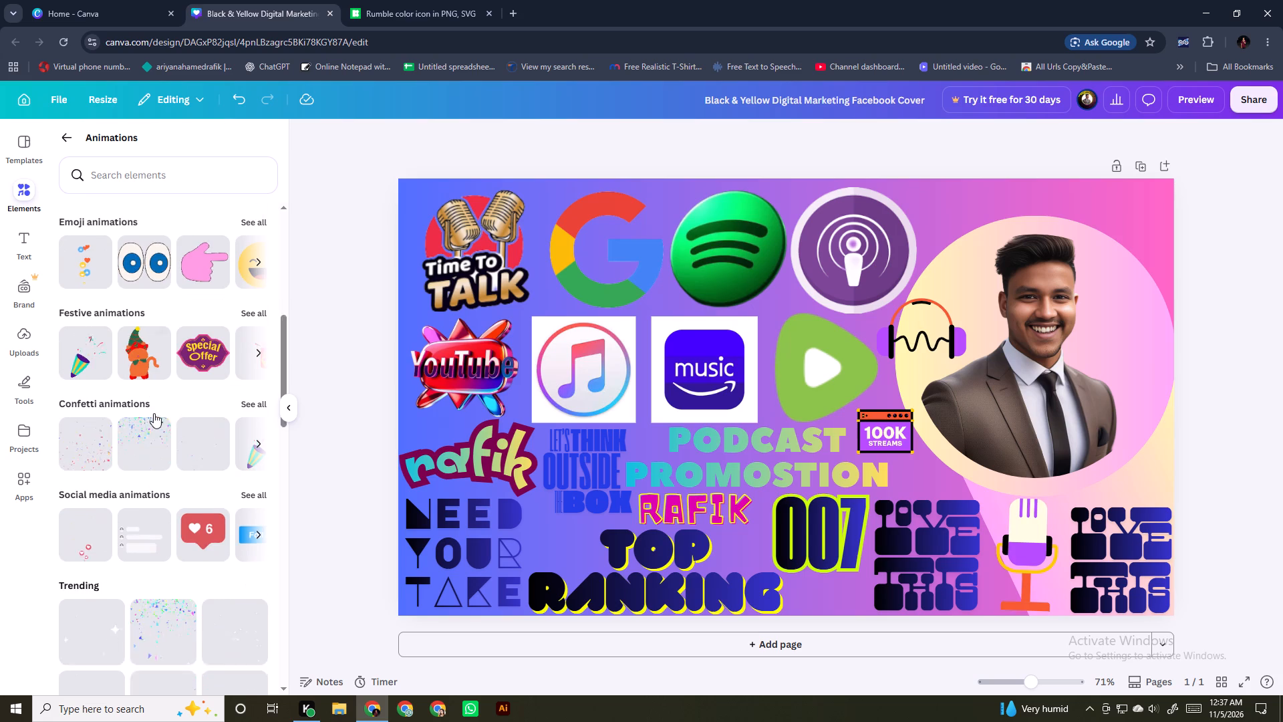
scroll(134, 409, "up", 1)
scroll(135, 437, "down", 3)
scroll(72, 390, "down", 1)
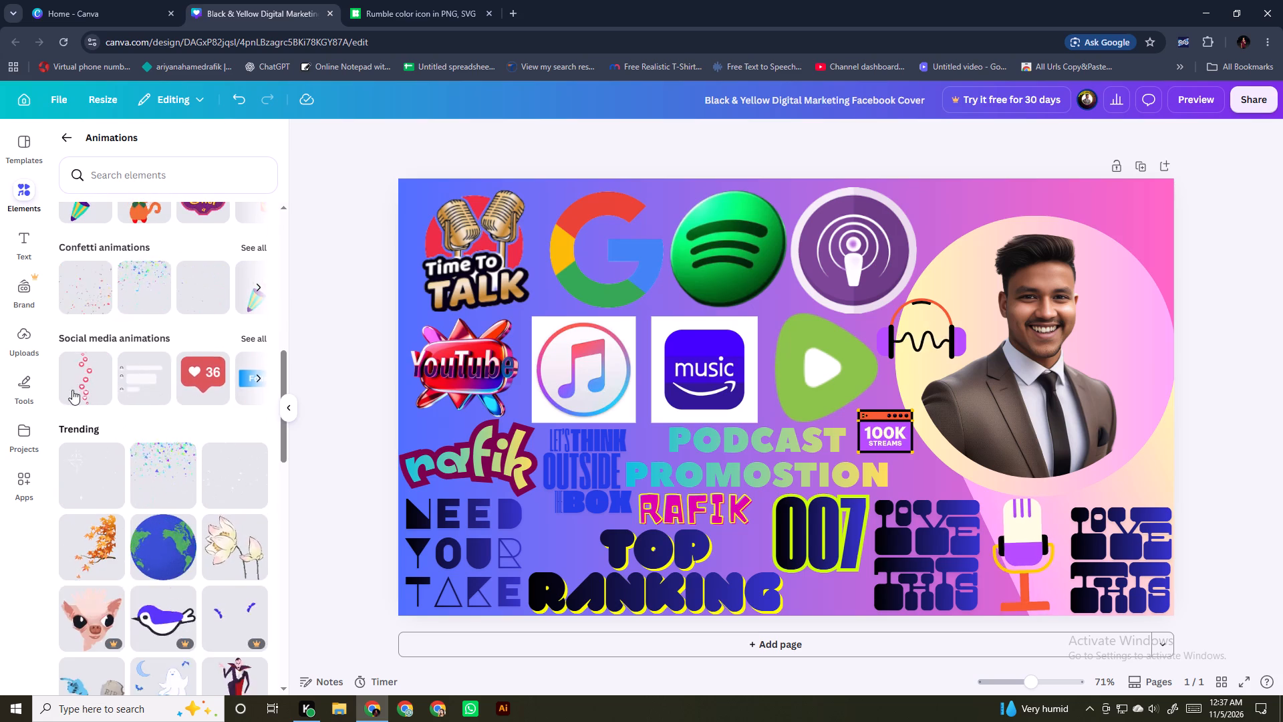
scroll(159, 384, "down", 9)
scroll(130, 372, "up", 3)
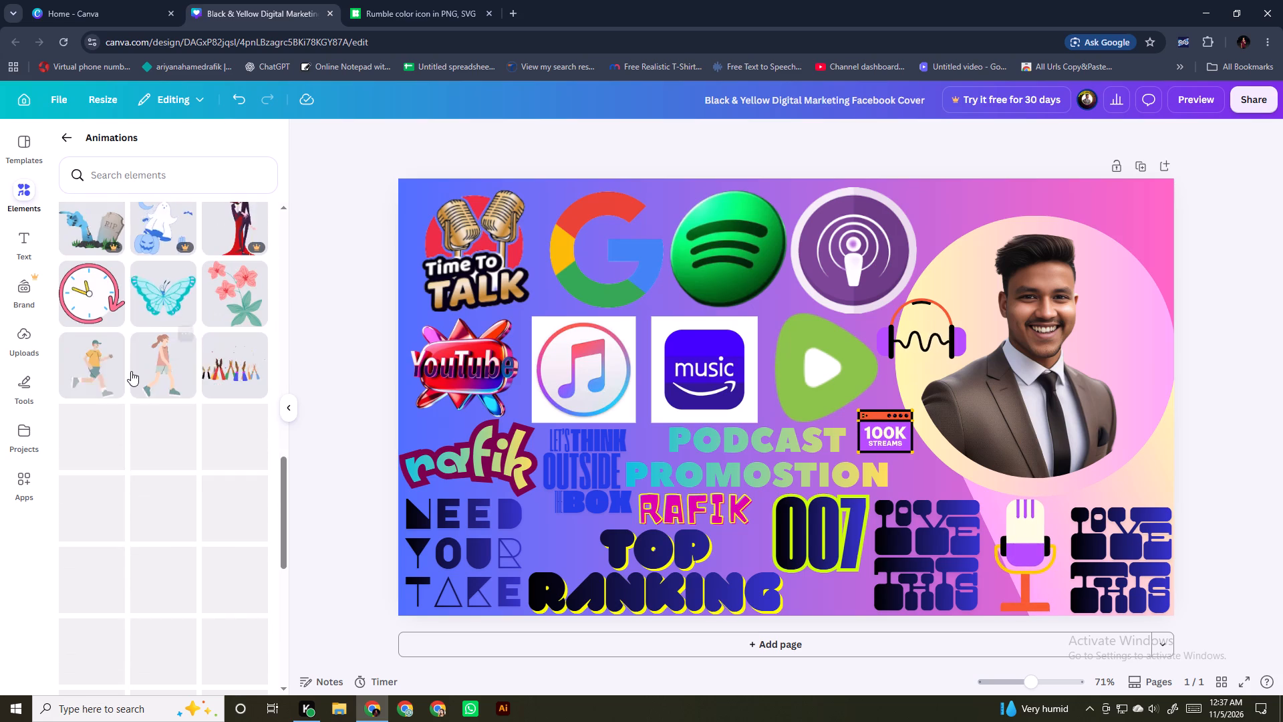
scroll(82, 379, "down", 2)
scroll(166, 384, "down", 2)
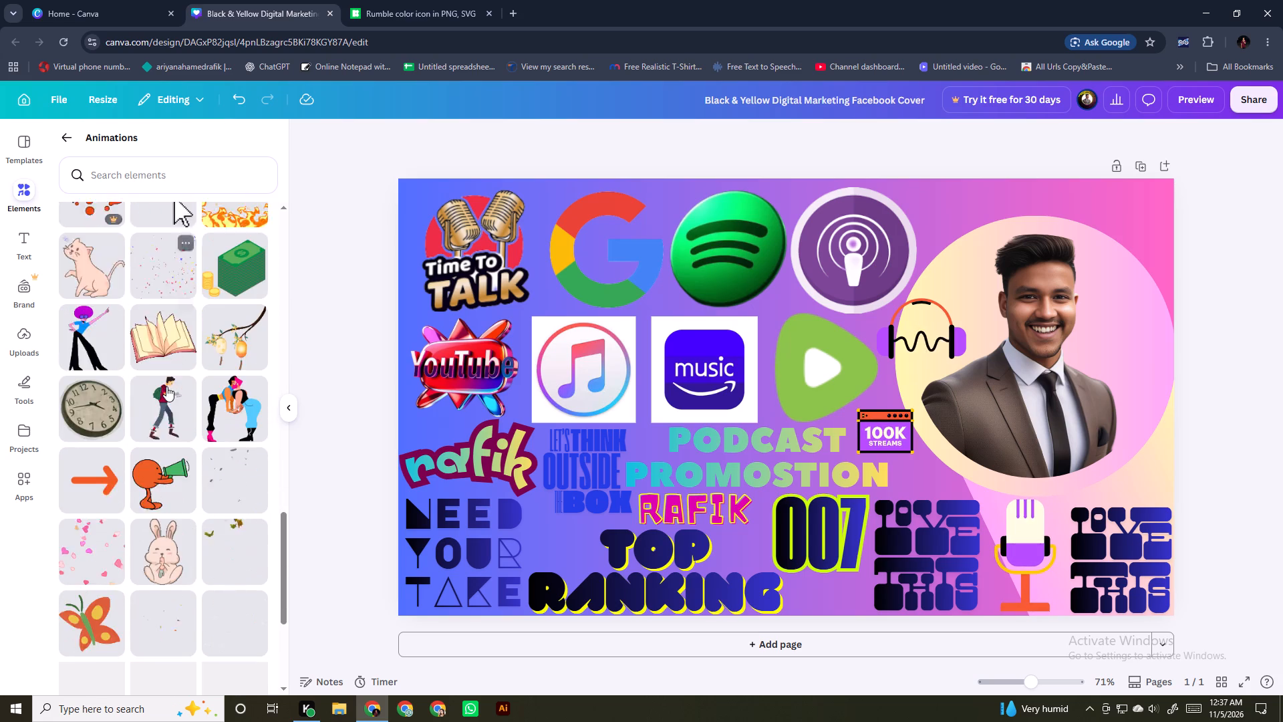
scroll(148, 386, "down", 2)
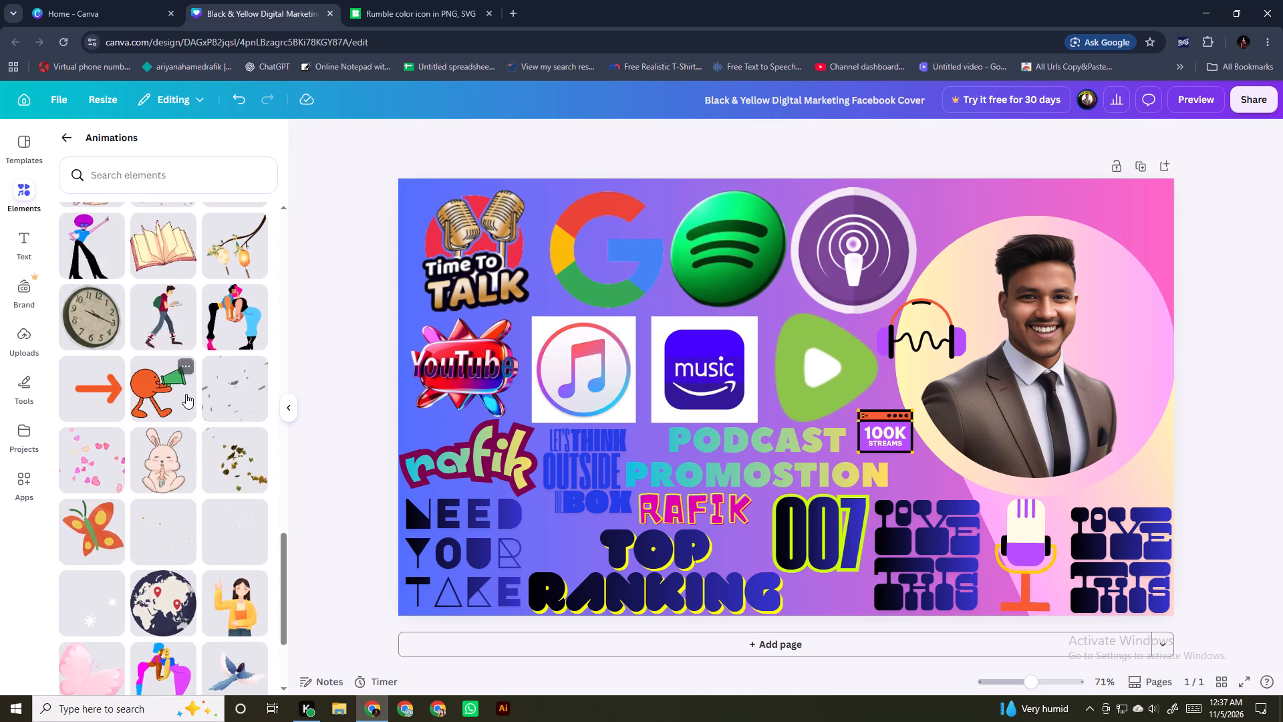
scroll(172, 396, "down", 2)
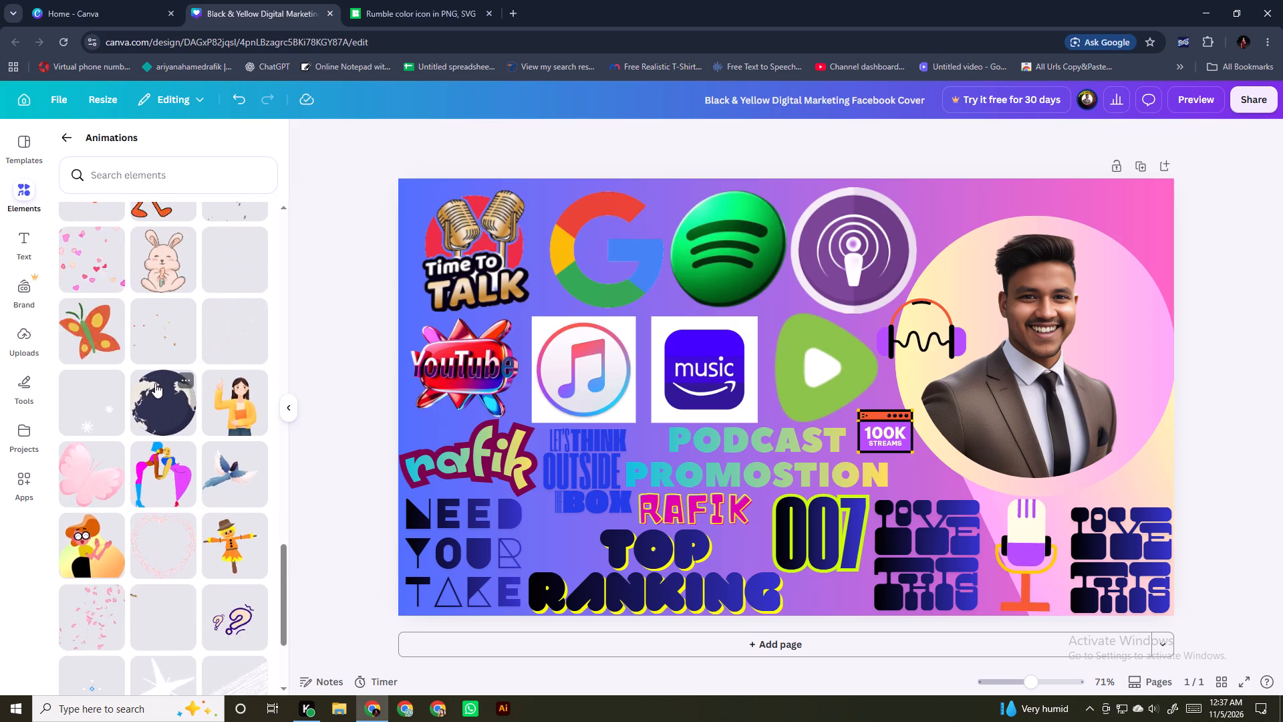
scroll(154, 406, "down", 6)
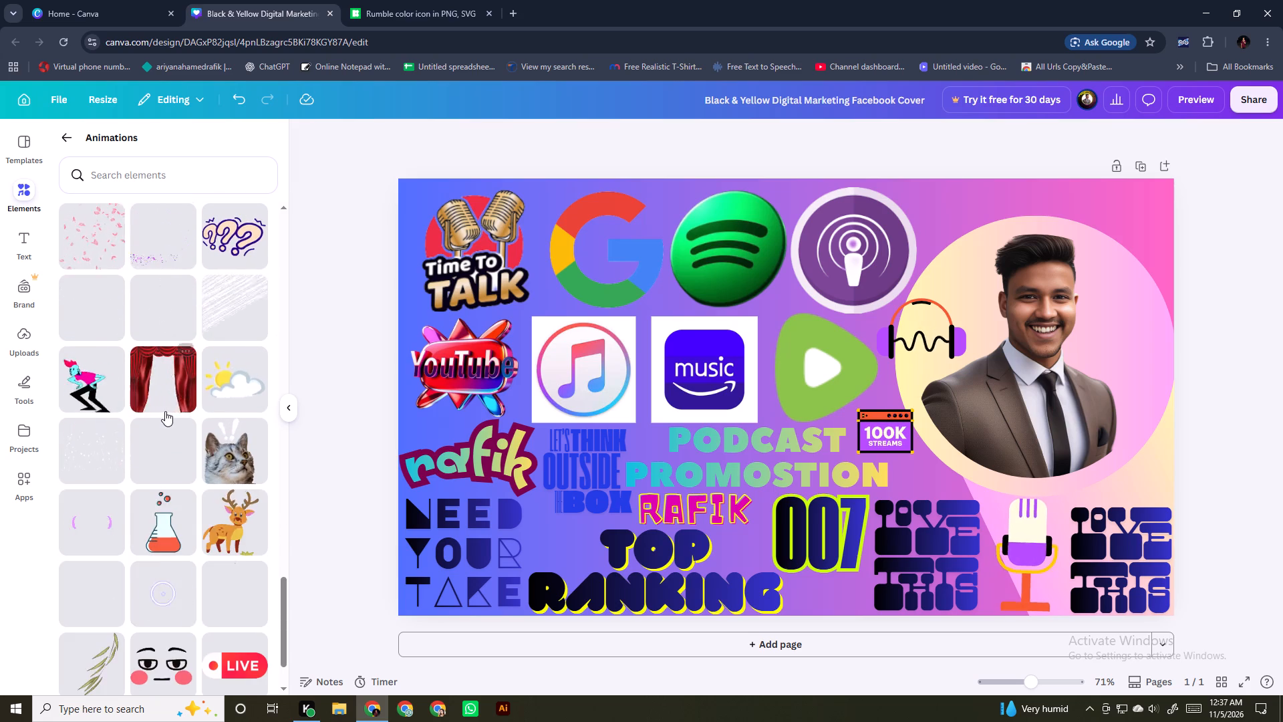
scroll(164, 407, "down", 4)
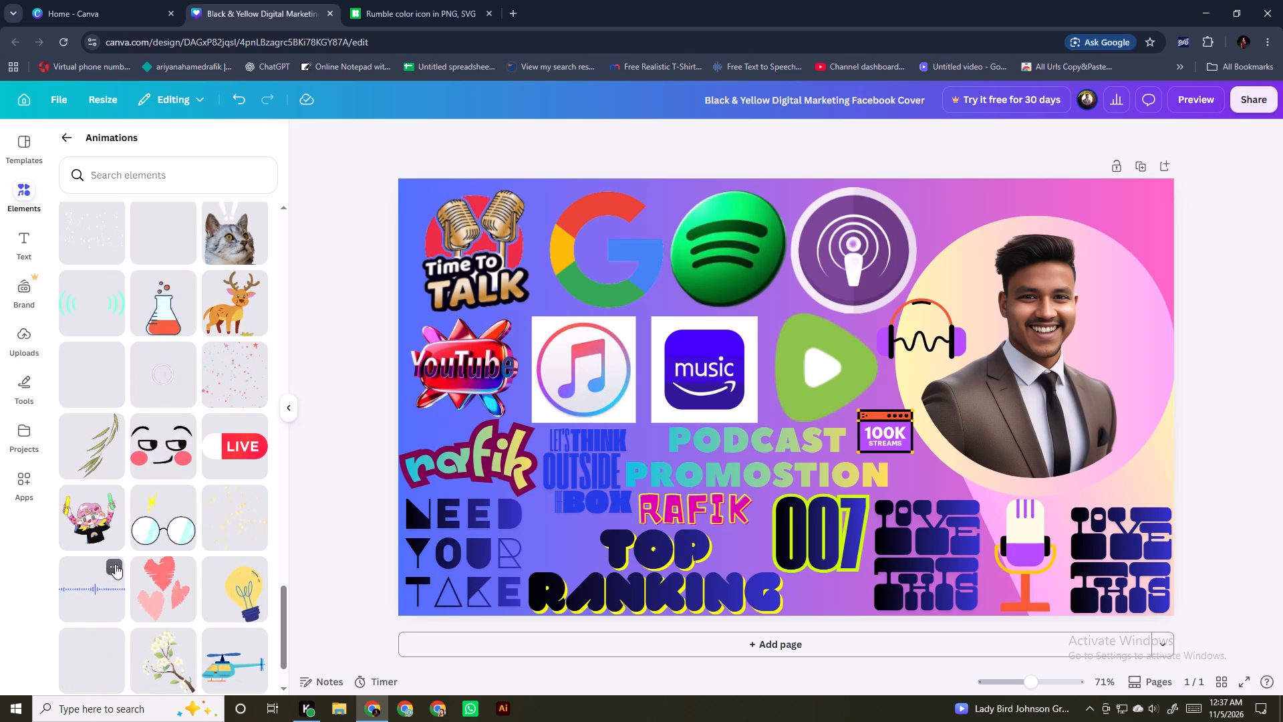
Add the blue animated sound waveform, enlarge it to the cover's full width, and place it along the bottom edge so only its upper half shows.
left_click(106, 593)
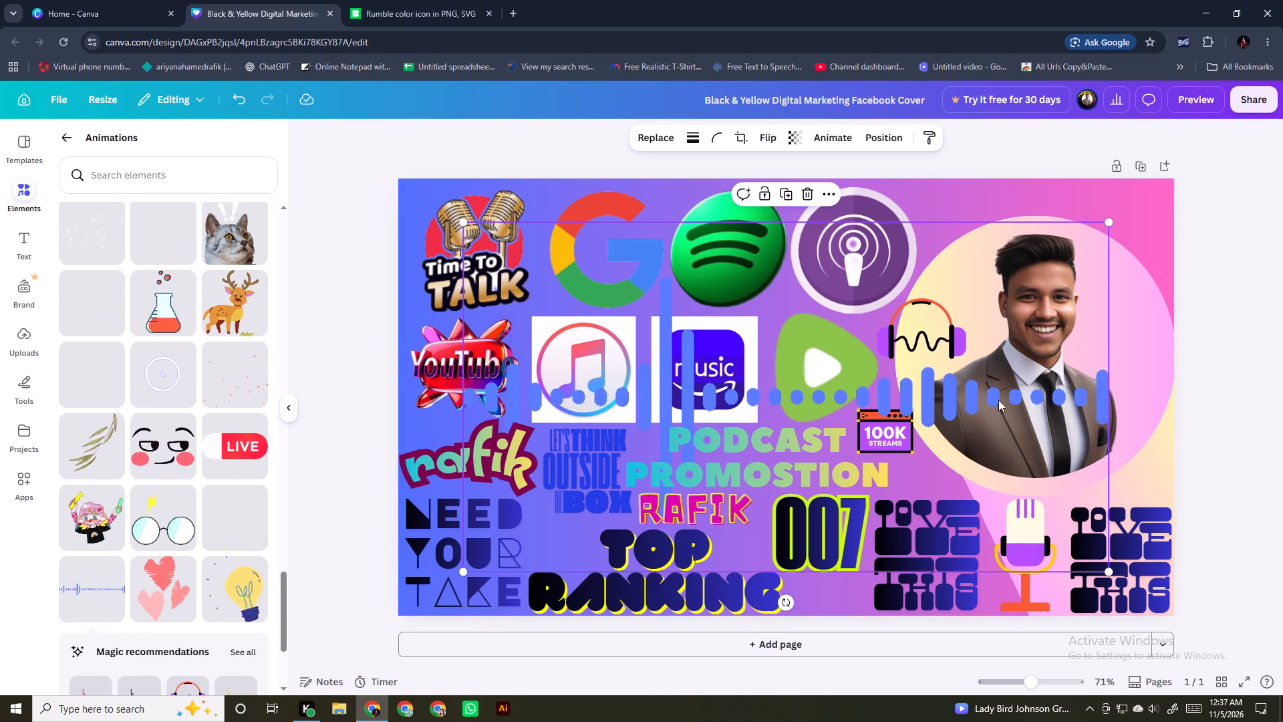
left_click_drag(1107, 218, 1178, 203)
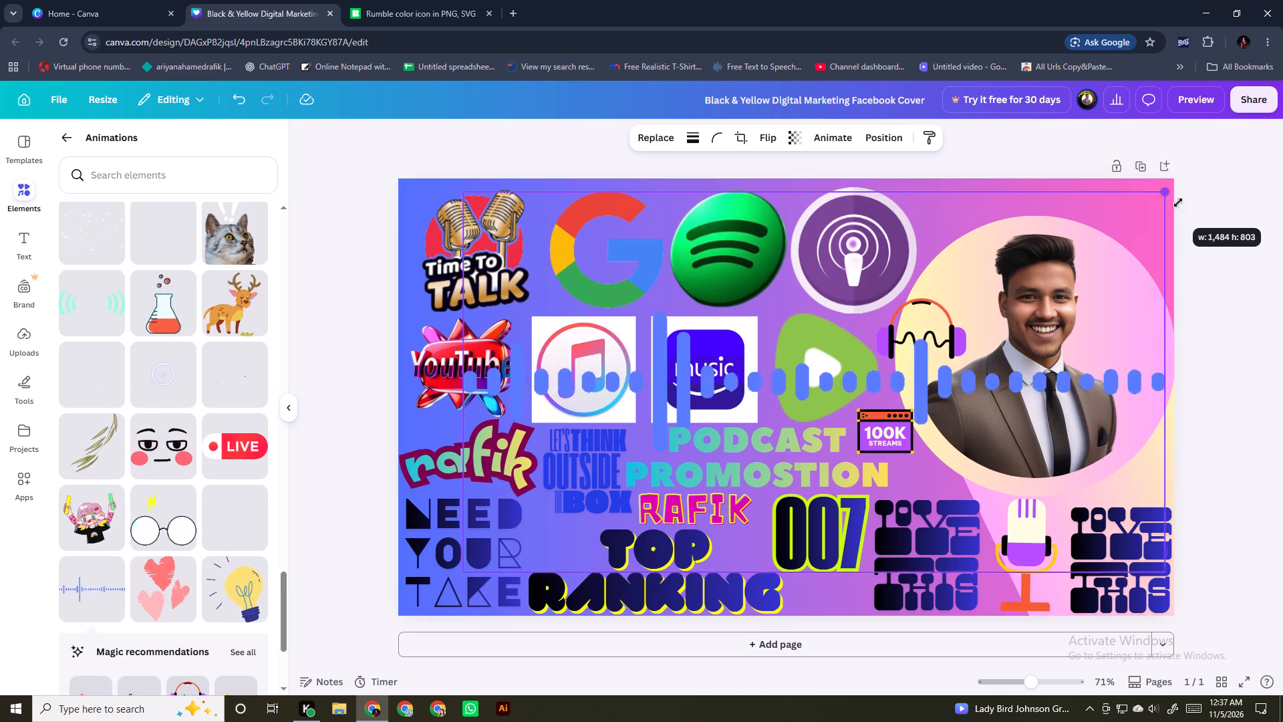
left_click_drag(1178, 203, 1184, 201)
left_click_drag(462, 187, 460, 187)
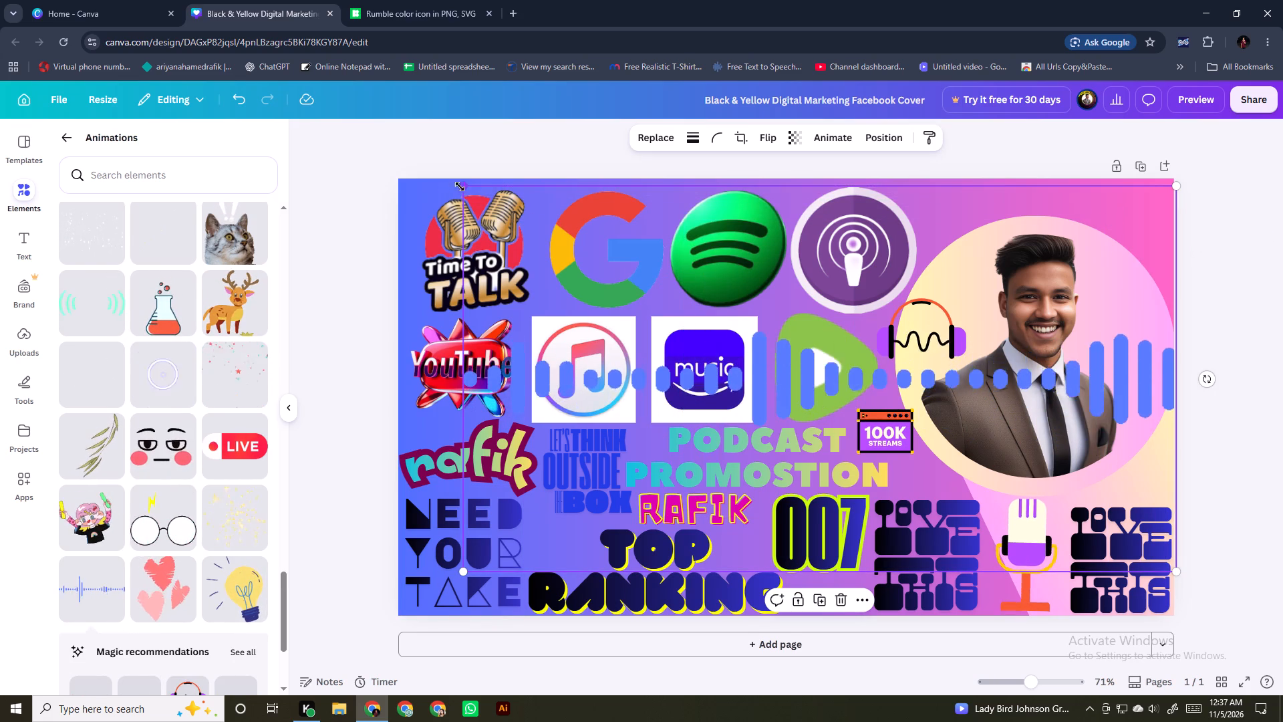
left_click_drag(460, 187, 372, 187)
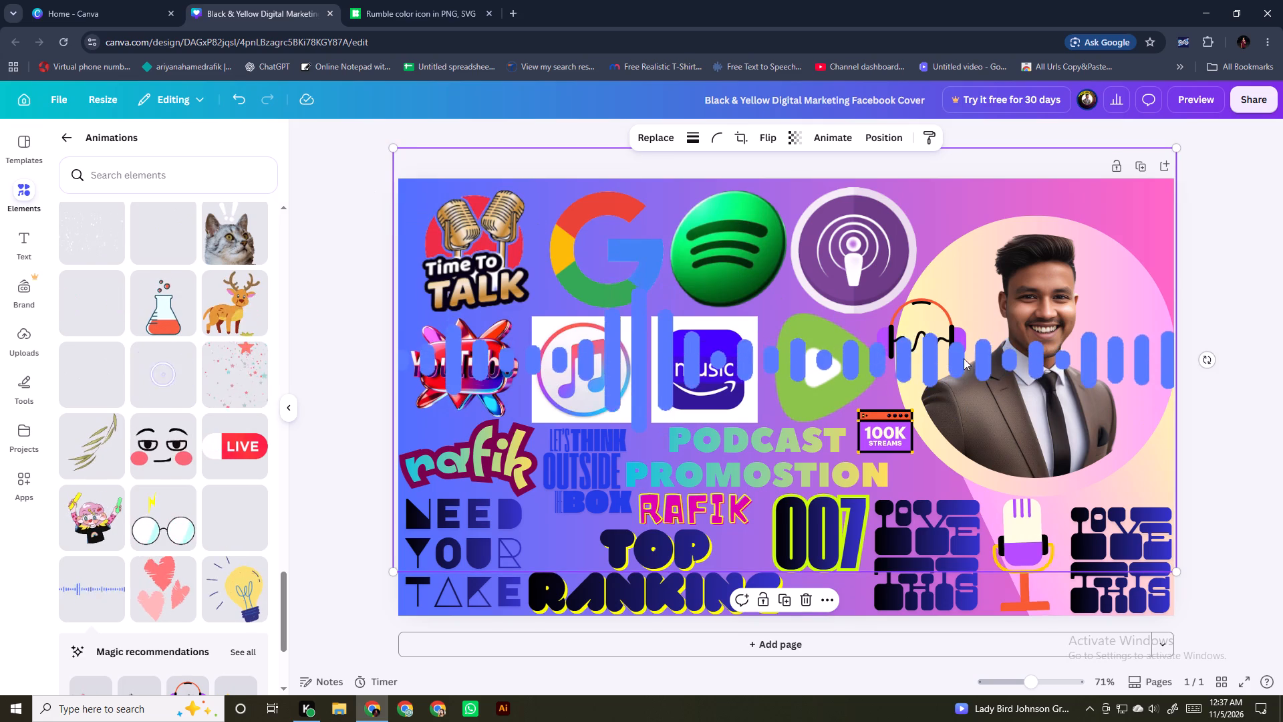
left_click_drag(968, 356, 963, 628)
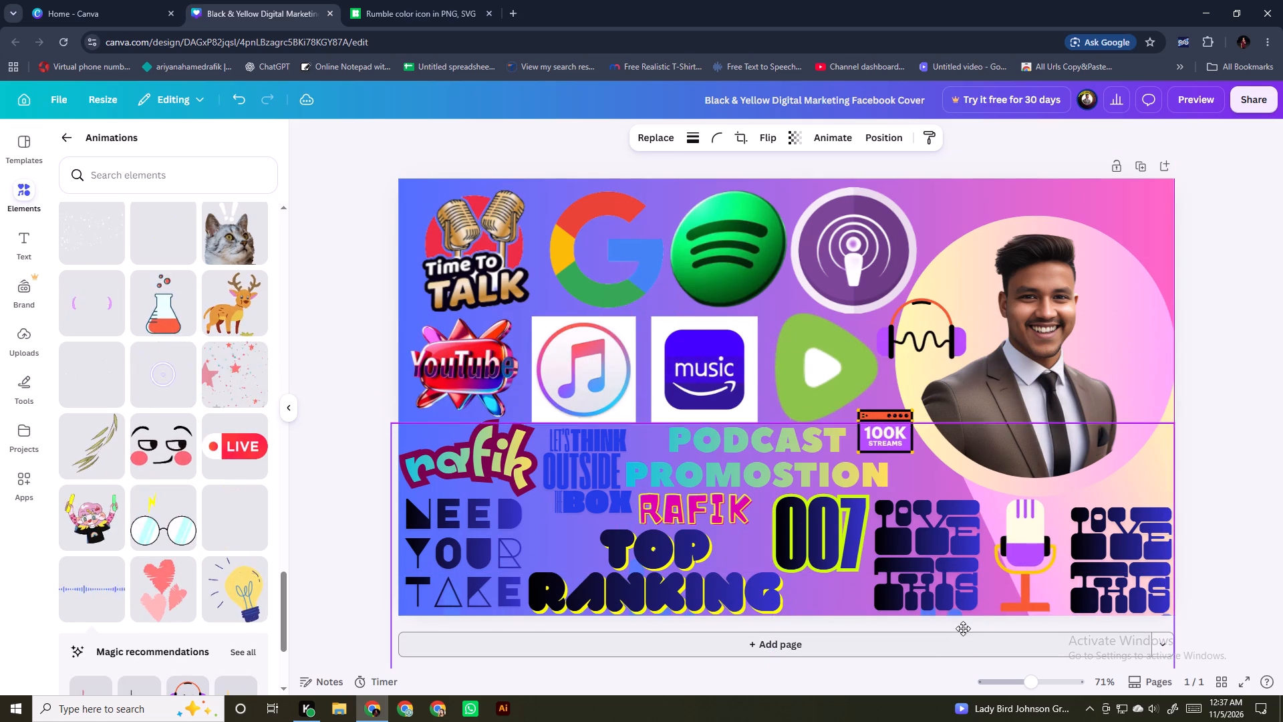
left_click_drag(963, 628, 965, 619)
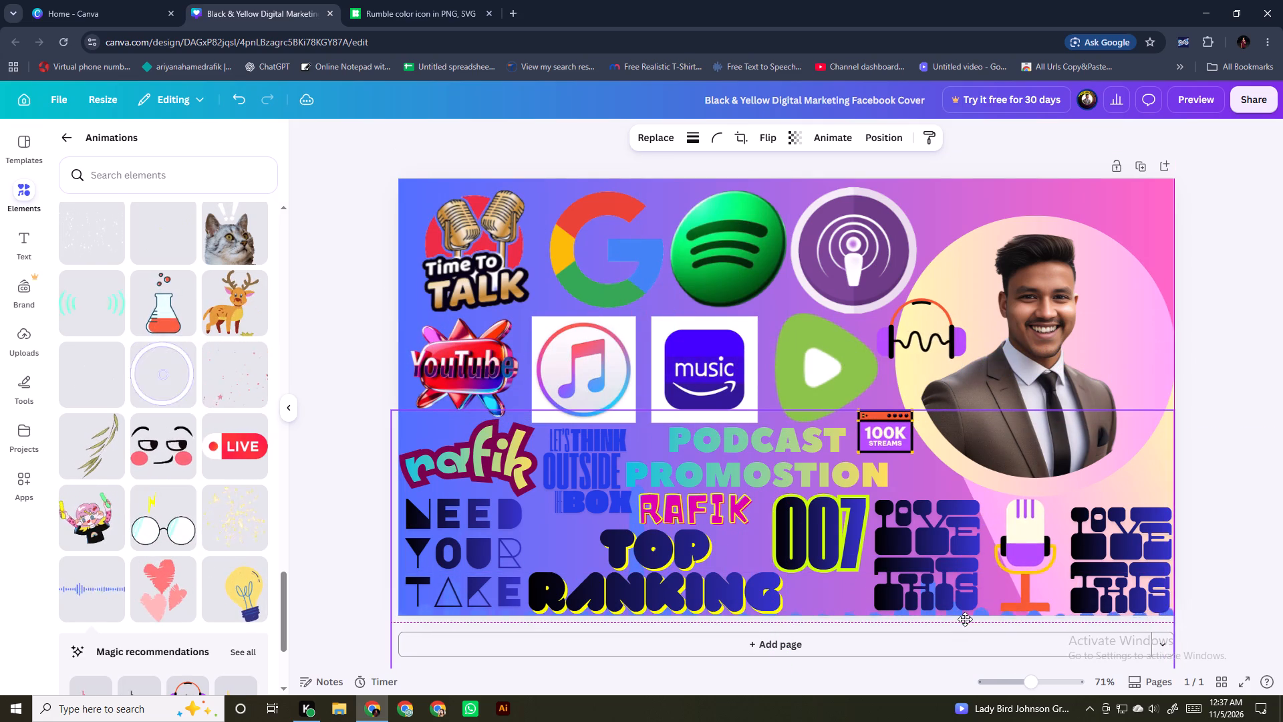
left_click_drag(965, 619, 973, 613)
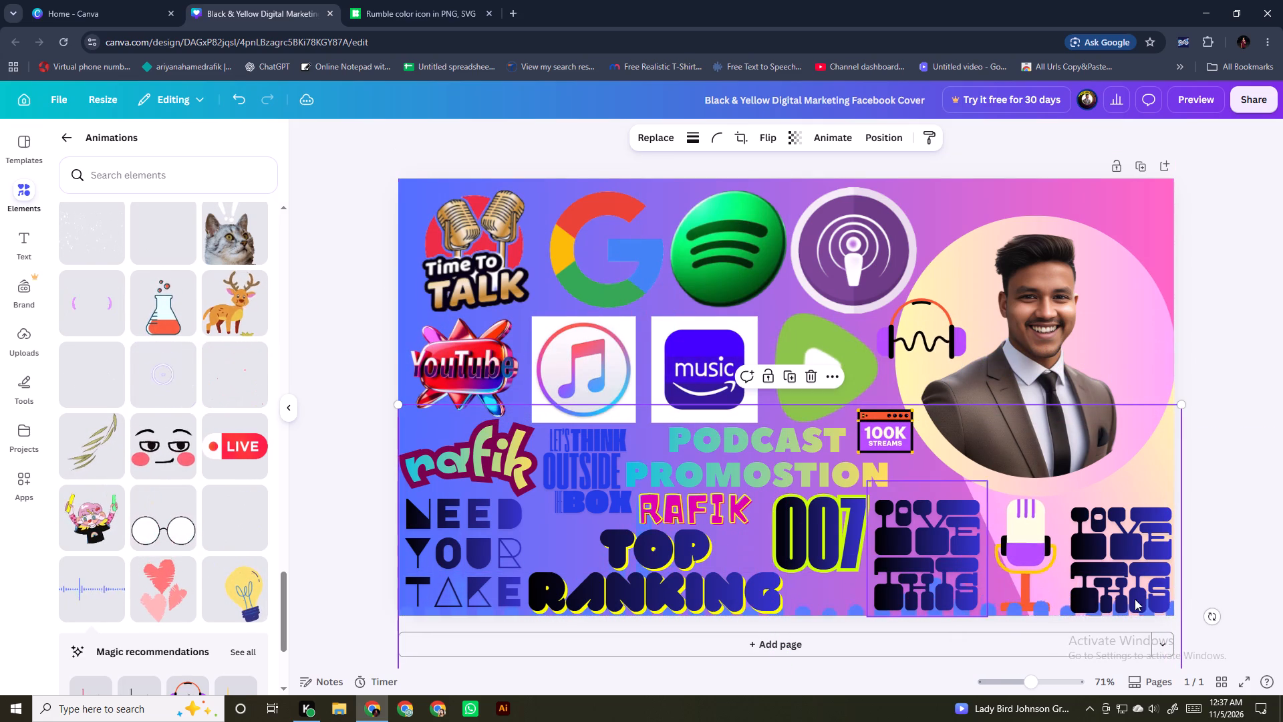
left_click(1240, 479)
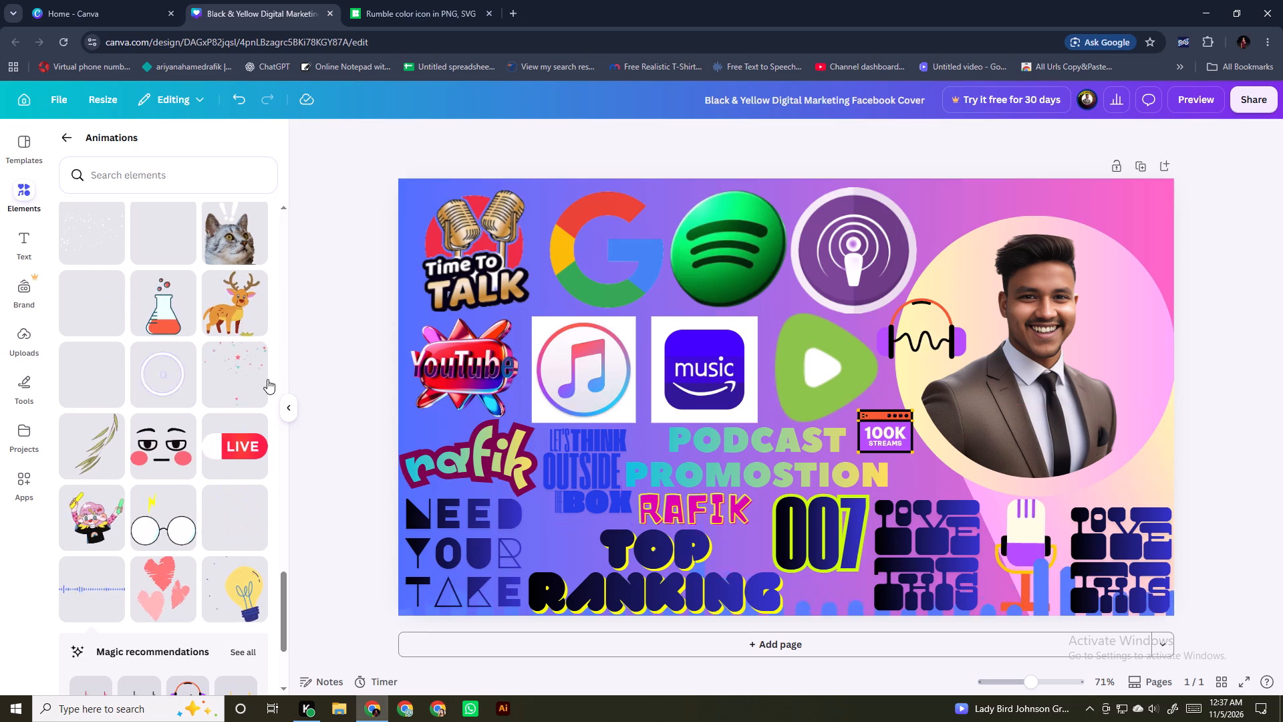
left_click(370, 322)
Browse further through the trending animations for another music or podcast graphic.
scroll(132, 398, "down", 4)
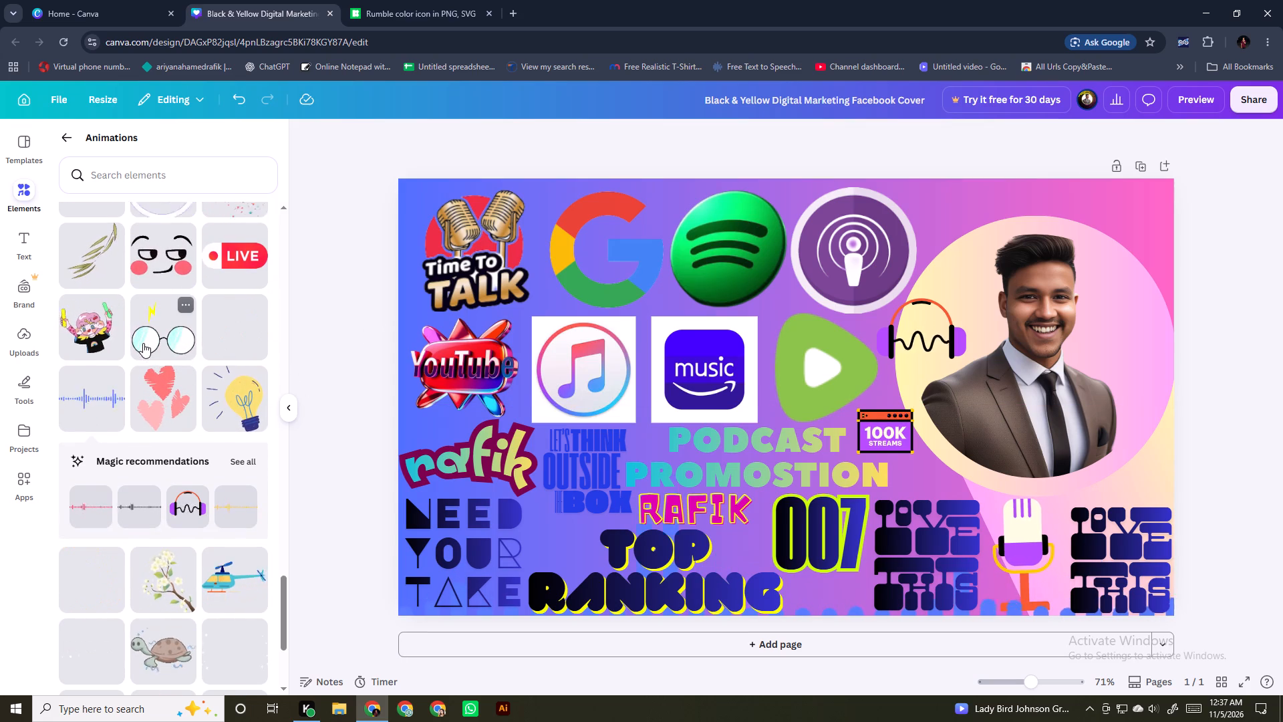
scroll(144, 398, "down", 4)
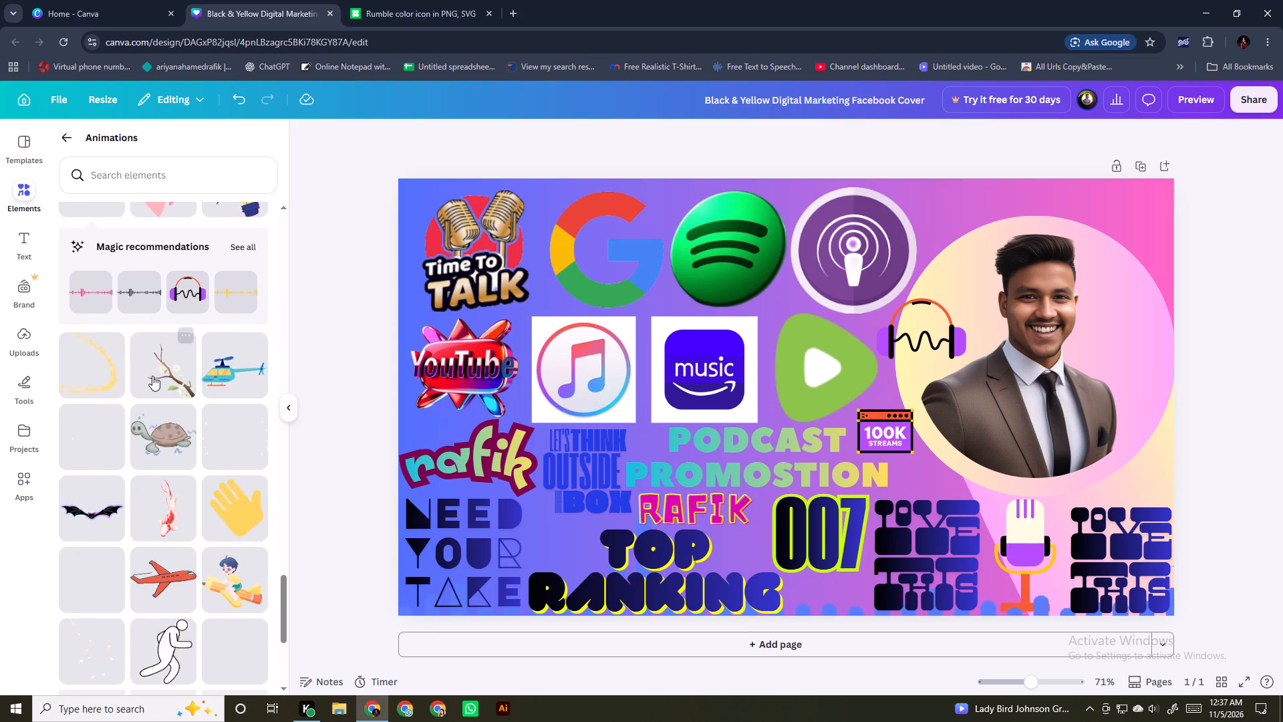
scroll(136, 356, "down", 4)
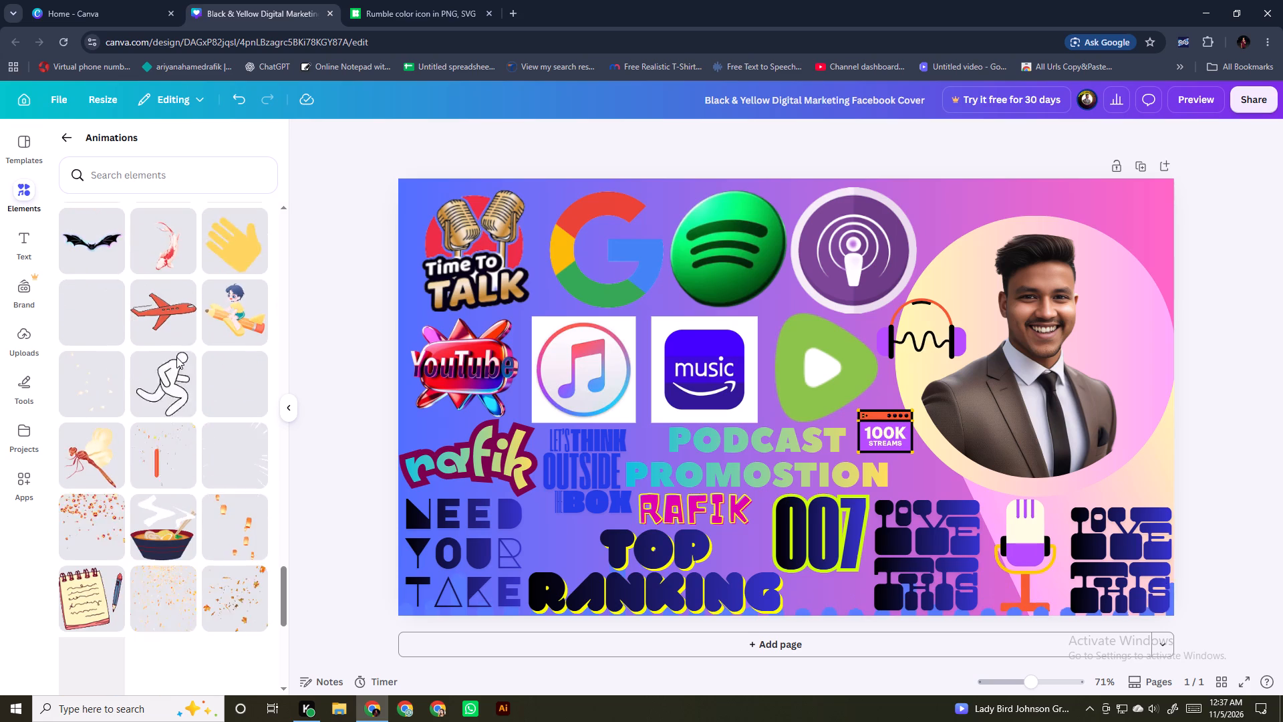
scroll(135, 360, "down", 2)
scroll(192, 324, "down", 3)
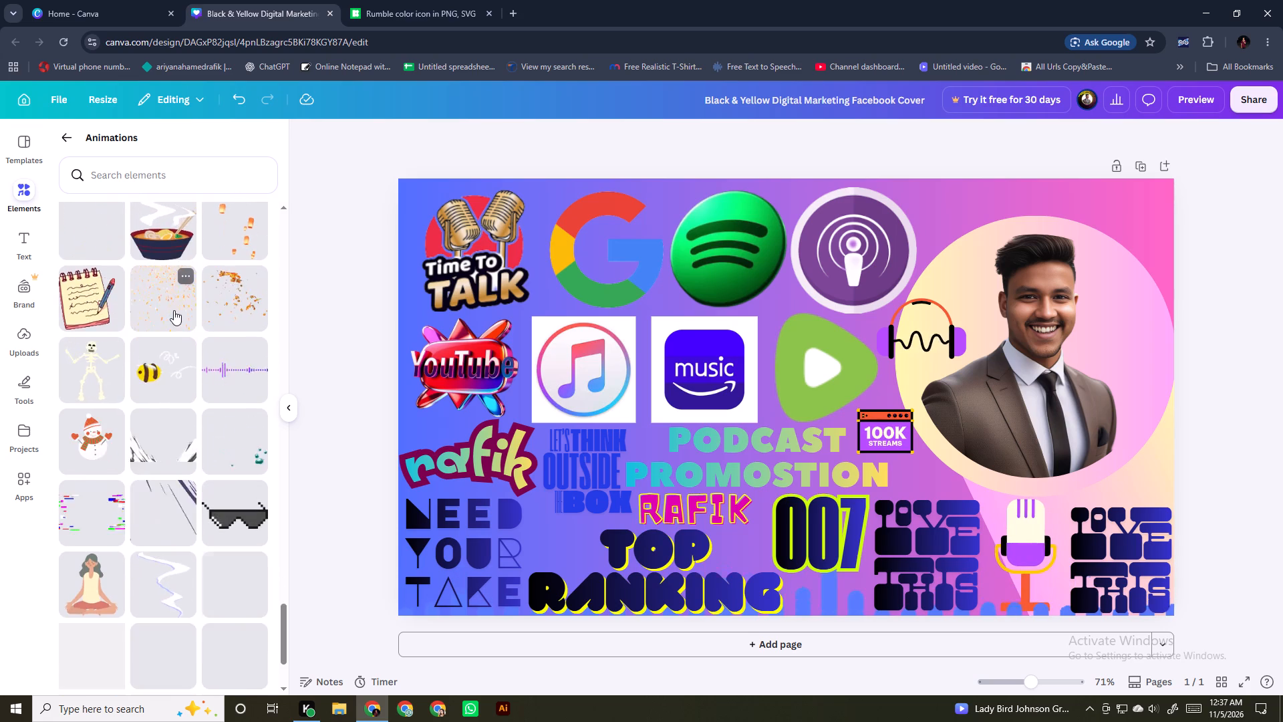
scroll(162, 317, "down", 7)
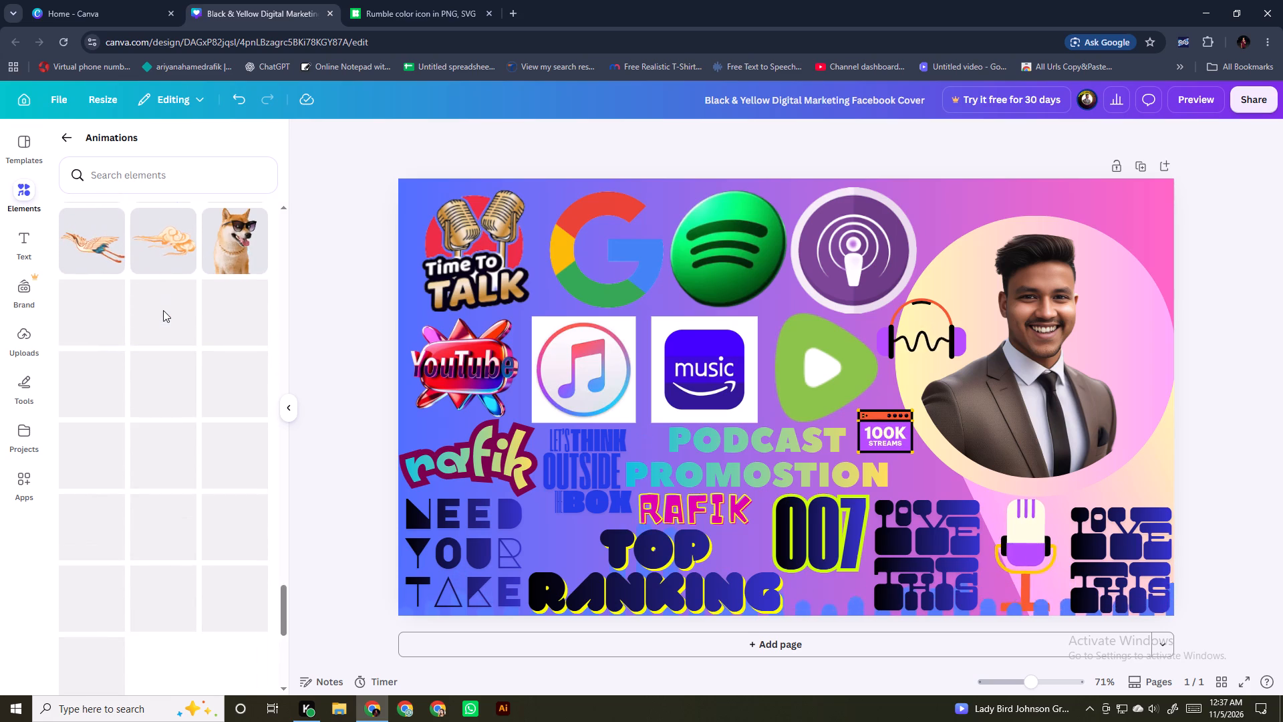
scroll(171, 355, "down", 5)
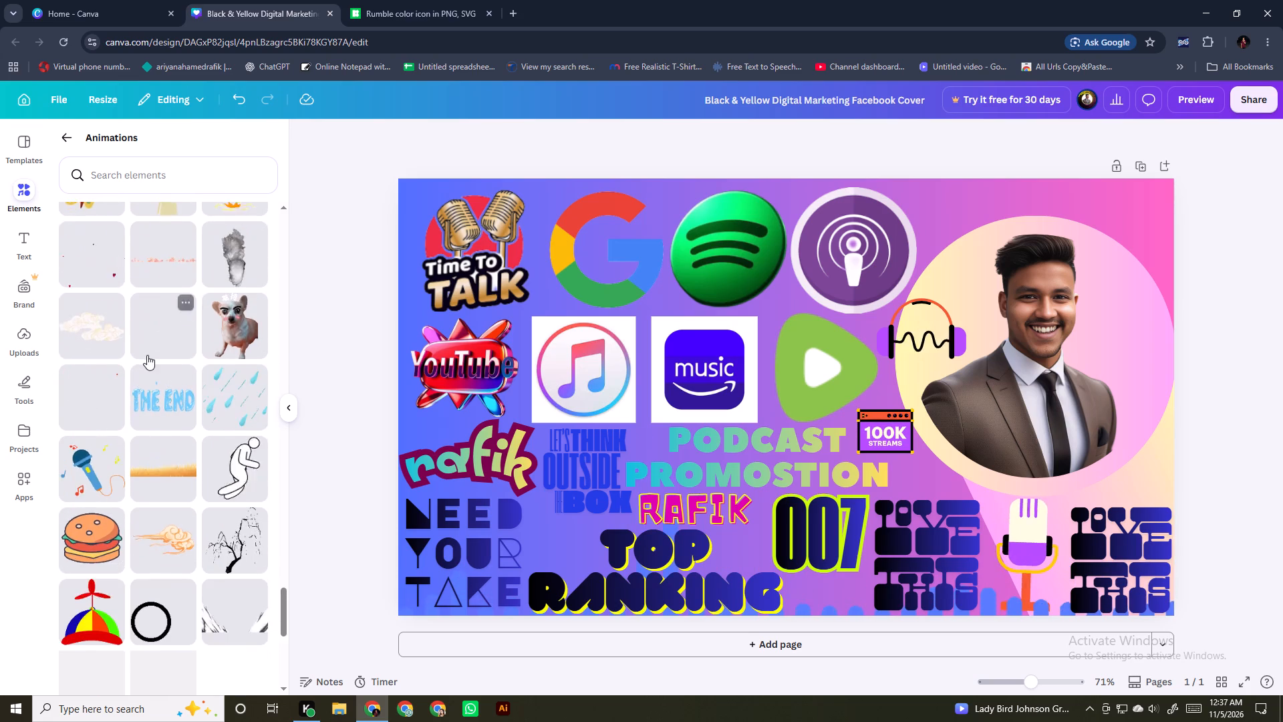
scroll(122, 354, "down", 1)
Add the animated blue microphone with music notes, shrink it, and place it at the portrait circle's lower-right edge, above the rightmost stylised text.
left_click(94, 266)
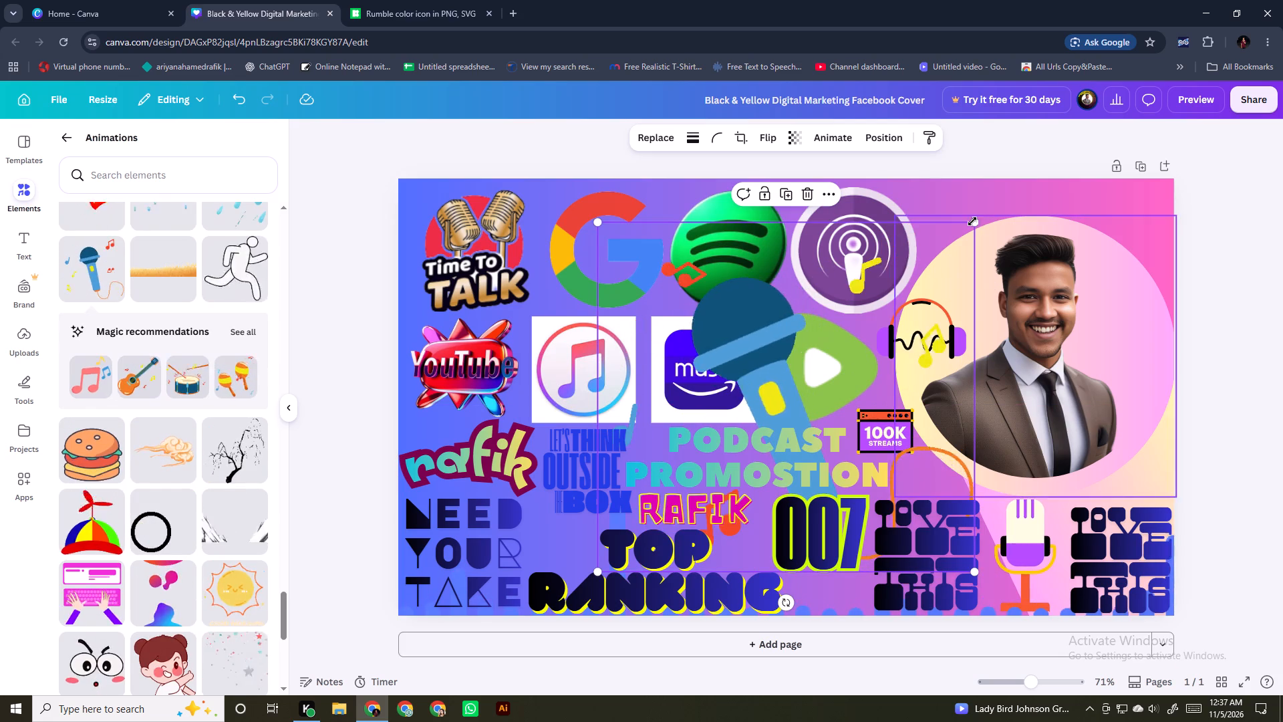
left_click_drag(973, 223, 710, 326)
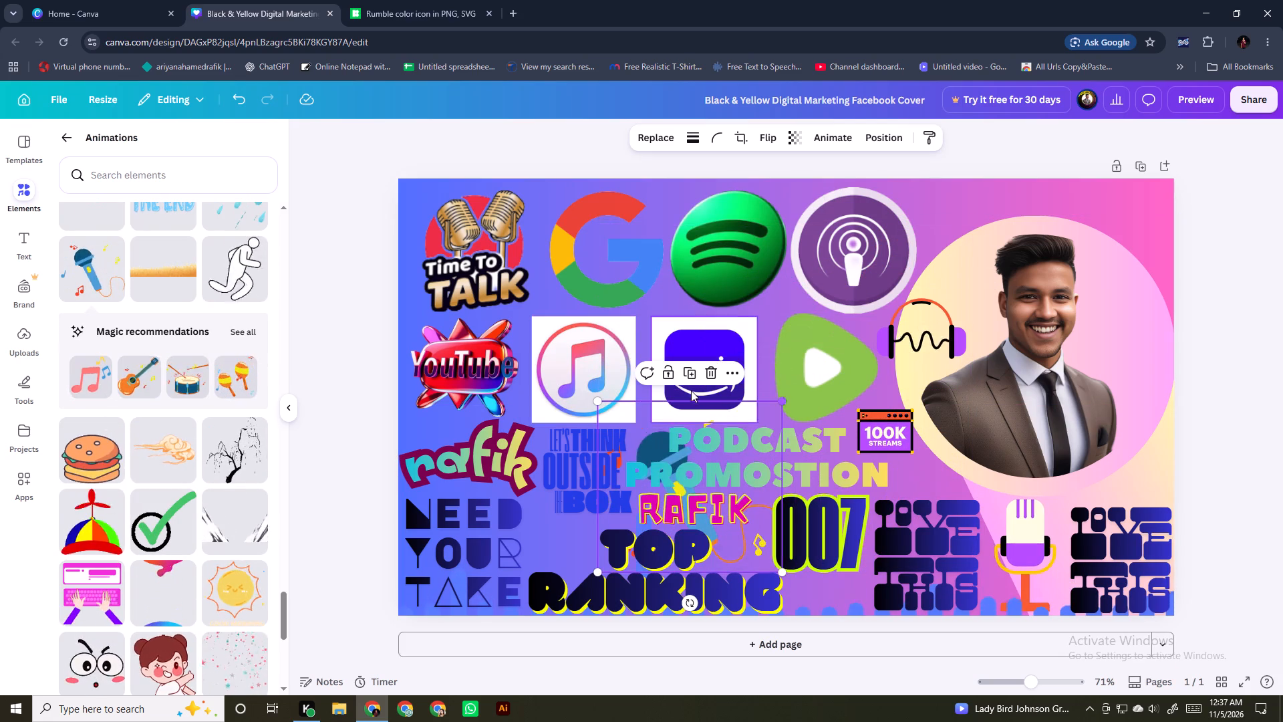
left_click_drag(650, 413, 1054, 219)
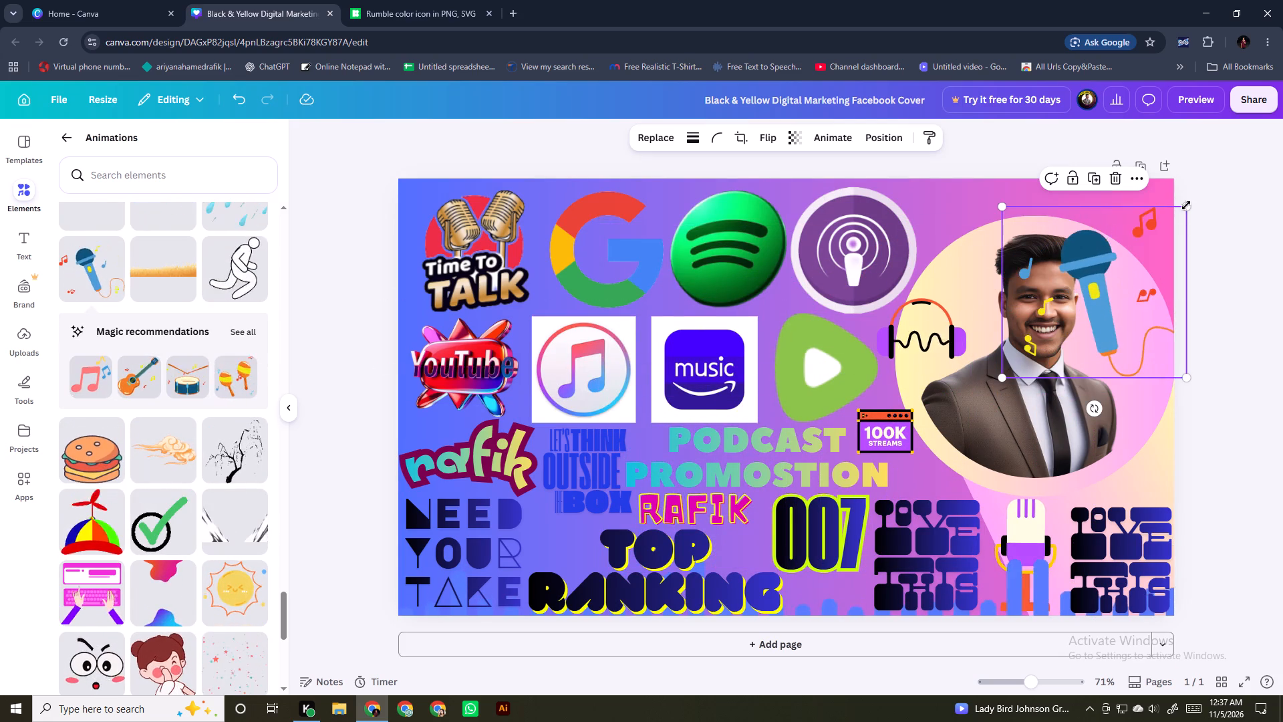
left_click_drag(1186, 205, 1058, 254)
left_click_drag(1037, 320, 825, 338)
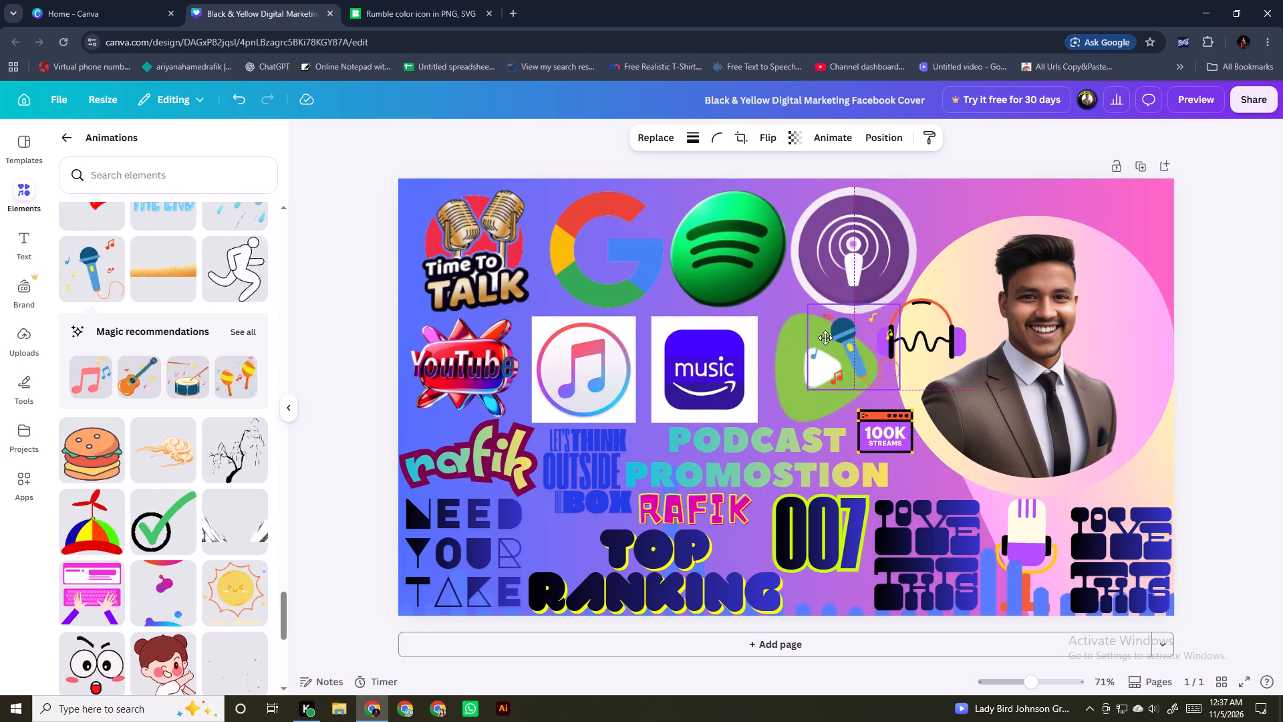
left_click_drag(825, 338, 1114, 459)
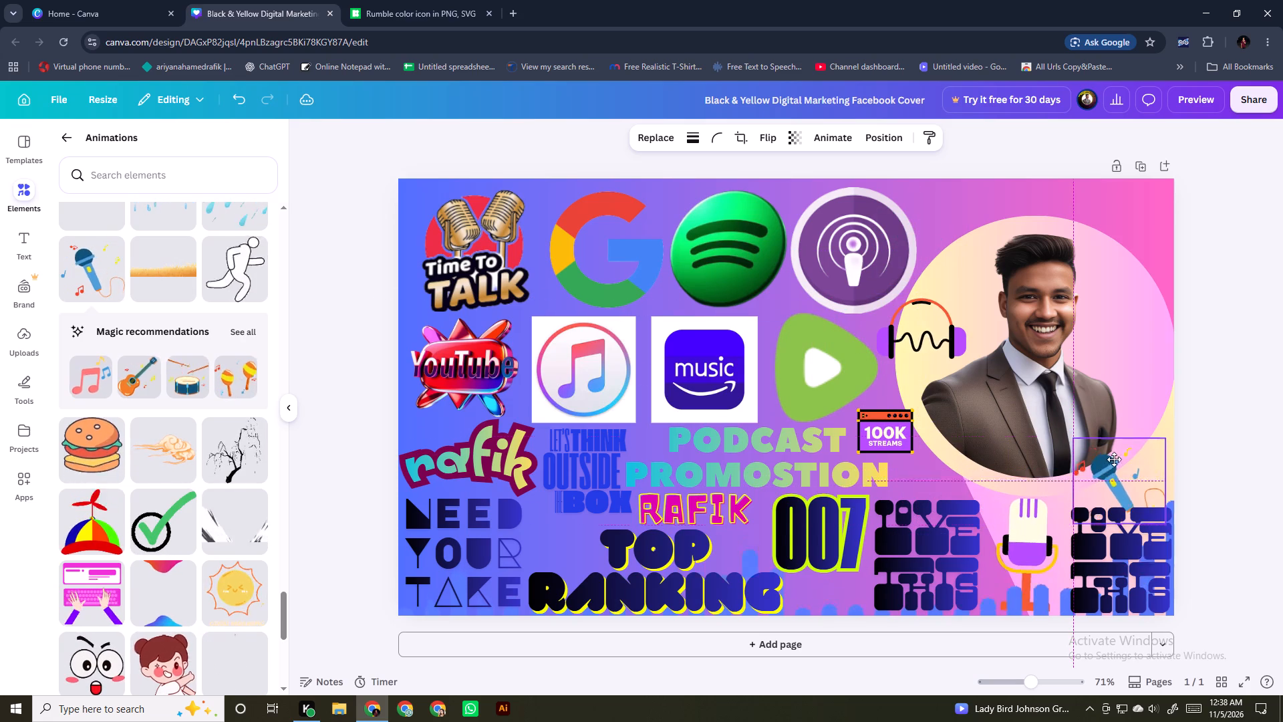
left_click_drag(1114, 459, 1112, 454)
left_click(1282, 399)
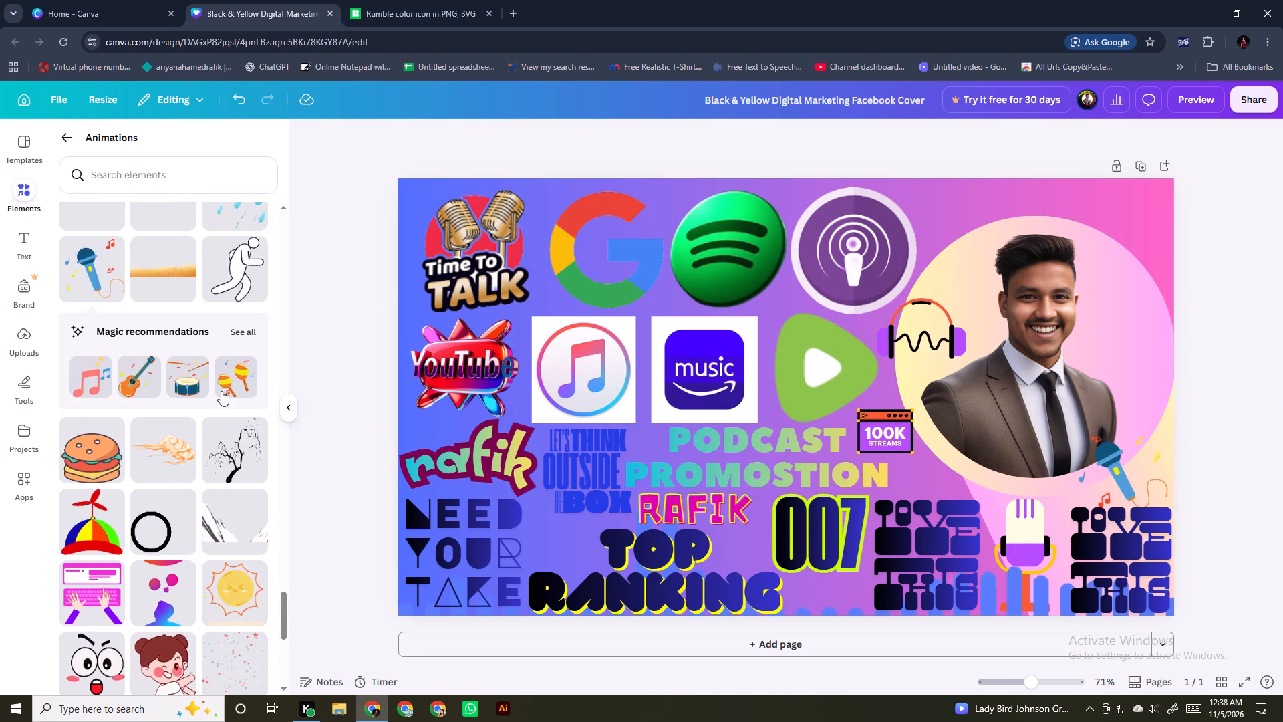
Browse further down the trending animations for another music-themed graphic that suits the podcast cover.
scroll(204, 409, "down", 4)
scroll(127, 389, "down", 3)
scroll(168, 345, "down", 1)
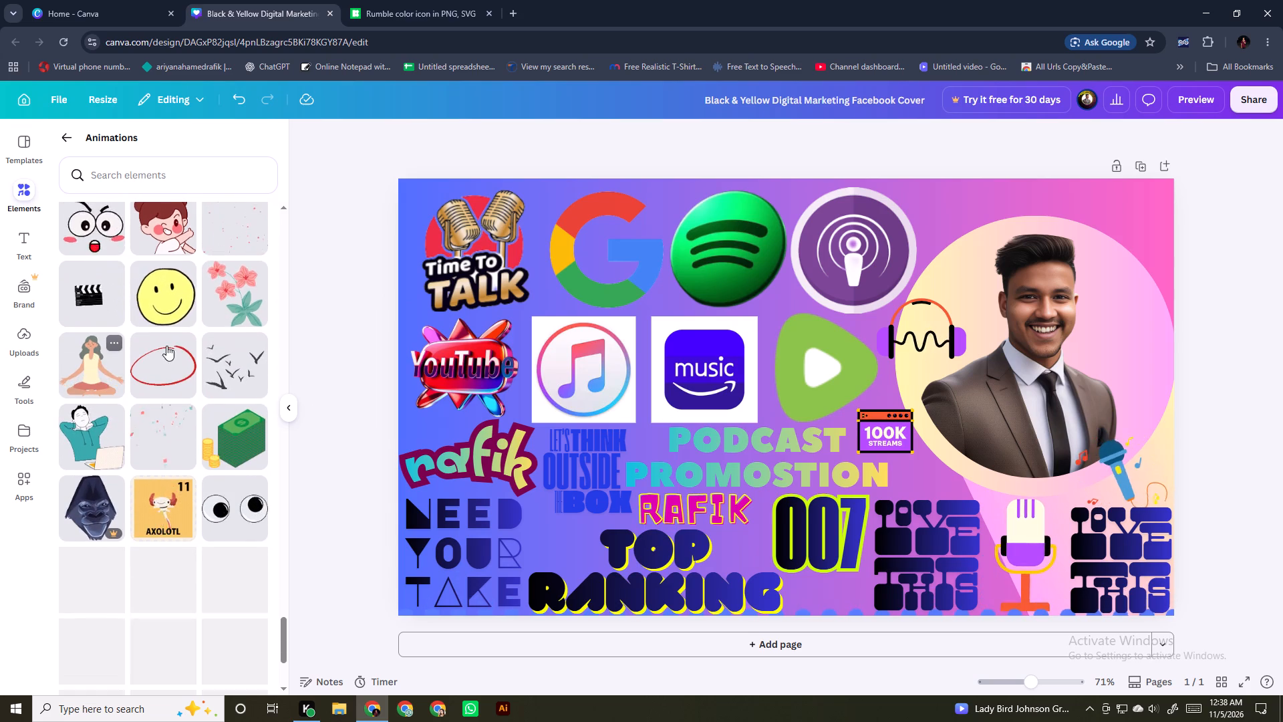
scroll(166, 346, "down", 5)
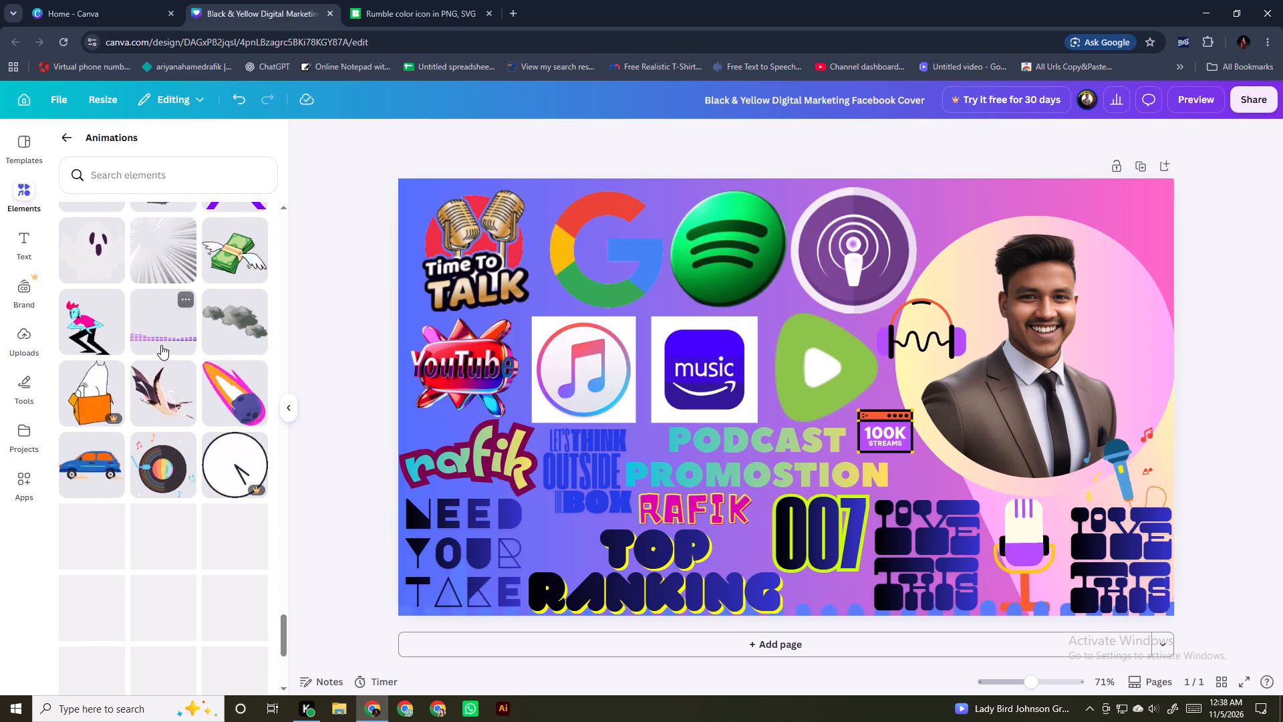
scroll(180, 332, "down", 3)
scroll(72, 362, "down", 1)
scroll(135, 370, "down", 3)
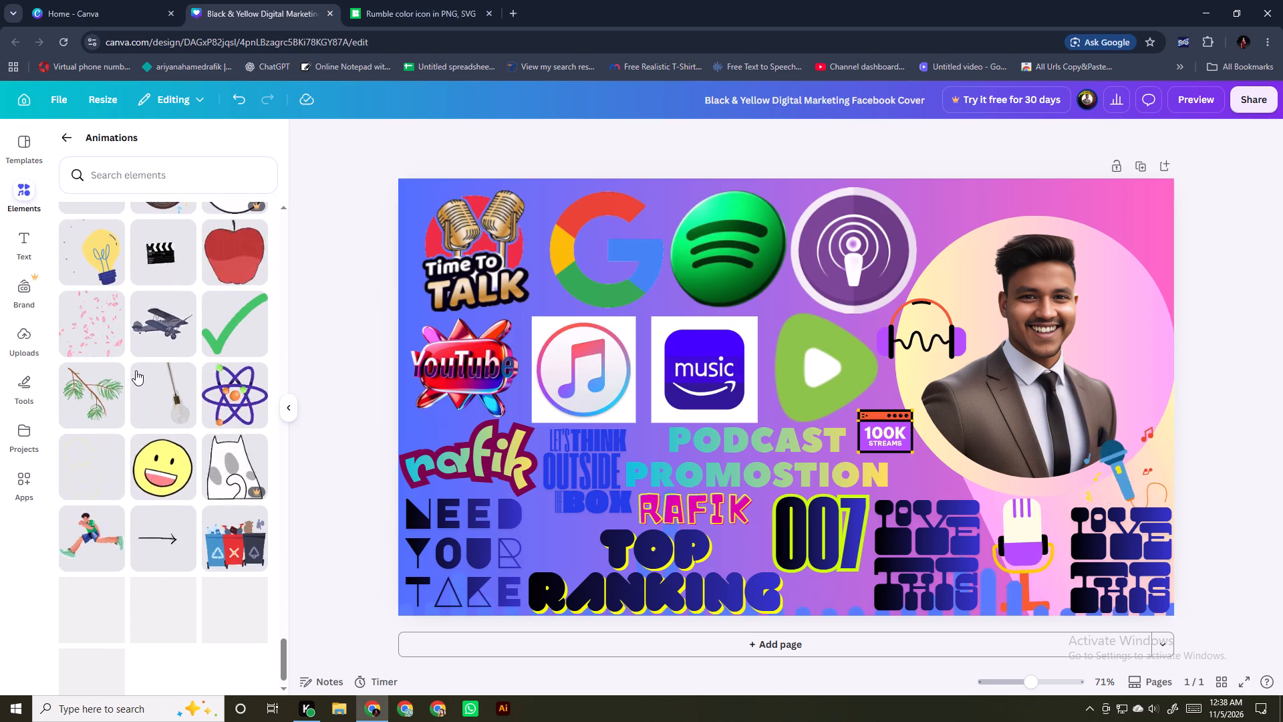
scroll(136, 370, "down", 3)
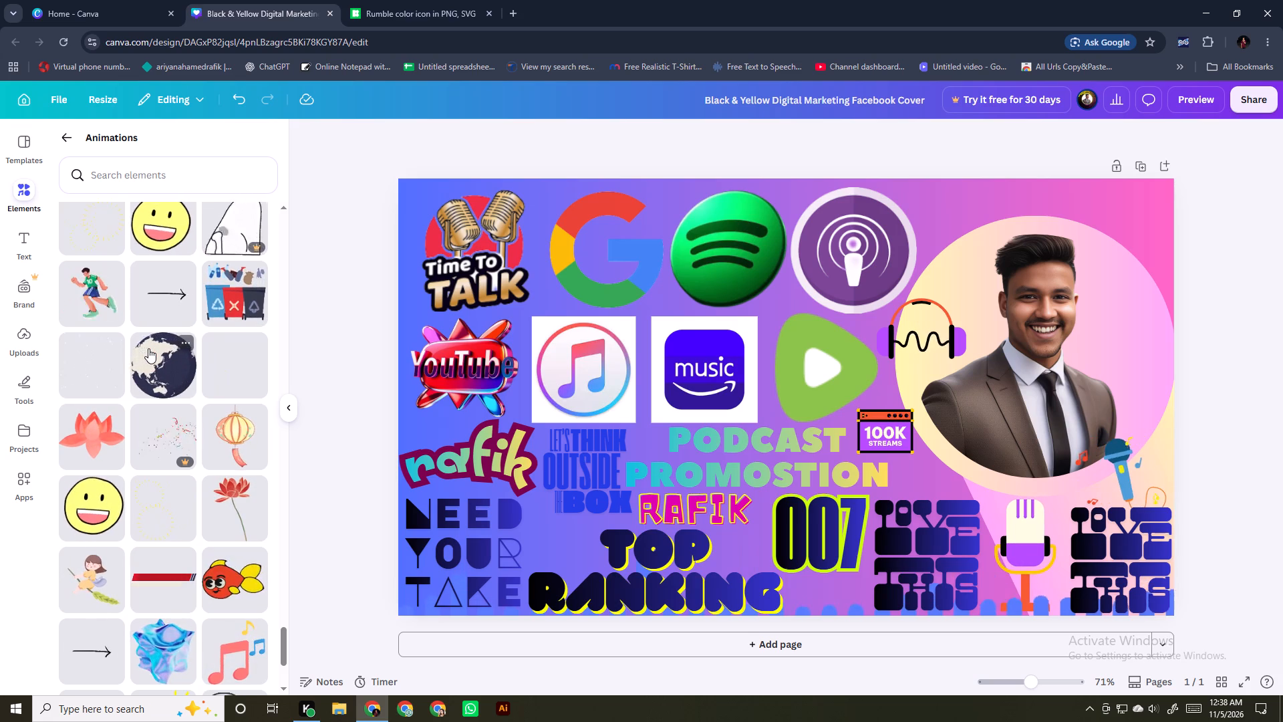
scroll(144, 348, "down", 8)
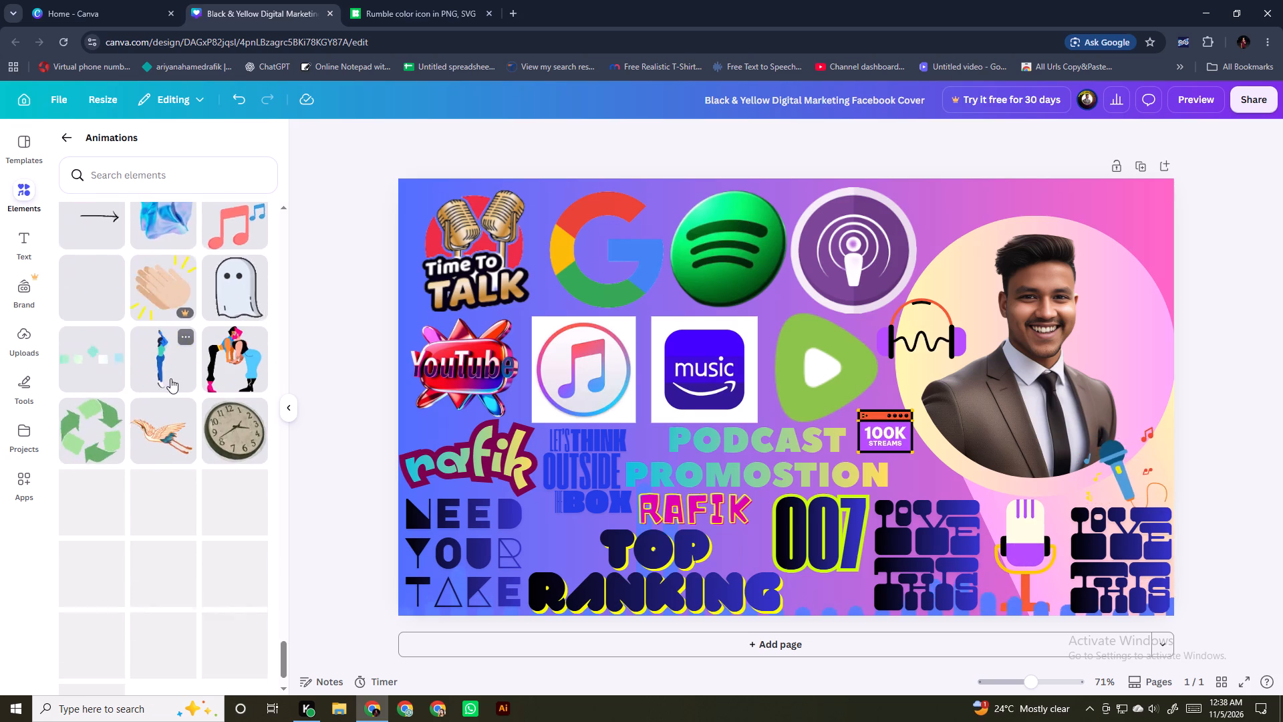
scroll(170, 378, "down", 2)
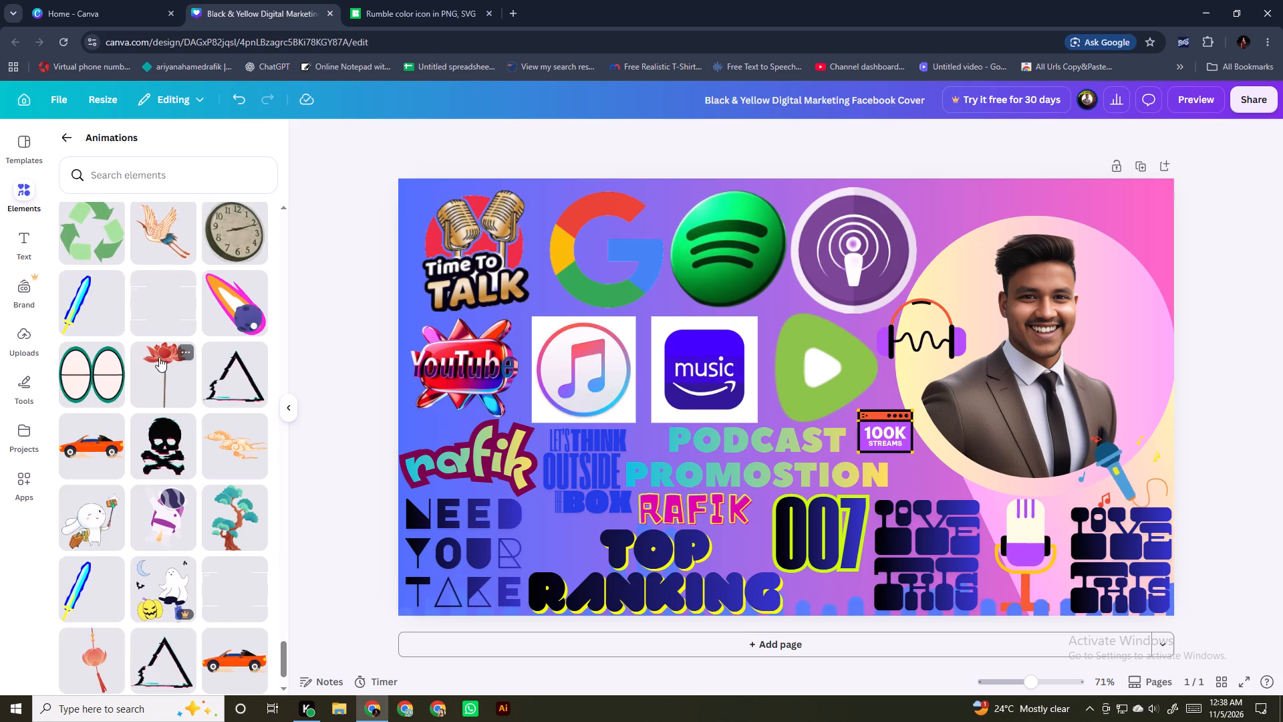
scroll(123, 394, "down", 4)
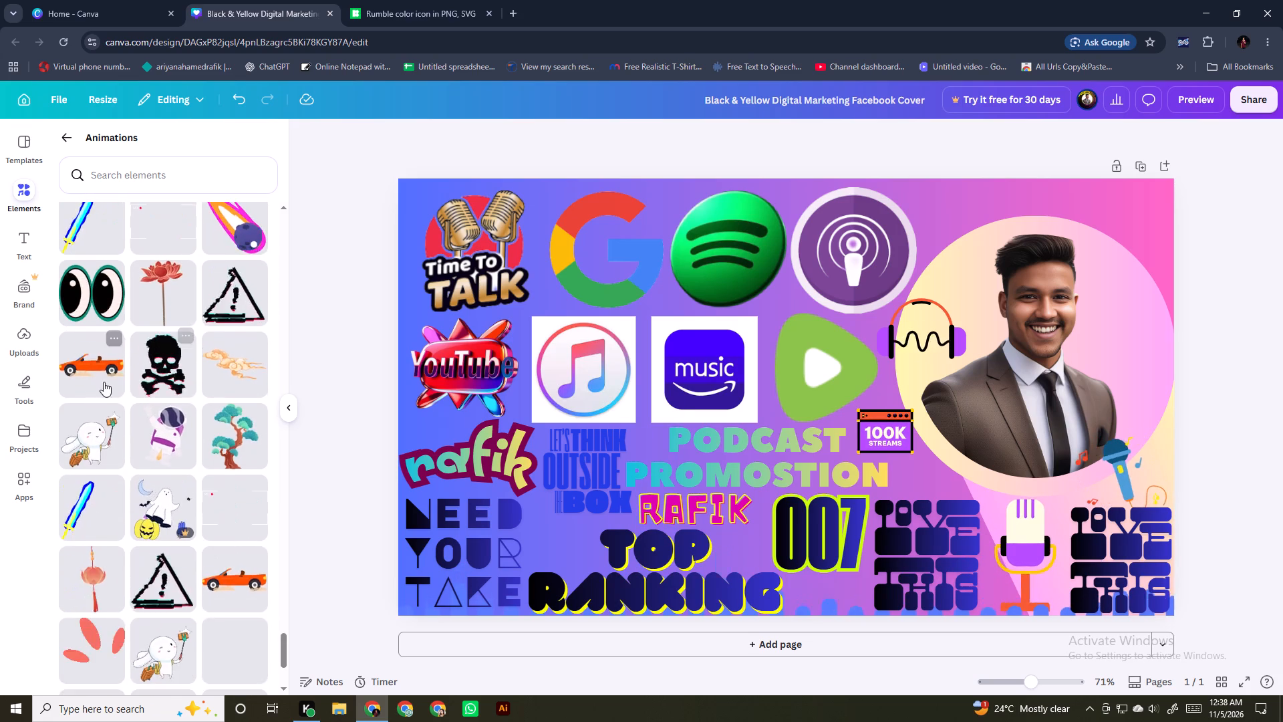
scroll(132, 383, "down", 7)
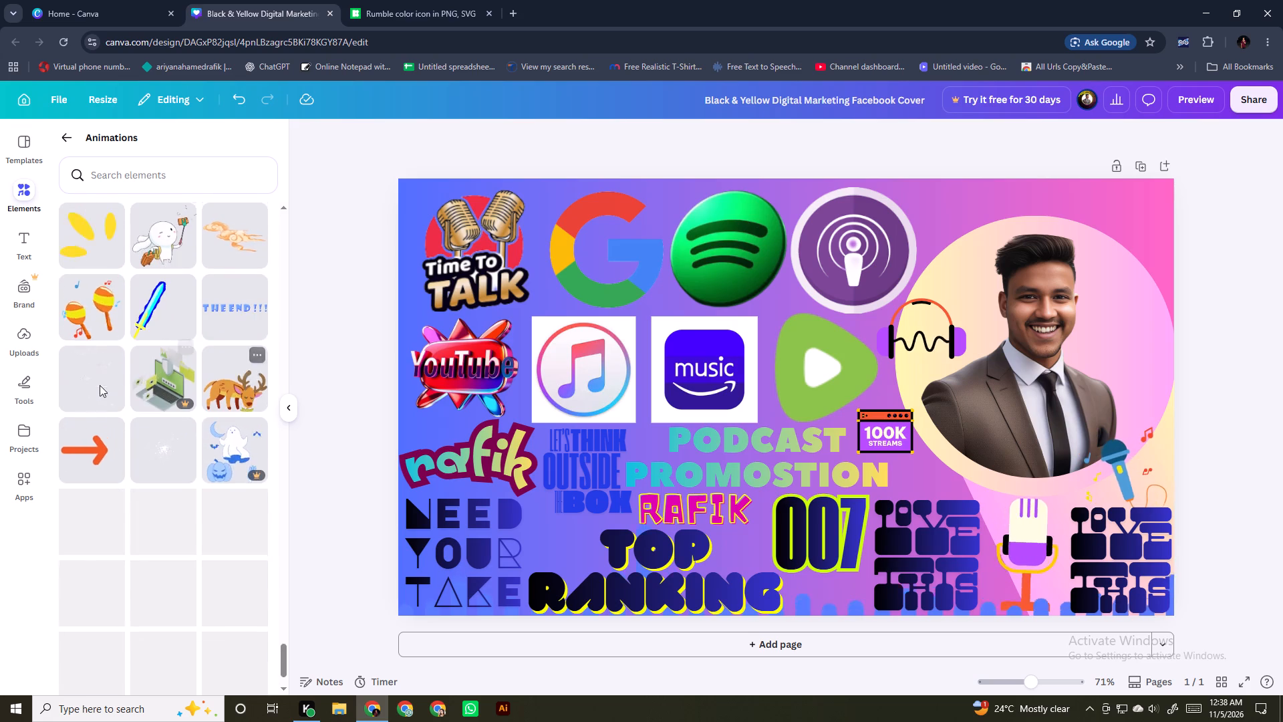
scroll(144, 404, "down", 2)
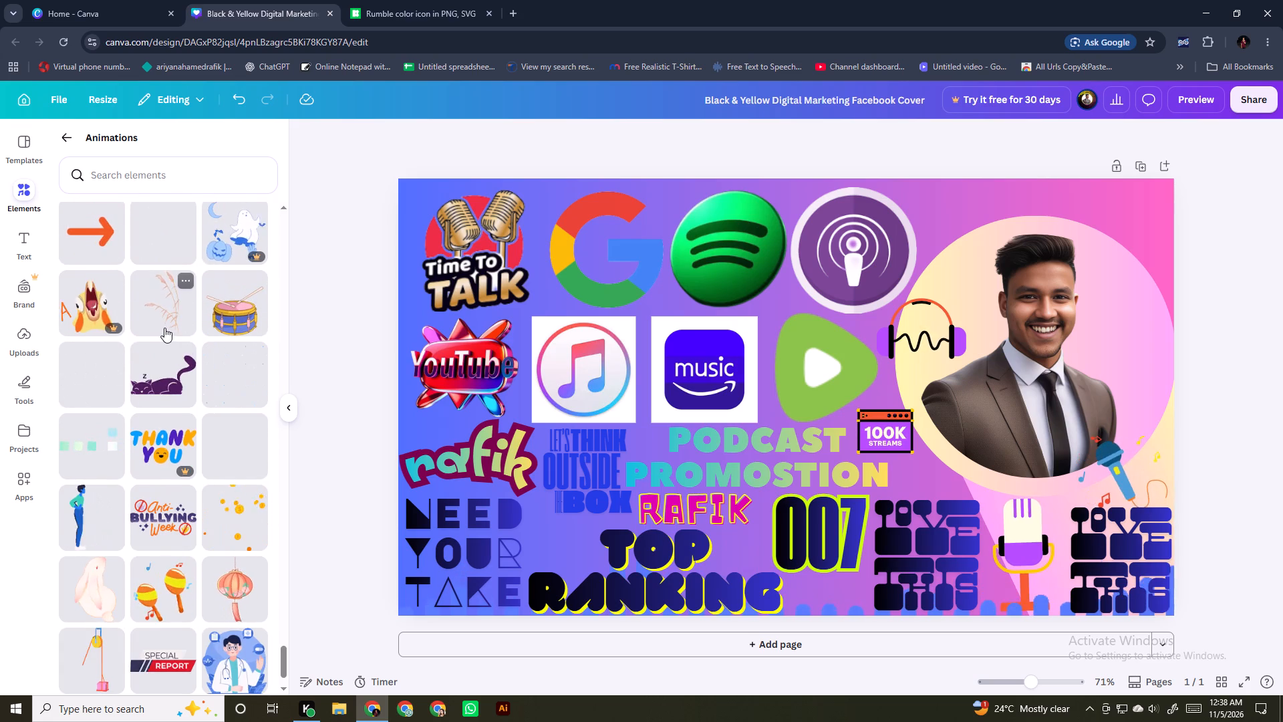
scroll(179, 334, "down", 3)
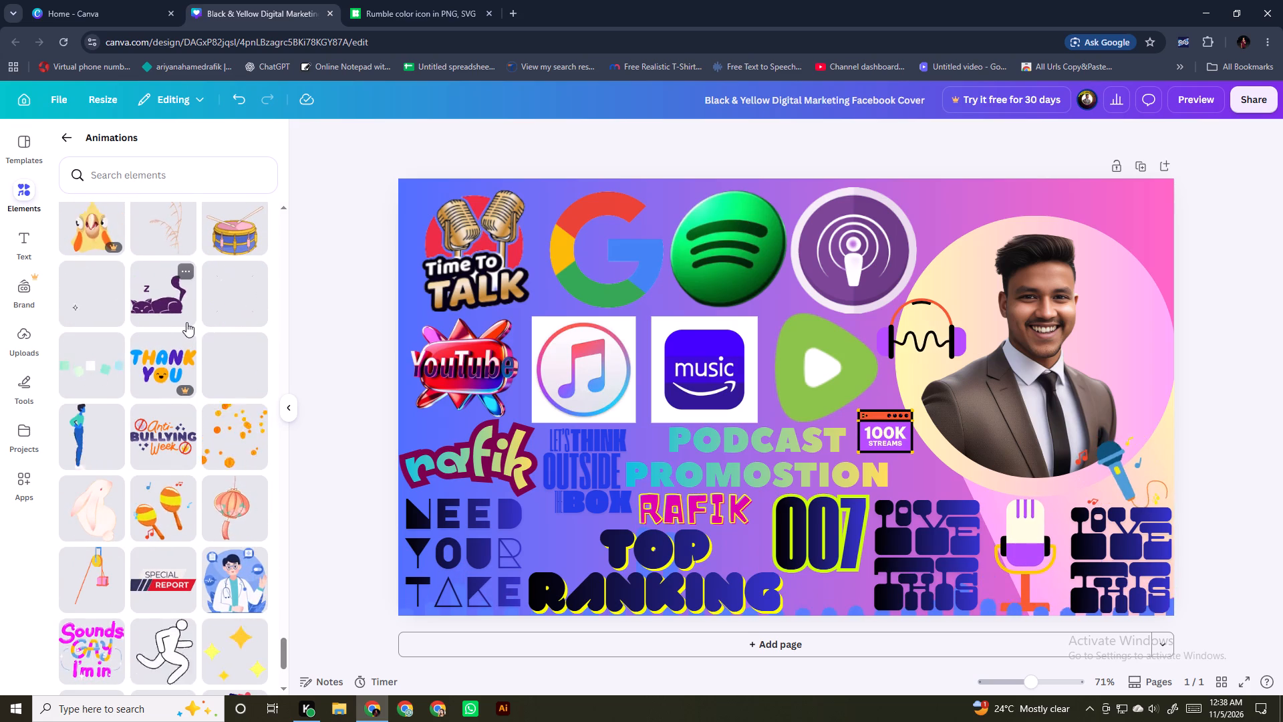
scroll(171, 334, "down", 5)
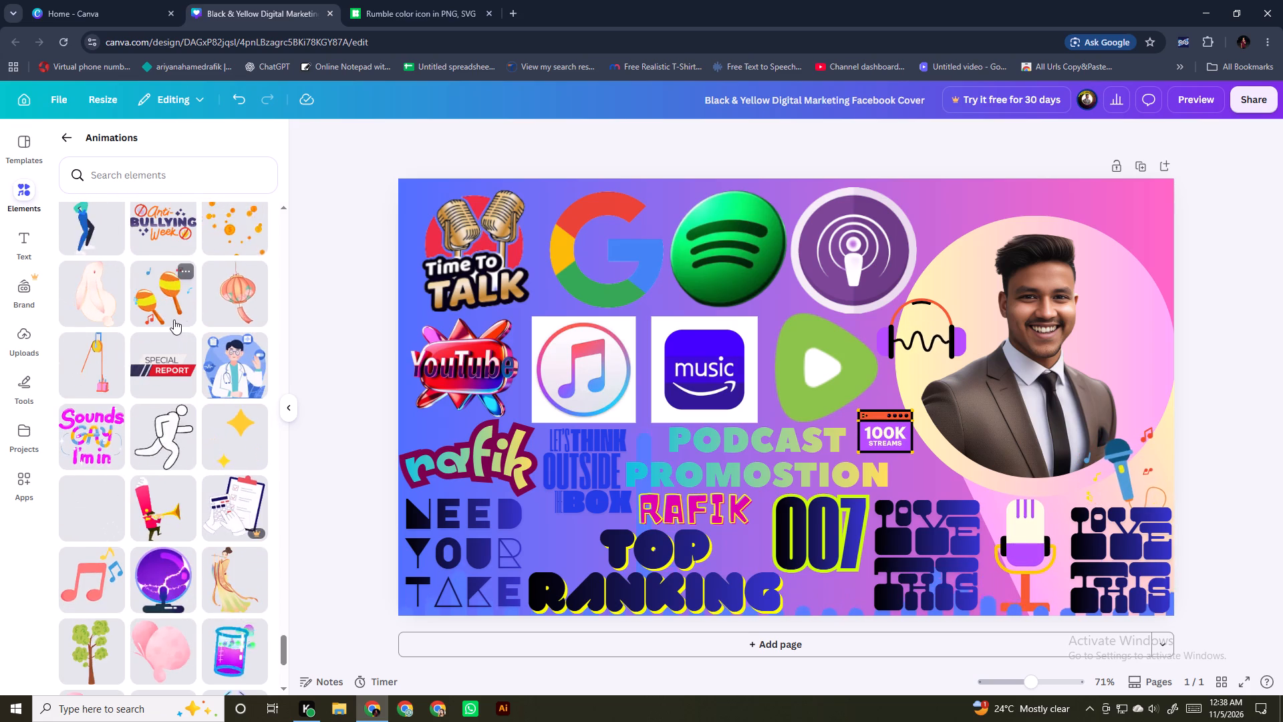
scroll(166, 373, "down", 2)
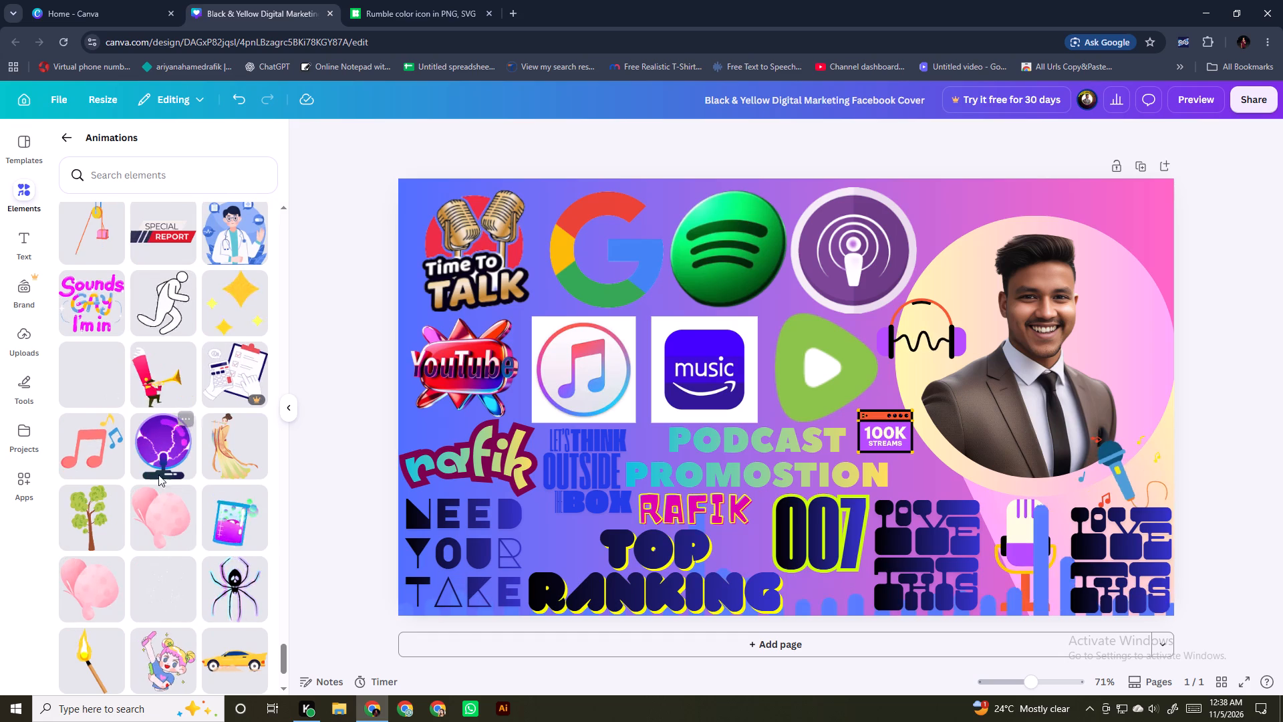
Add the animated coloured music notes, shrink them, and place them in the gap between the NEED YOUR TAKE and TOP RANKING texts.
left_click(98, 447)
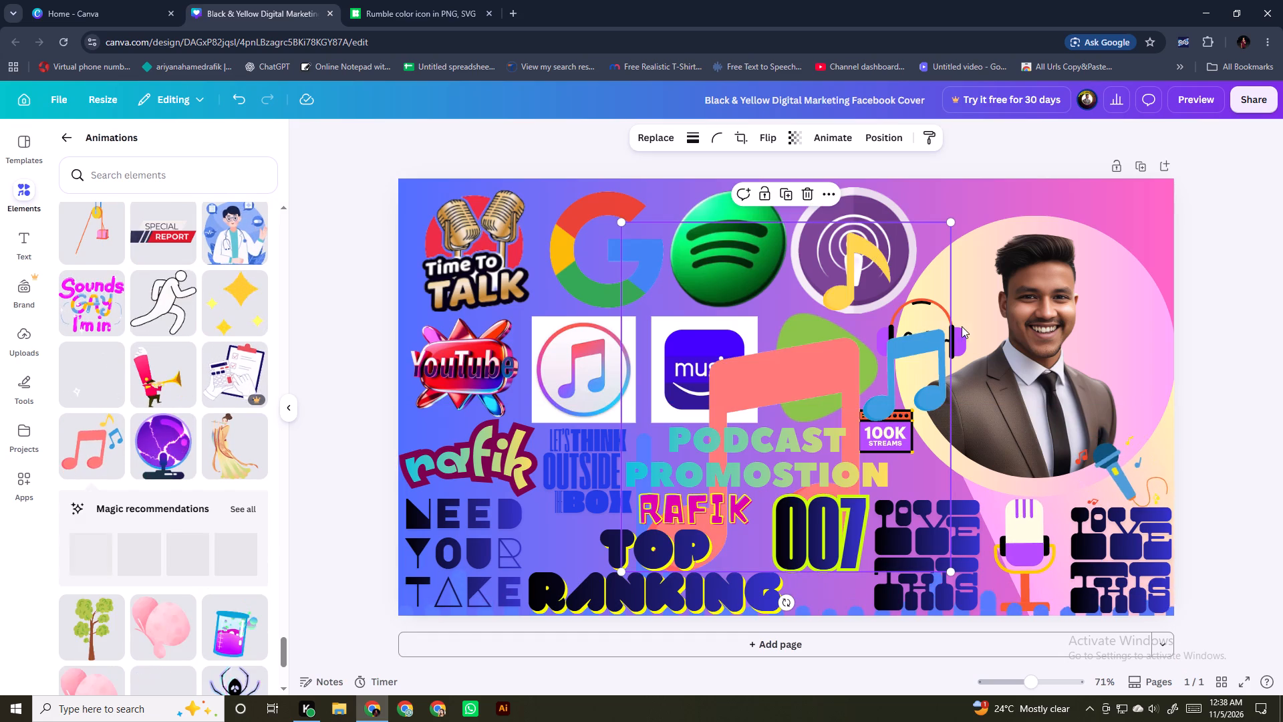
left_click_drag(951, 223, 780, 291)
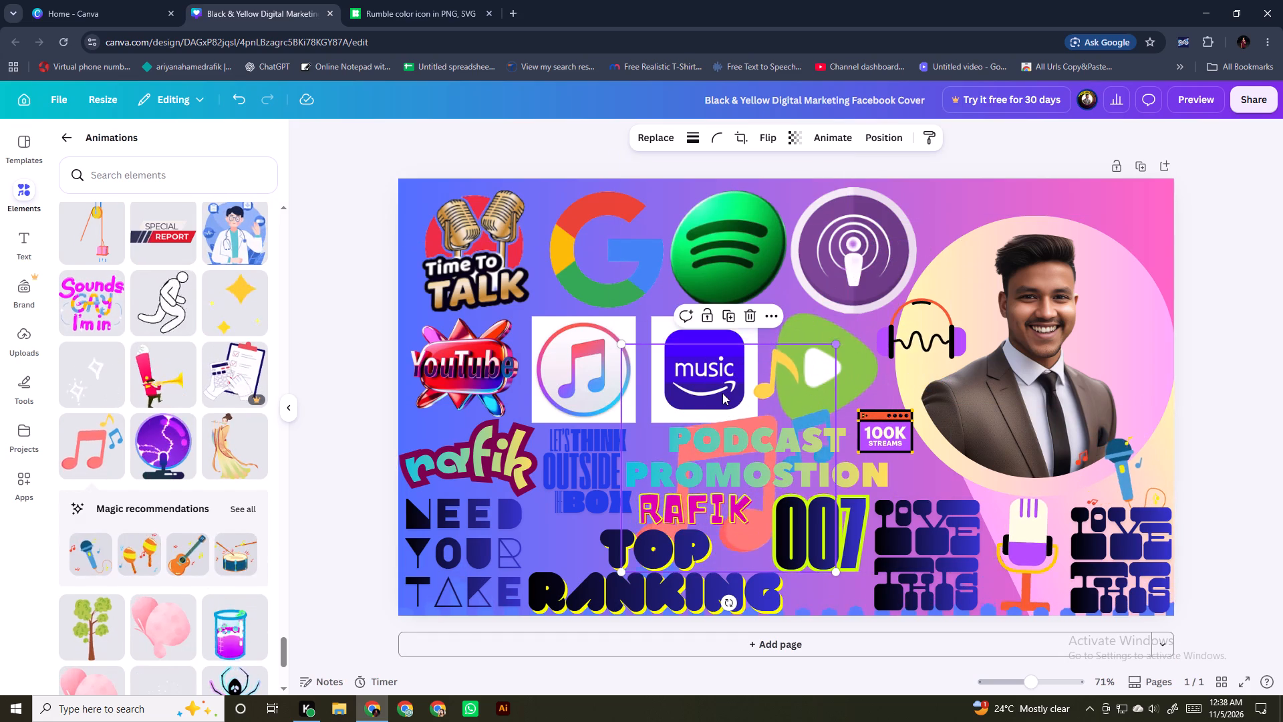
left_click_drag(723, 393, 912, 252)
left_click_drag(1025, 204, 905, 303)
left_click_drag(885, 362, 947, 314)
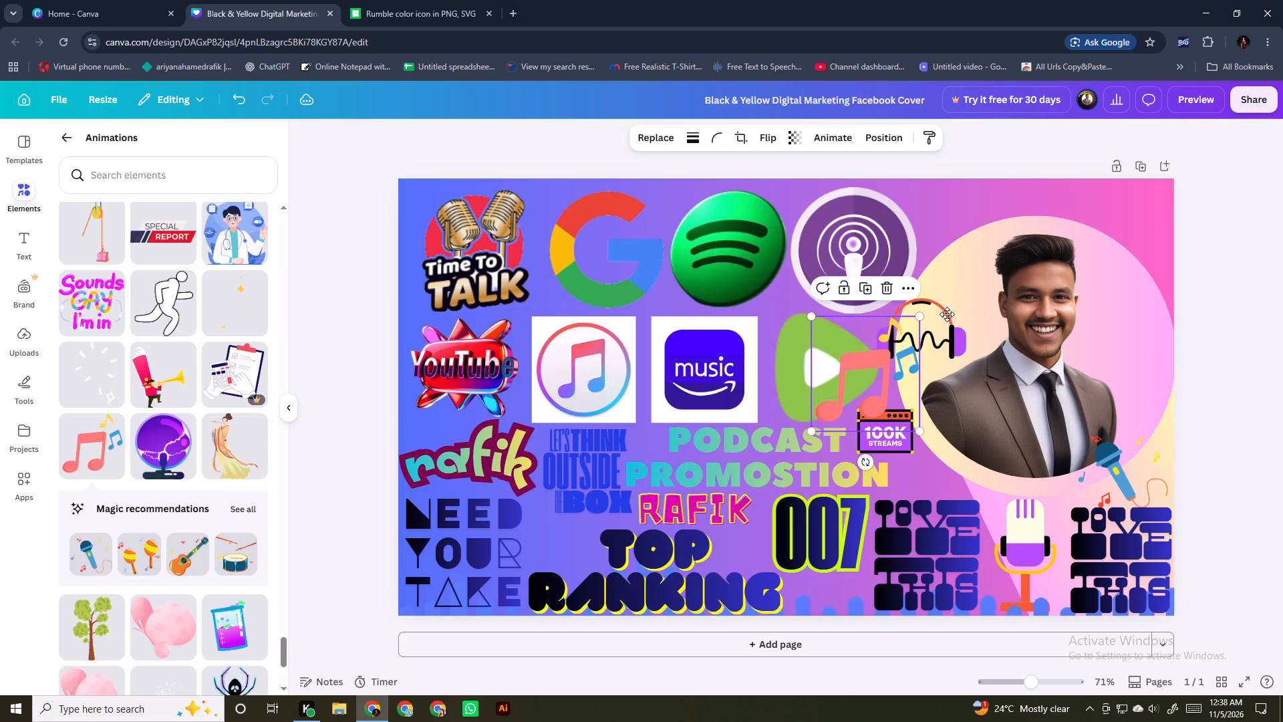
left_click_drag(947, 314, 690, 295)
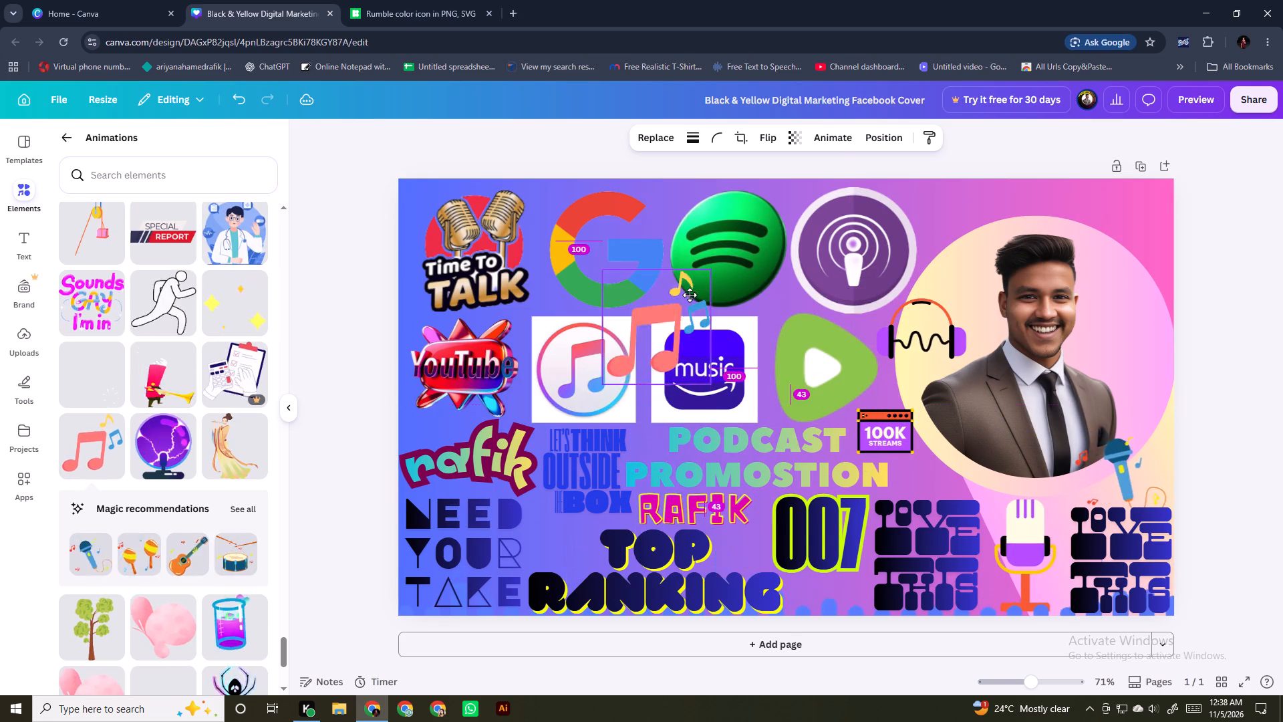
left_click_drag(690, 295, 825, 265)
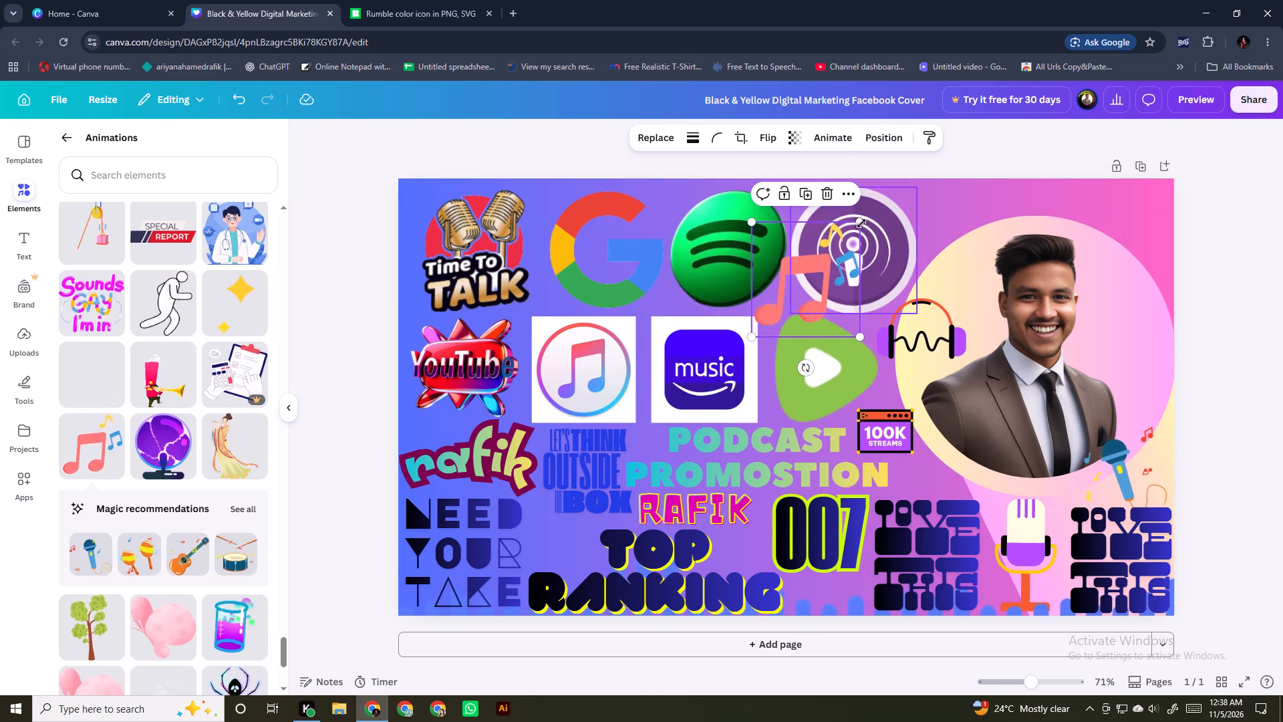
left_click_drag(860, 222, 798, 262)
left_click_drag(779, 298, 539, 545)
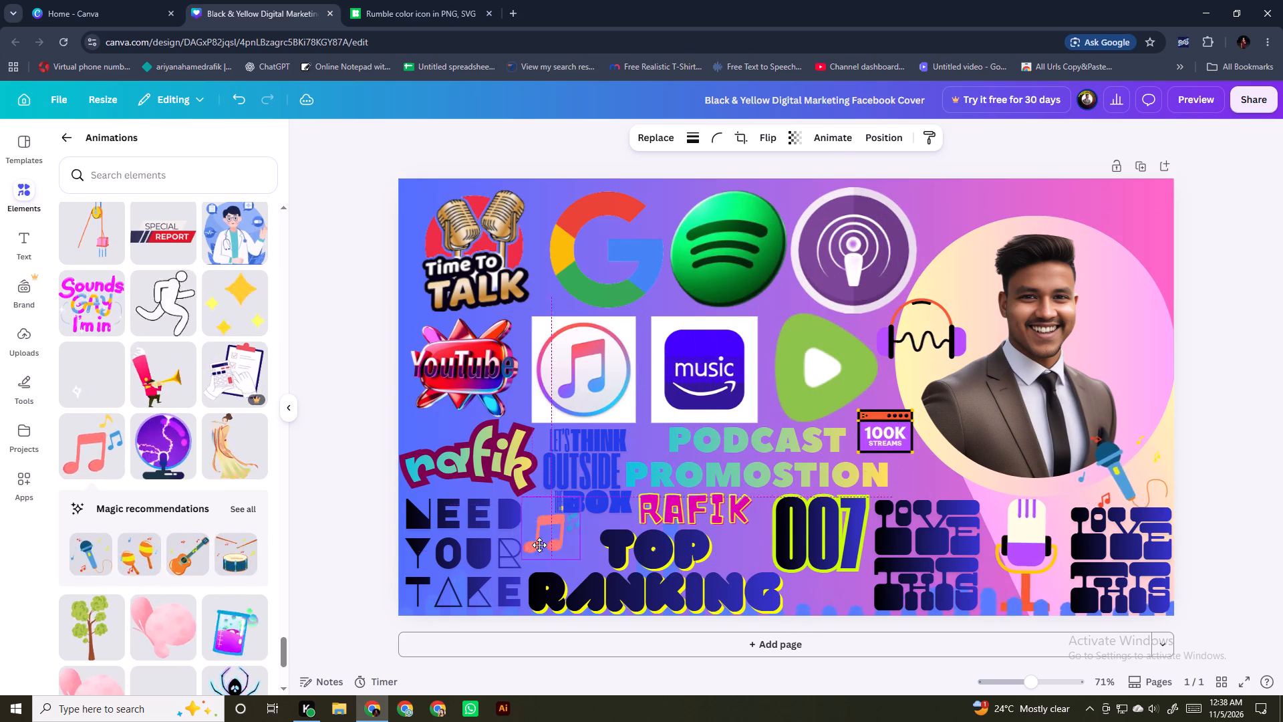
left_click_drag(539, 545, 558, 537)
key("Right")
left_click(1242, 263)
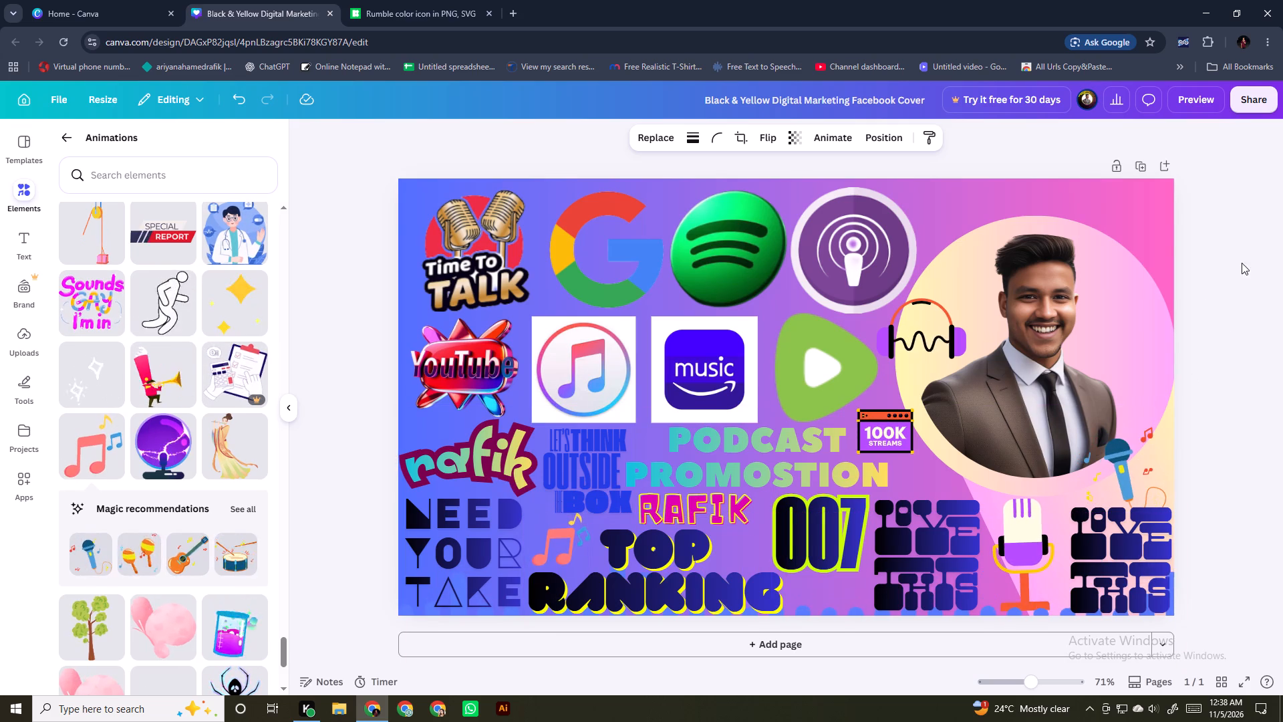